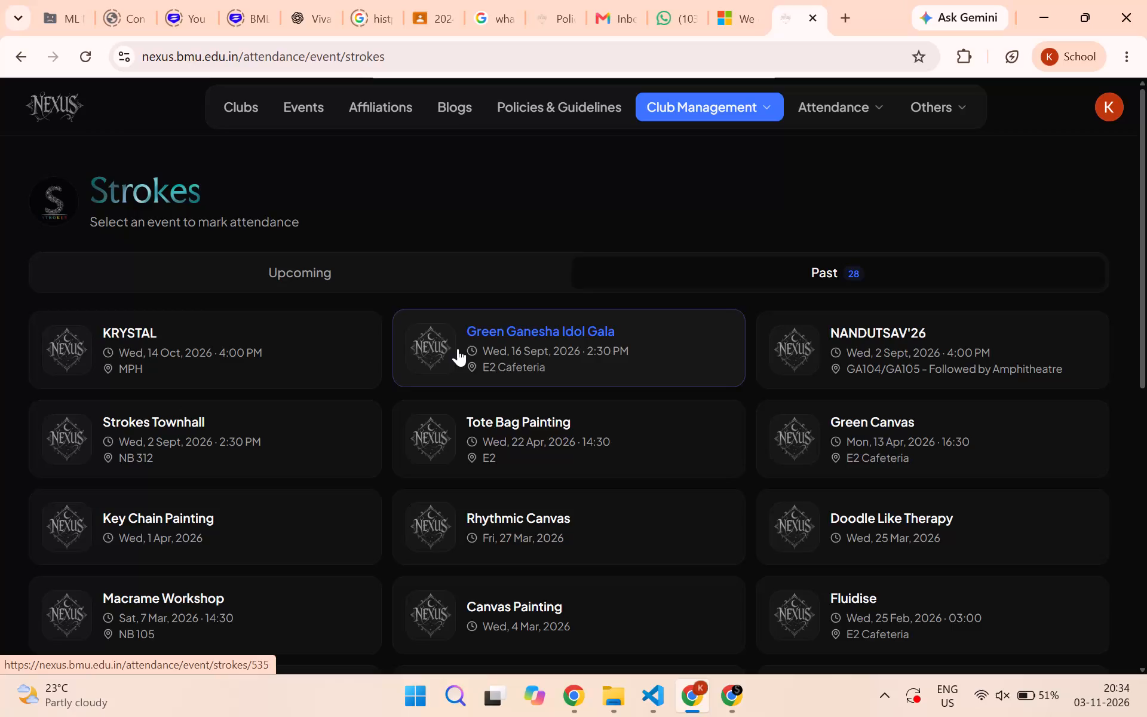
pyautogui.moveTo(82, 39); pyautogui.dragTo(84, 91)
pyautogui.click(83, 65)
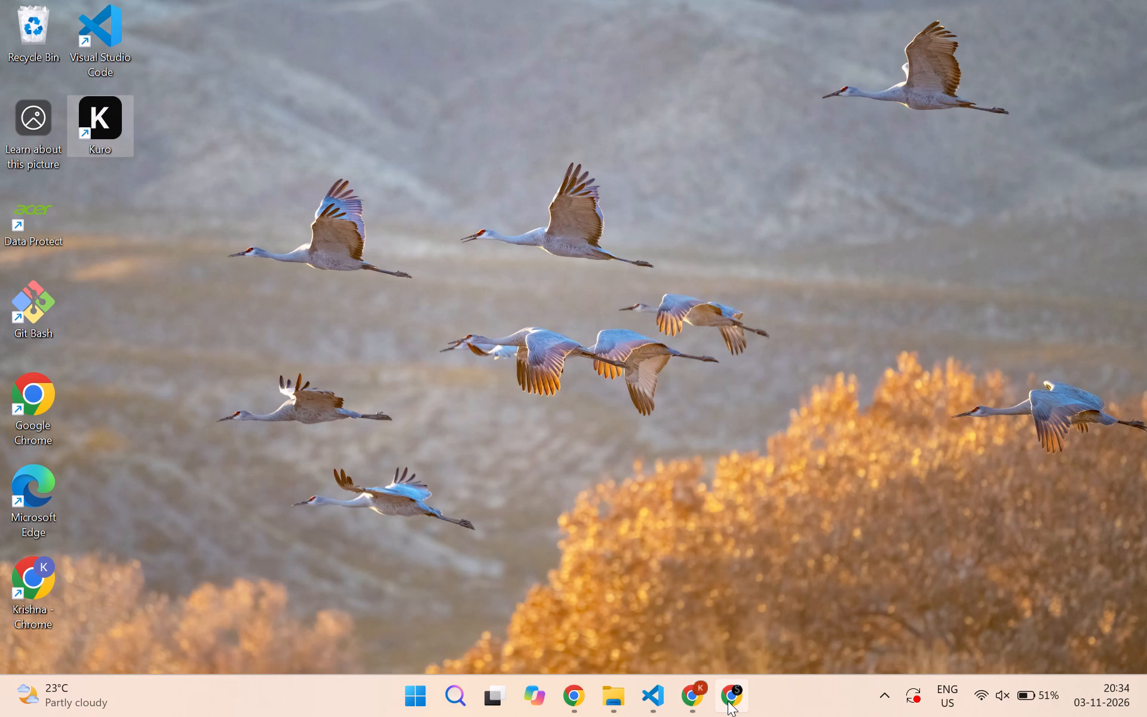
# Switch to the Chrome window with the S profile and look over the "cca" spreadsheet results in Google Sheets.
pyautogui.click(728, 701)
pyautogui.click(756, 0)
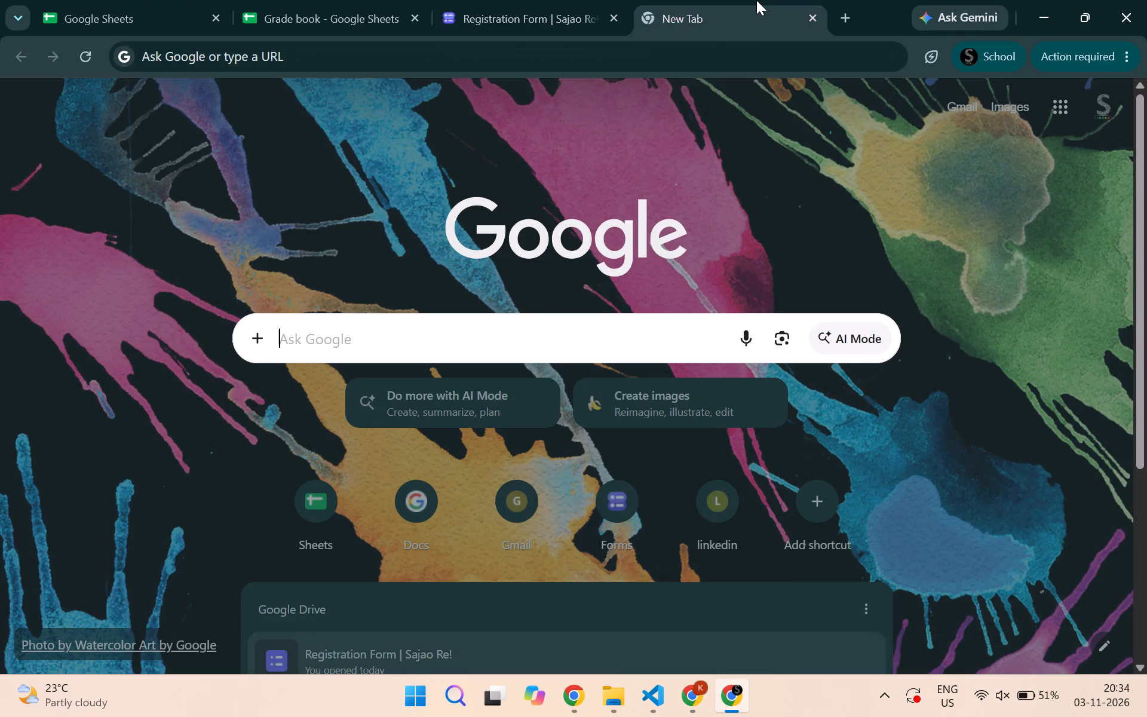
pyautogui.click(330, 0)
pyautogui.click(76, 0)
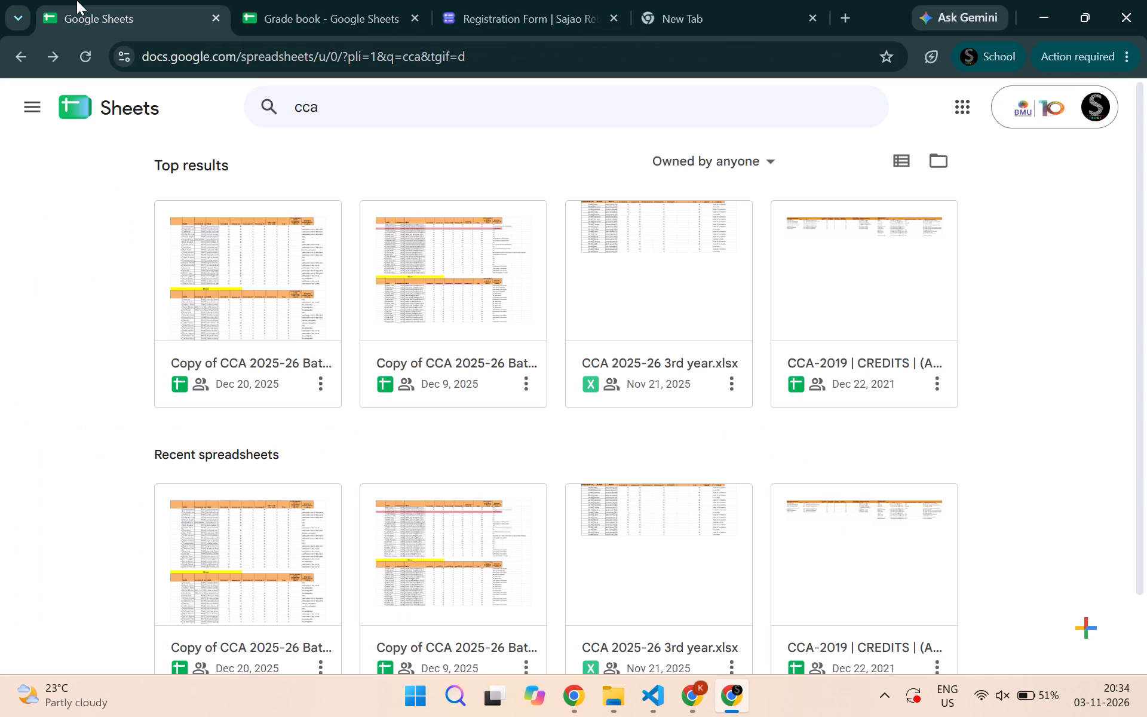
pyautogui.scroll(3, 233, 327)
pyautogui.hscroll(1, 437, 457)
pyautogui.hscroll(1, 401, 331)
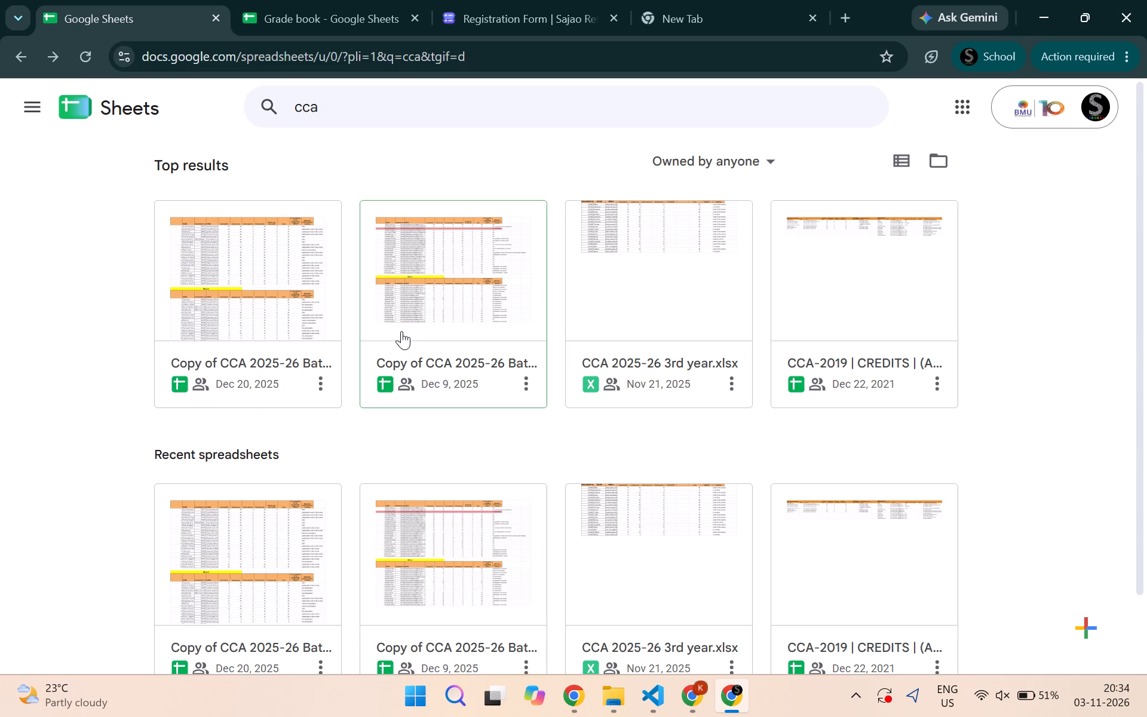
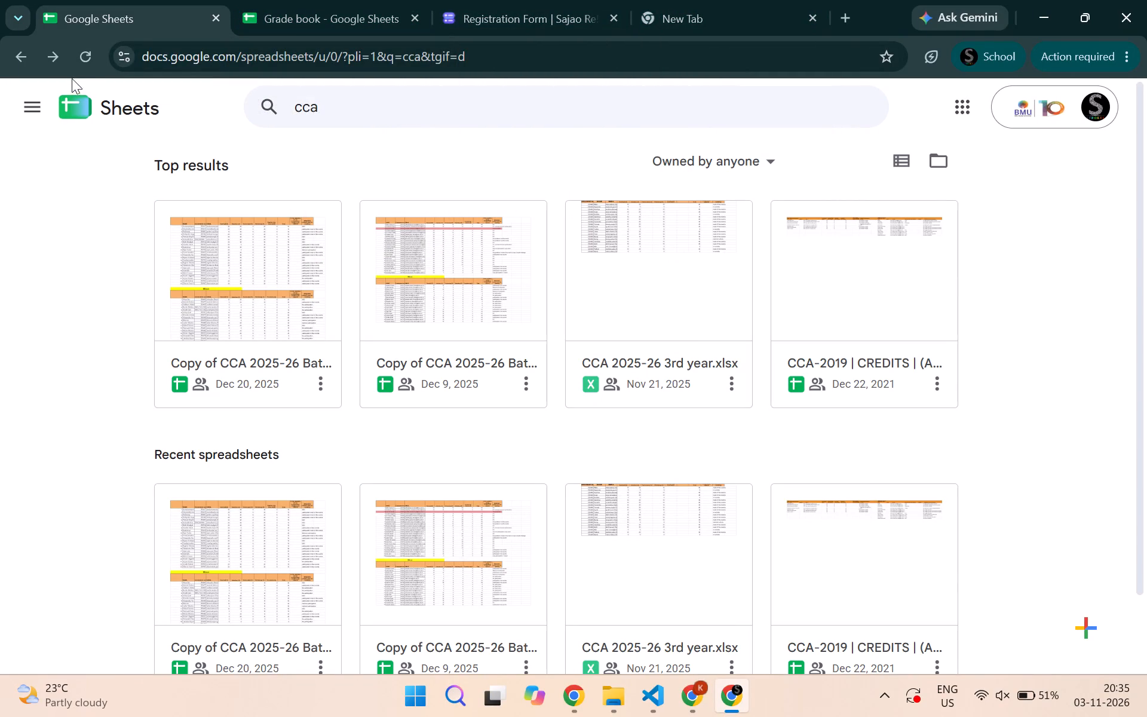
# Reload the "cca" search results and look through the listed spreadsheets.
pyautogui.click(79, 61)
pyautogui.scroll(-4, 427, 393)
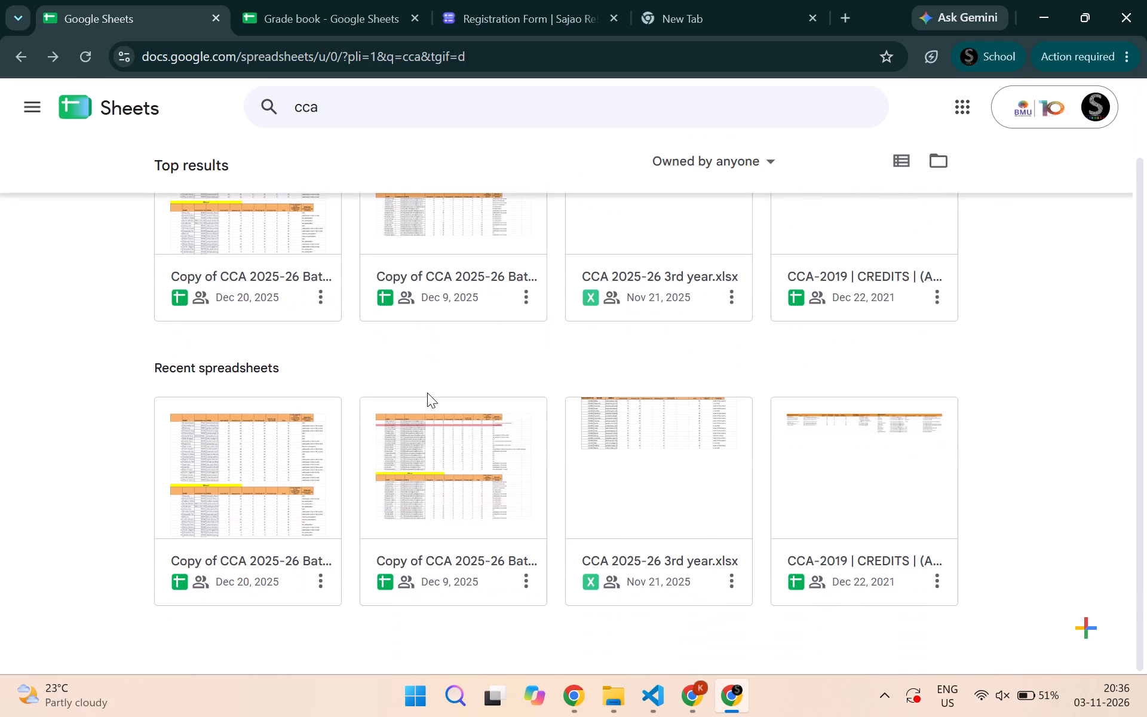
pyautogui.scroll(-1, 427, 393)
pyautogui.scroll(2, 427, 393)
# Clear the "cca" search term and submit the empty search to return to the recent spreadsheets.
pyautogui.click(338, 93)
pyautogui.press('BackSpace')
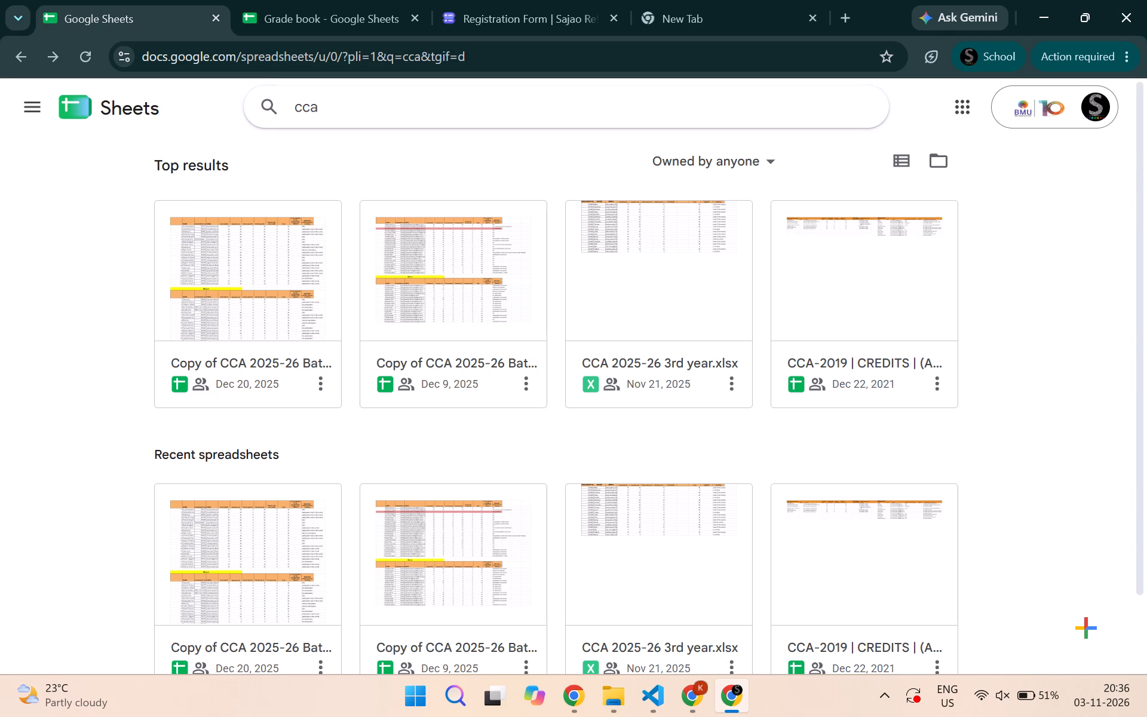
pyautogui.press('BackSpace')
pyautogui.press('BackSpace')
pyautogui.press('BackSpace')
pyautogui.press('BackSpace')
pyautogui.click(78, 55)
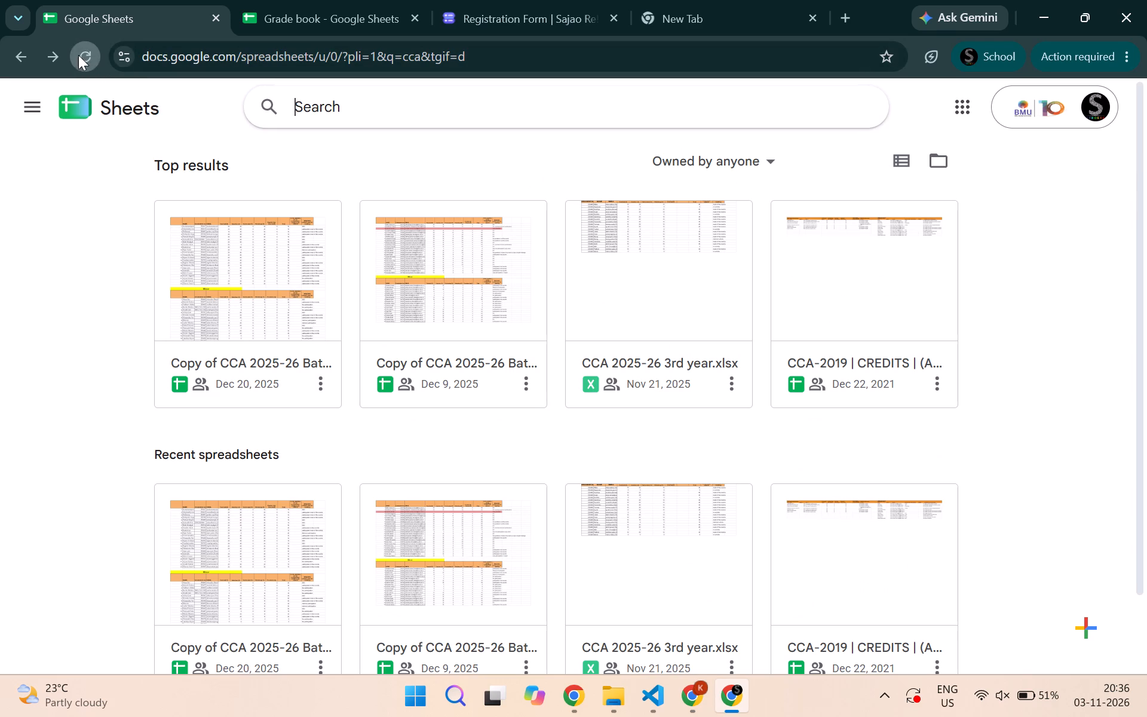
pyautogui.doubleClick(324, 112)
pyautogui.press(']')
pyautogui.write(']]')
pyautogui.press('BackSpace')
pyautogui.press('BackSpace')
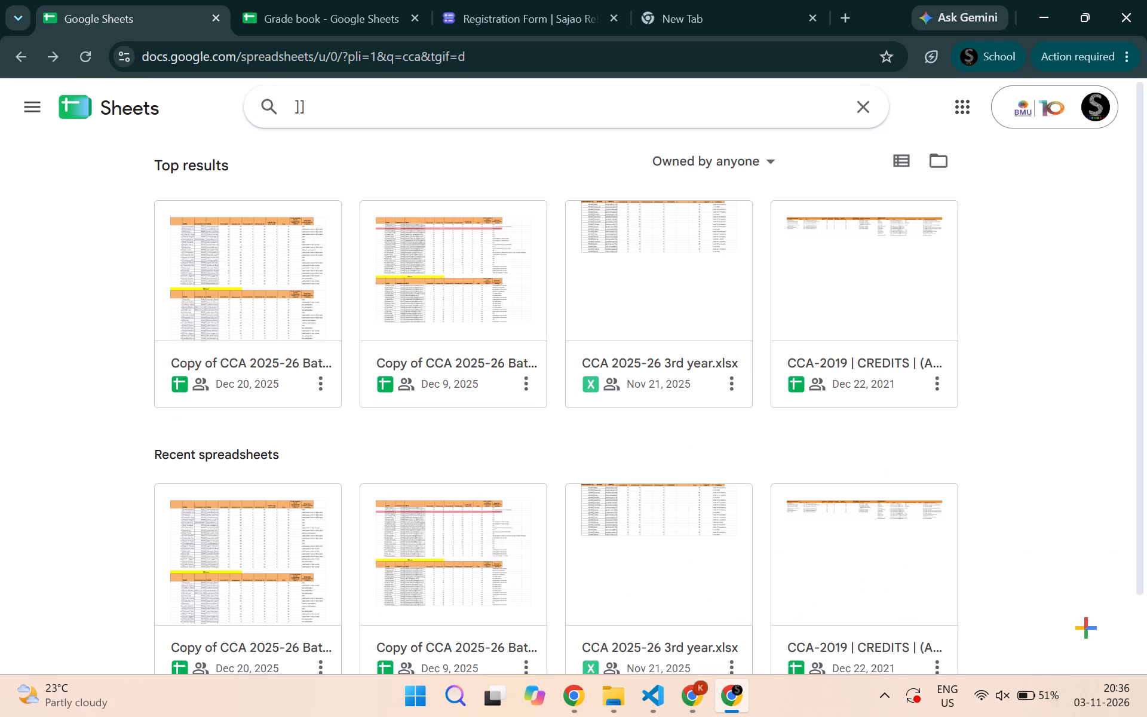
pyautogui.press('BackSpace')
pyautogui.press('Return')
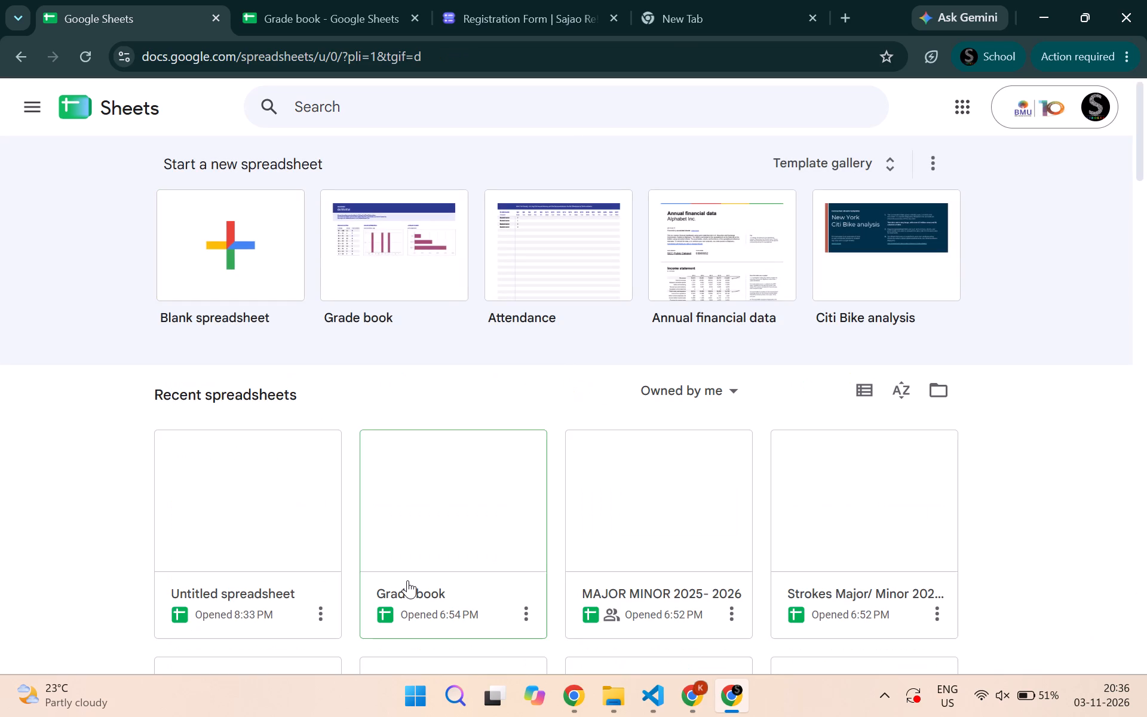
# Open the recent "Untitled spreadsheet" and dismiss its offline access offer.
pyautogui.doubleClick(259, 513)
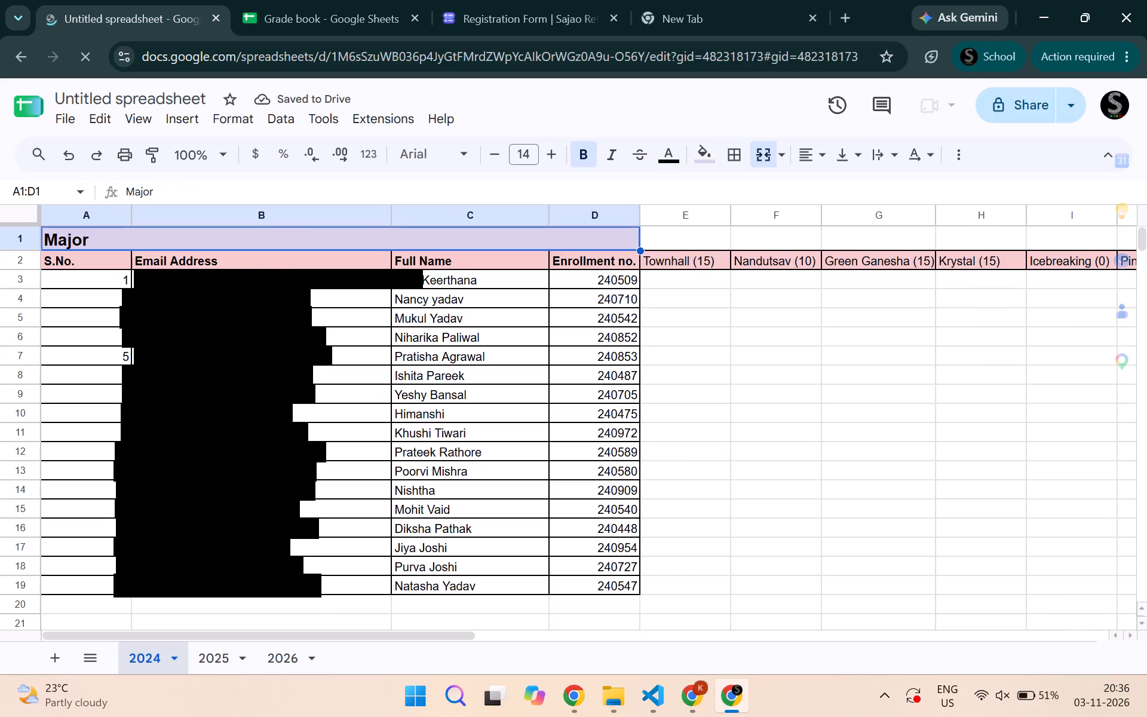
pyautogui.click(677, 282)
pyautogui.click(1102, 213)
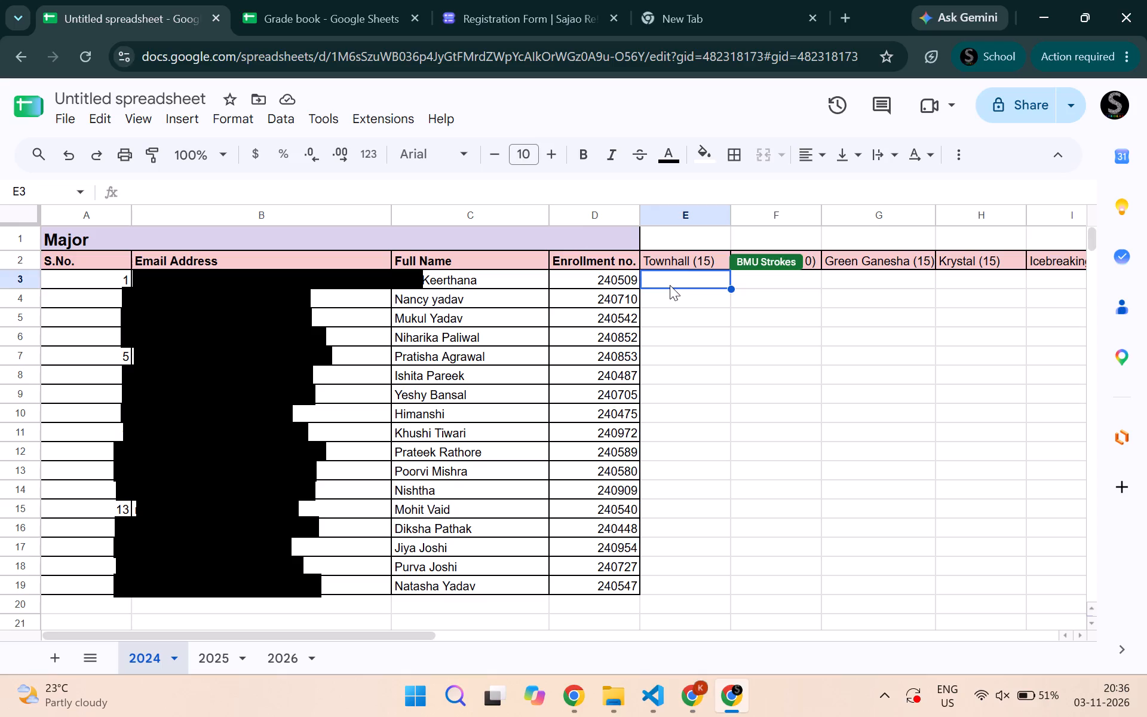
# In the 2024 sheet's Major table, enter Townhall scores 15, 0, 15, 15, 15 and 15 in E3 through E8.
pyautogui.write('15')
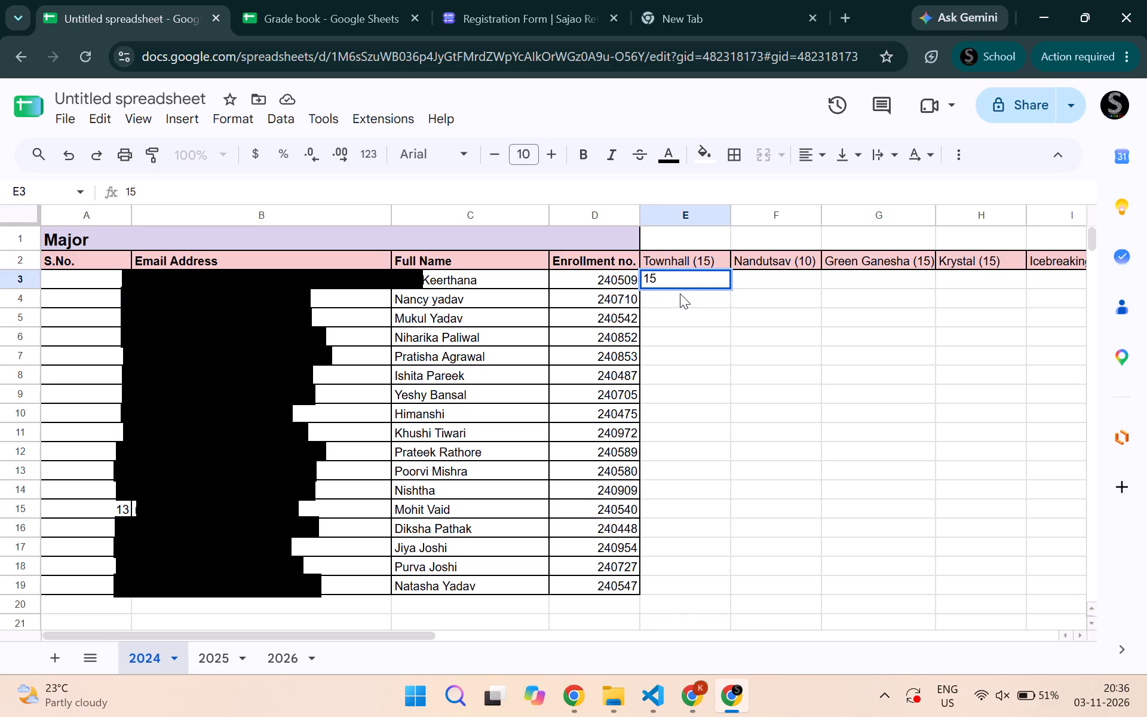
pyautogui.press('Down')
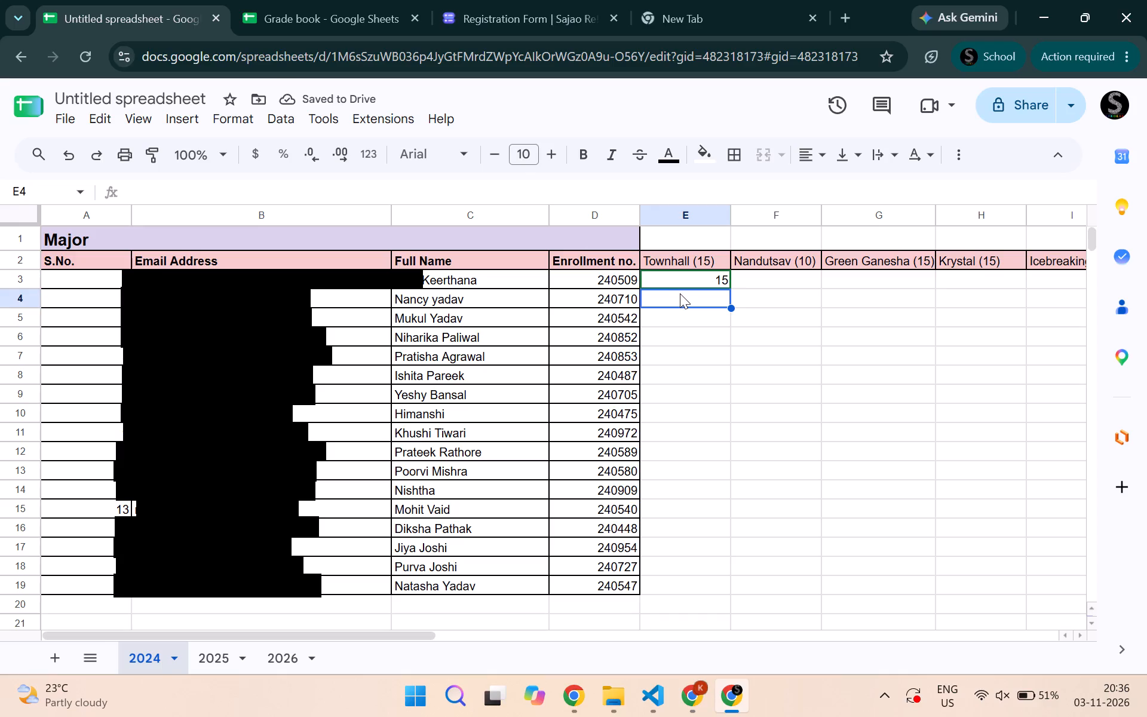
pyautogui.press('0')
pyautogui.press('Down')
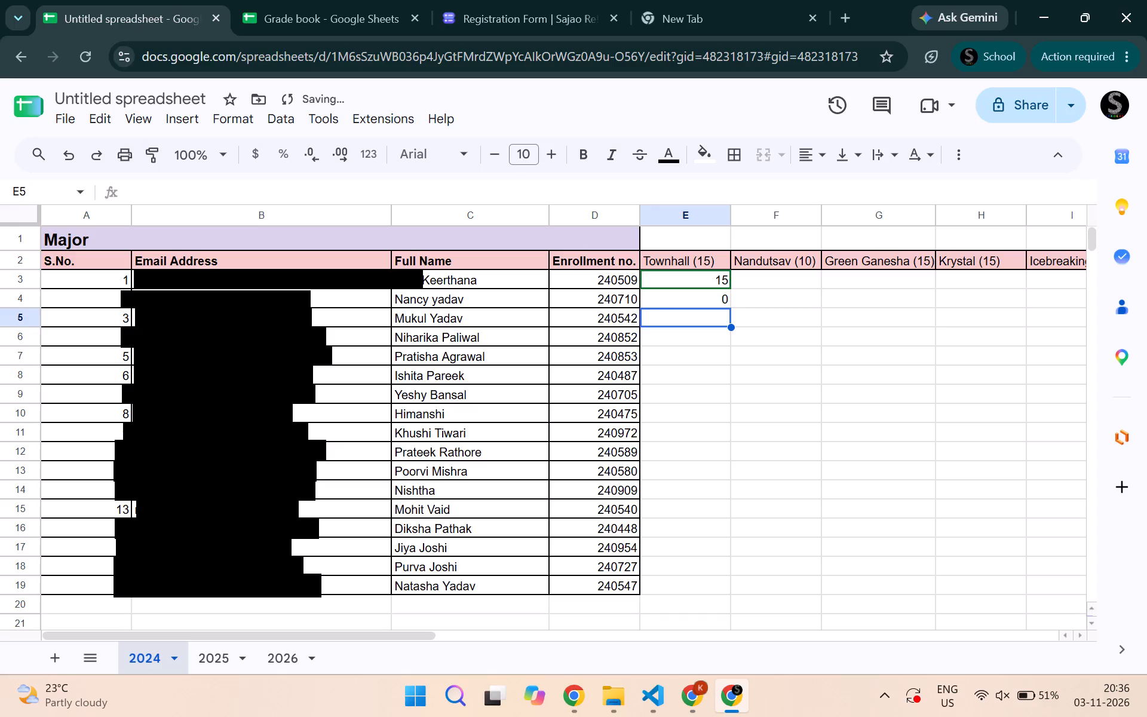
pyautogui.write('15')
pyautogui.press('Down')
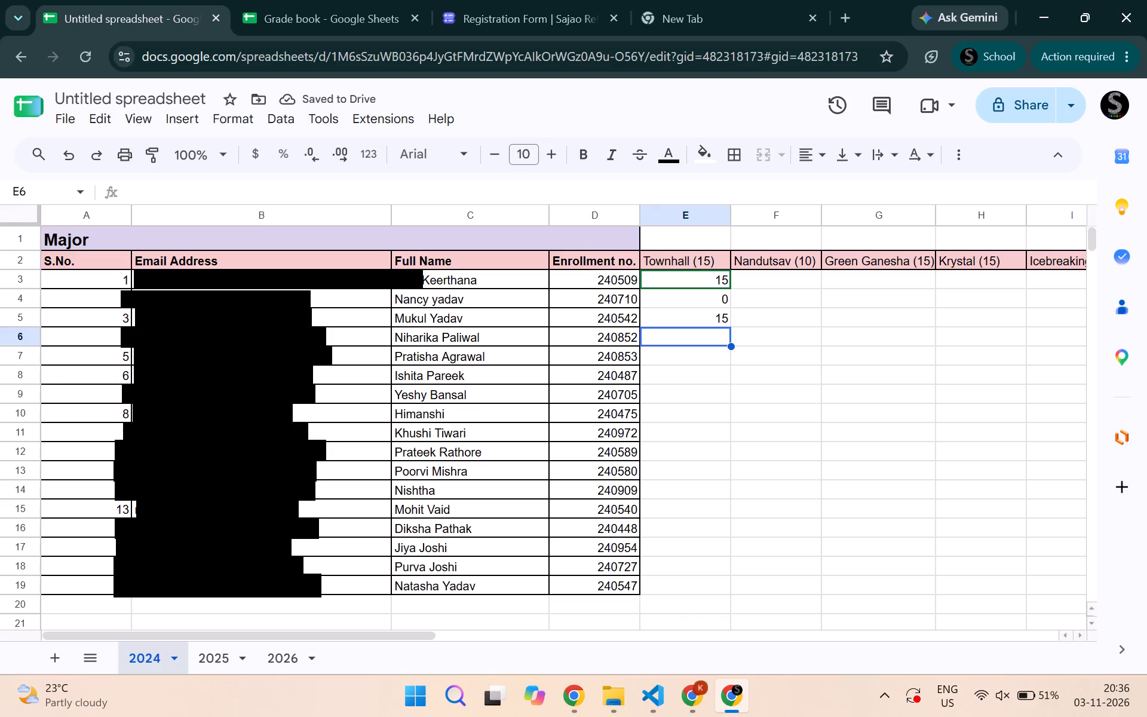
pyautogui.write('15')
pyautogui.press('Down')
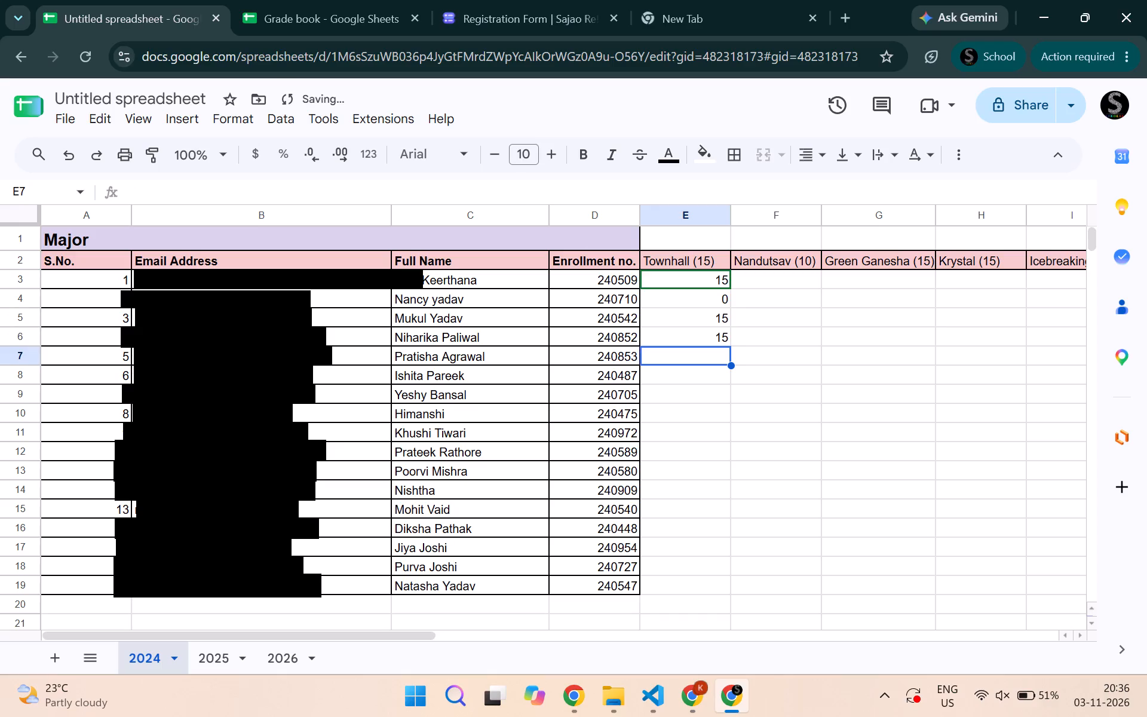
pyautogui.write('15')
pyautogui.press('Down')
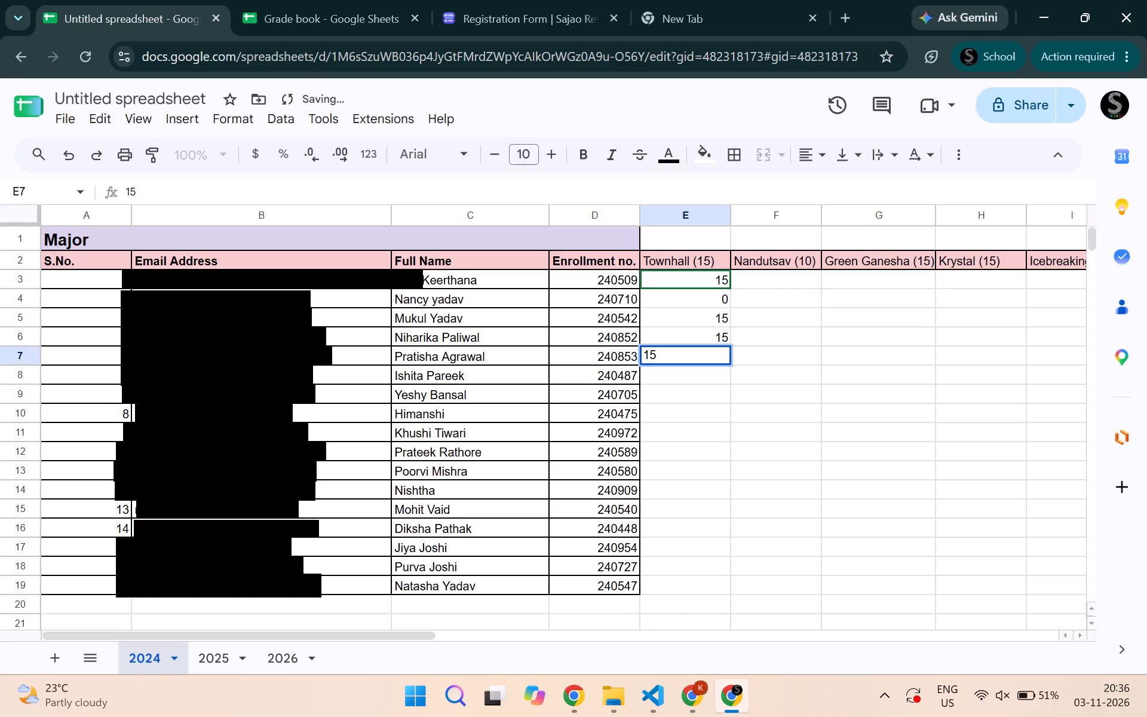
pyautogui.write('15')
pyautogui.press('Down')
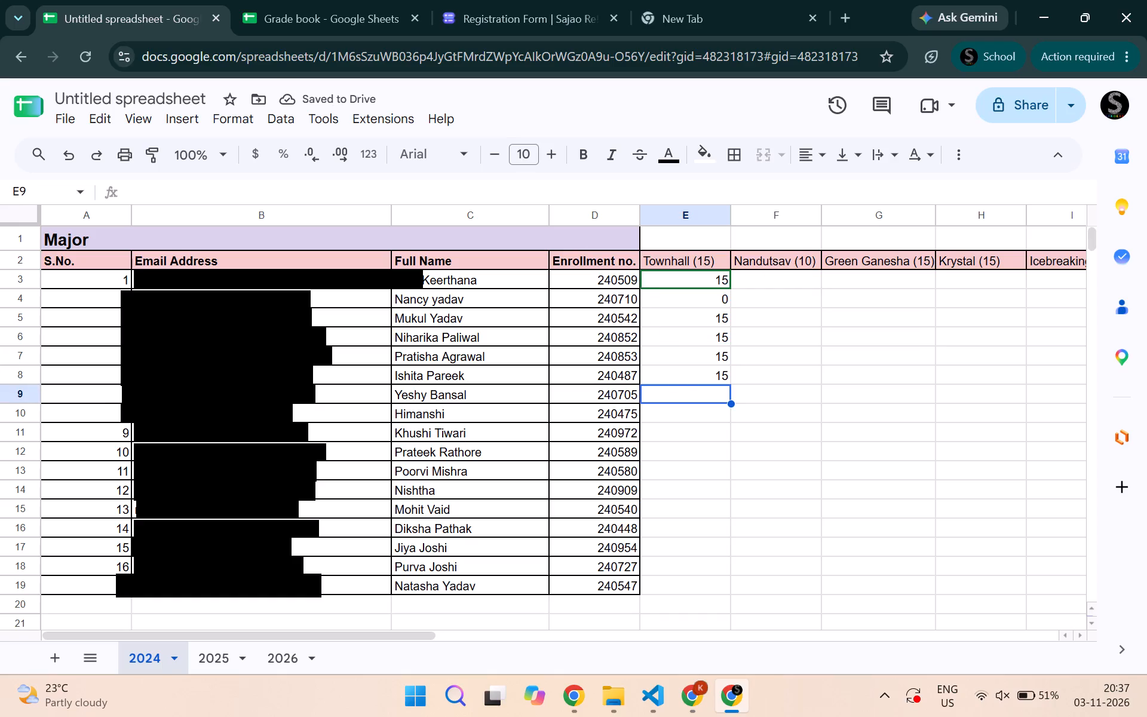
# Enter Townhall scores 0, 15, 0 and 15 in E9 through E12 of the Major table.
pyautogui.press('0')
pyautogui.press('Down')
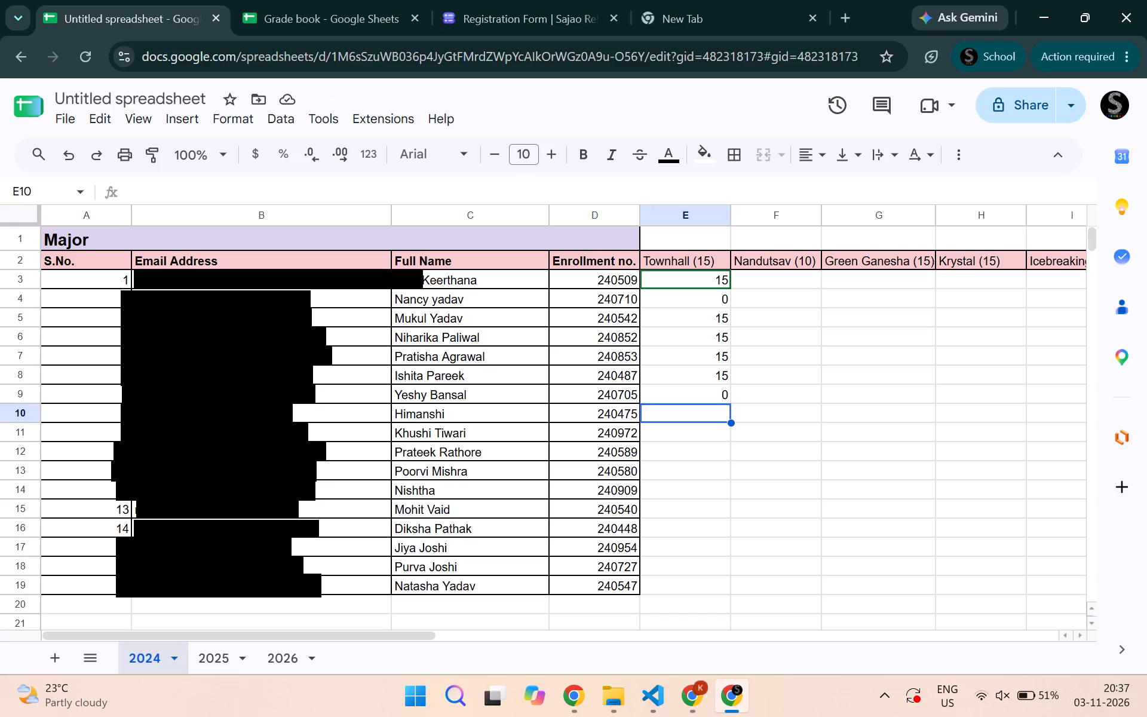
pyautogui.press('0')
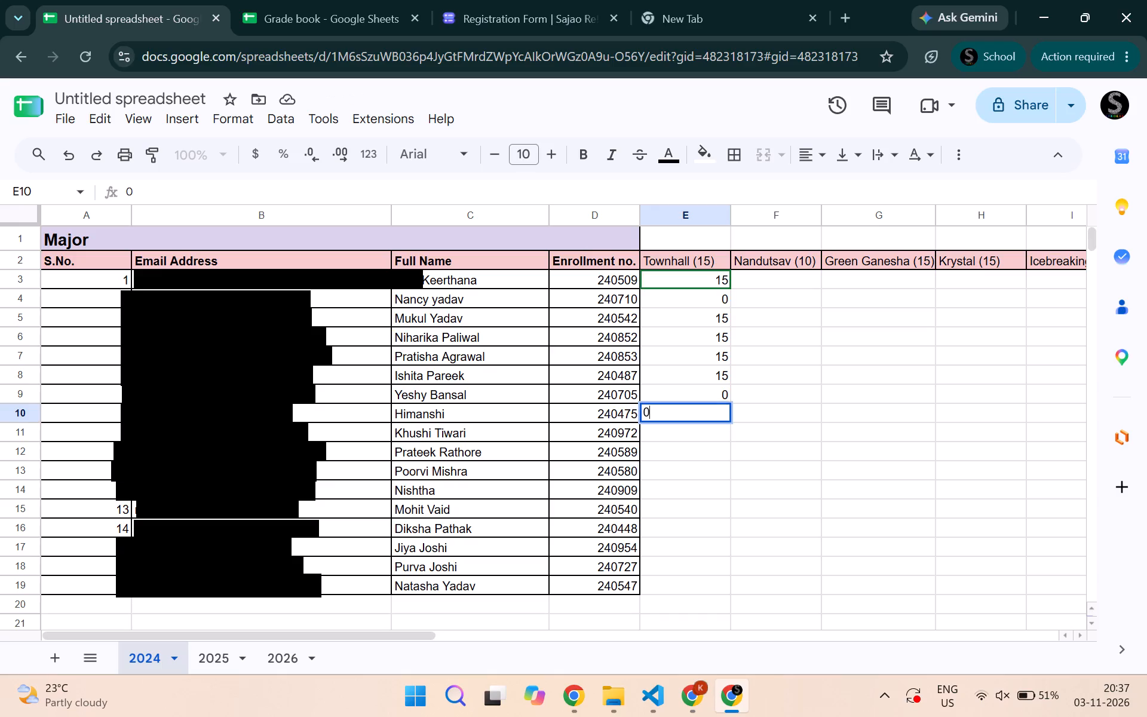
pyautogui.press('Down')
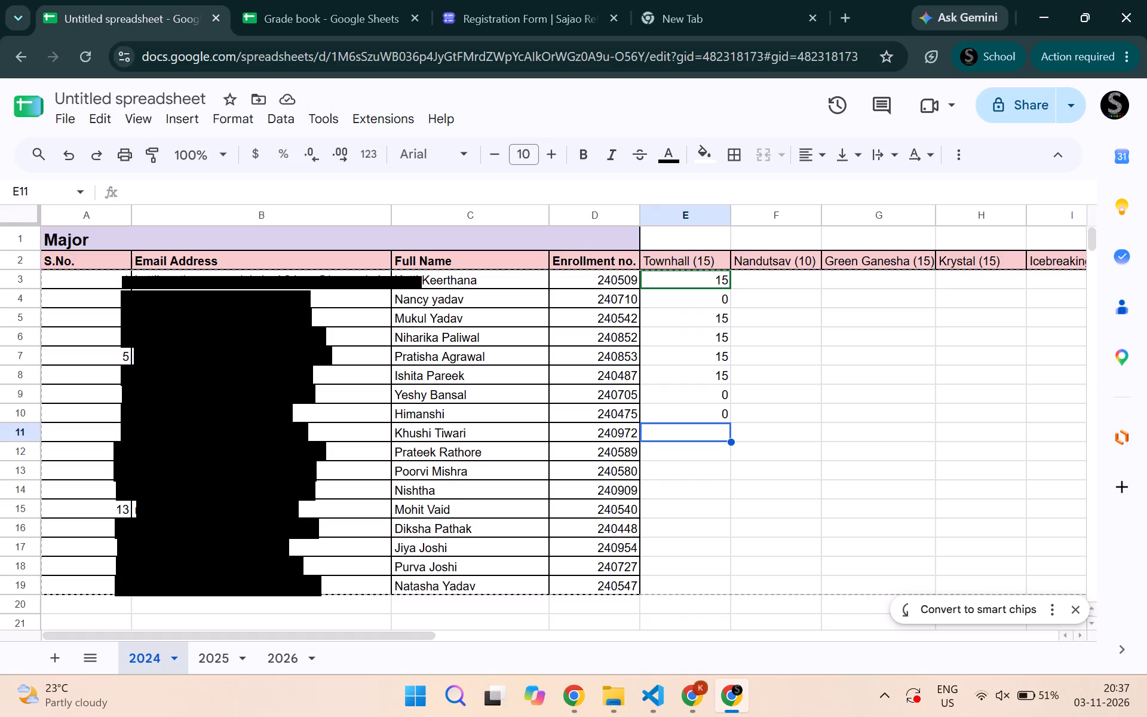
pyautogui.press('Up')
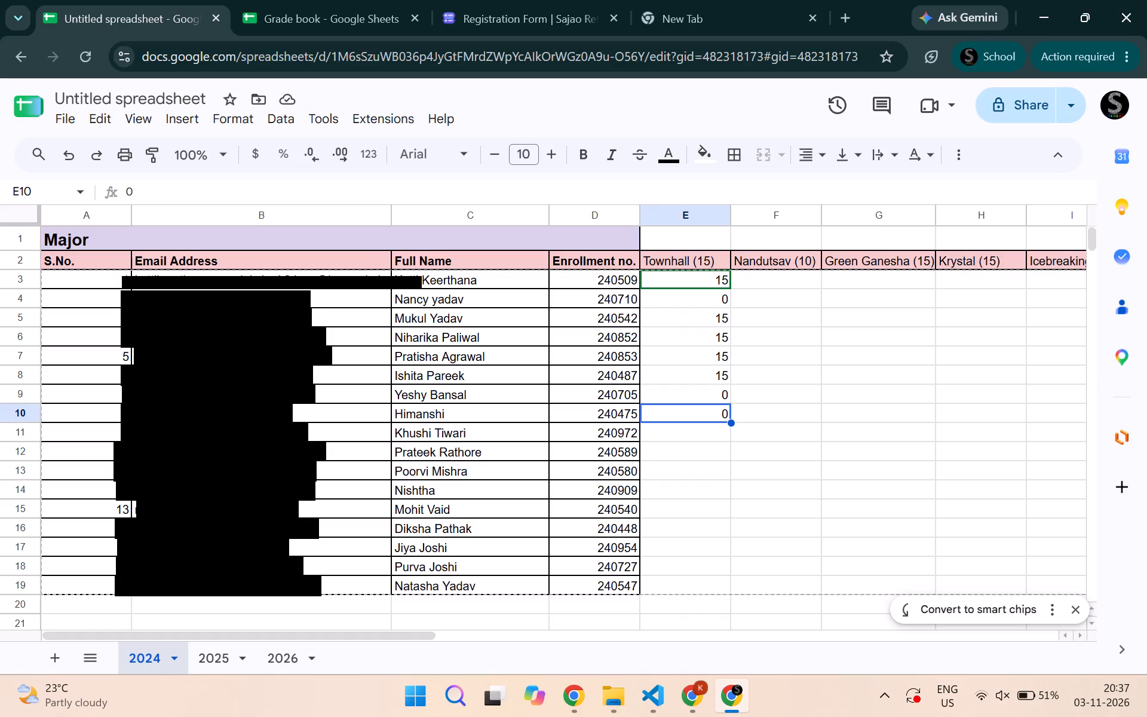
pyautogui.press('1')
pyautogui.press('5')
pyautogui.press('Down')
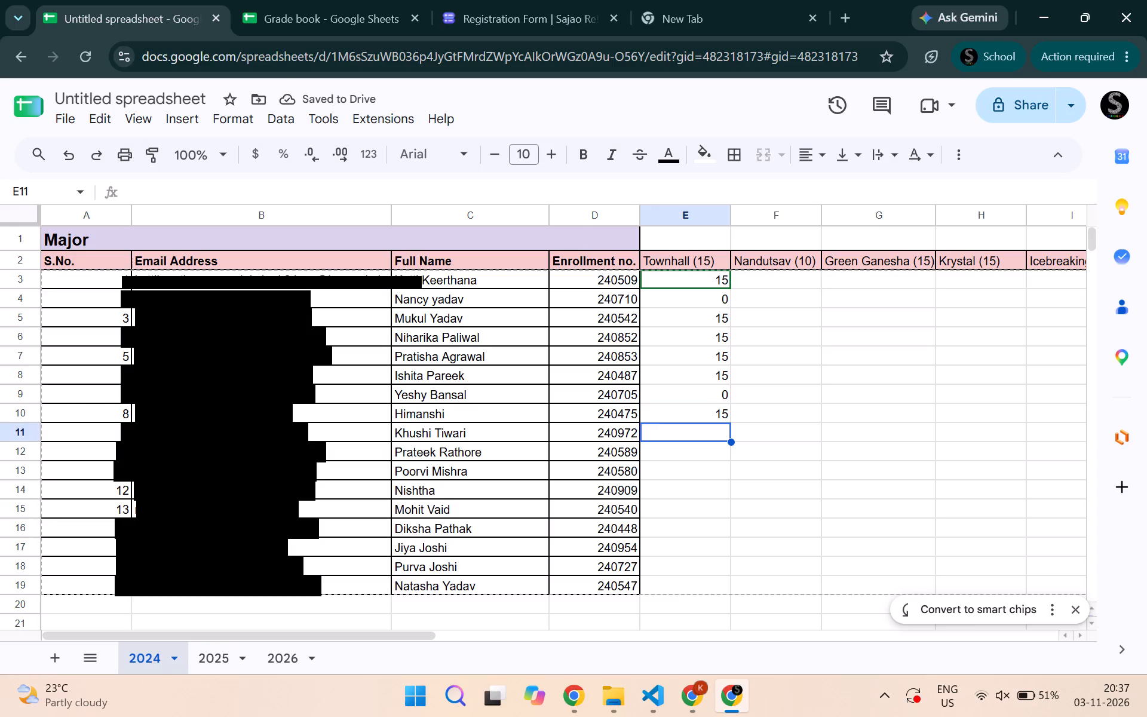
pyautogui.press('0')
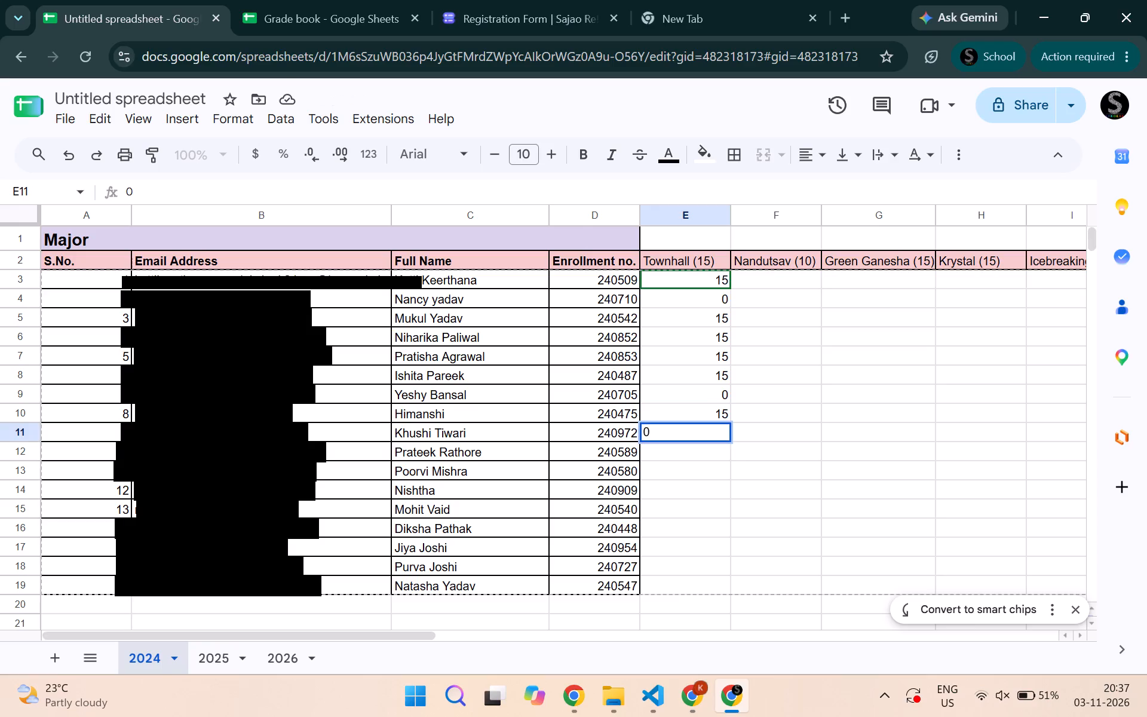
pyautogui.press('Down')
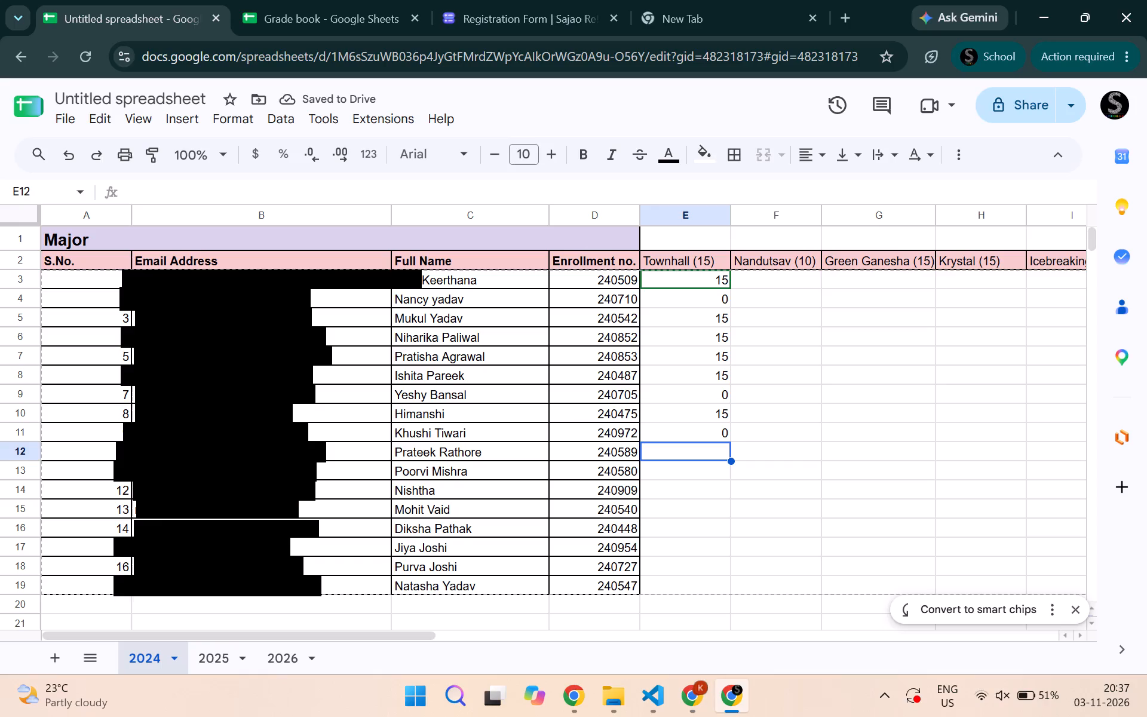
pyautogui.write('15')
pyautogui.press('Down')
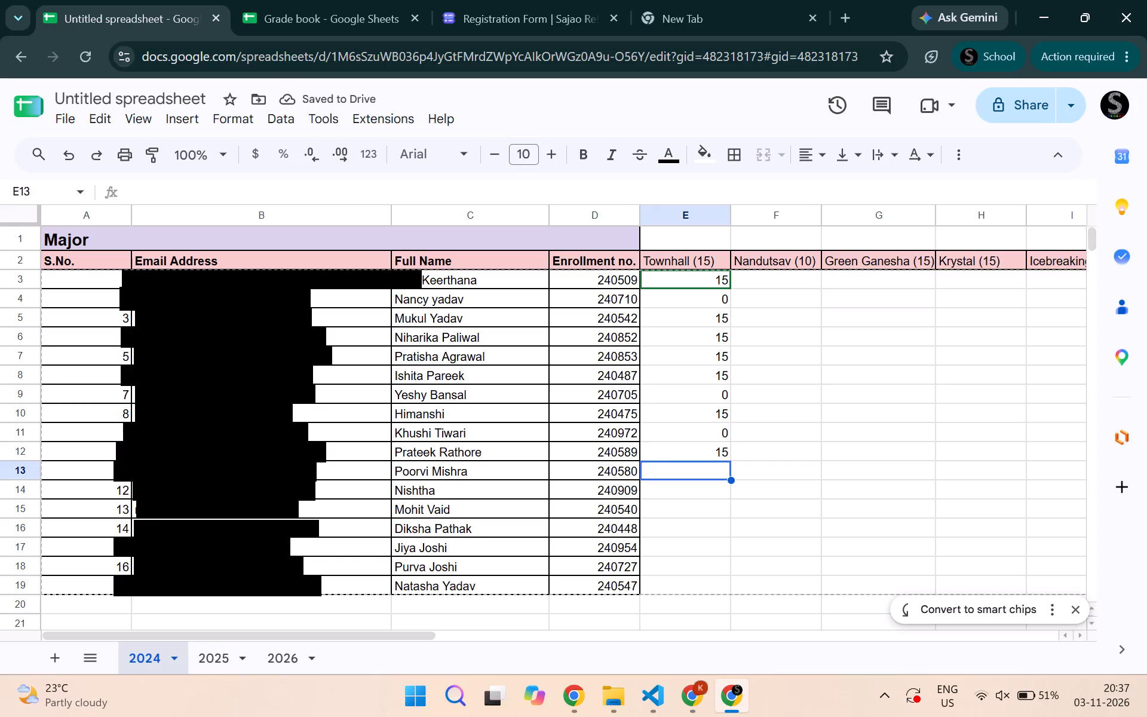
# Enter Townhall scores 0, 15, 0 and 15 in E13 through E16 of the Major table.
pyautogui.press('0')
pyautogui.press('Down')
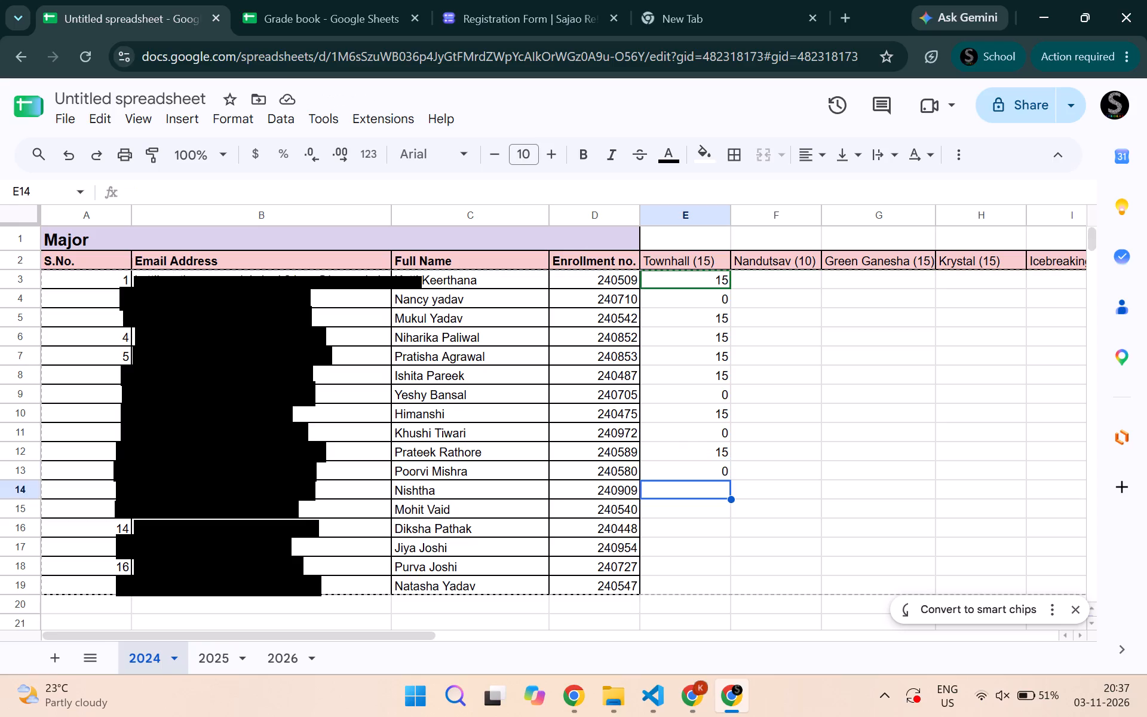
pyautogui.write('15')
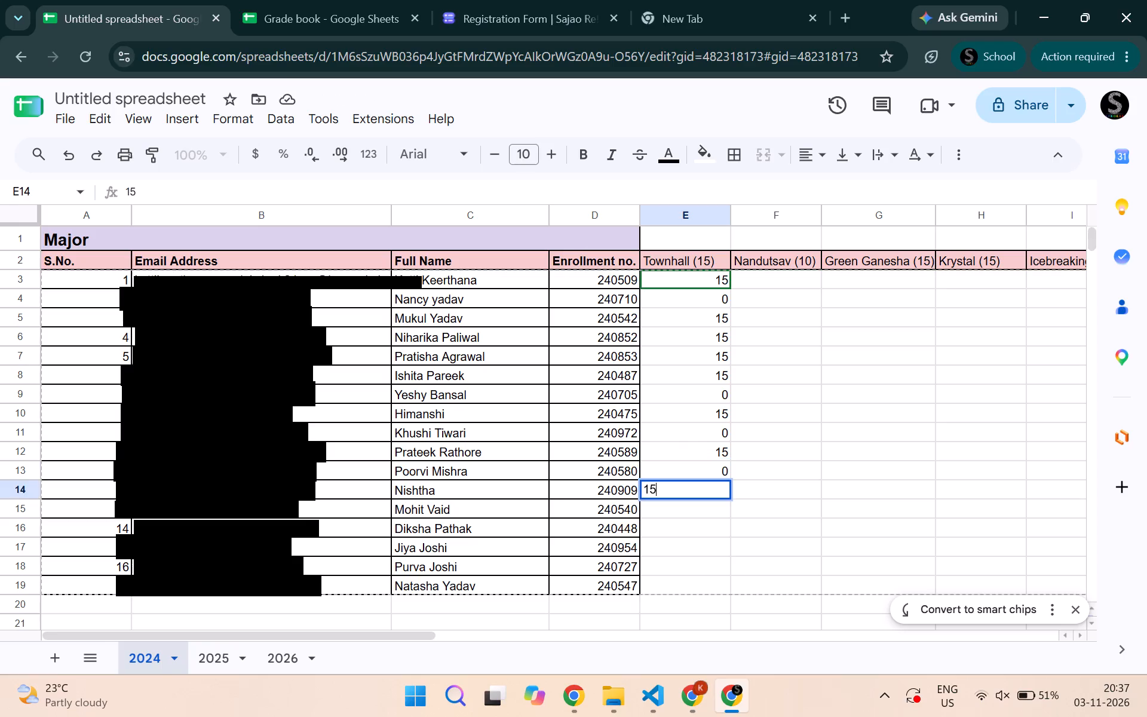
pyautogui.press('Down')
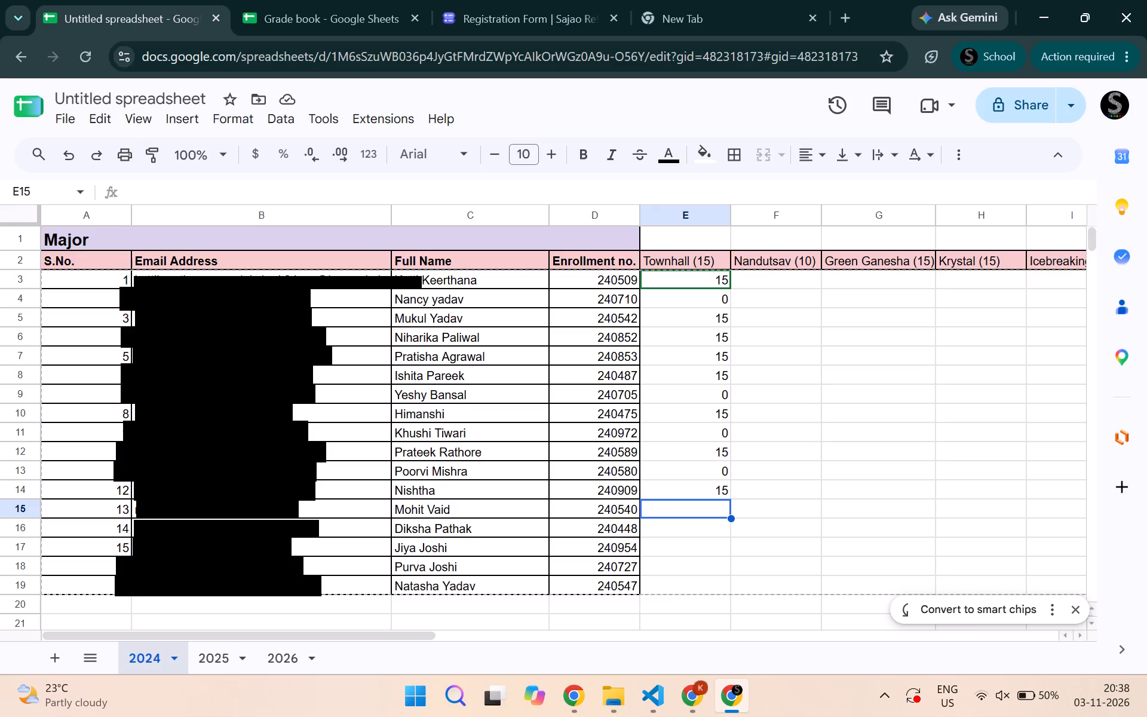
pyautogui.press('0')
pyautogui.press('Down')
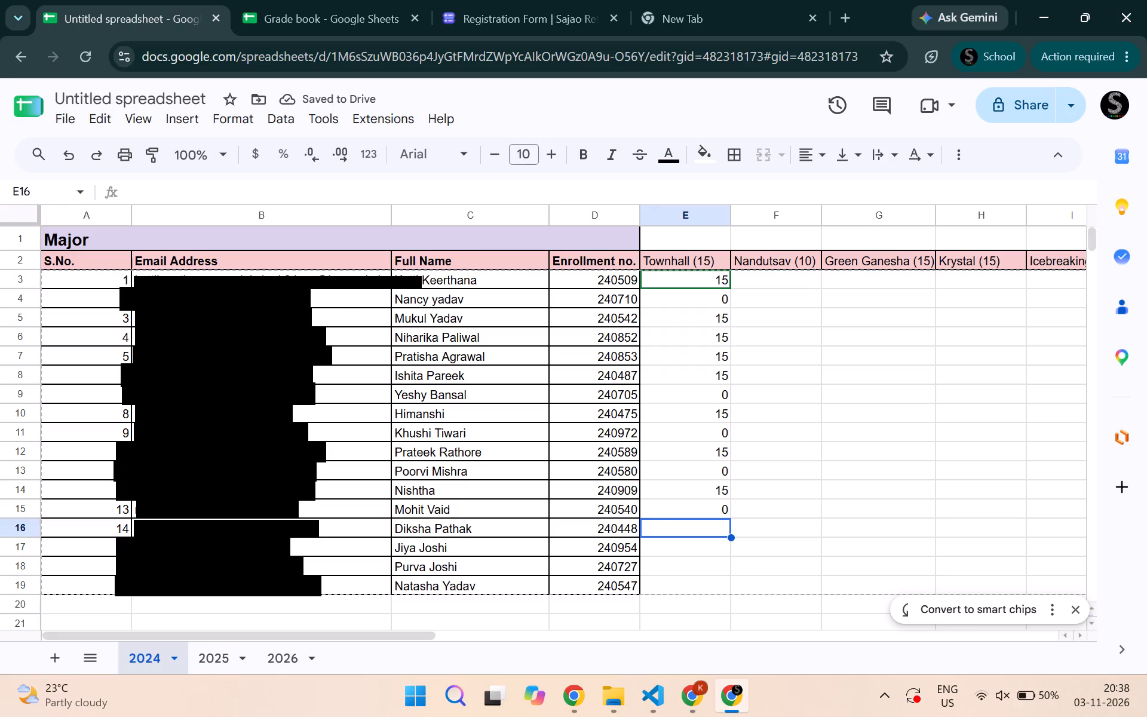
pyautogui.write('15')
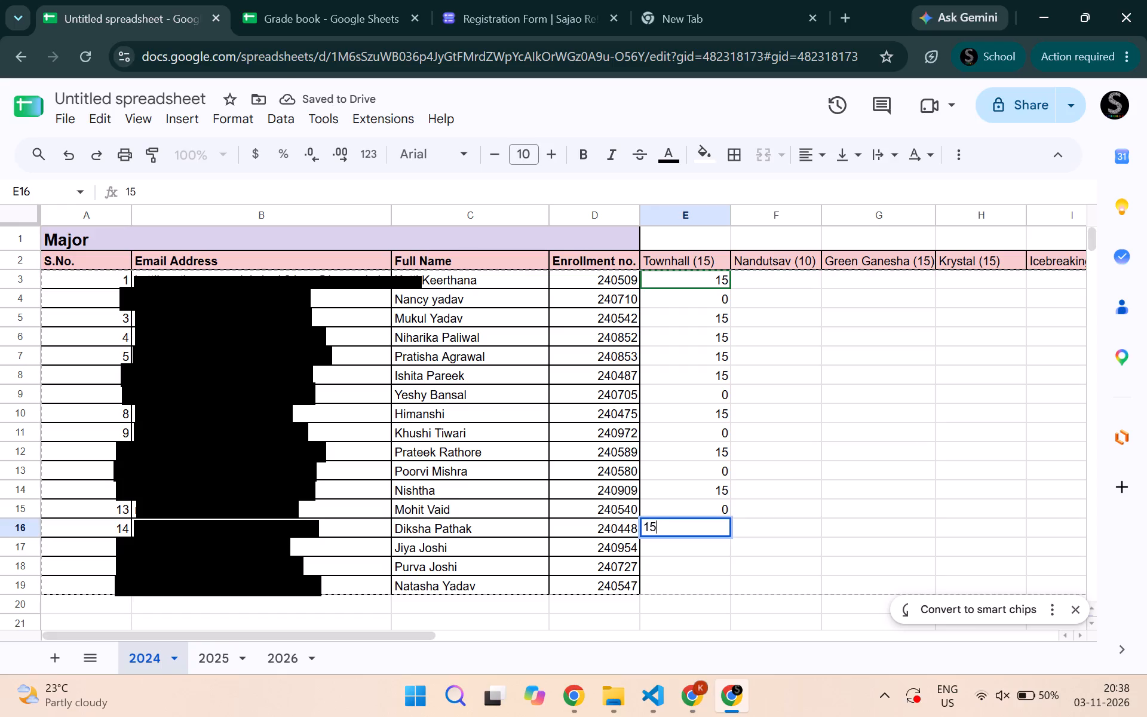
pyautogui.press('Down')
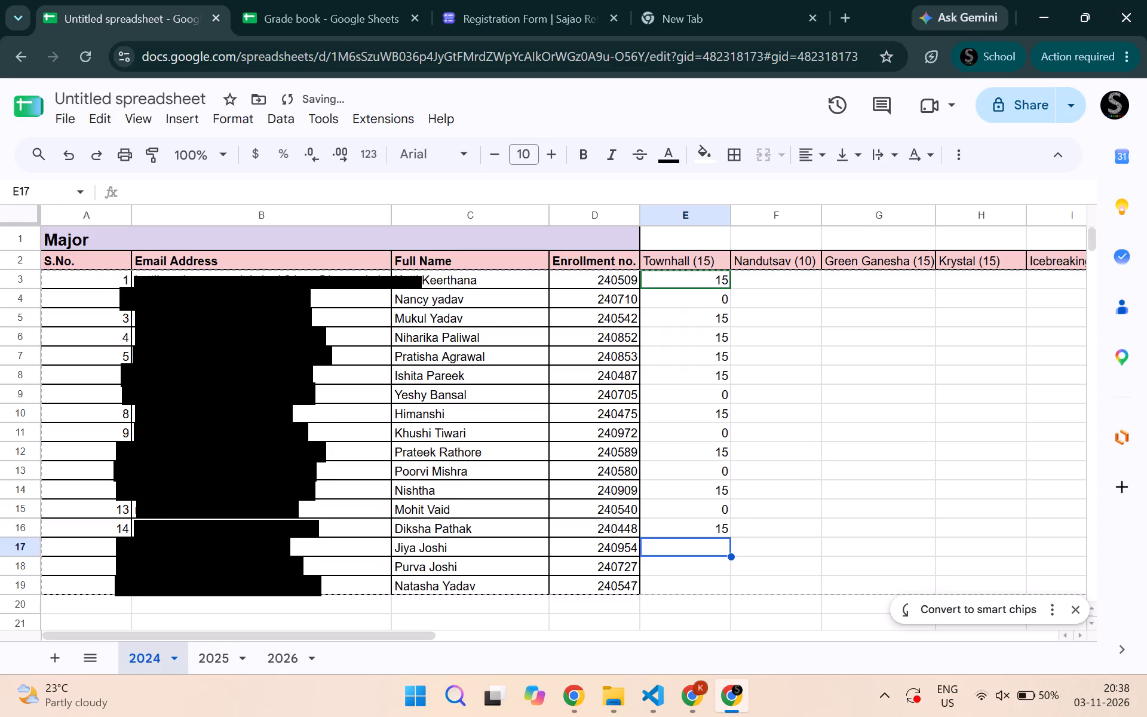
# Enter a Townhall score of 0 in each of E17 through E19 to complete the Major table's column.
pyautogui.scroll(-1, 677, 383)
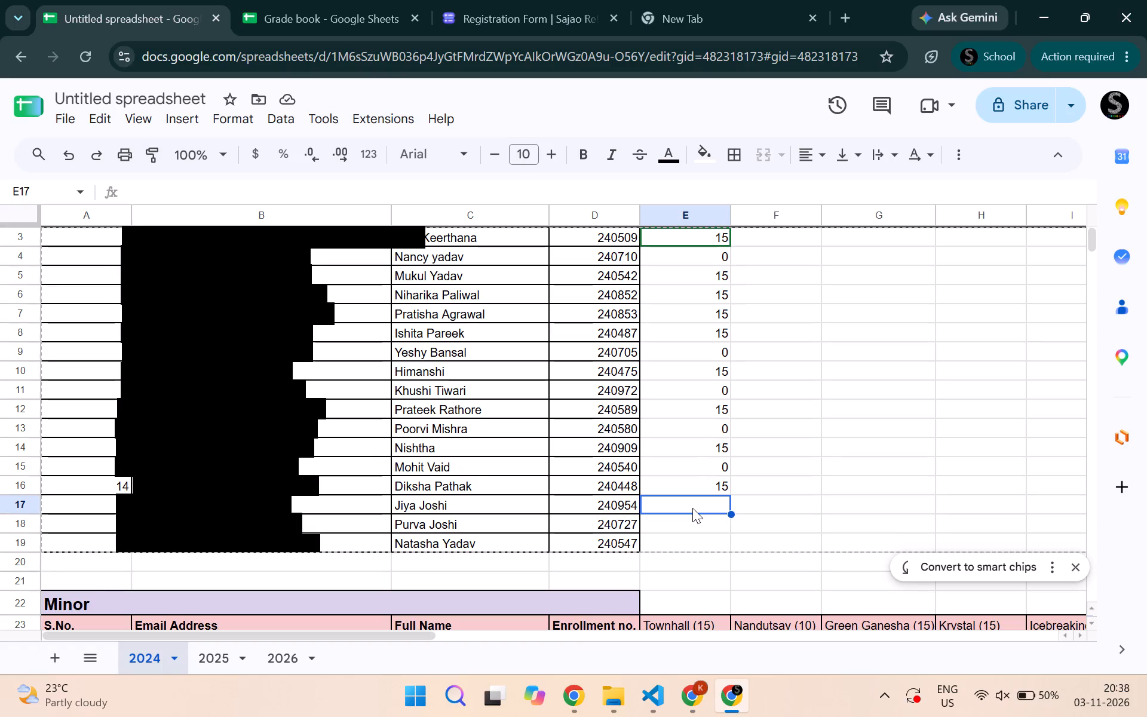
pyautogui.press('0')
pyautogui.press('Down')
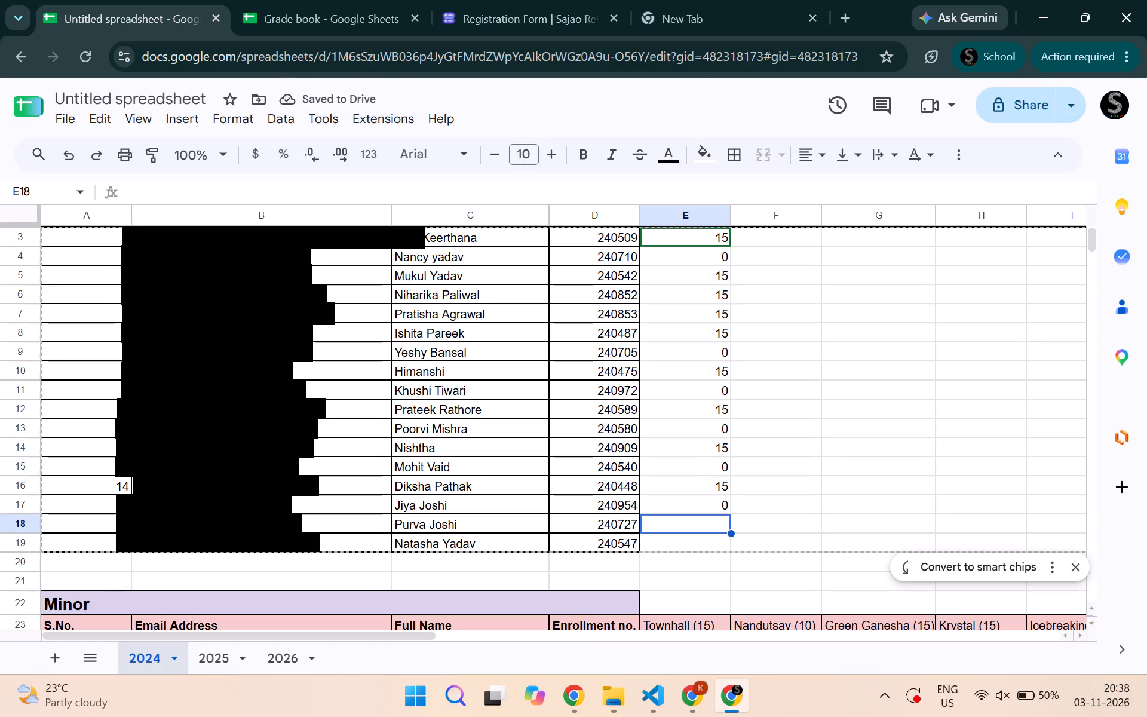
pyautogui.press('0')
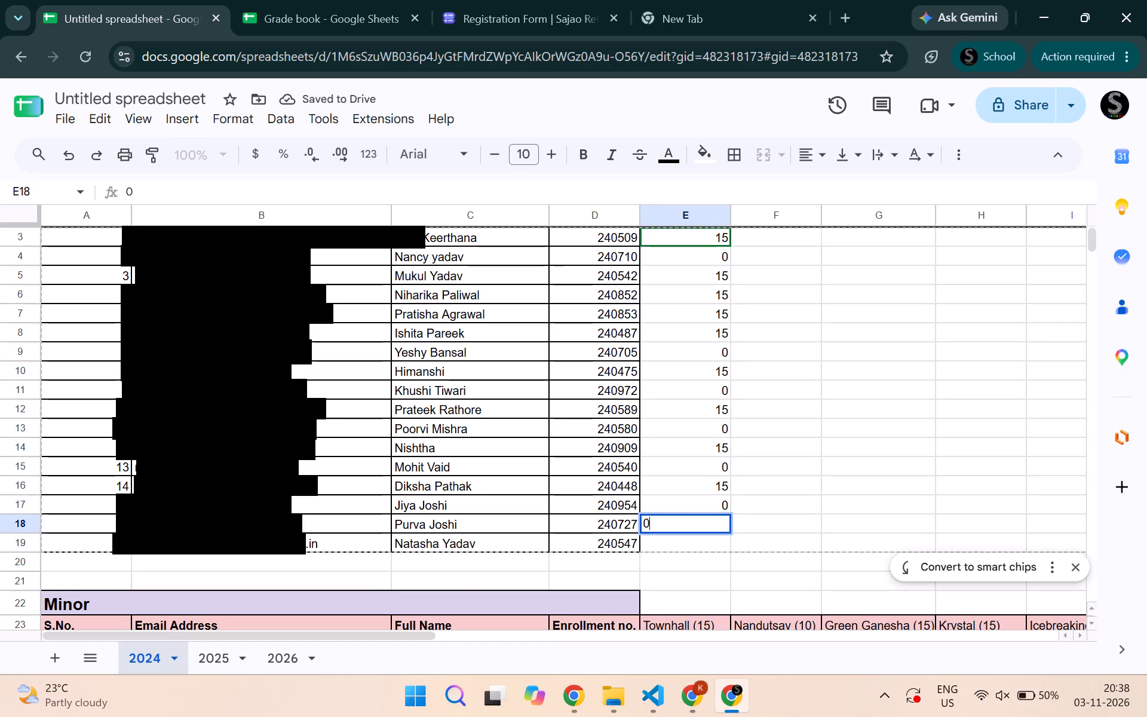
pyautogui.press('Down')
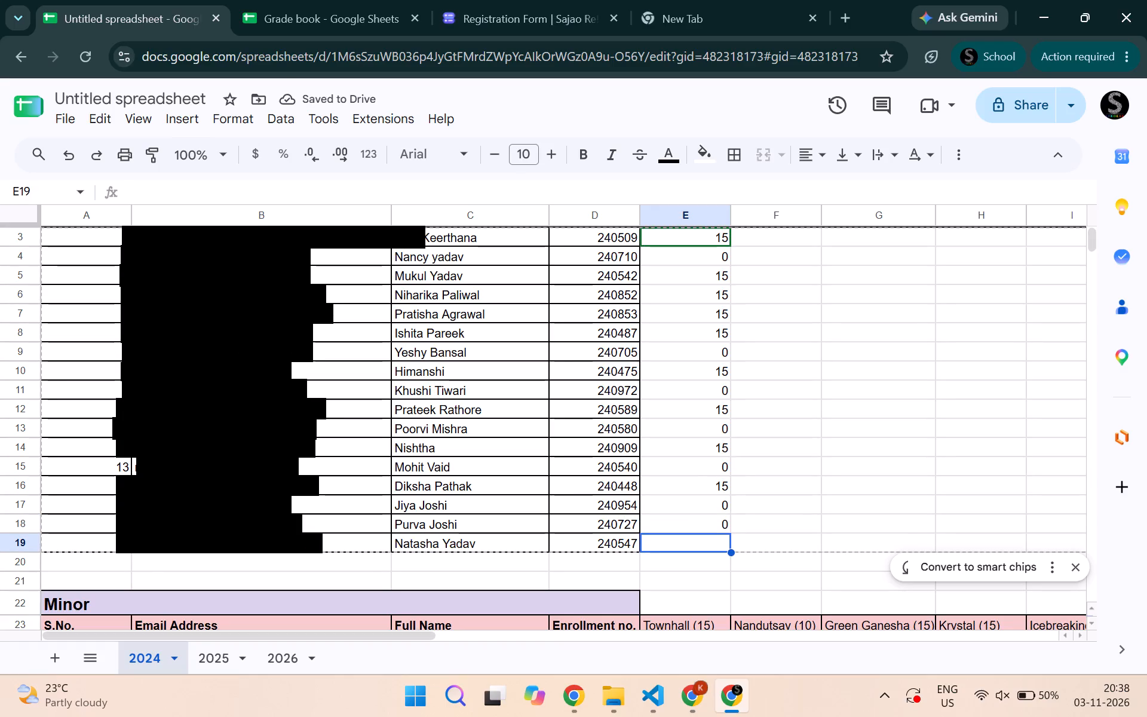
pyautogui.press('0')
pyautogui.press('Right')
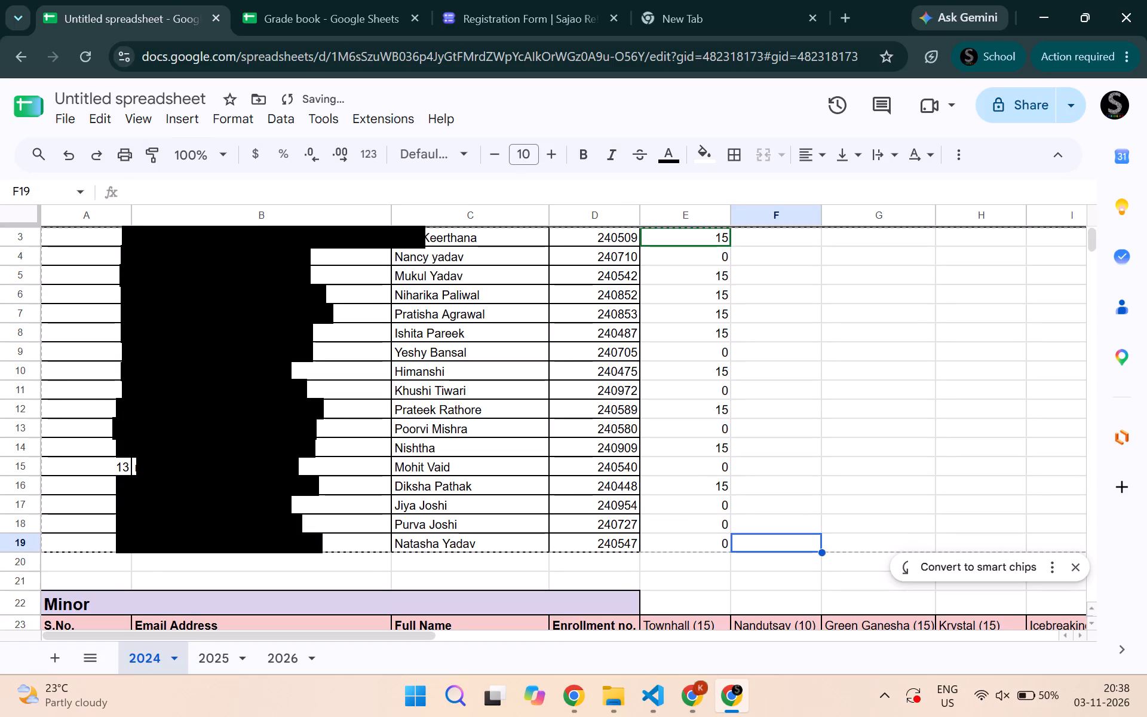
pyautogui.press('Left')
pyautogui.press('Right')
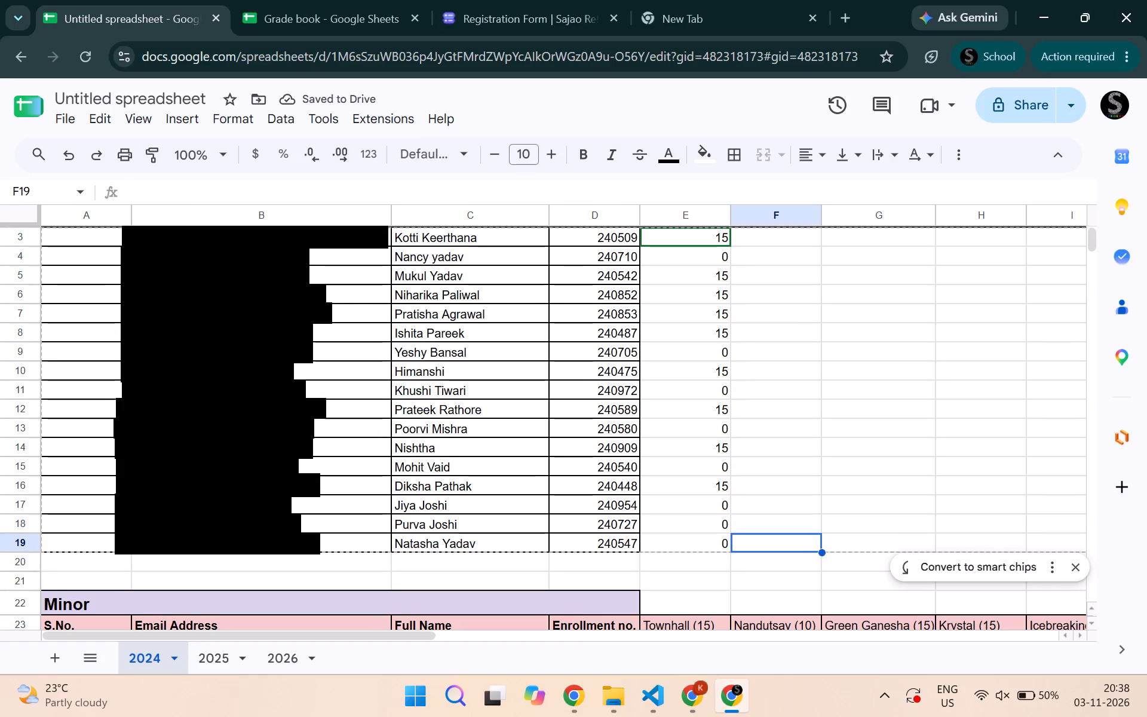
# Look over the Minor table's member rows and event score columns, with its first Townhall cell, E24, selected.
pyautogui.press('Left')
pyautogui.press('Down')
pyautogui.press('Down')
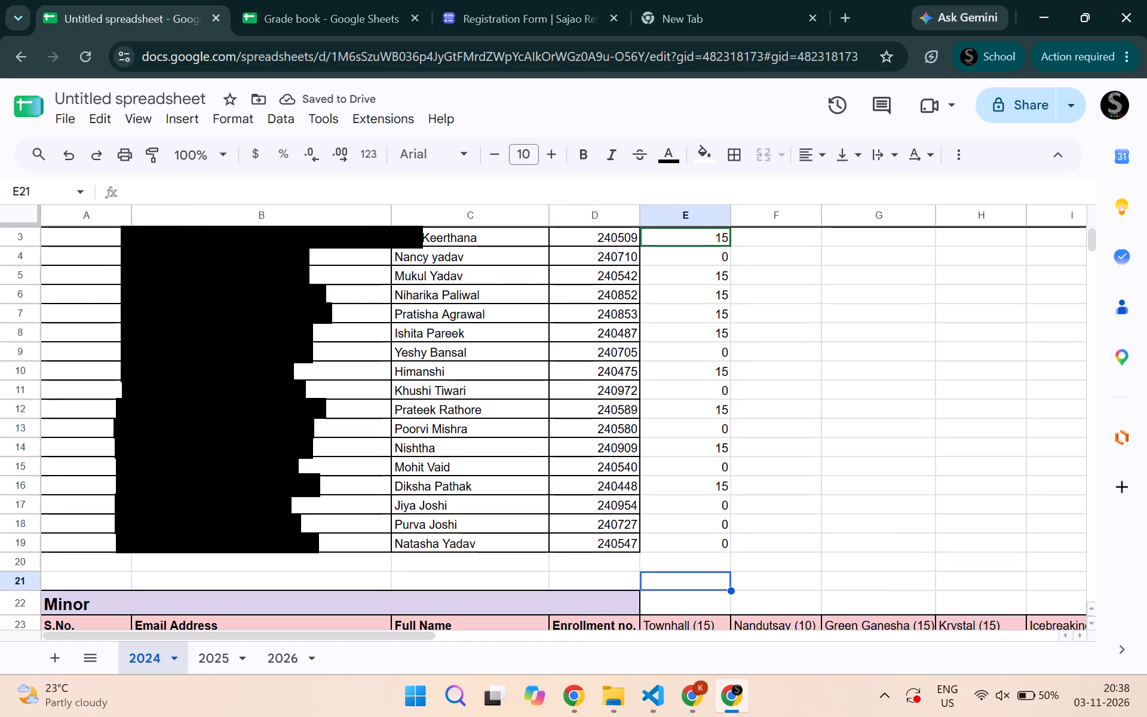
pyautogui.press('Down')
pyautogui.press('Down')
pyautogui.scroll(-4, 692, 508)
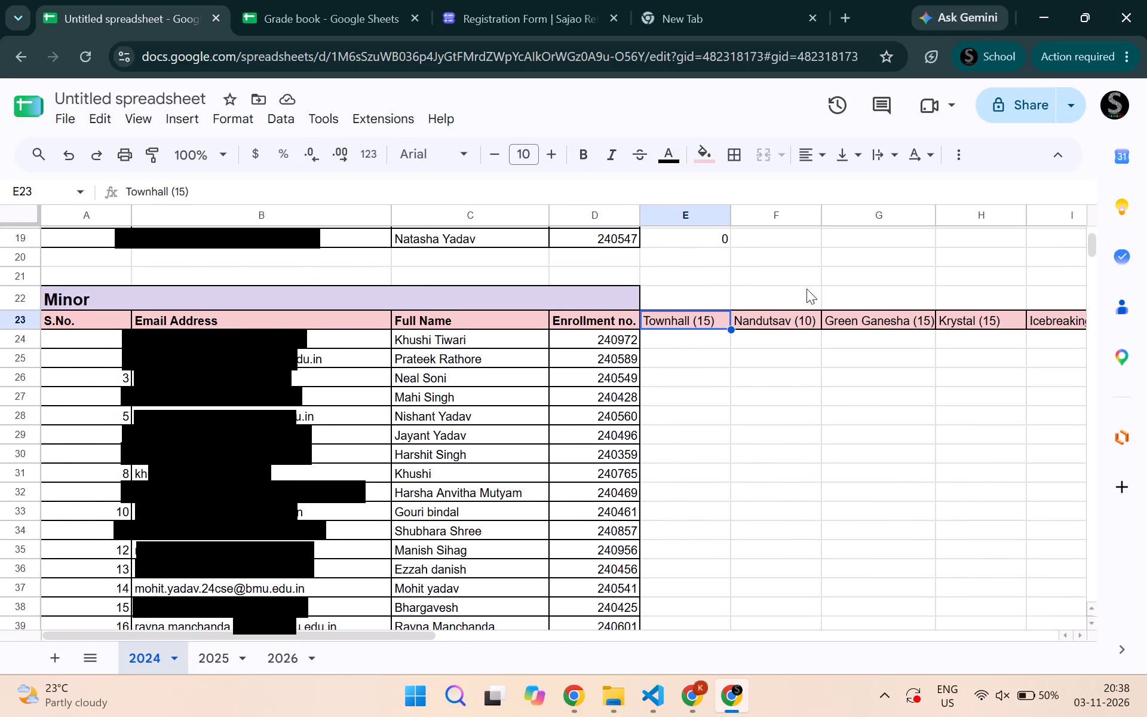
pyautogui.click(698, 337)
pyautogui.scroll(2, 698, 337)
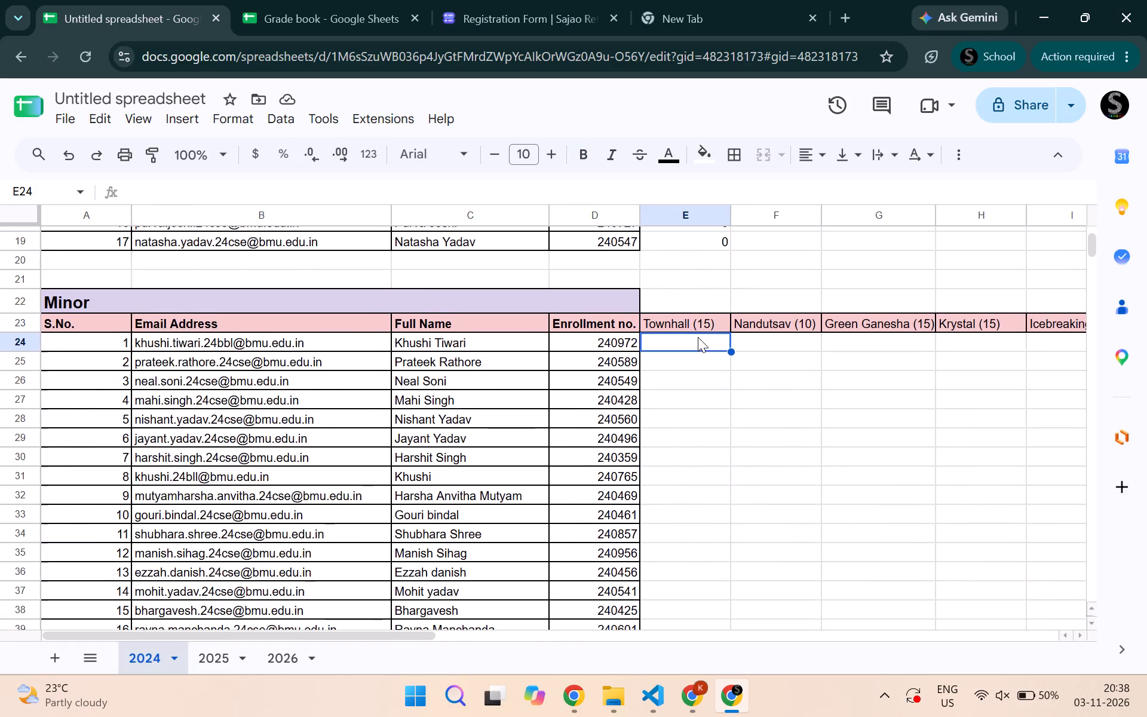
pyautogui.scroll(2, 698, 337)
pyautogui.scroll(-3, 698, 337)
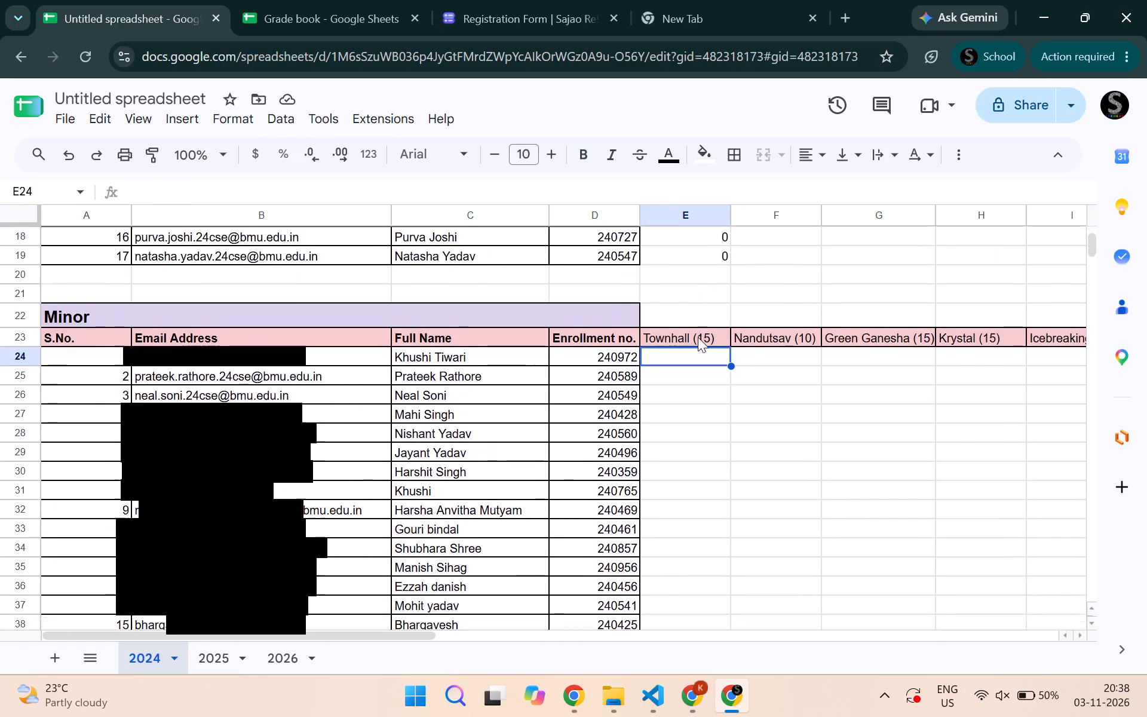
pyautogui.scroll(-2, 698, 337)
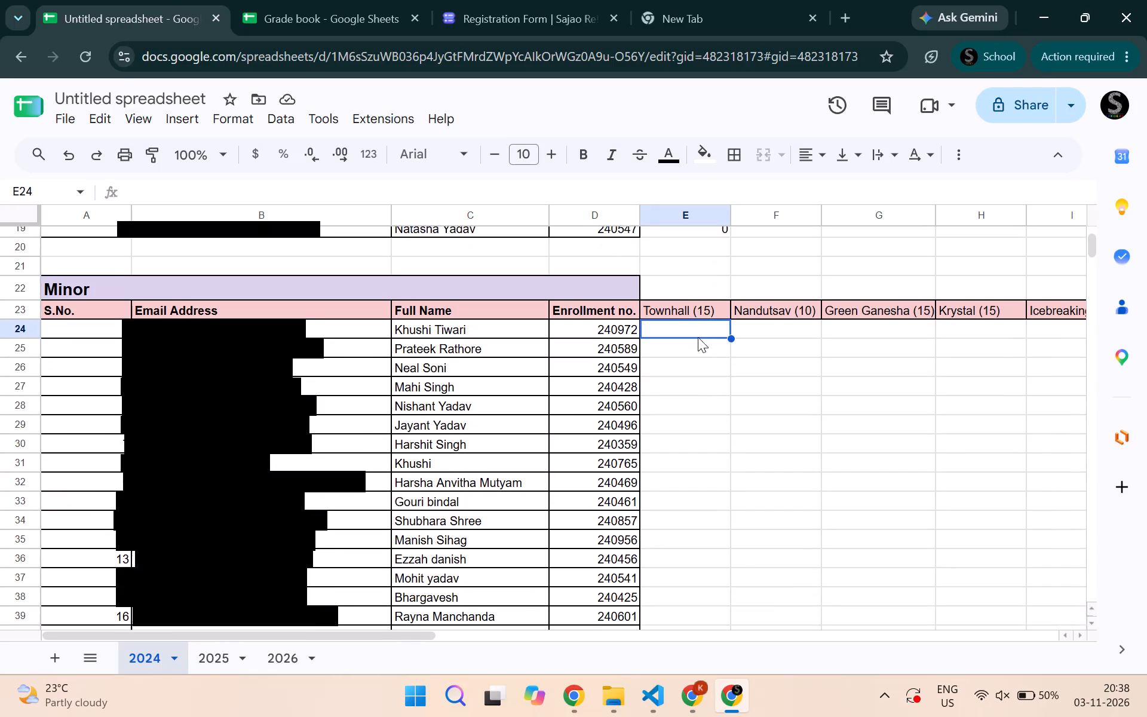
pyautogui.scroll(-3, 698, 337)
pyautogui.scroll(1, 698, 337)
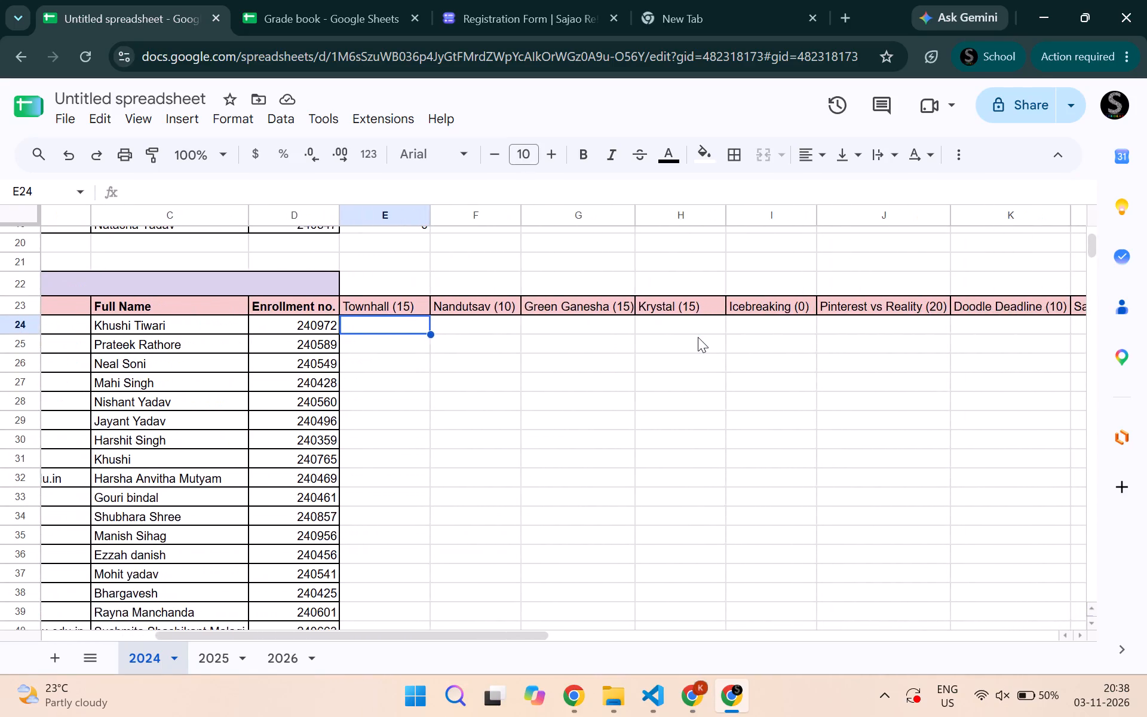
pyautogui.scroll(1, 698, 337)
pyautogui.hscroll(2, 698, 337)
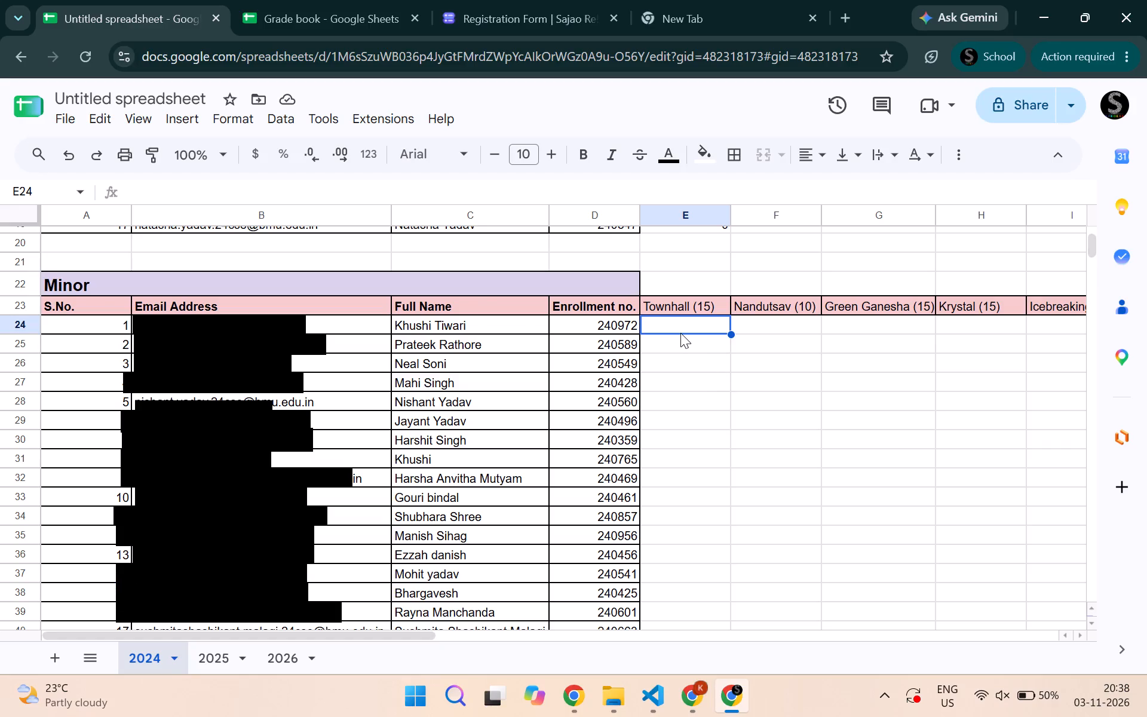
# Enter Townhall scores 0, 15 and 0 in E24 through E26 of the Minor table.
pyautogui.write('15')
pyautogui.press('BackSpace')
pyautogui.press('BackSpace')
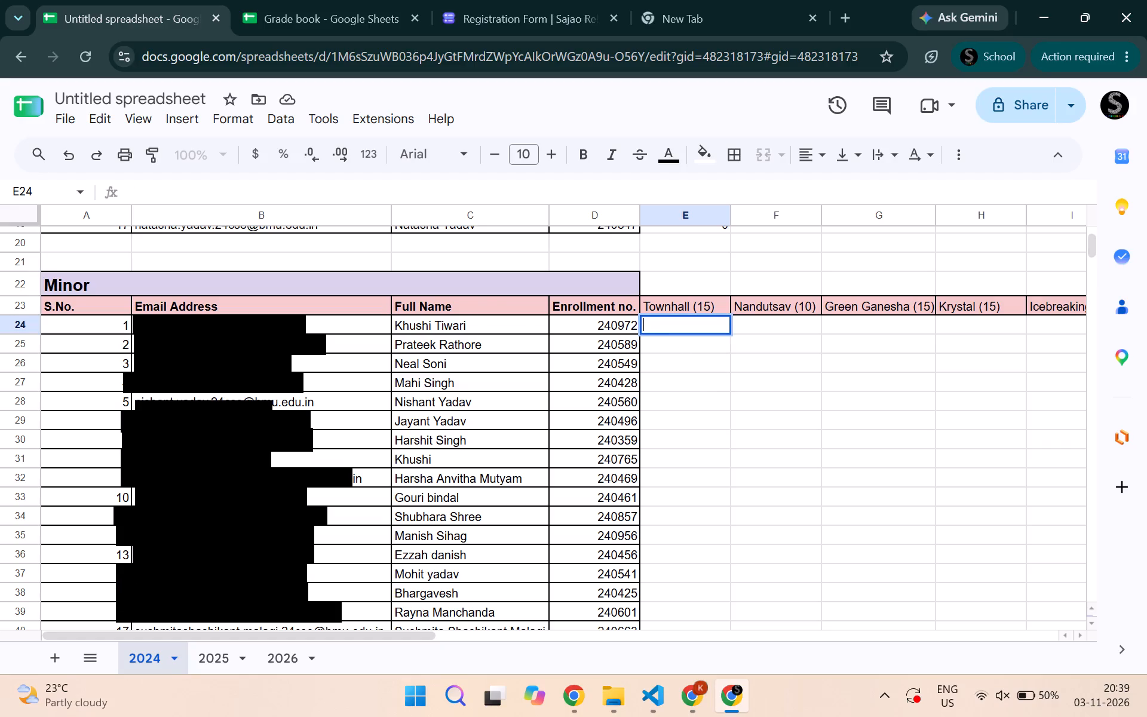
pyautogui.press('0')
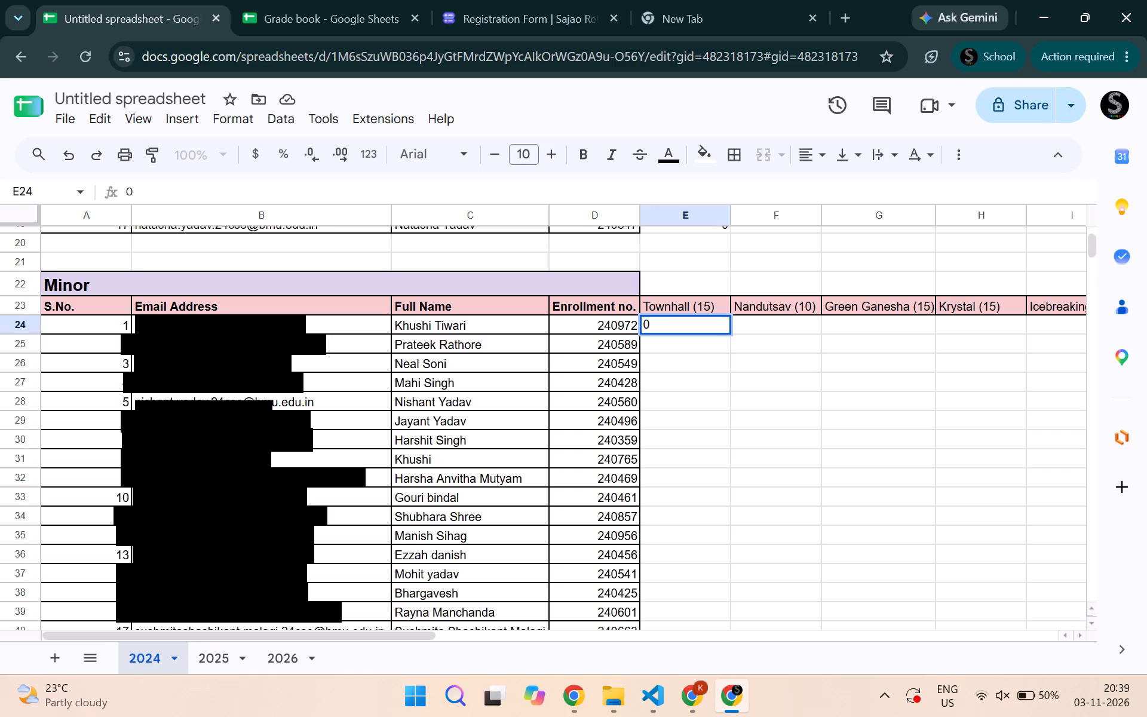
pyautogui.press('Down')
pyautogui.press('0')
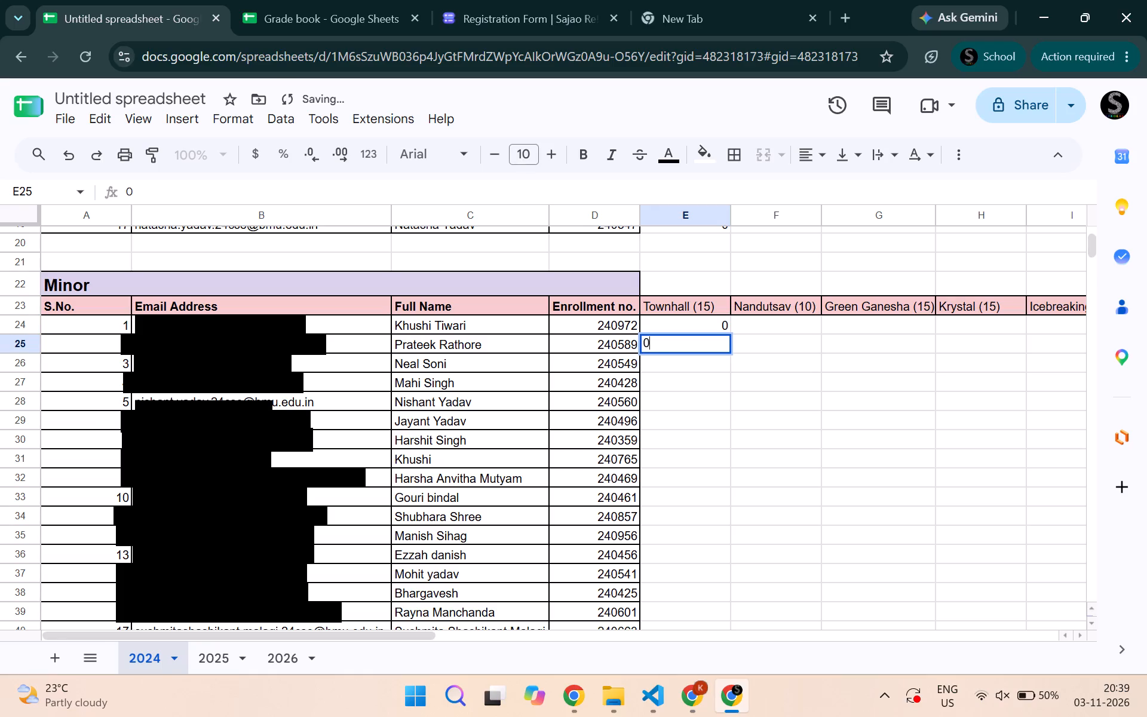
pyautogui.press('BackSpace')
pyautogui.write('15')
pyautogui.press('Down')
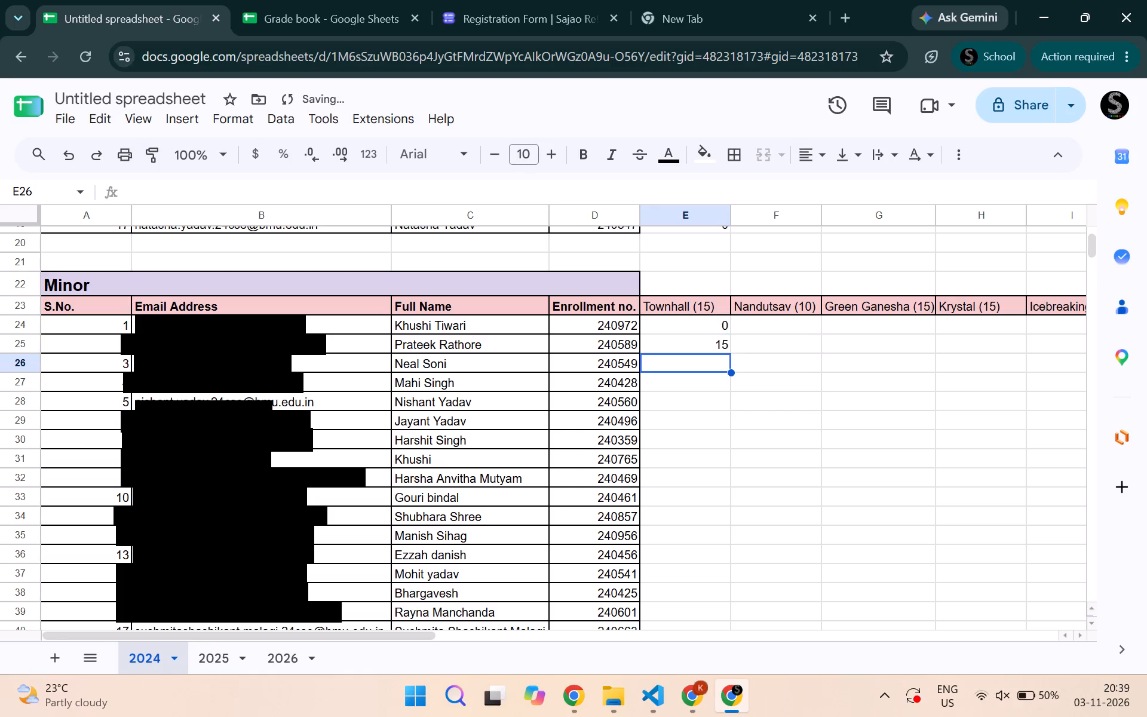
pyautogui.press('0')
pyautogui.press('Down')
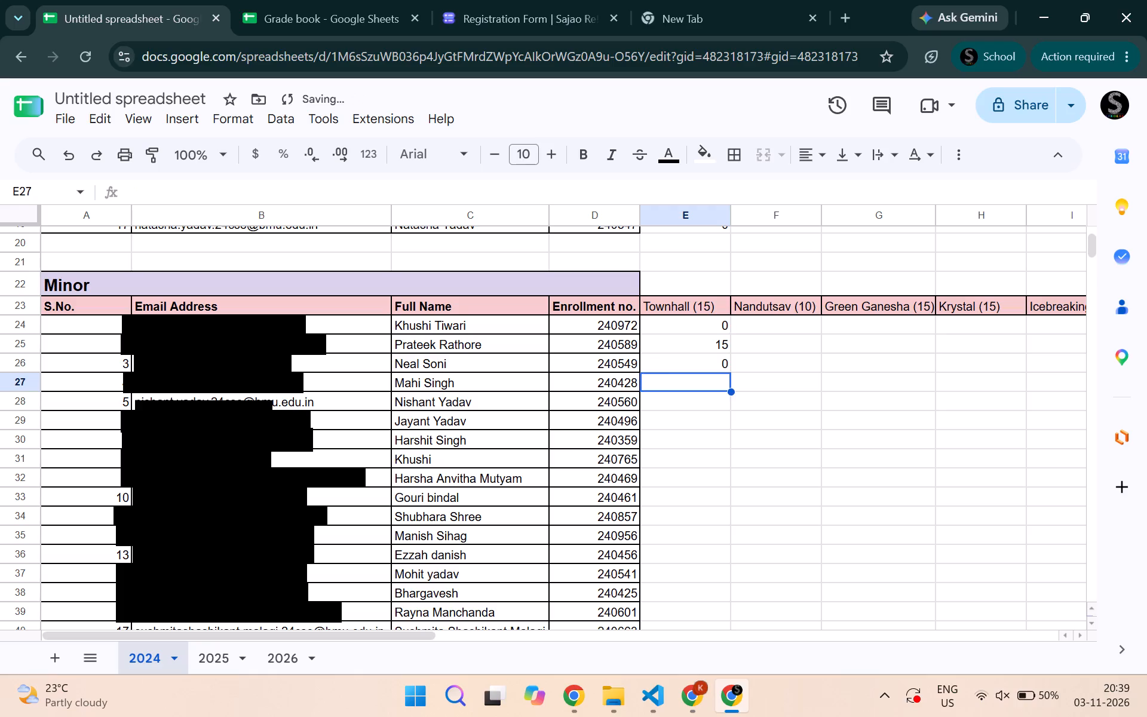
# Enter a Townhall score of 0 in each of E27 through E31 of the Minor table.
pyautogui.press('0')
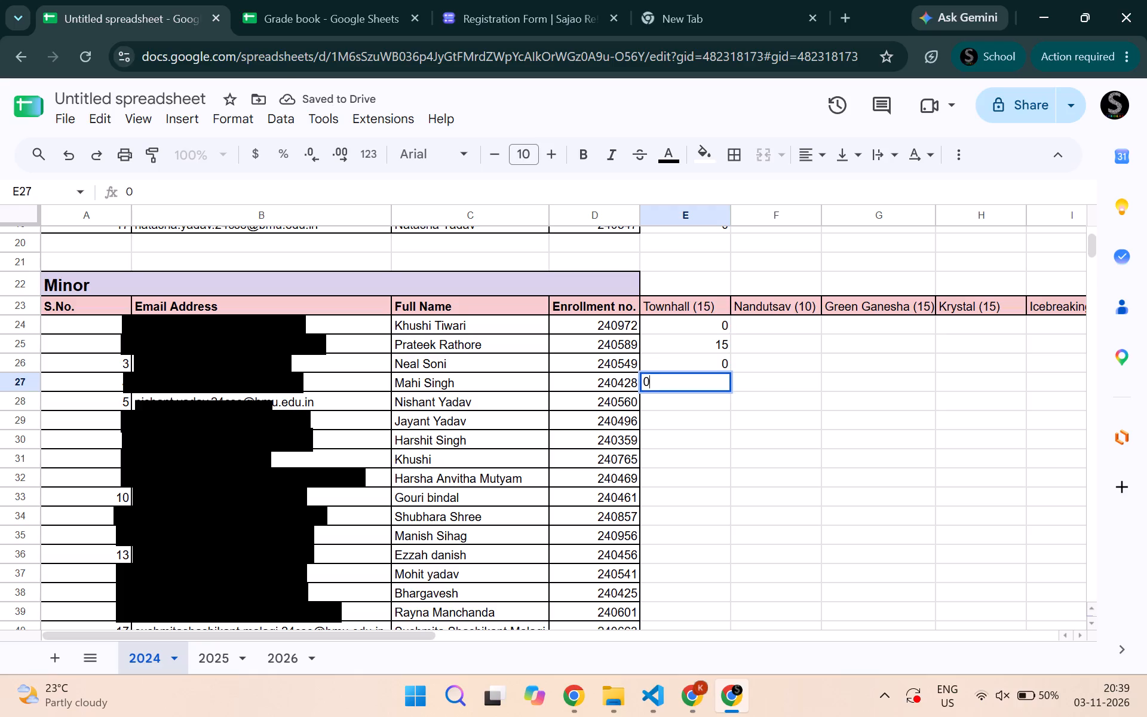
pyautogui.press('Down')
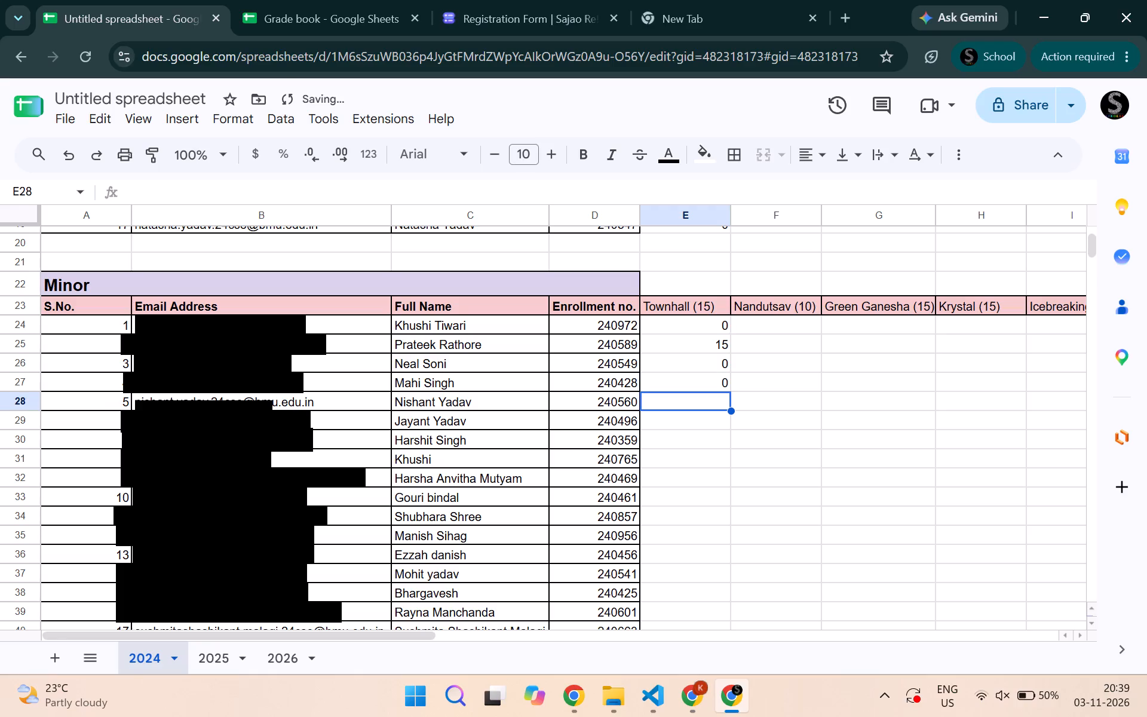
pyautogui.press('0')
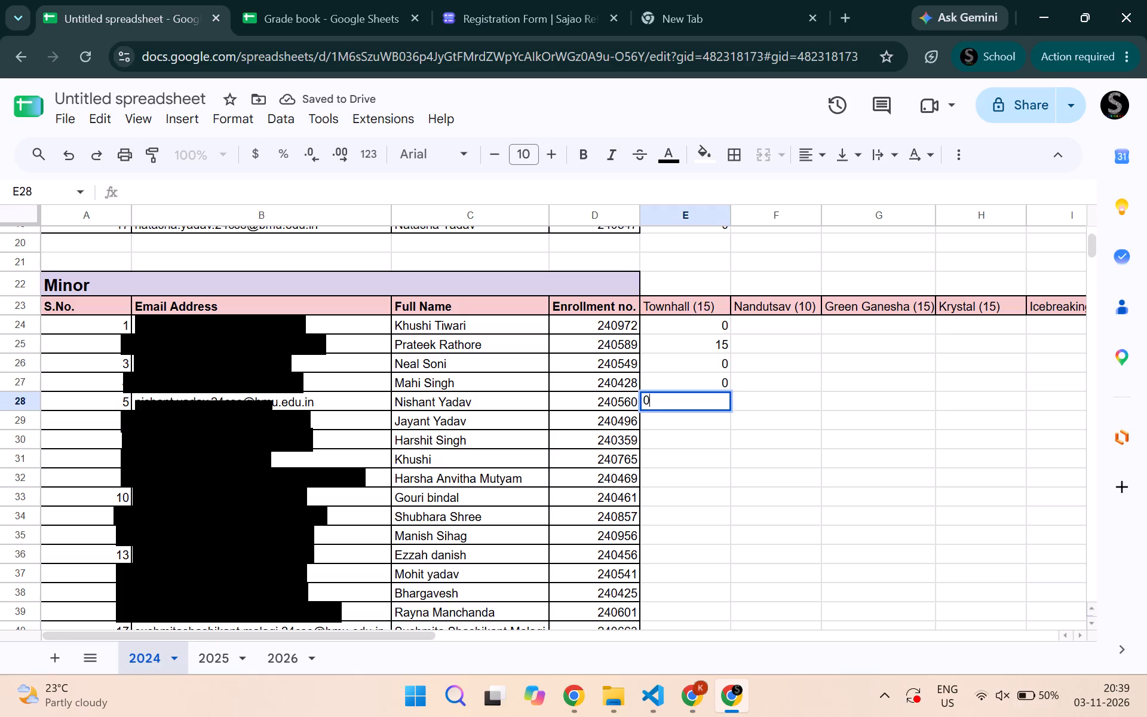
pyautogui.press('Down')
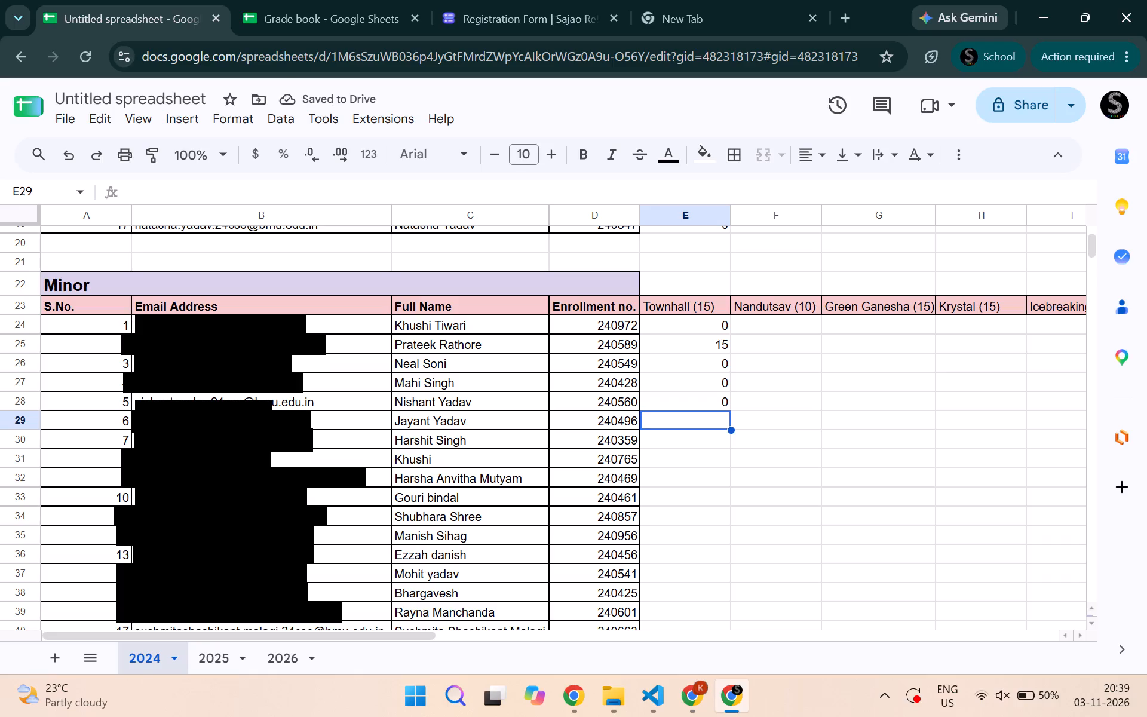
pyautogui.press('0')
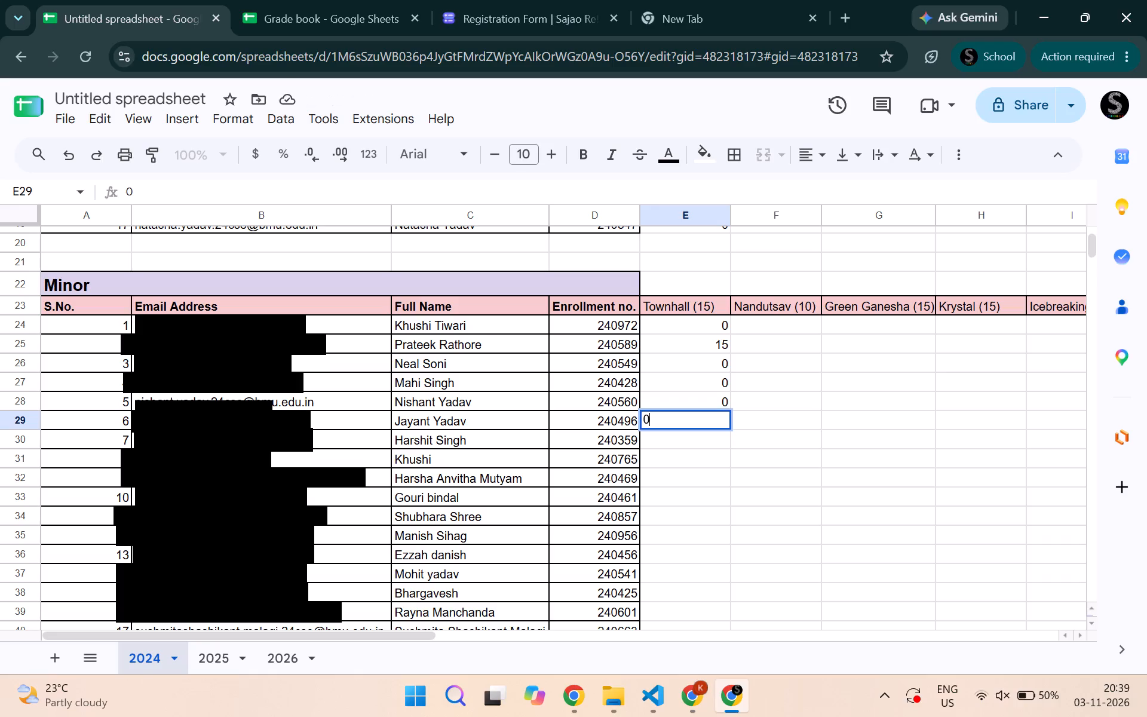
pyautogui.press('Down')
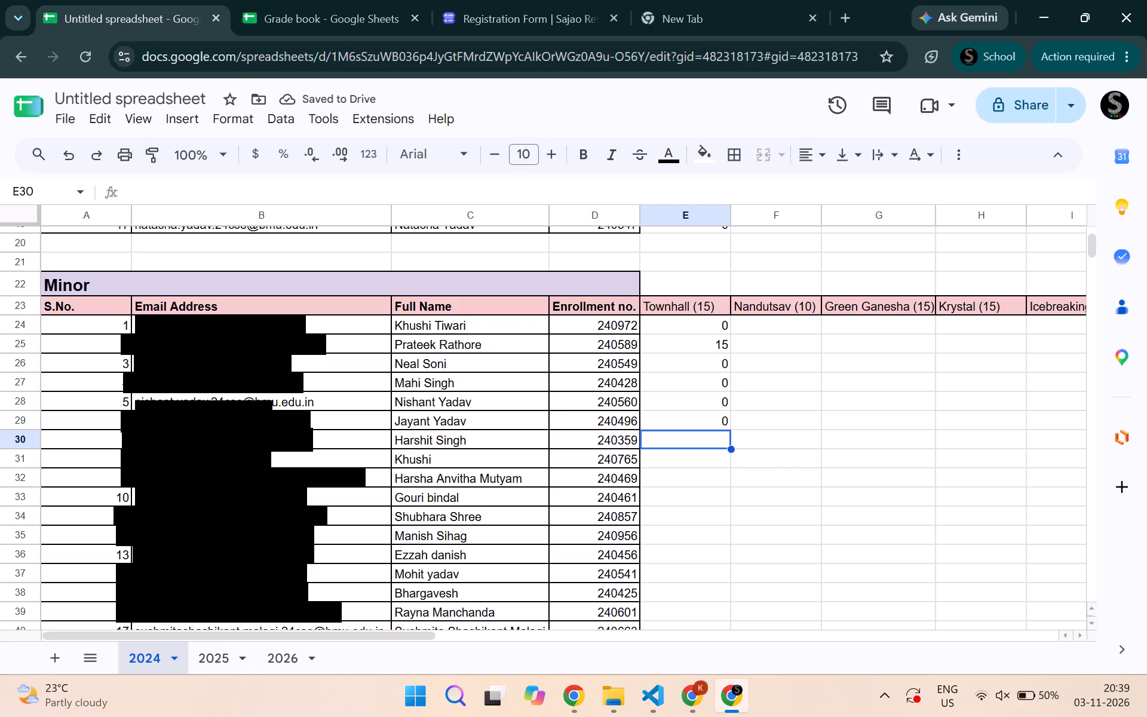
pyautogui.press('0')
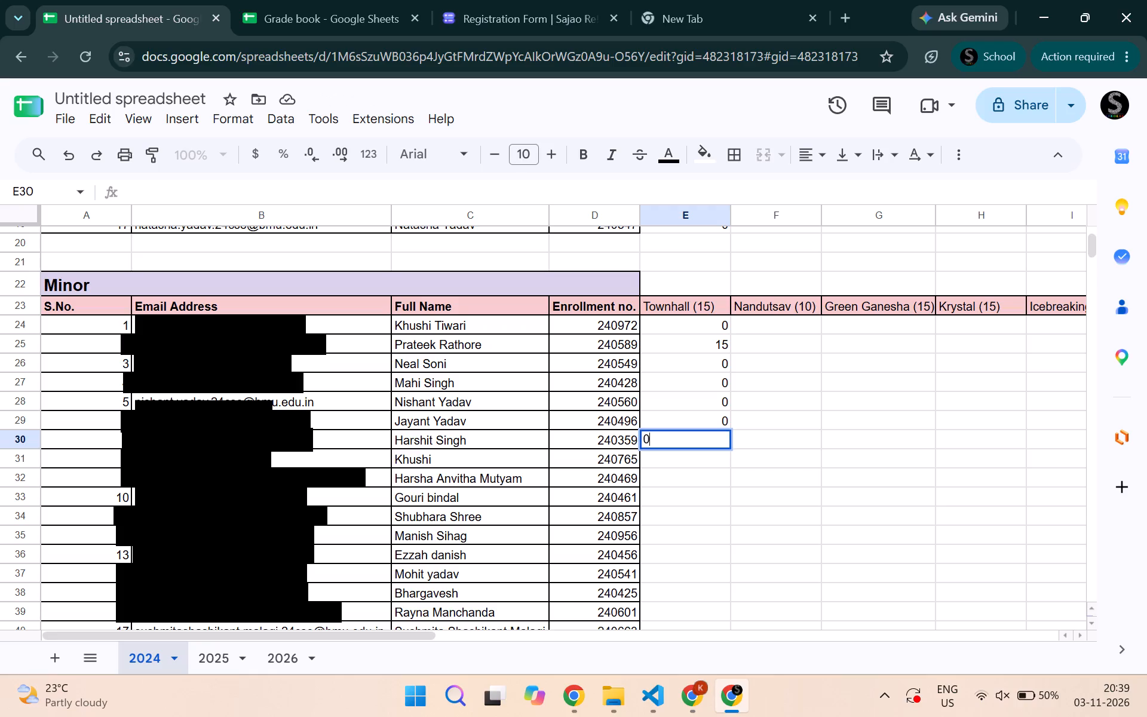
pyautogui.press('Down')
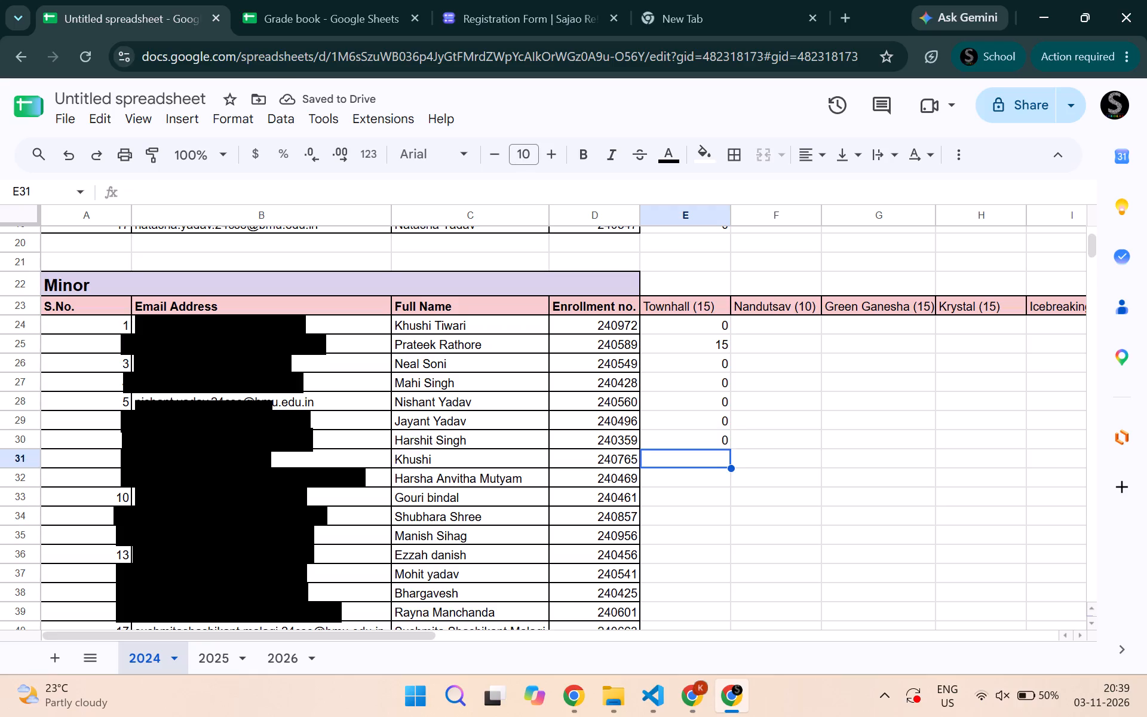
pyautogui.press('0')
pyautogui.press('Down')
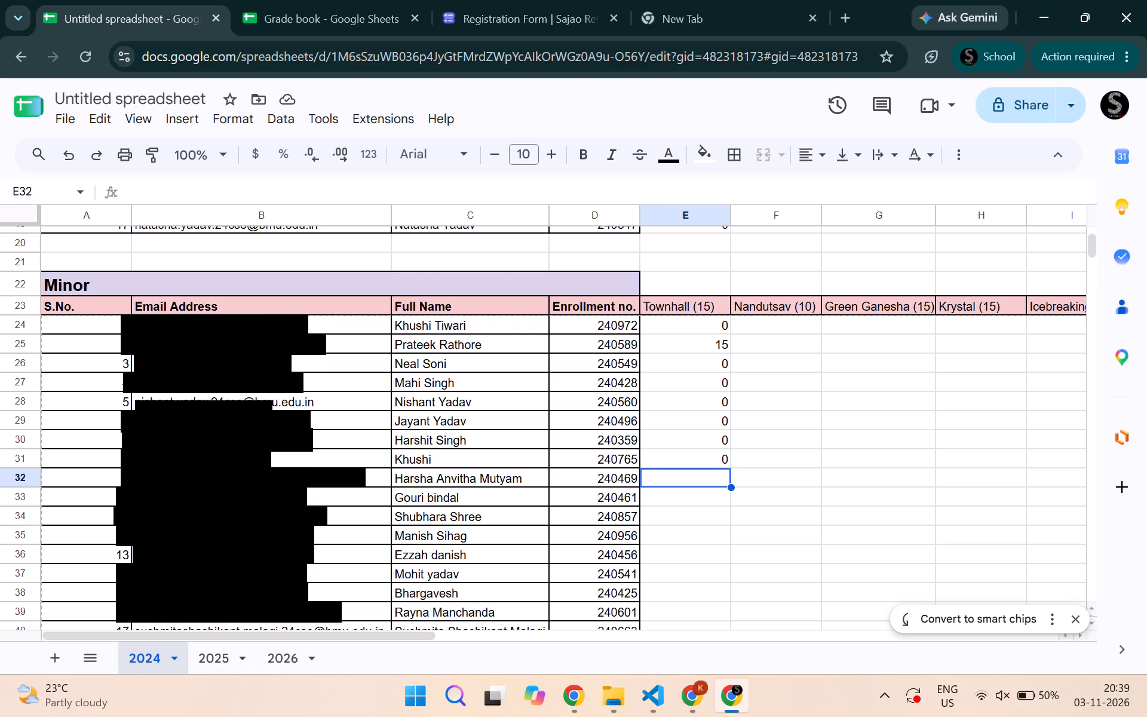
# Enter a Townhall score of 0 in each of E32 through E35 of the Minor table.
pyautogui.press('1')
pyautogui.press('BackSpace')
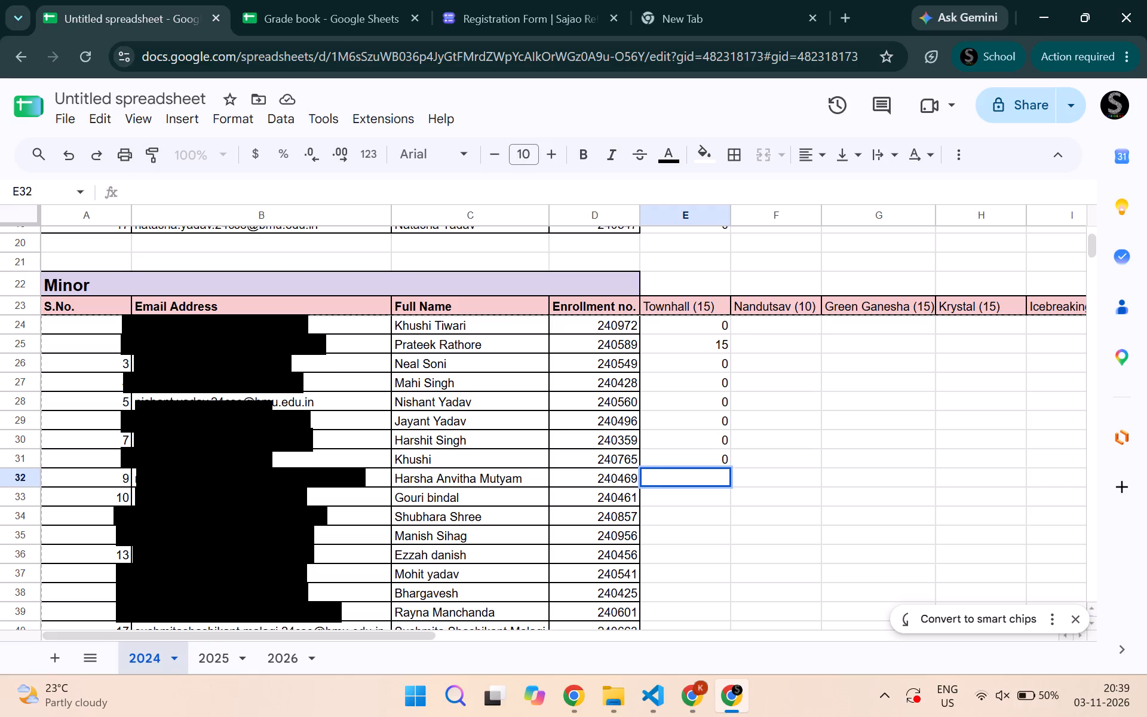
pyautogui.press('0')
pyautogui.press('Down')
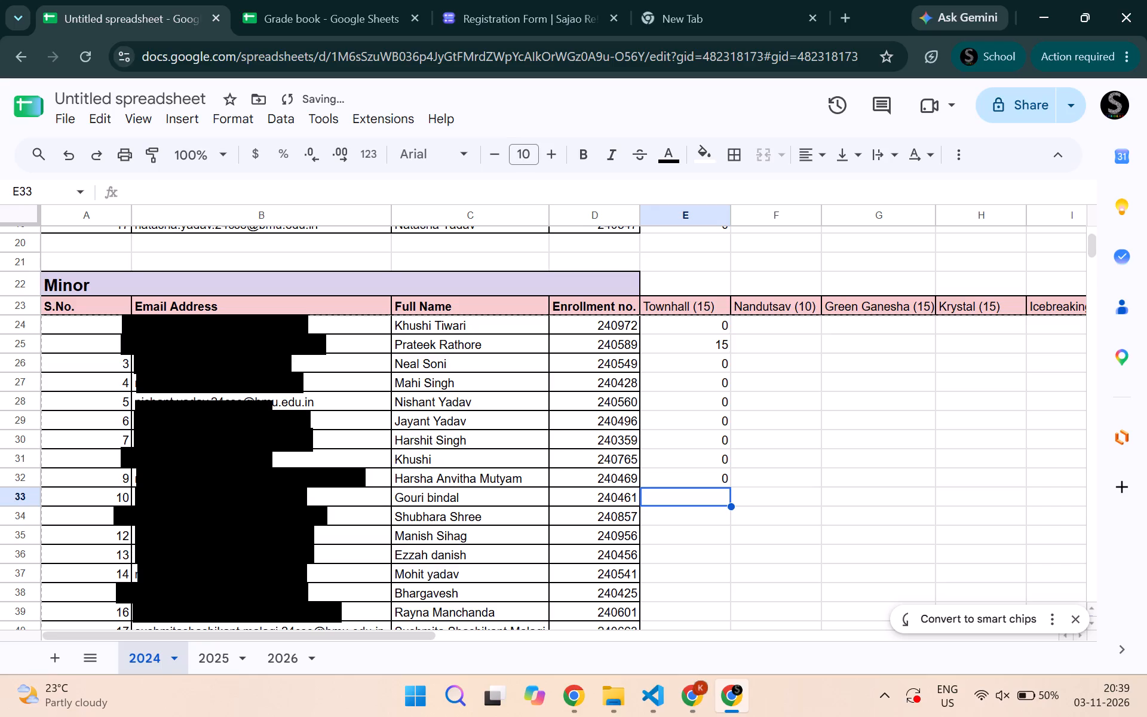
pyautogui.press('0')
pyautogui.press('Down')
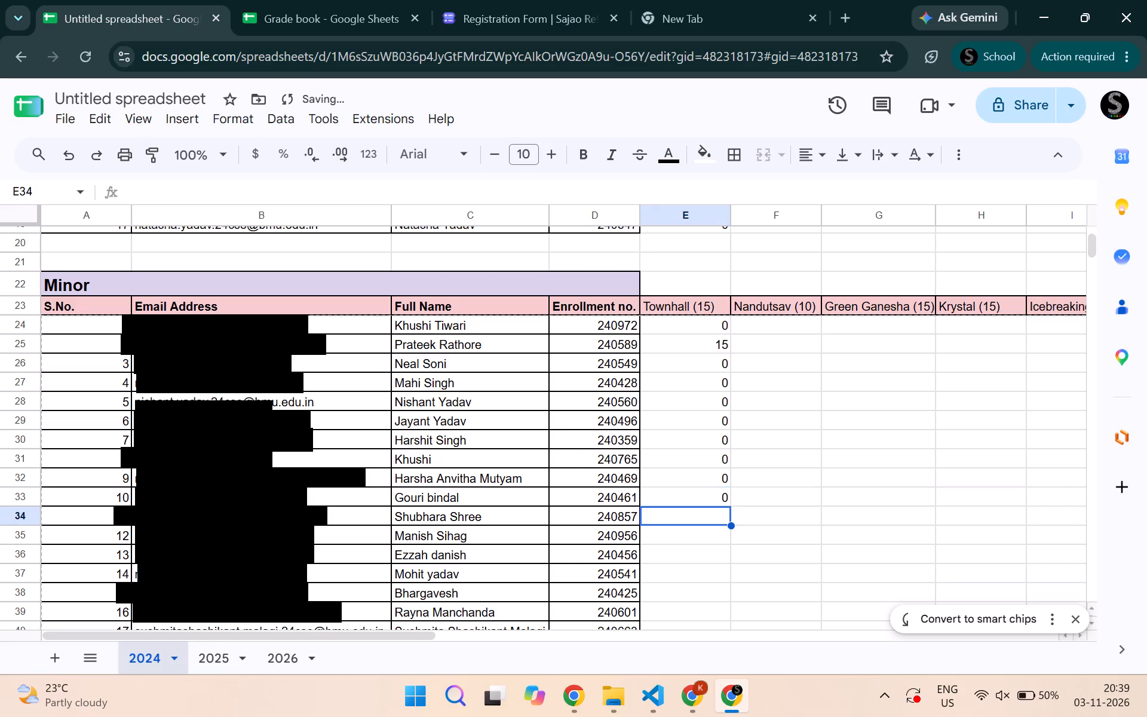
pyautogui.press('0')
pyautogui.press('Down')
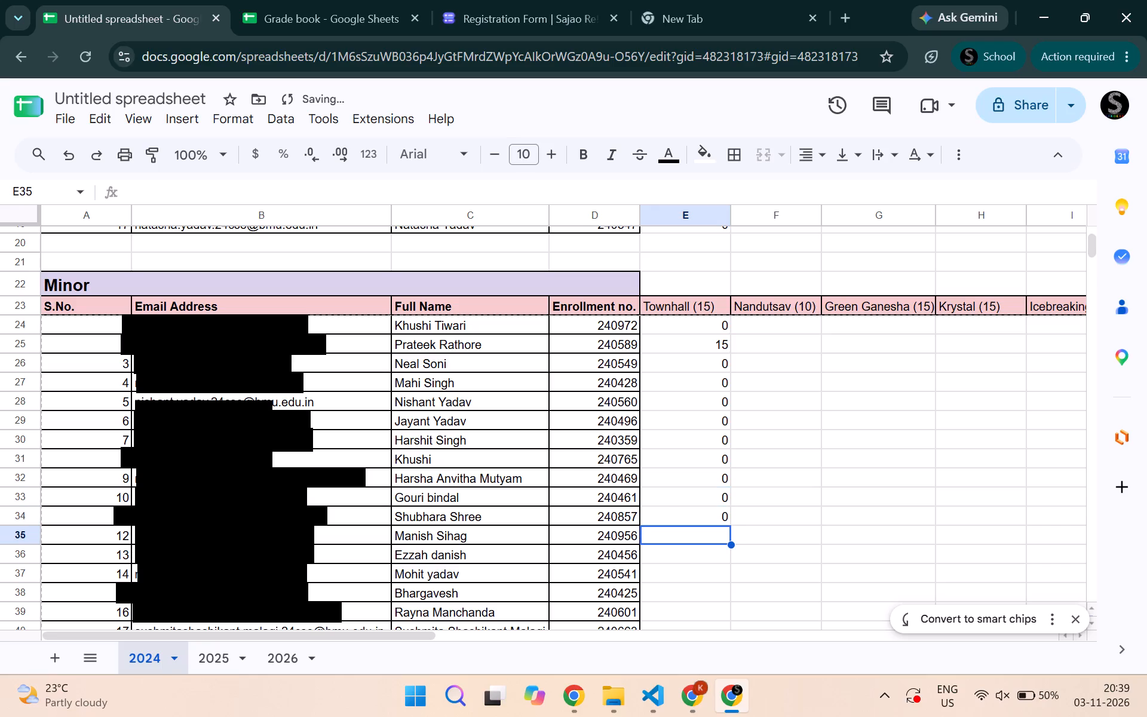
pyautogui.press('0')
pyautogui.press('Down')
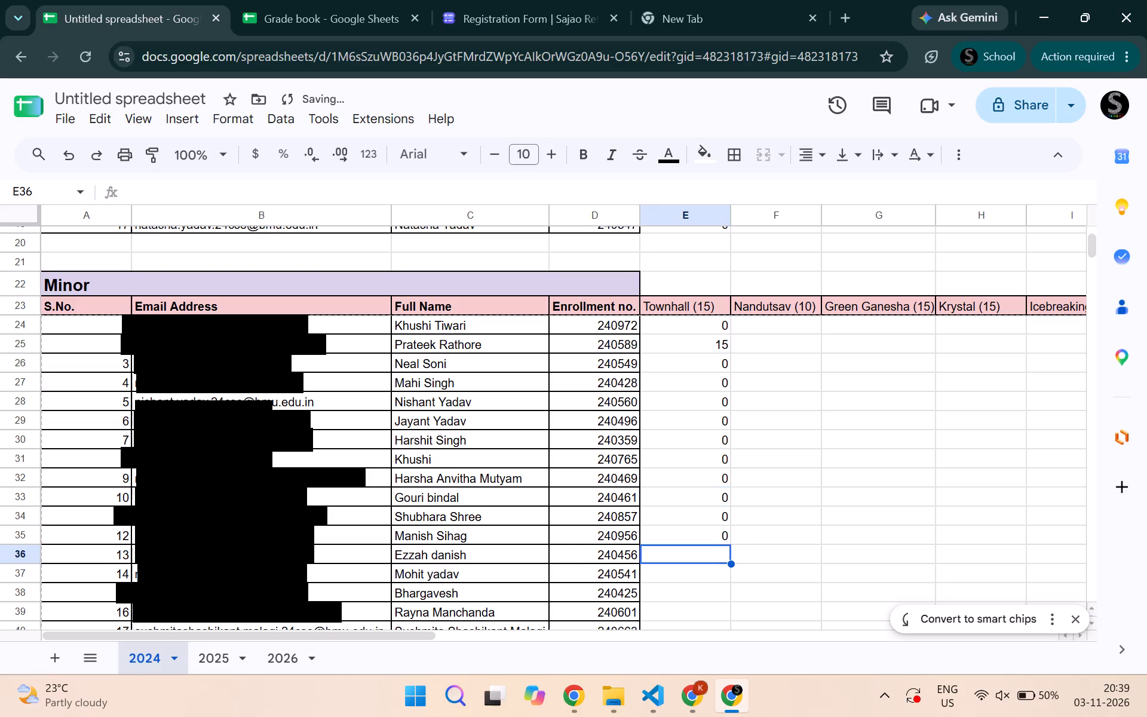
# Enter Townhall scores 0, 0, 0 and 15 in E36 through E39 of the Minor table.
pyautogui.press('0')
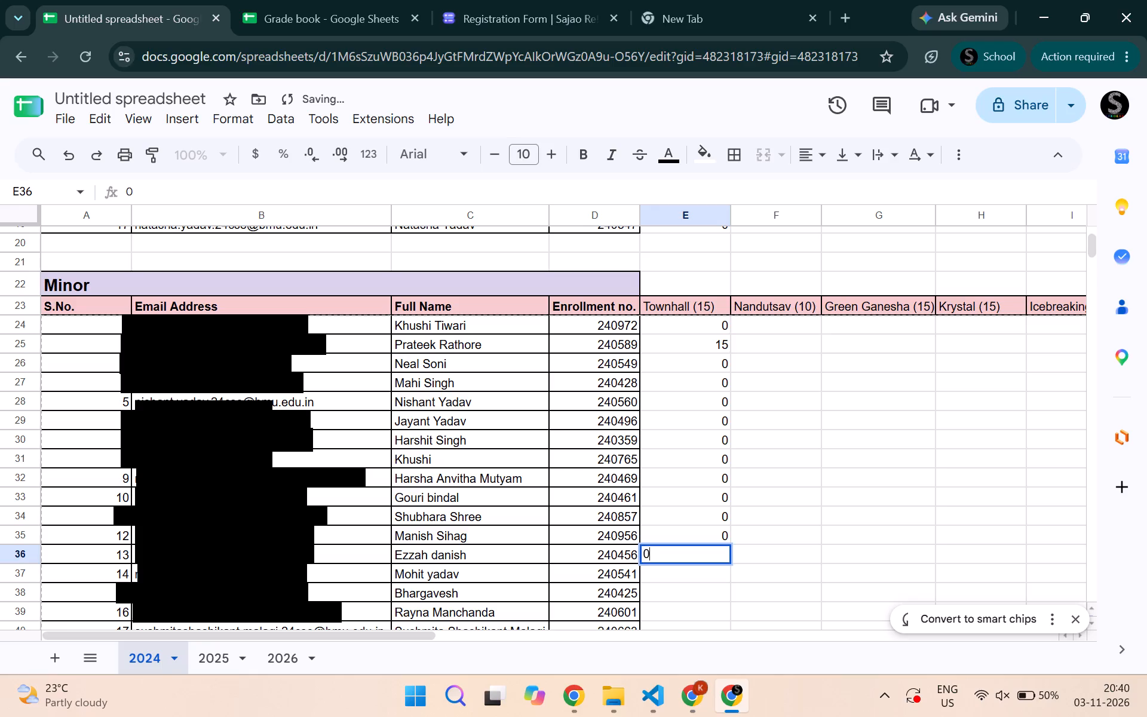
pyautogui.press('Down')
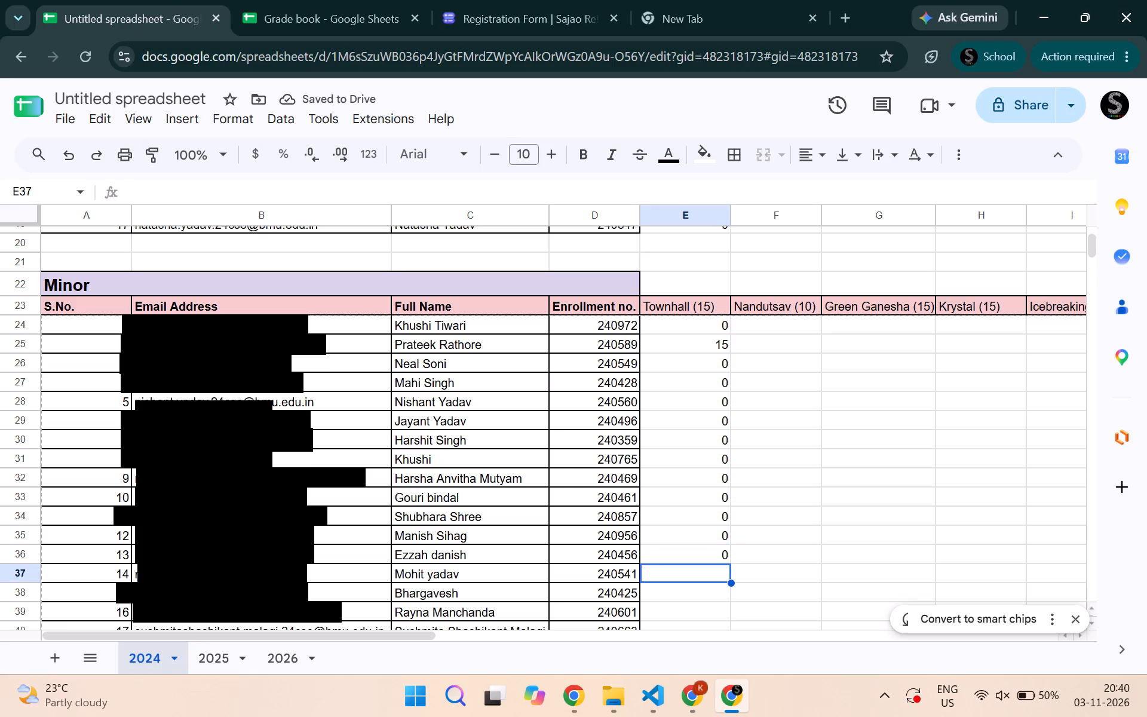
pyautogui.press('0')
pyautogui.press('Down')
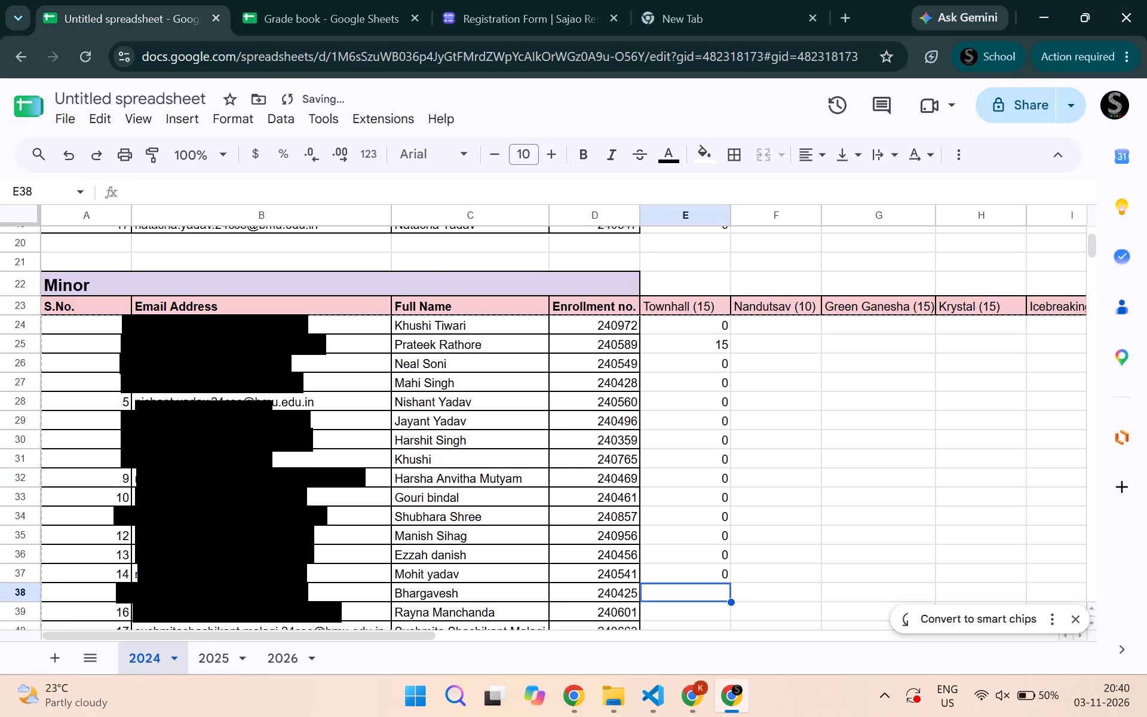
pyautogui.scroll(-1, 680, 333)
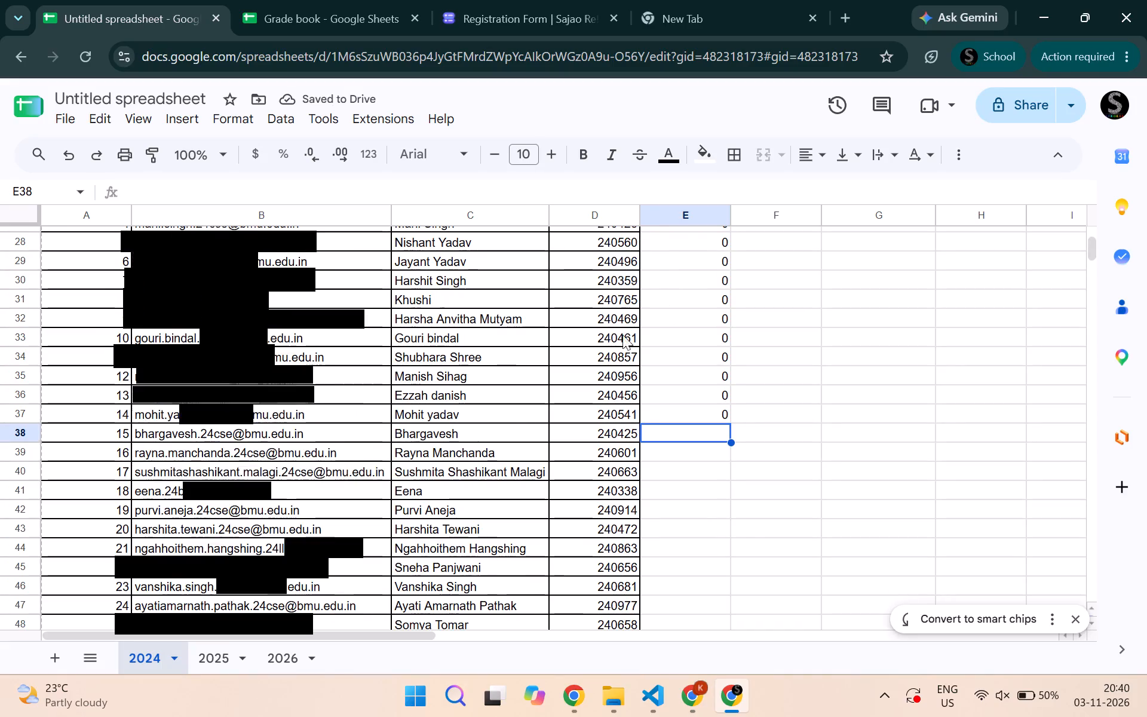
pyautogui.press('0')
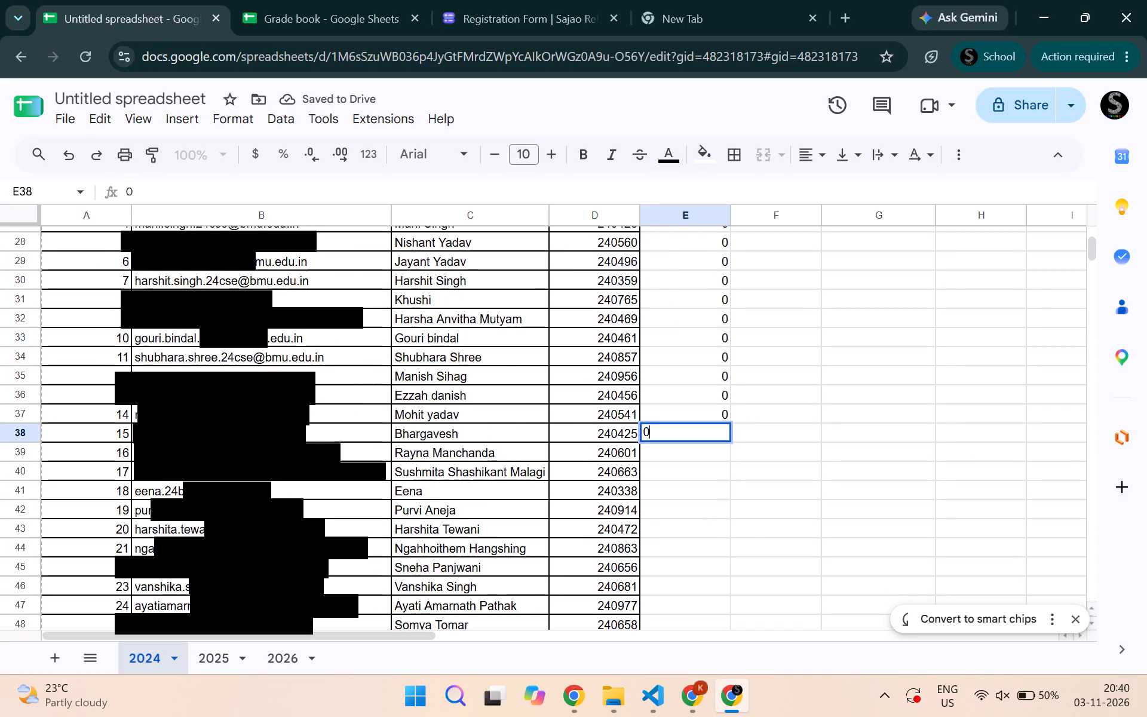
pyautogui.press('Down')
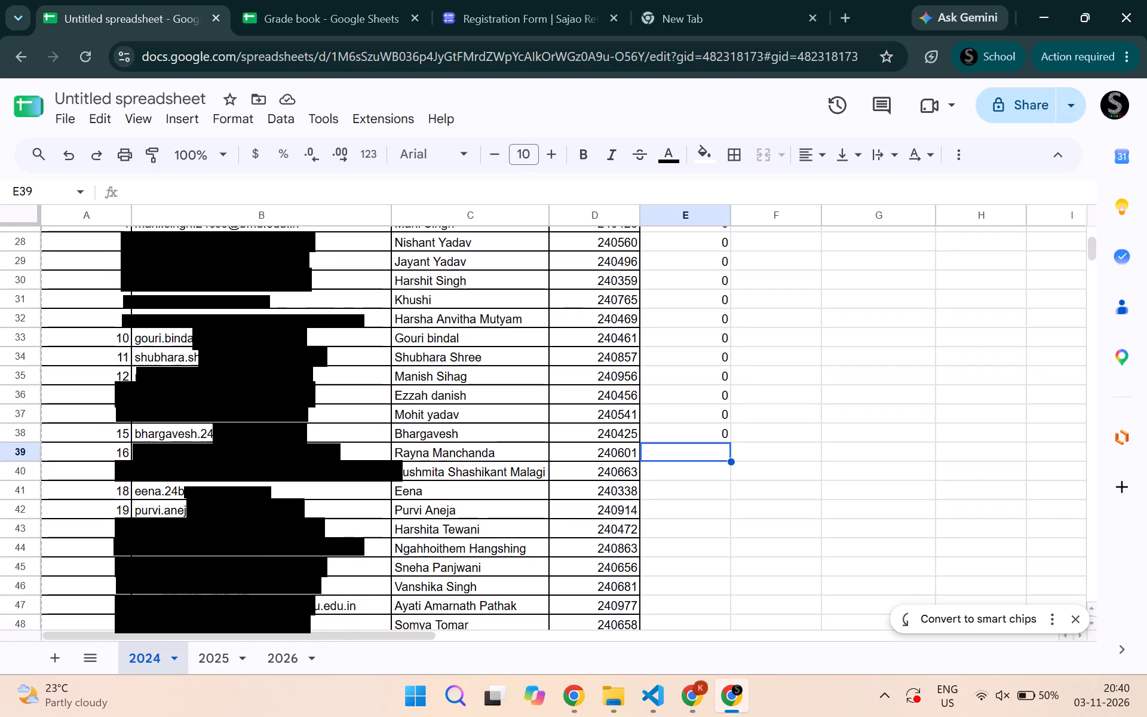
pyautogui.write('15')
pyautogui.press('Down')
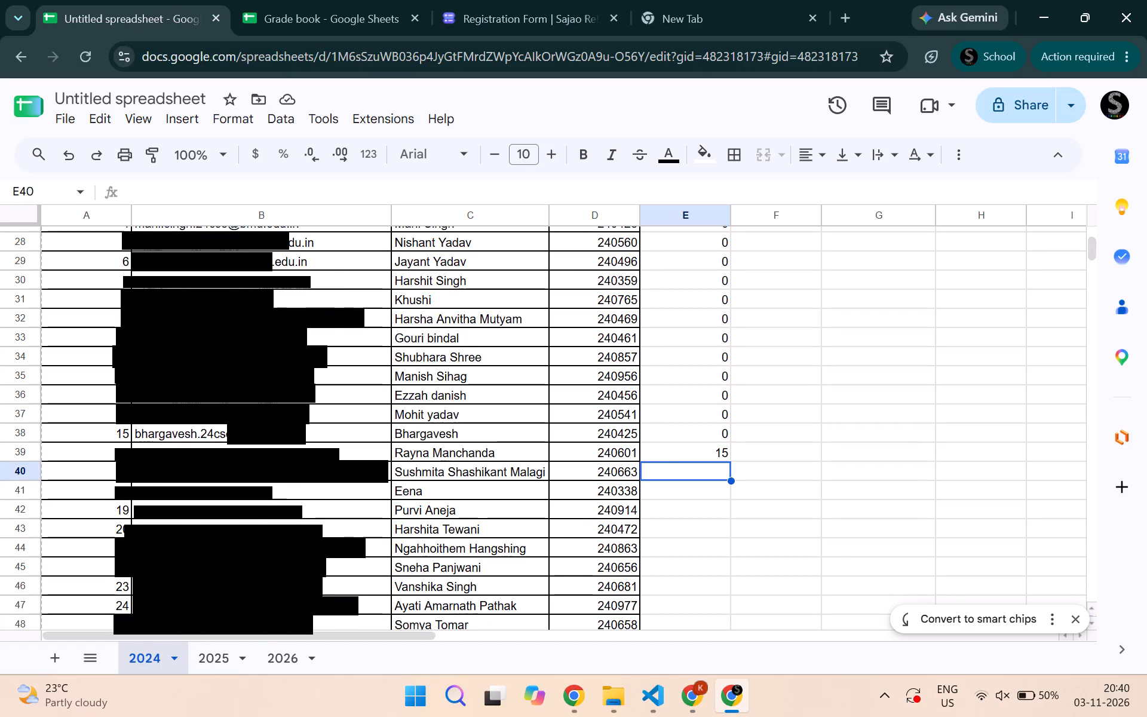
# Enter a Townhall score of 0 in each of E40 through E43 of the Minor table.
pyautogui.press('0')
pyautogui.press('Down')
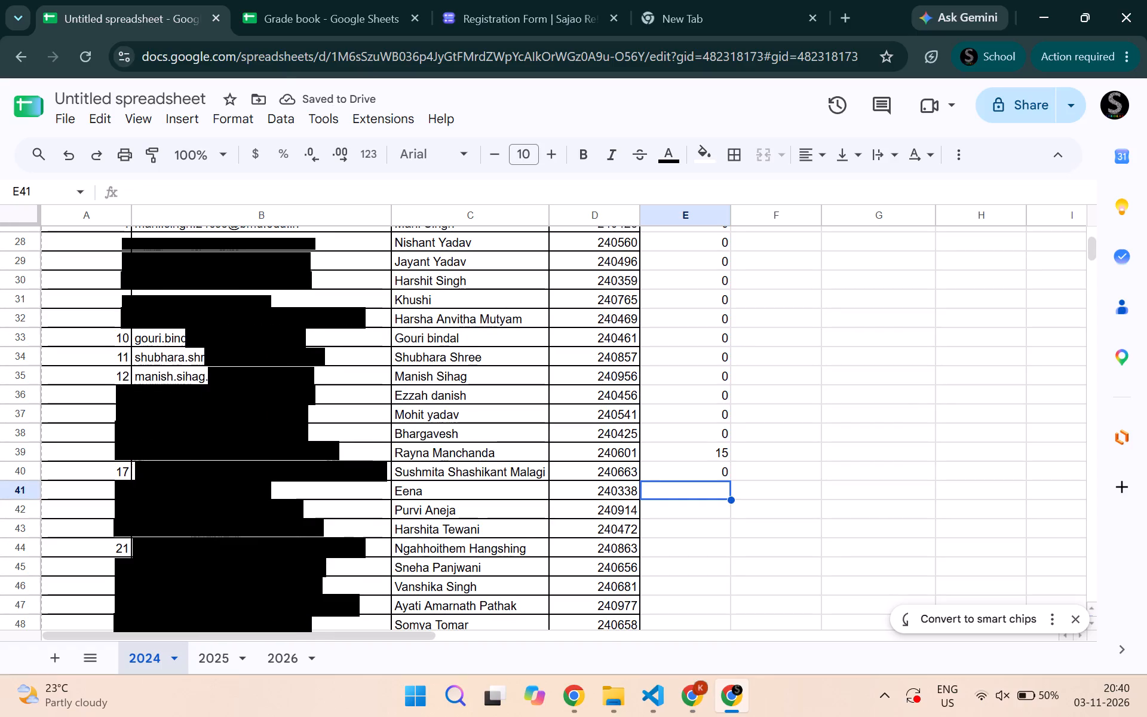
pyautogui.press('0')
pyautogui.press('Down')
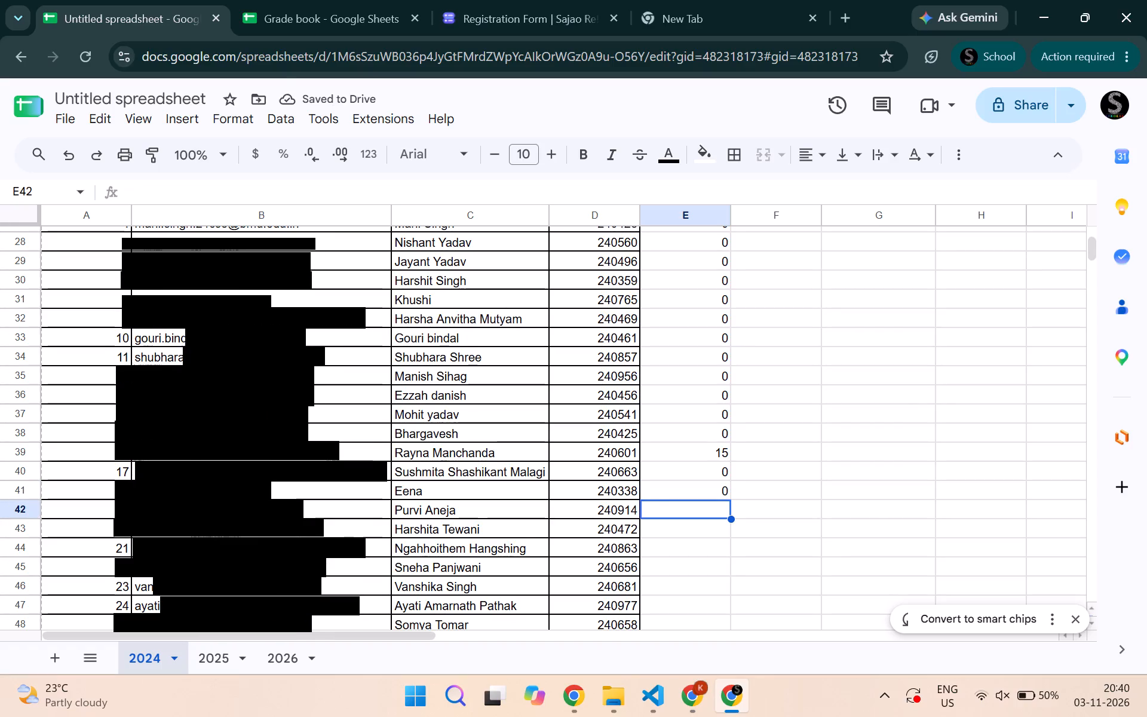
pyautogui.press('0')
pyautogui.press('Down')
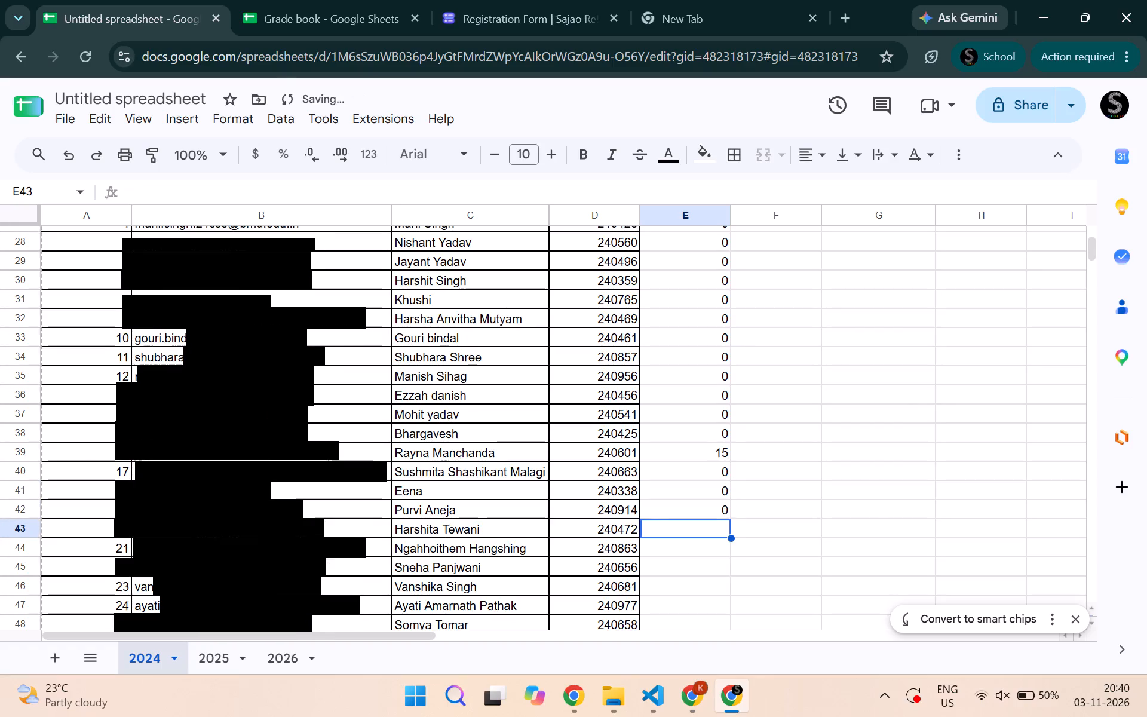
pyautogui.press('0')
pyautogui.press('Down')
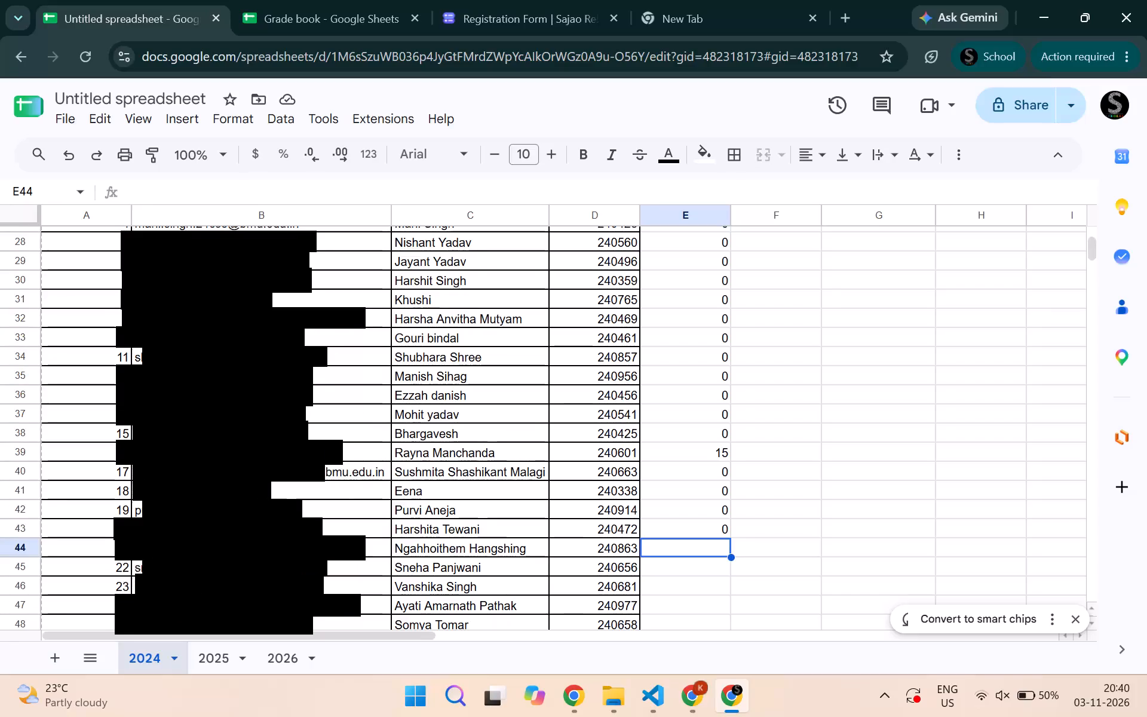
# Enter a Townhall score of 0 in each of E44 through E46 of the Minor table.
pyautogui.press('0')
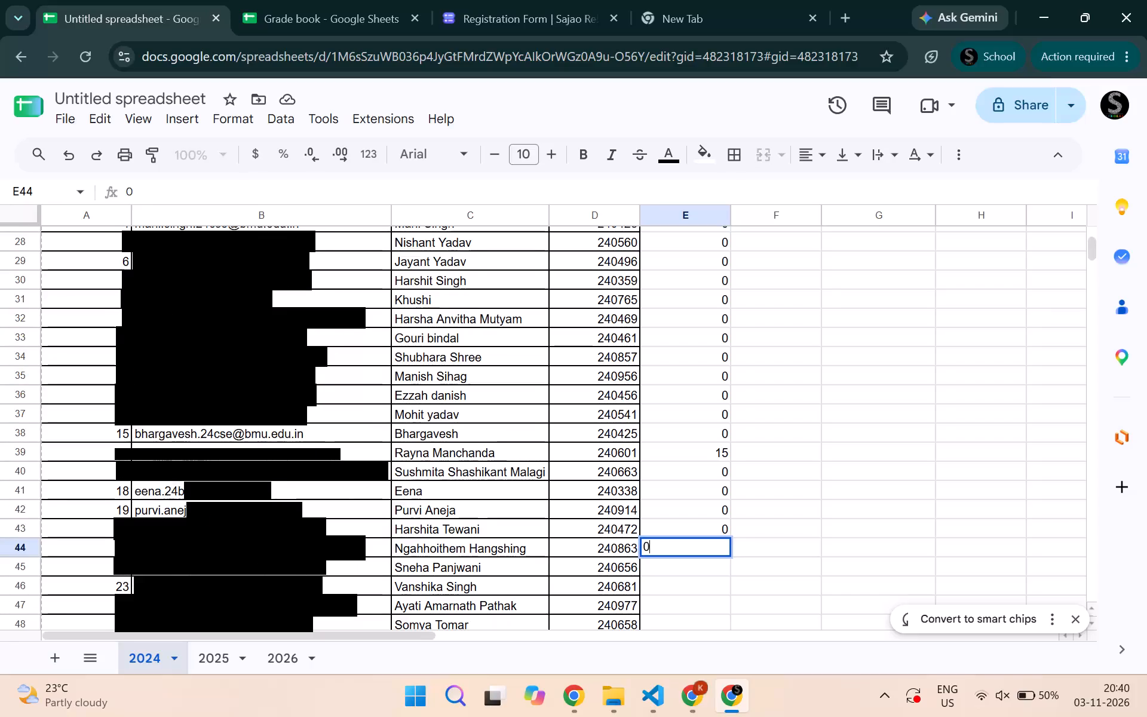
pyautogui.press('Down')
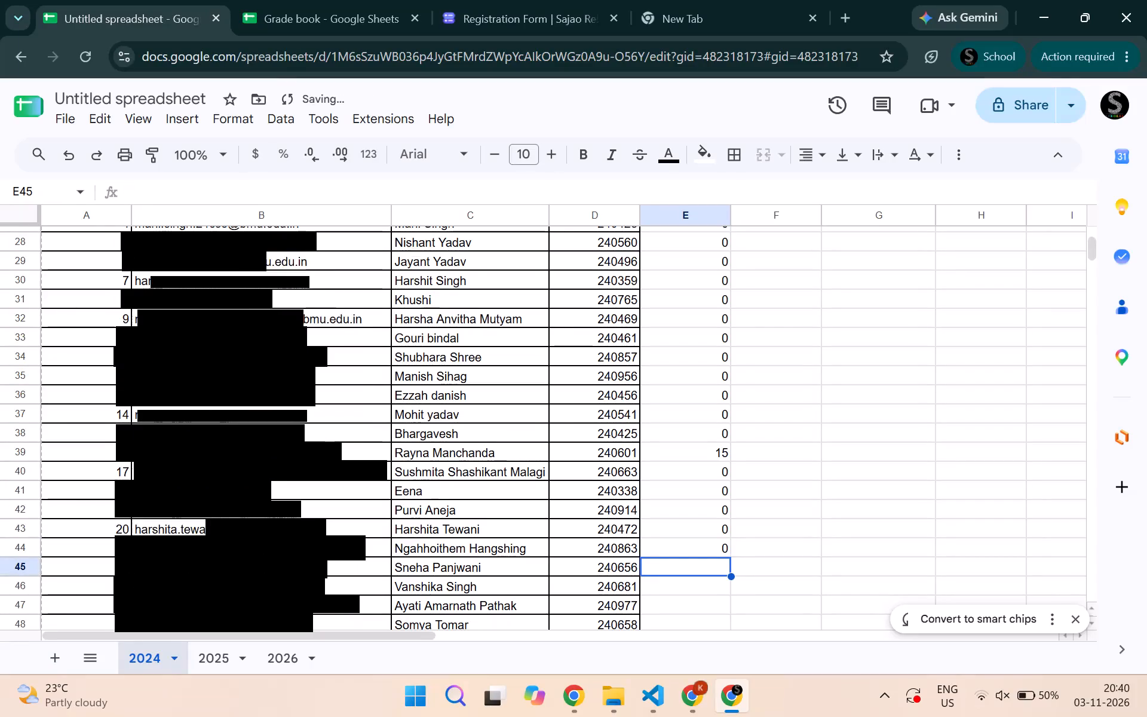
pyautogui.press('0')
pyautogui.press('Down')
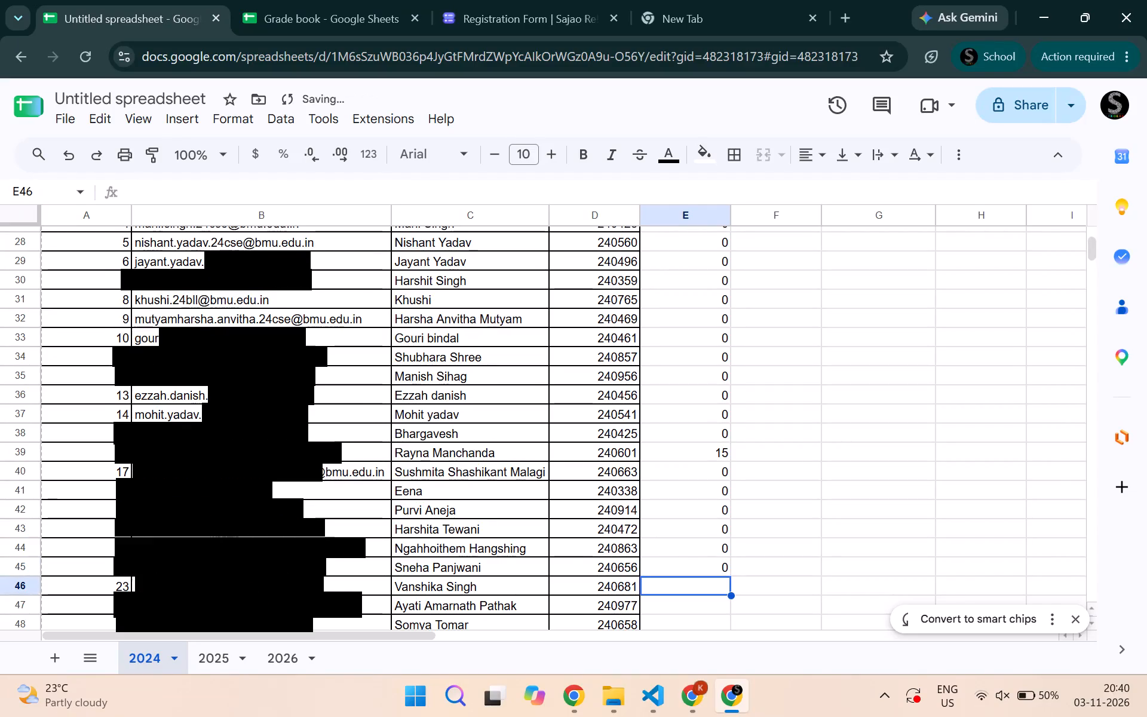
pyautogui.press('0')
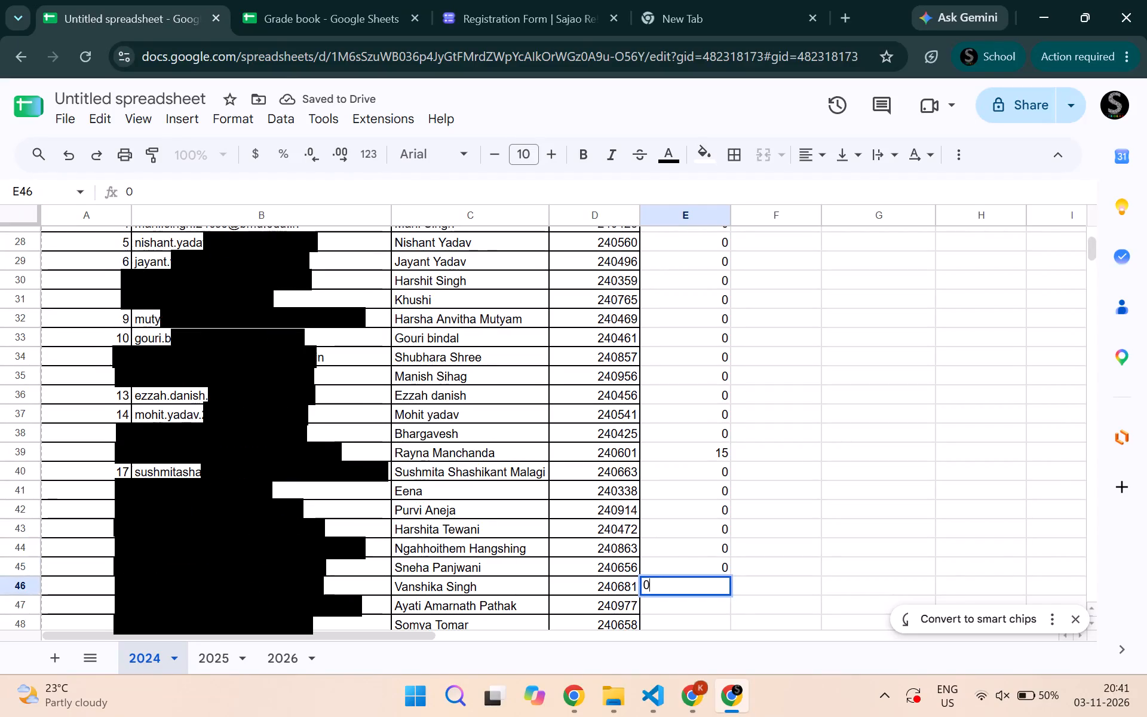
pyautogui.press('Down')
# Enter a Townhall score of 0 in E47 and E48, the last two rows of the Minor table.
pyautogui.scroll(-2, 641, 440)
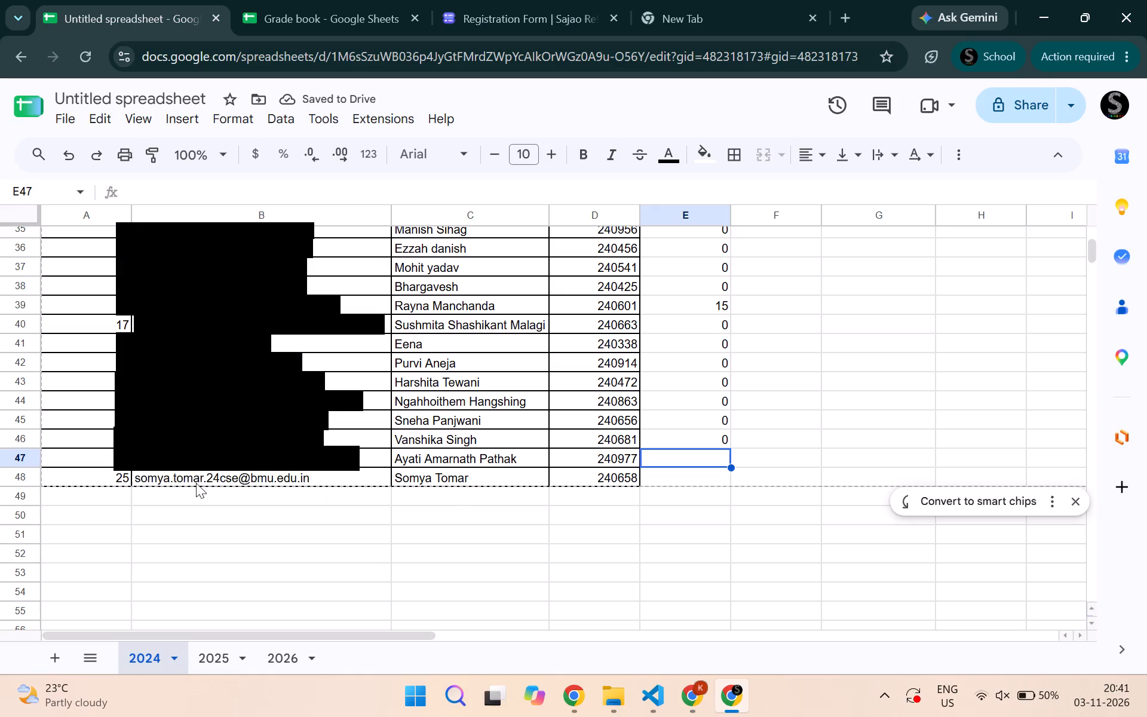
pyautogui.press('0')
pyautogui.press('Down')
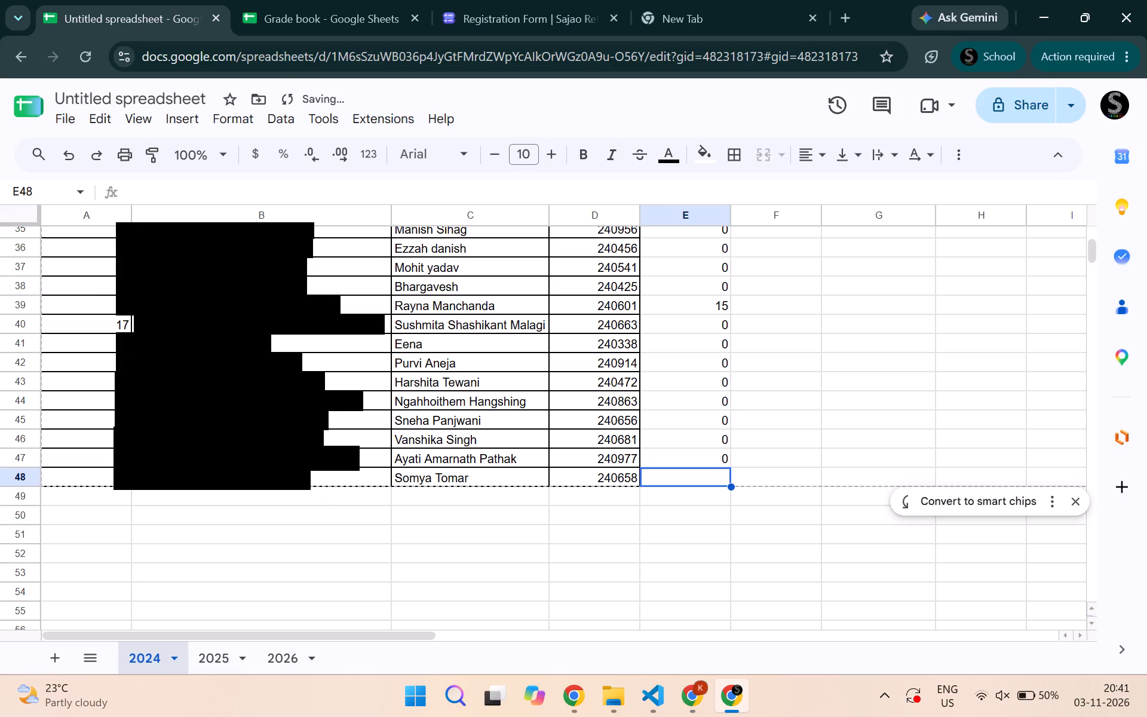
pyautogui.press('0')
pyautogui.scroll(1, 666, 434)
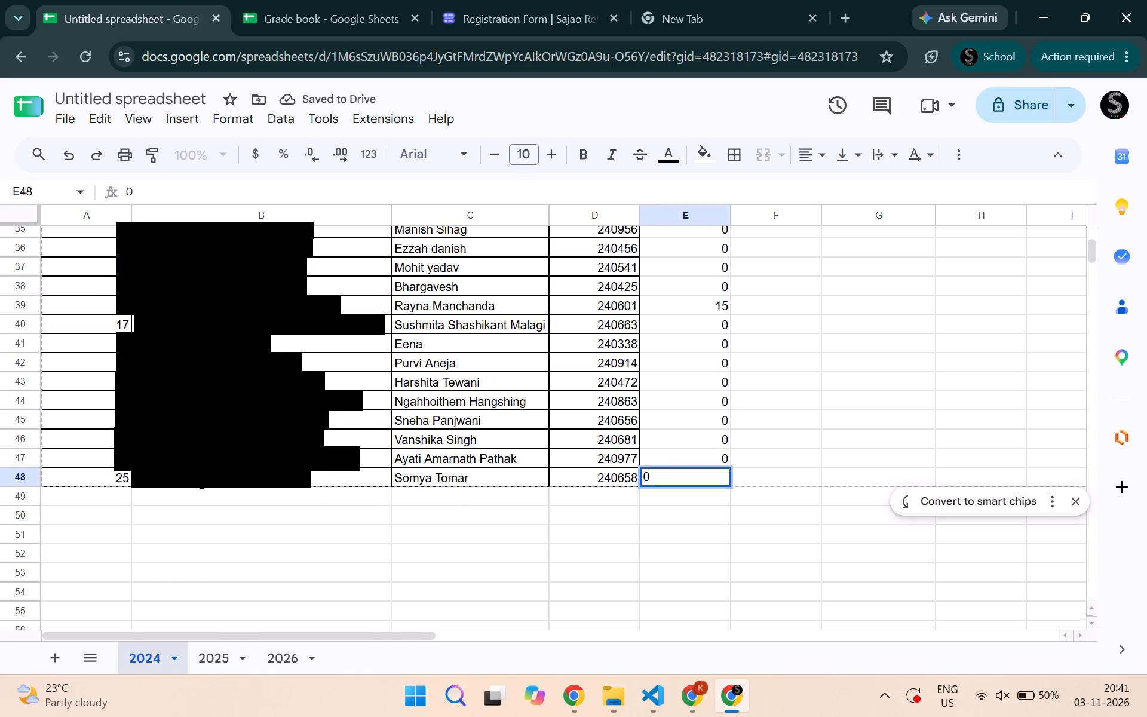
pyautogui.scroll(3, 666, 434)
pyautogui.scroll(-4, 666, 434)
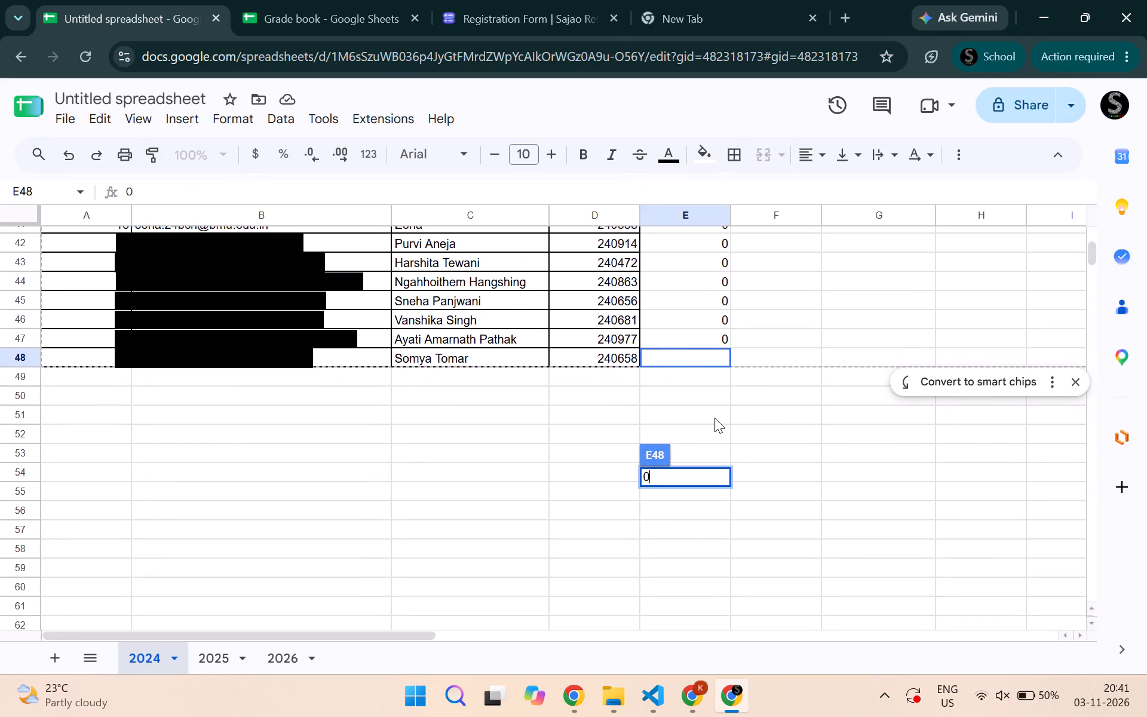
pyautogui.press('BackSpace')
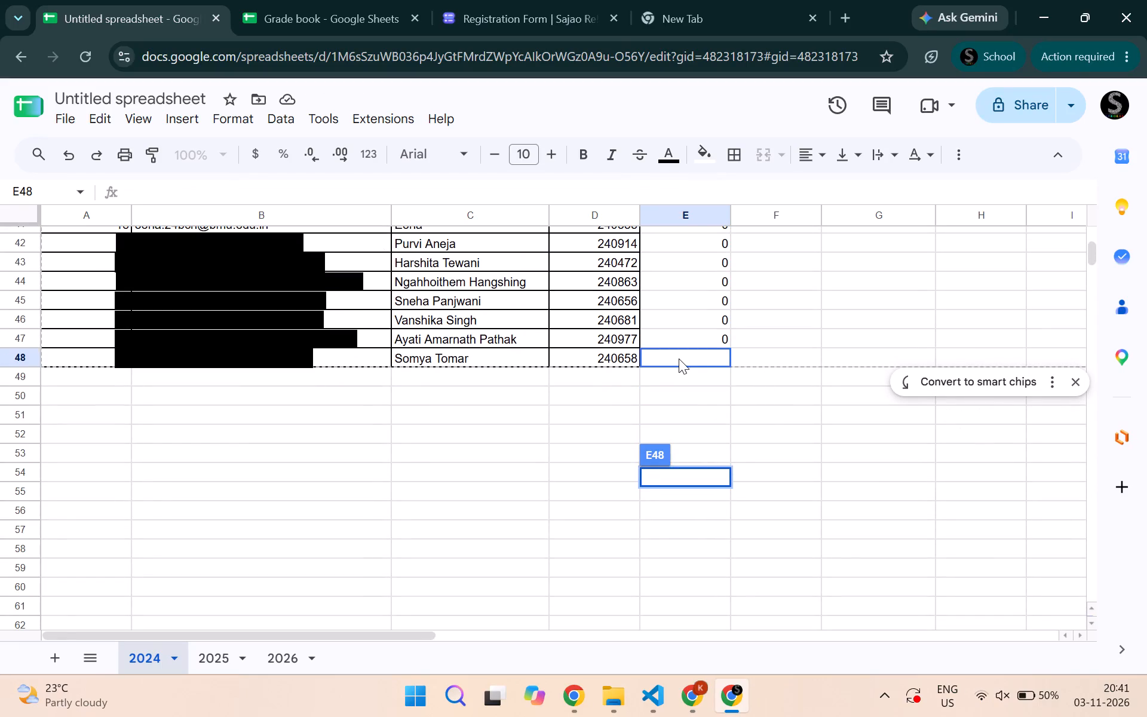
pyautogui.click(679, 358)
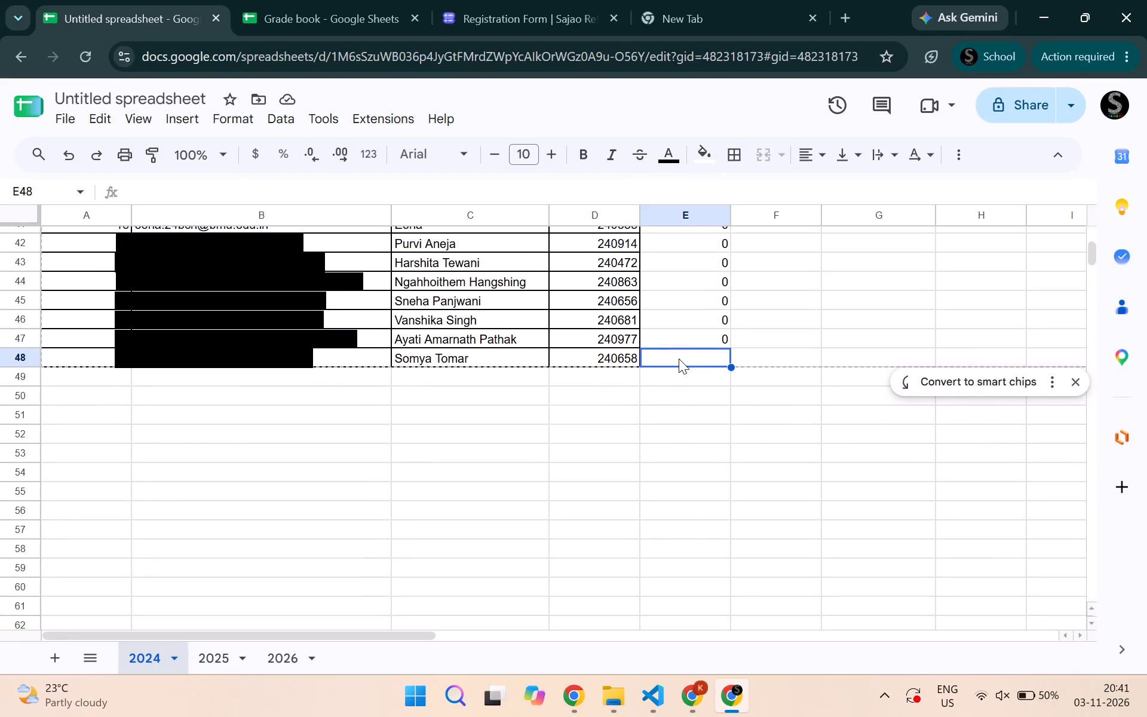
pyautogui.press('0')
pyautogui.click(754, 411)
# In the 2025 sheet, enter a Townhall score of 15 in each of E2 through E5 of the MajorClub table.
pyautogui.scroll(3, 754, 411)
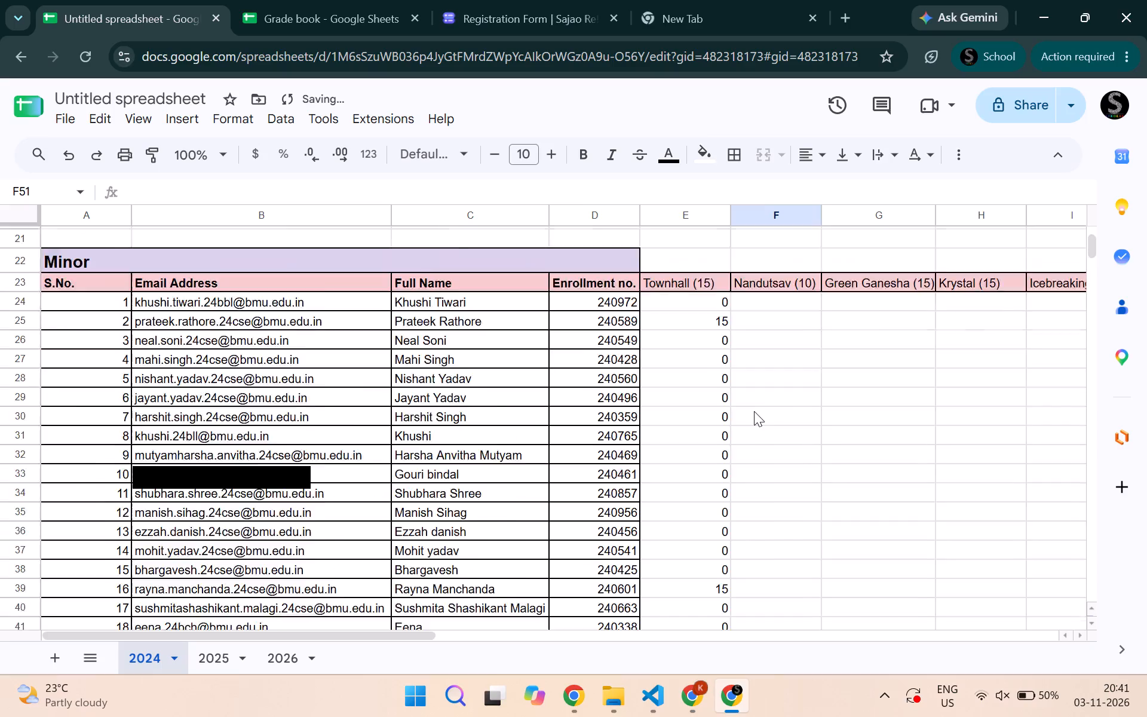
pyautogui.scroll(3, 754, 411)
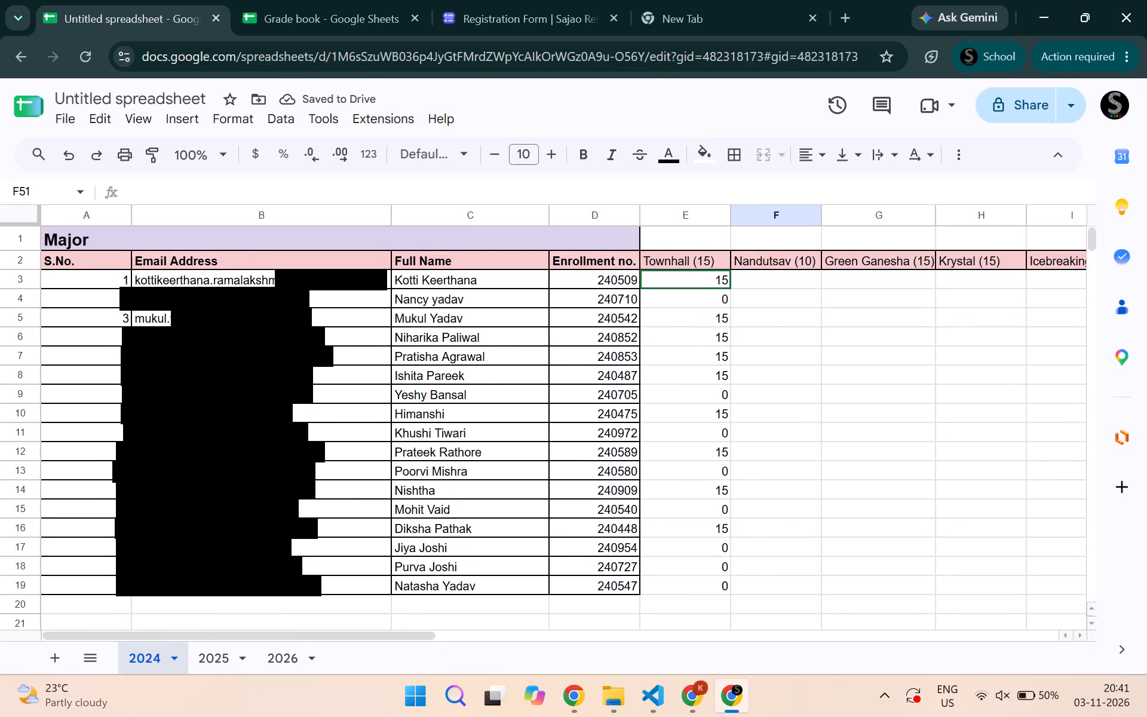
pyautogui.click(232, 649)
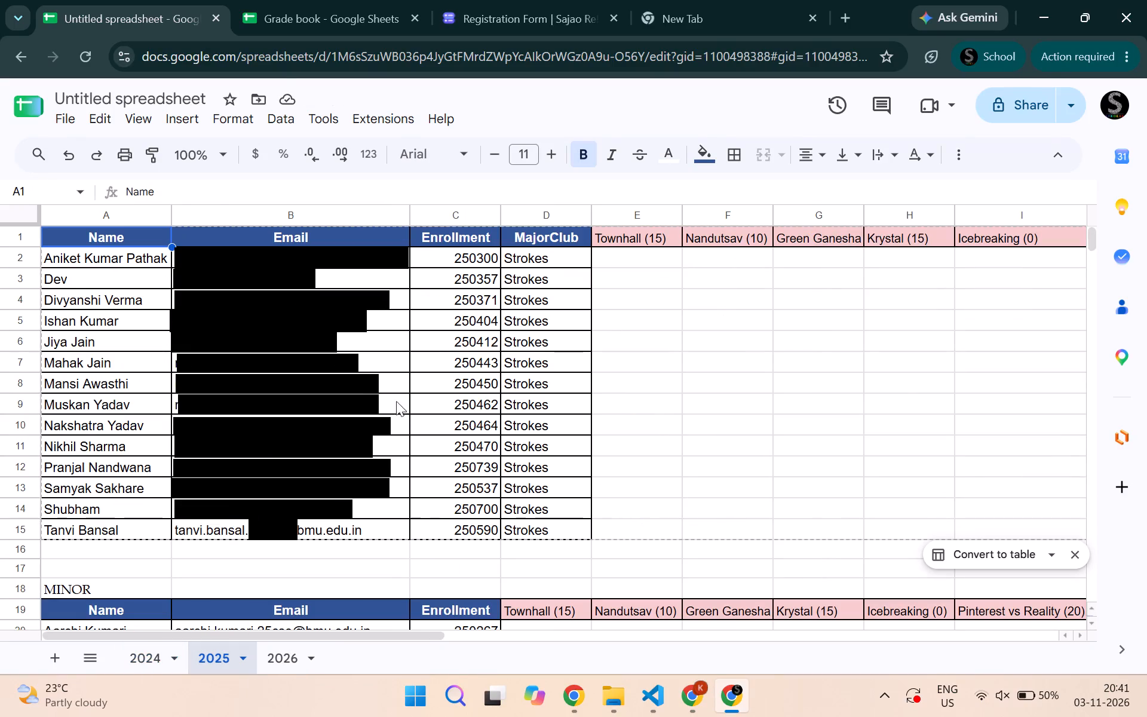
pyautogui.click(628, 255)
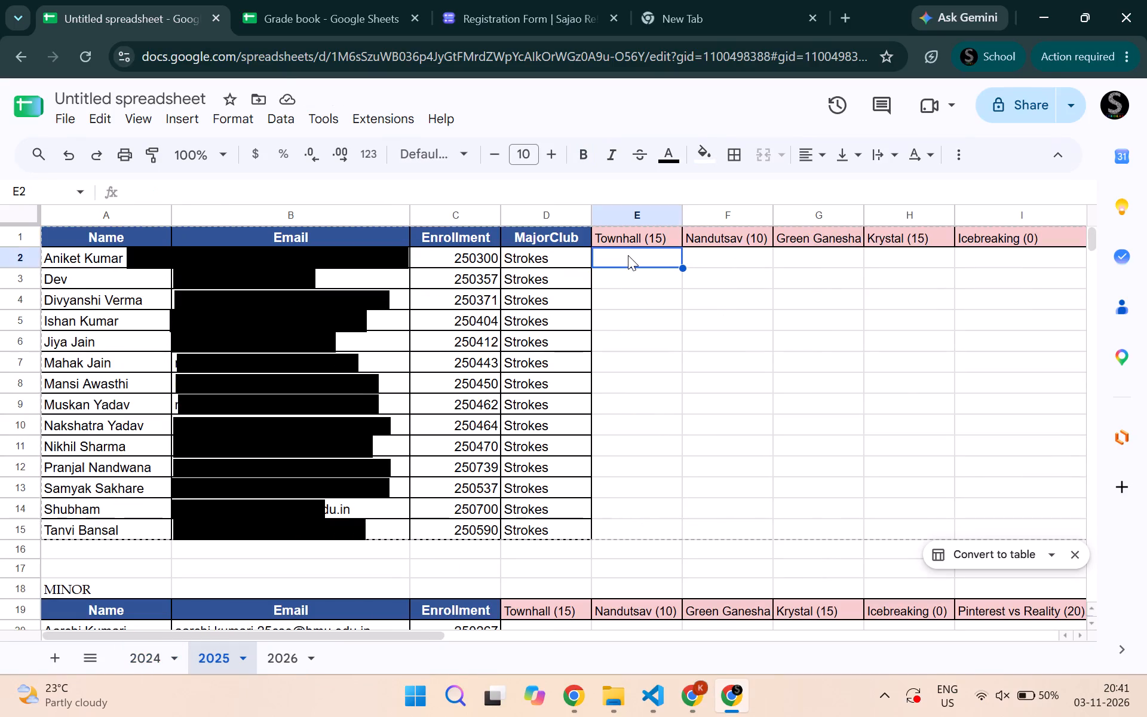
pyautogui.write('15')
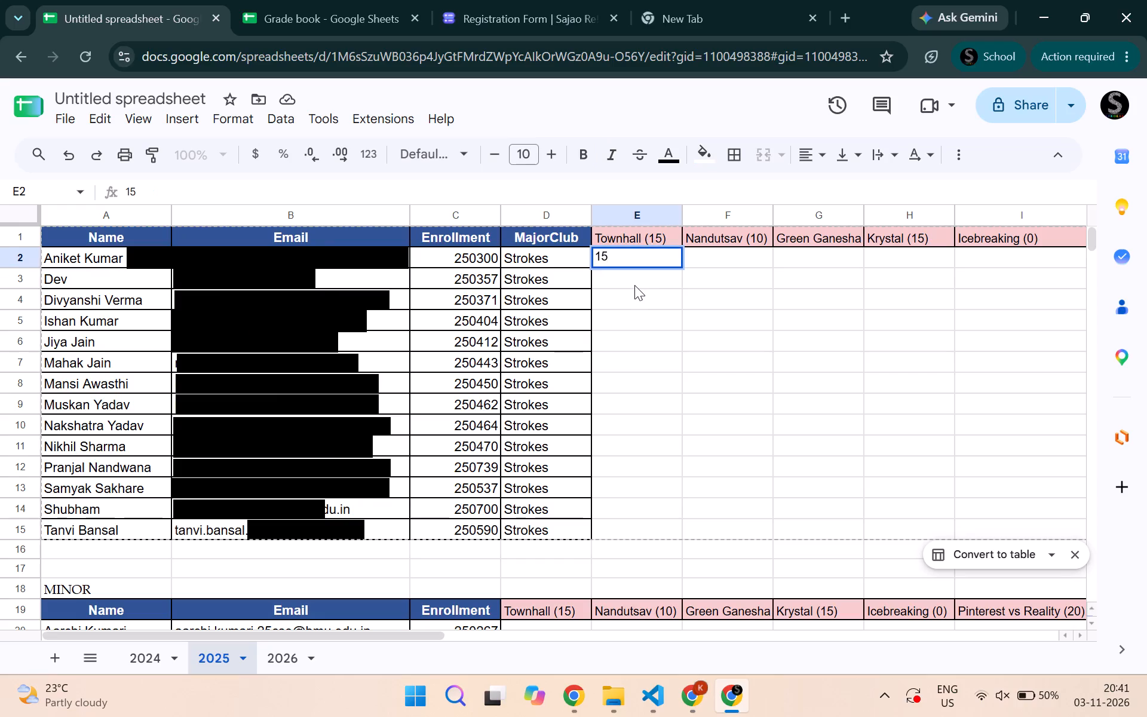
pyautogui.press('Down')
pyautogui.press('1')
pyautogui.press('5')
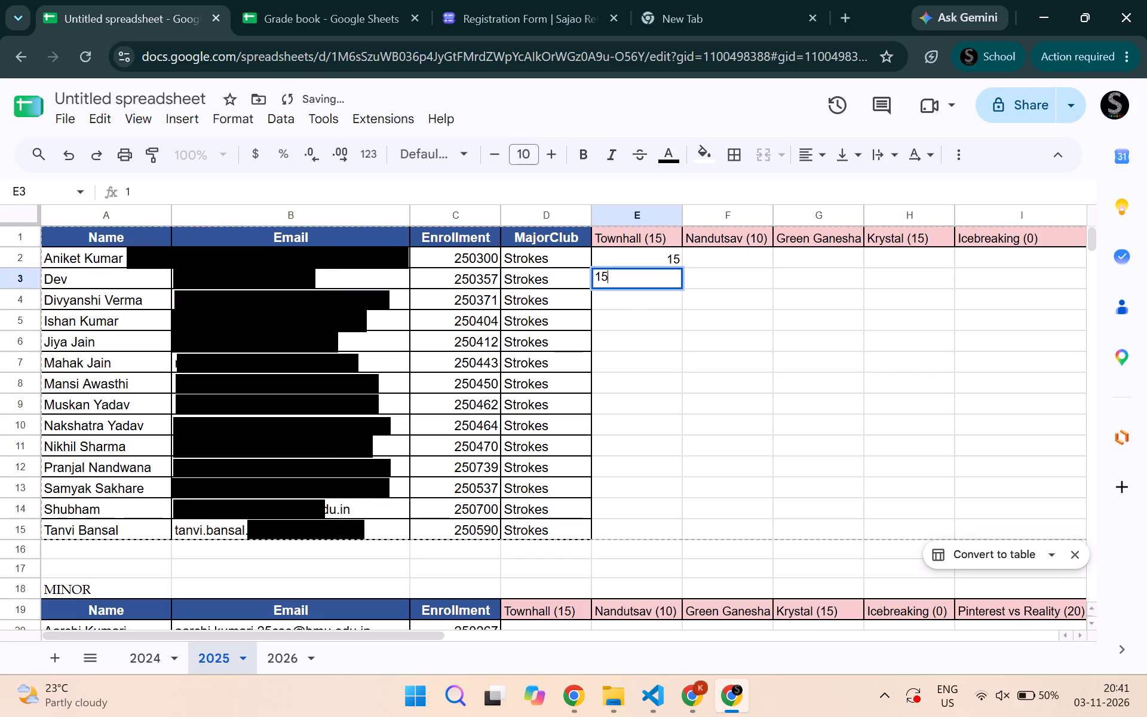
pyautogui.press('Down')
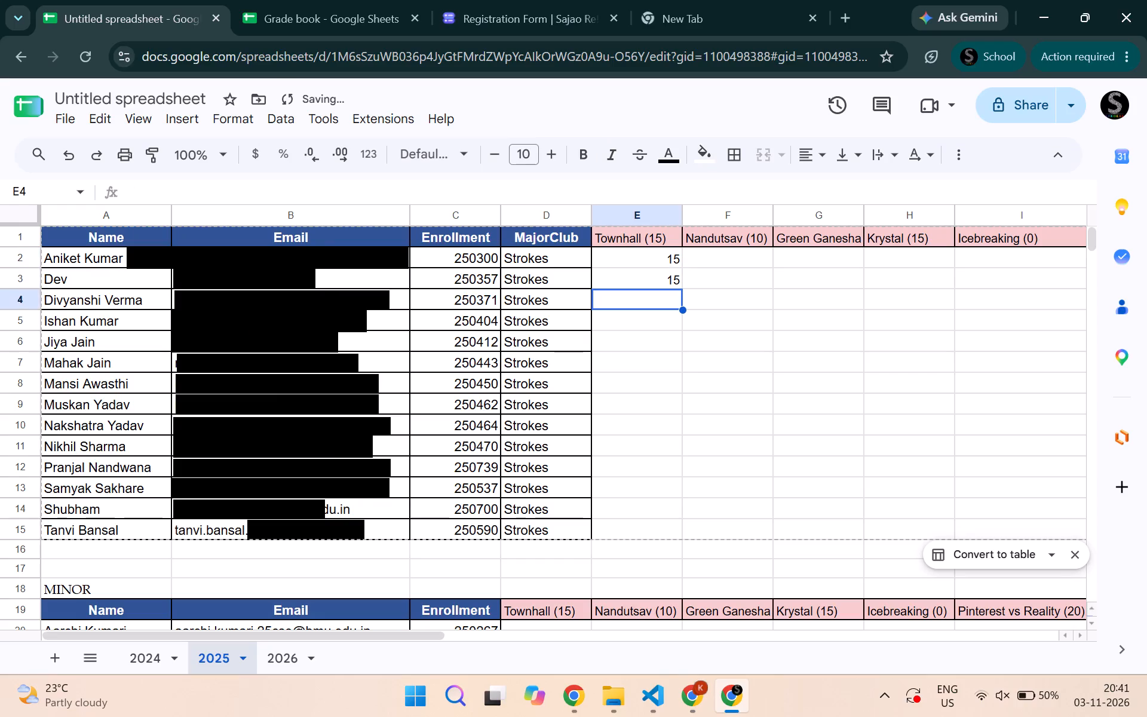
pyautogui.write('15')
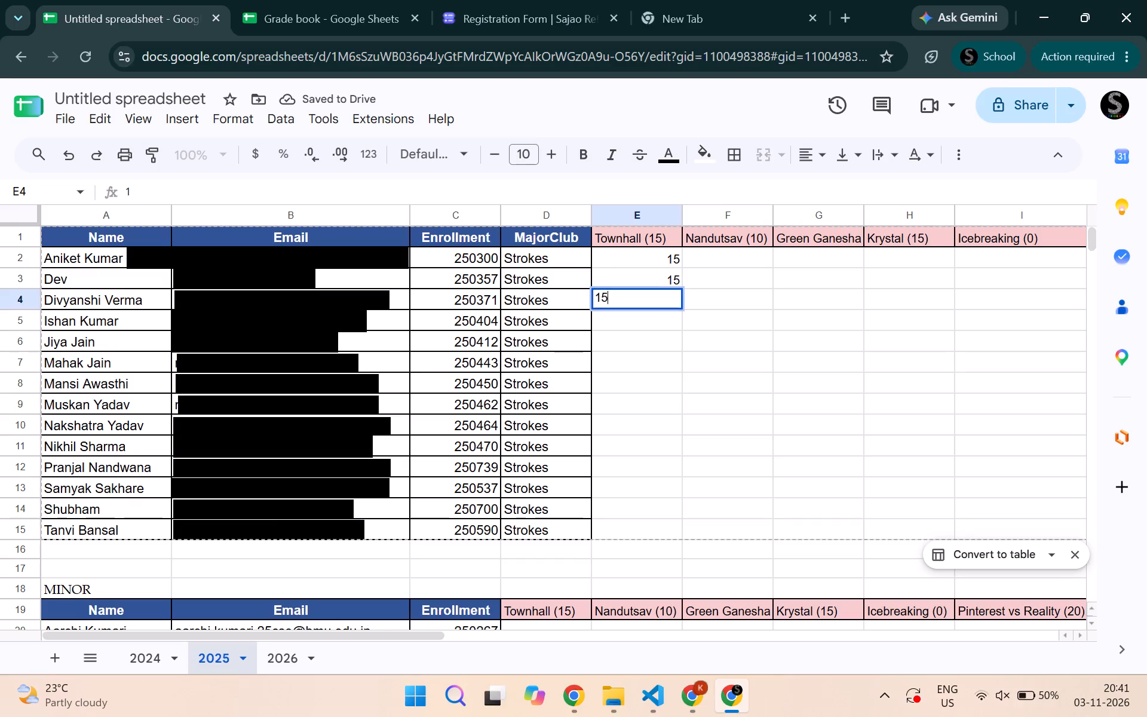
pyautogui.press('Down')
pyautogui.write('15')
pyautogui.press('Down')
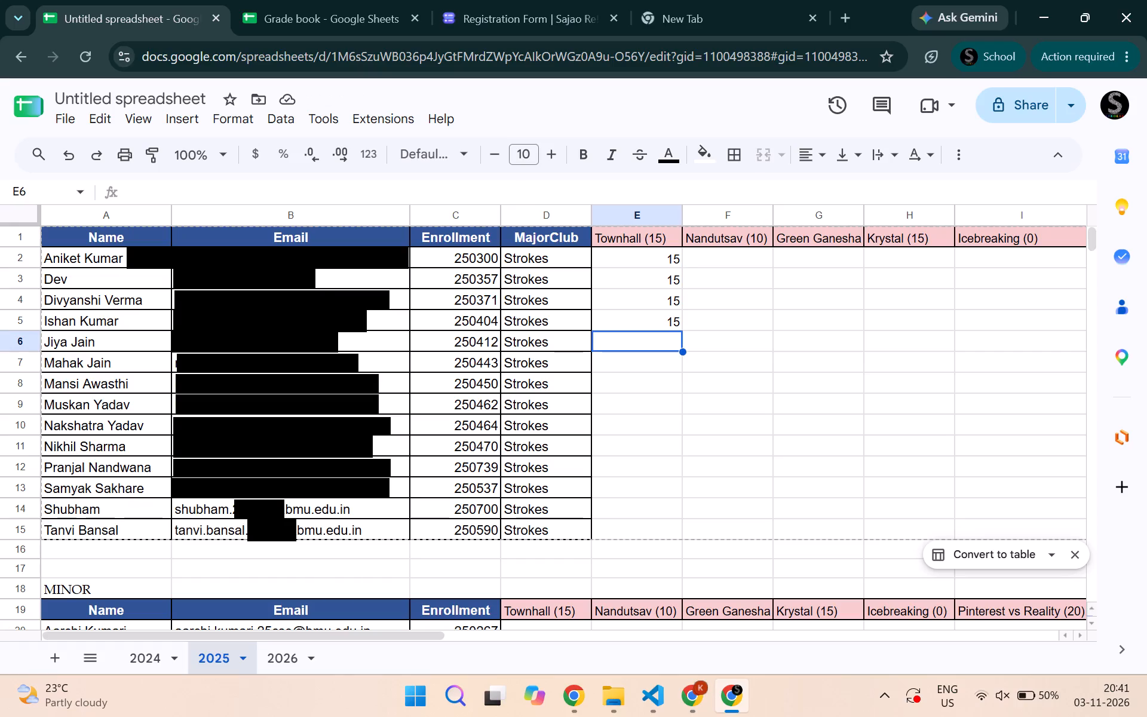
# Enter a Townhall score of 0 in each of E6 through E8 of the 2025 MajorClub table.
pyautogui.write('o0')
pyautogui.press('BackSpace')
pyautogui.press('BackSpace')
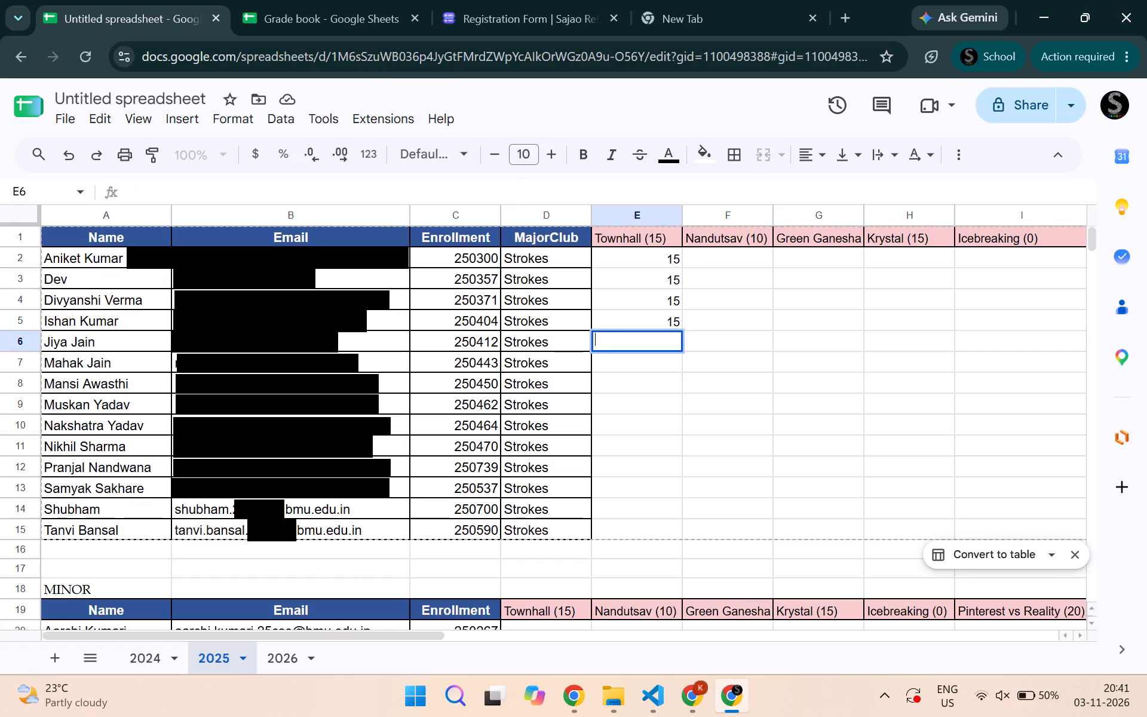
pyautogui.press('0')
pyautogui.press('Down')
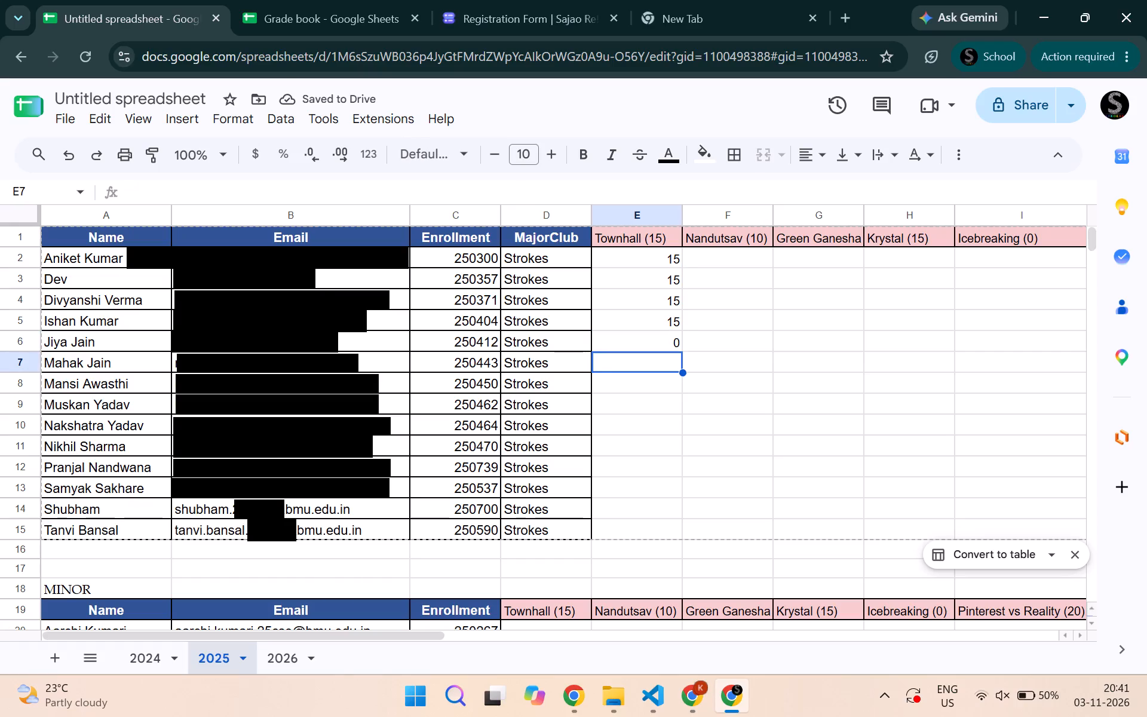
pyautogui.press('0')
pyautogui.press('Down')
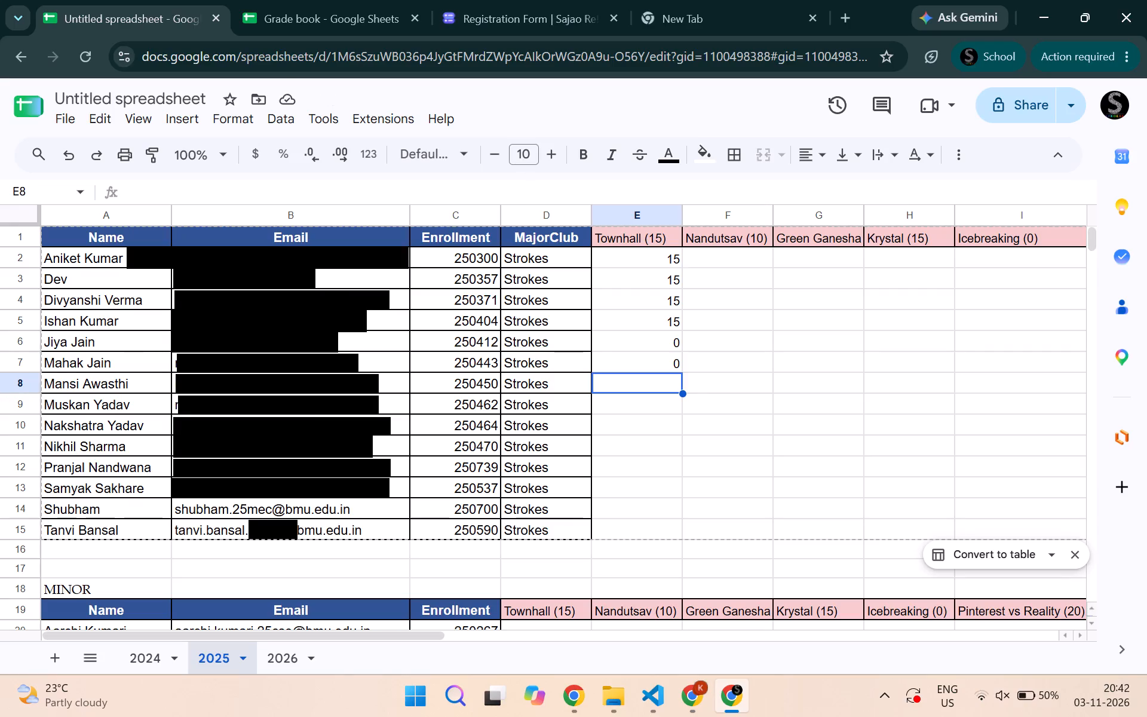
pyautogui.press('0')
pyautogui.press('Down')
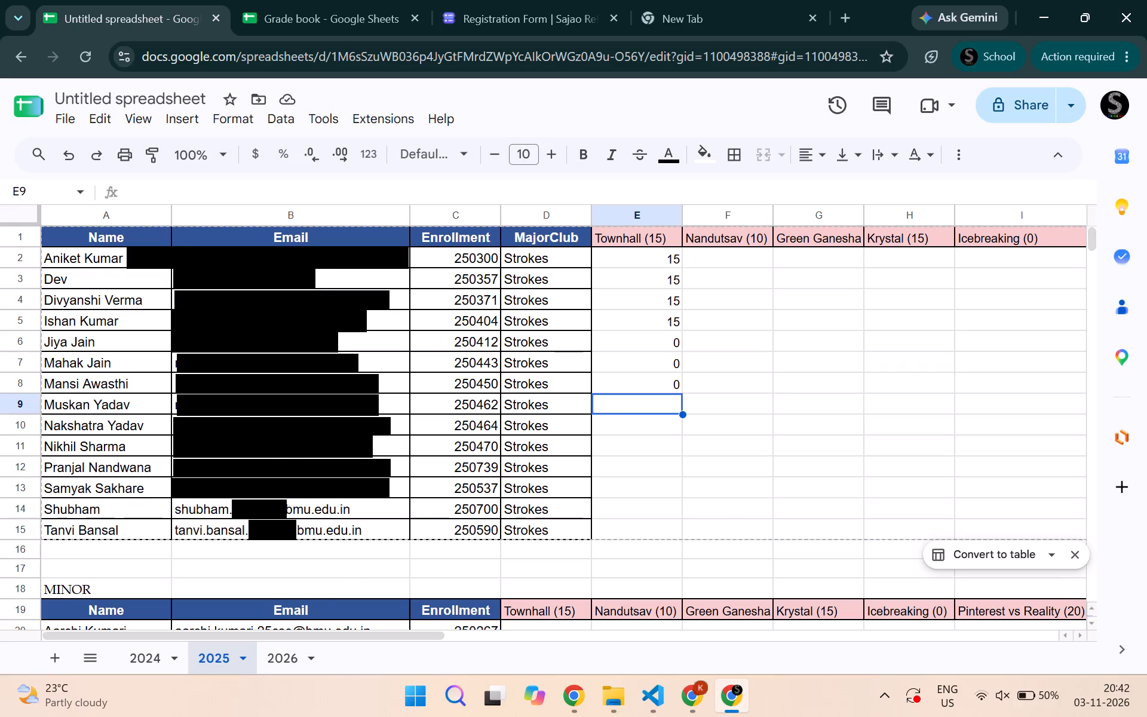
# Enter a Townhall score of 15 in each of E9 through E12 of the 2025 MajorClub table.
pyautogui.press('1')
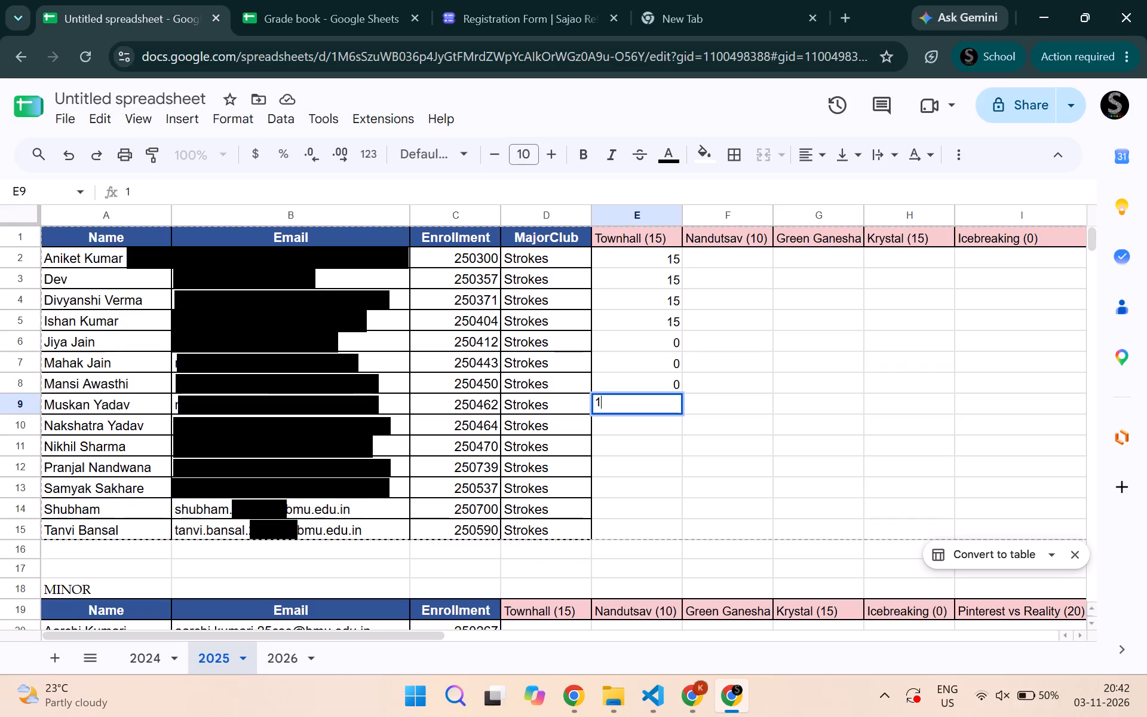
pyautogui.press('5')
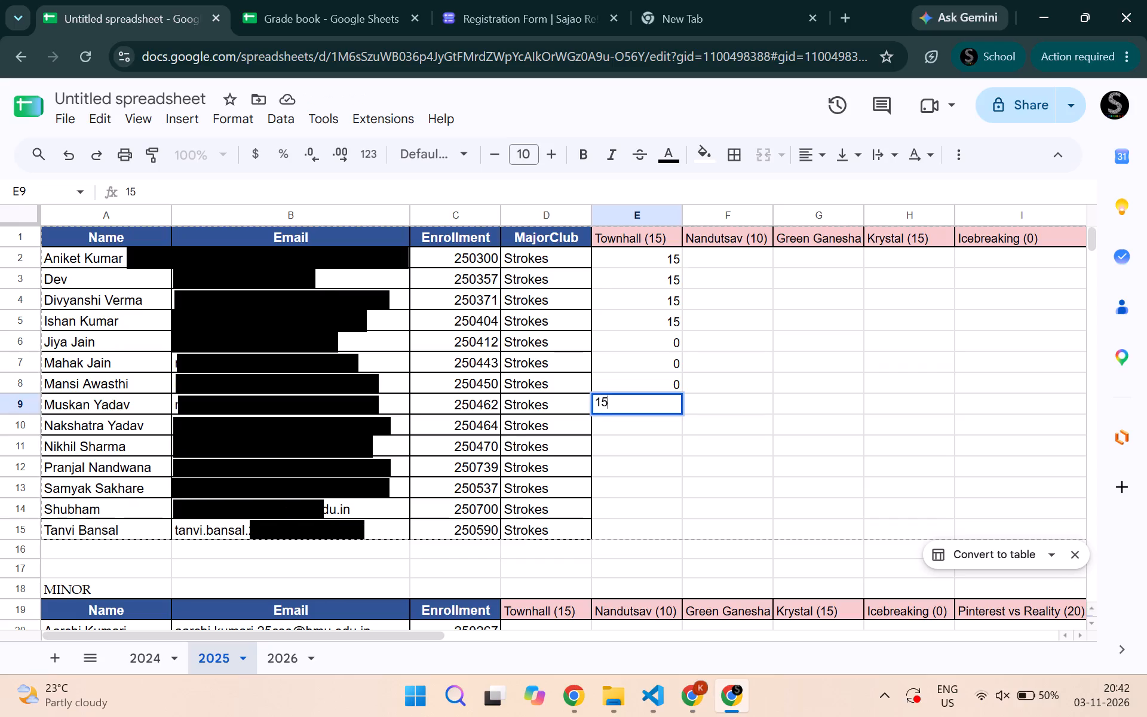
pyautogui.press('Down')
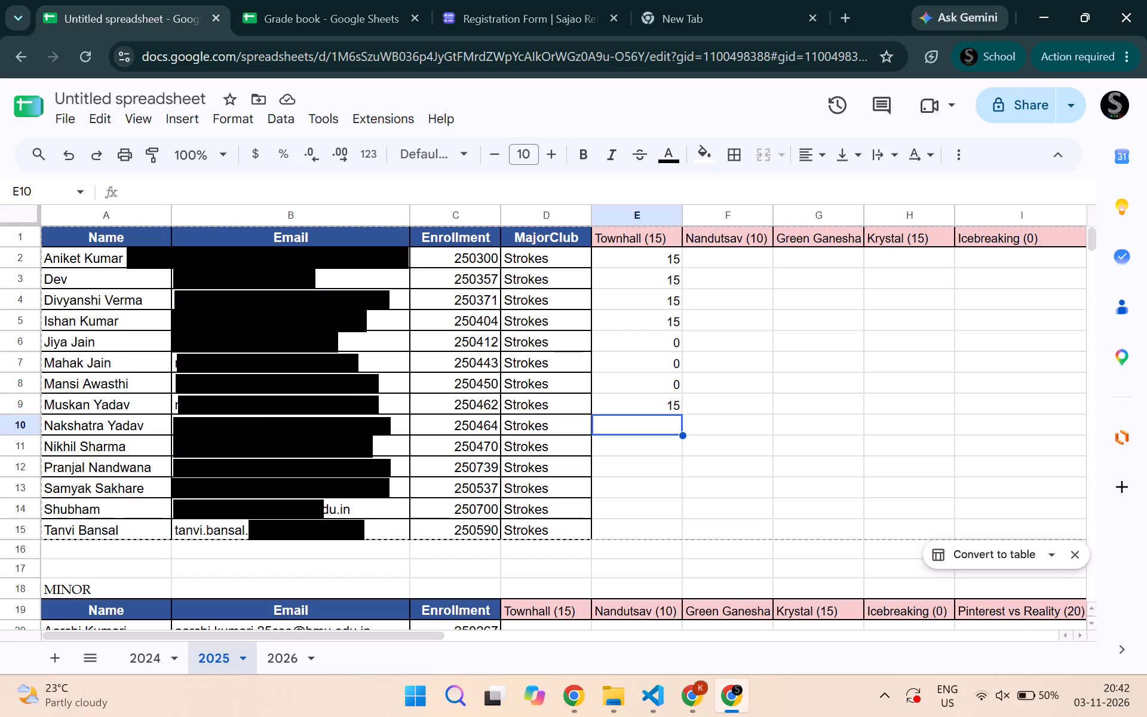
pyautogui.write('15')
pyautogui.press('Down')
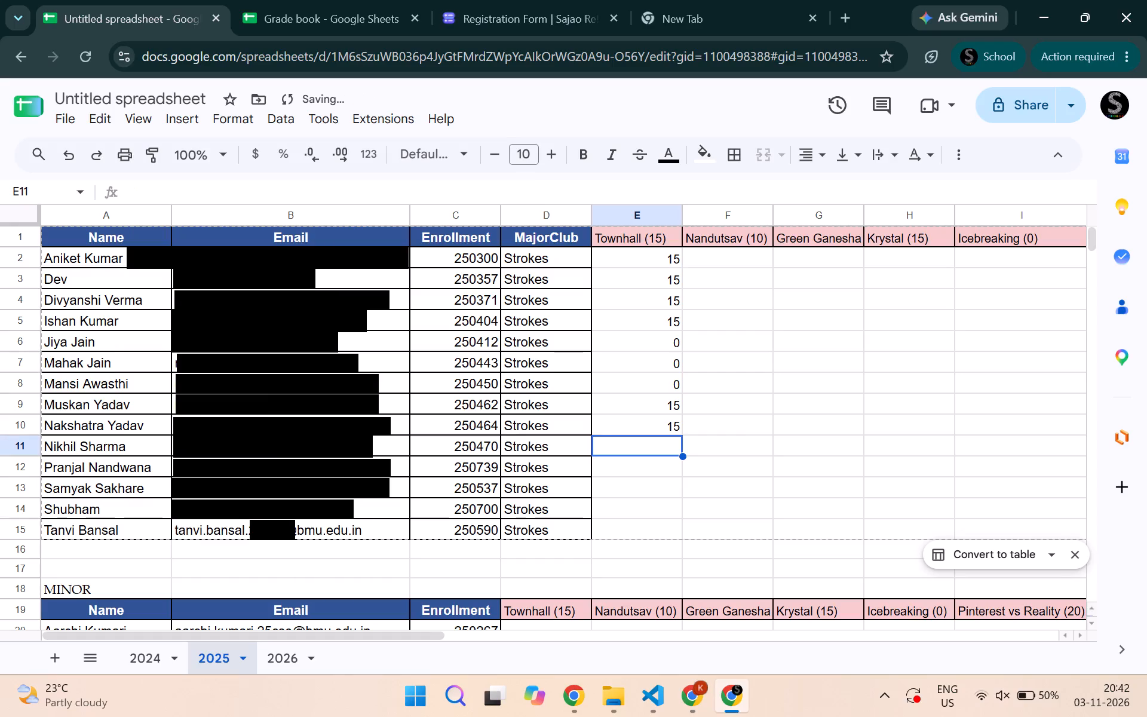
pyautogui.write('15')
pyautogui.press('Down')
pyautogui.write('15')
pyautogui.press('Down')
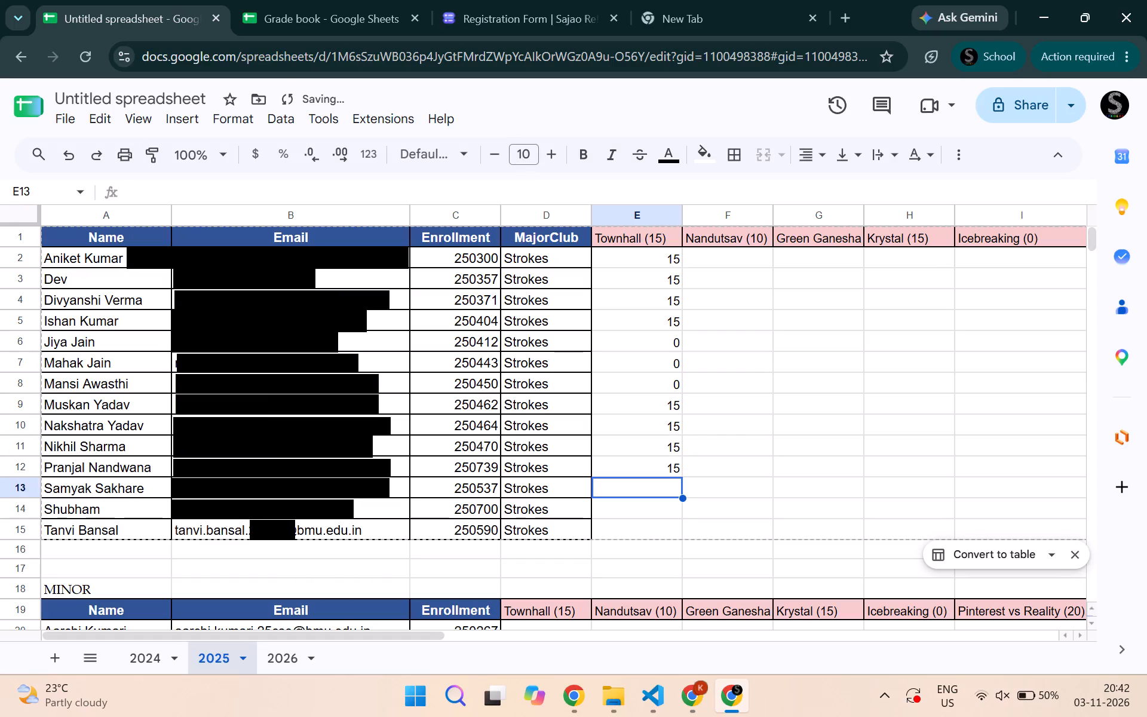
# Enter a Townhall score of 15 in E13 of the 2025 MajorClub table.
pyautogui.press('0')
pyautogui.press('Down')
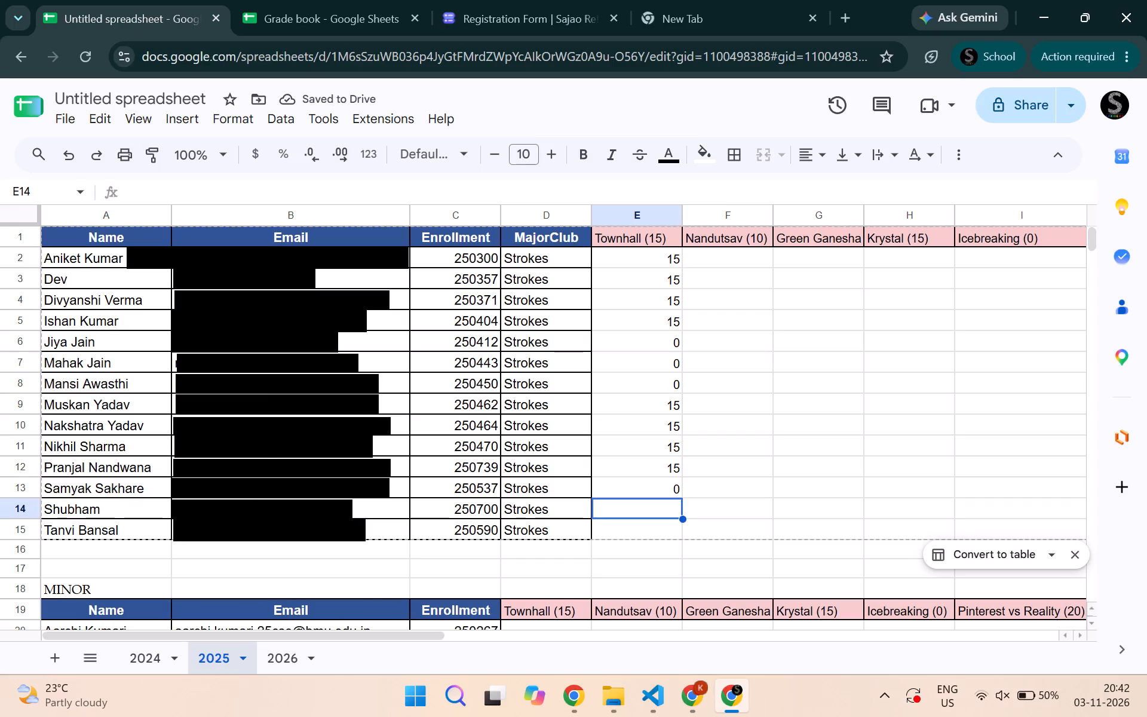
pyautogui.click(663, 489)
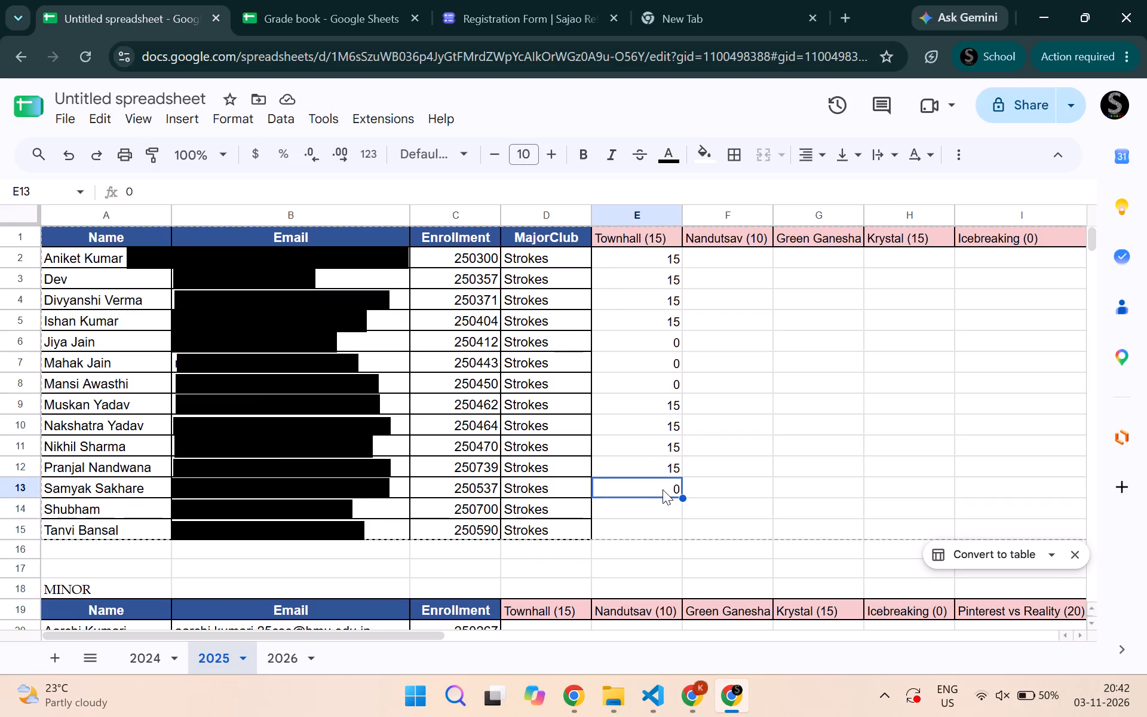
pyautogui.press('BackSpace')
pyautogui.write('15')
pyautogui.press('Down')
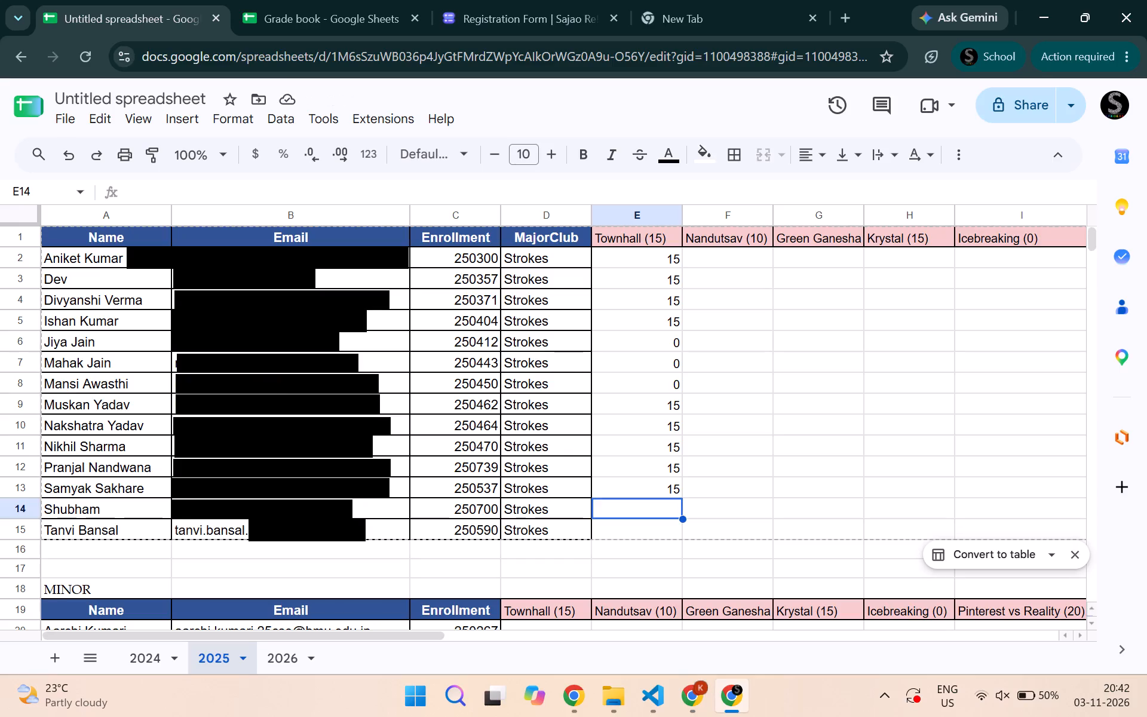
# Enter Townhall scores of 15 in E14 and 0 in E15 of the 2025 MajorClub table.
pyautogui.write('15')
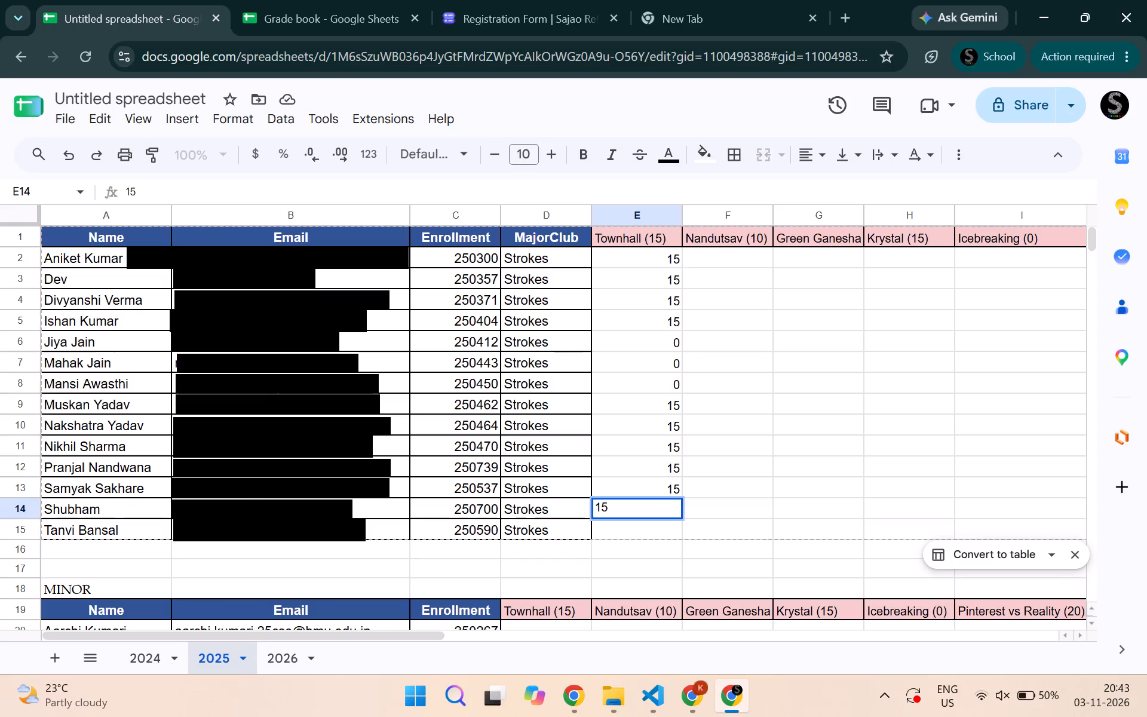
pyautogui.press('Down')
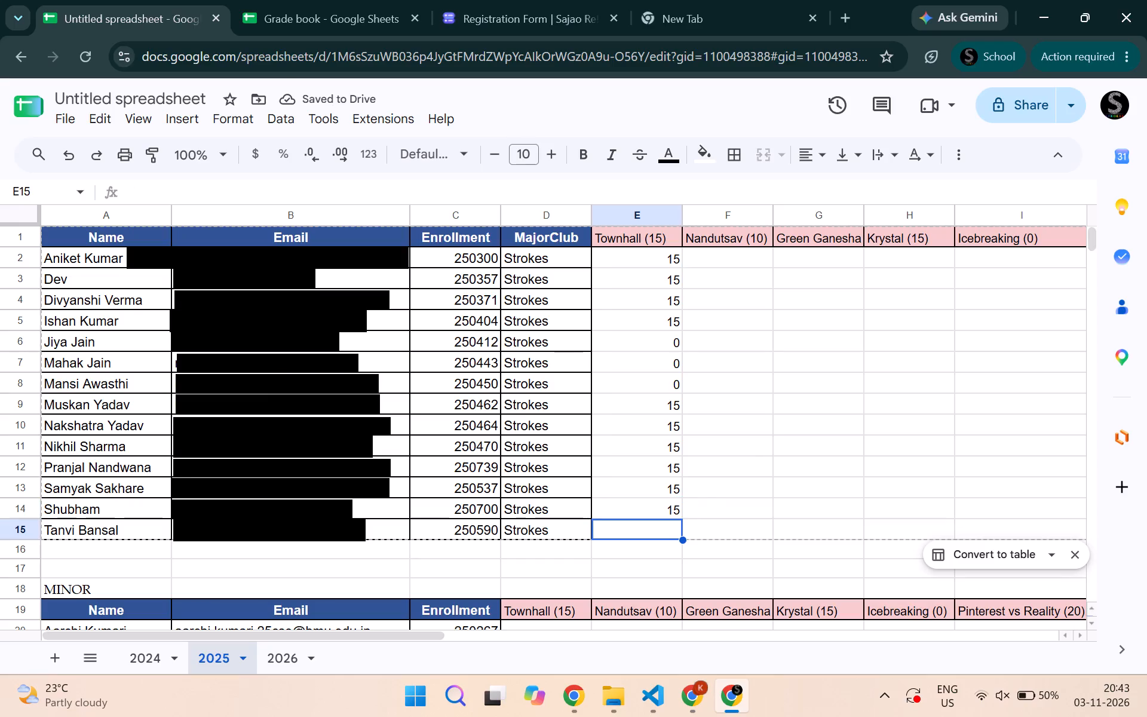
pyautogui.press('0')
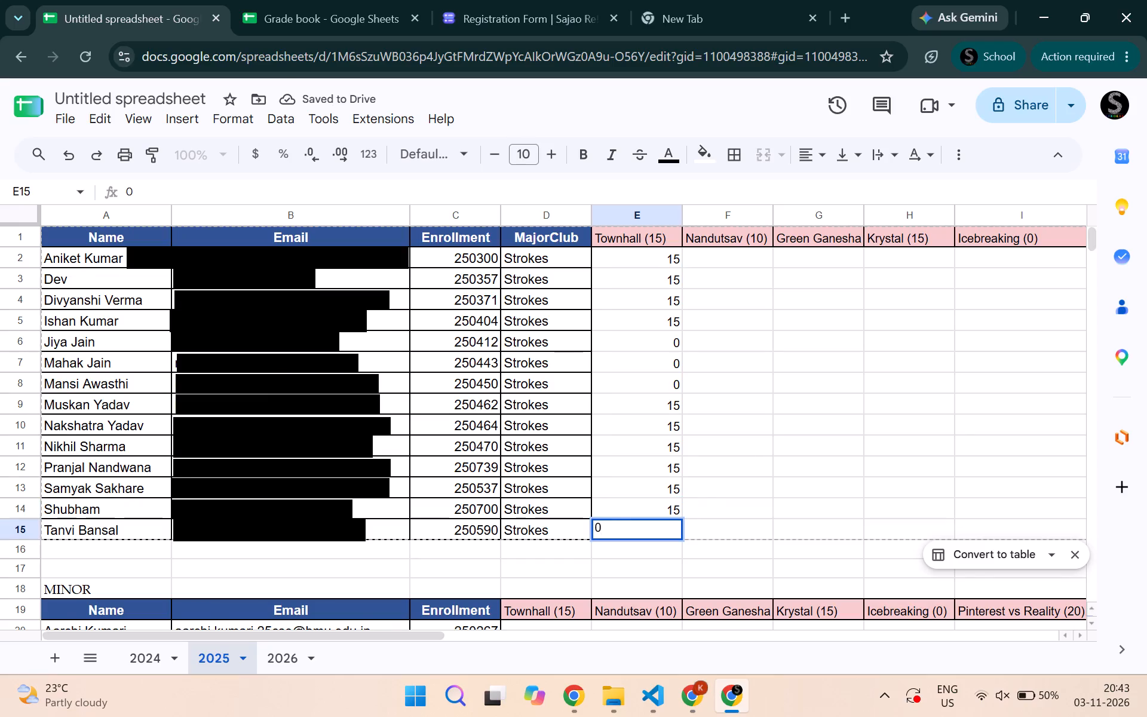
# Enter a Townhall score of 0 in D20 and D21 of the MINOR table in the 2025 sheet.
pyautogui.scroll(-3, 663, 489)
pyautogui.click(568, 437)
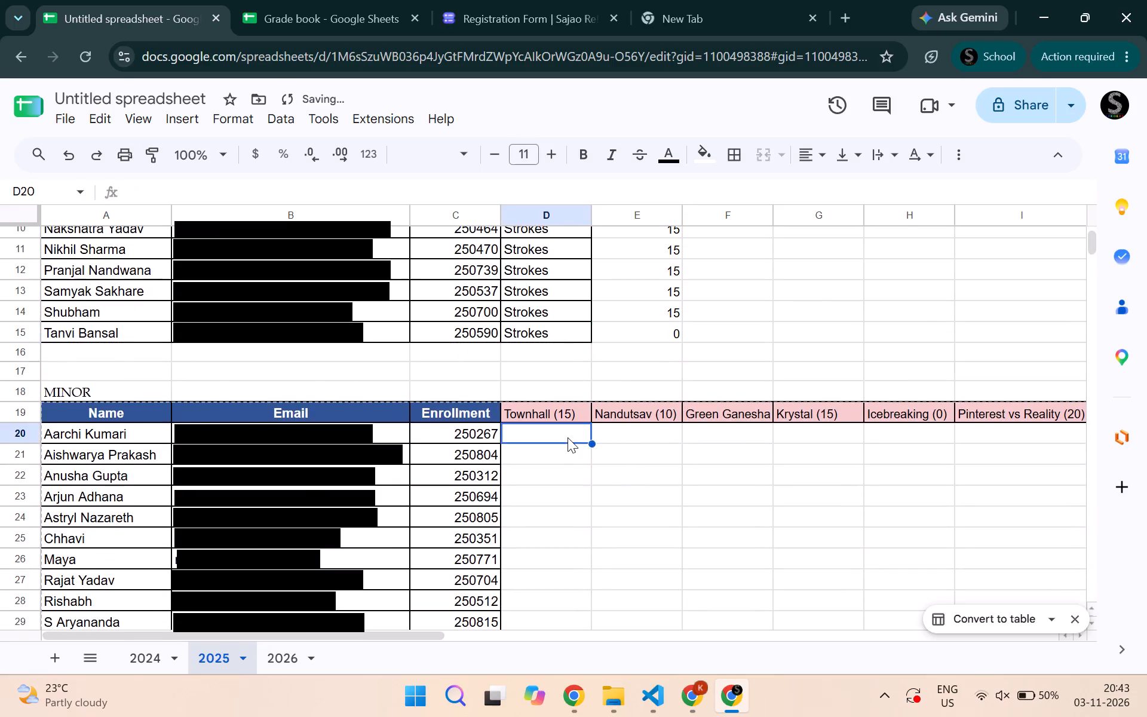
pyautogui.scroll(3, 568, 437)
pyautogui.scroll(-1, 568, 437)
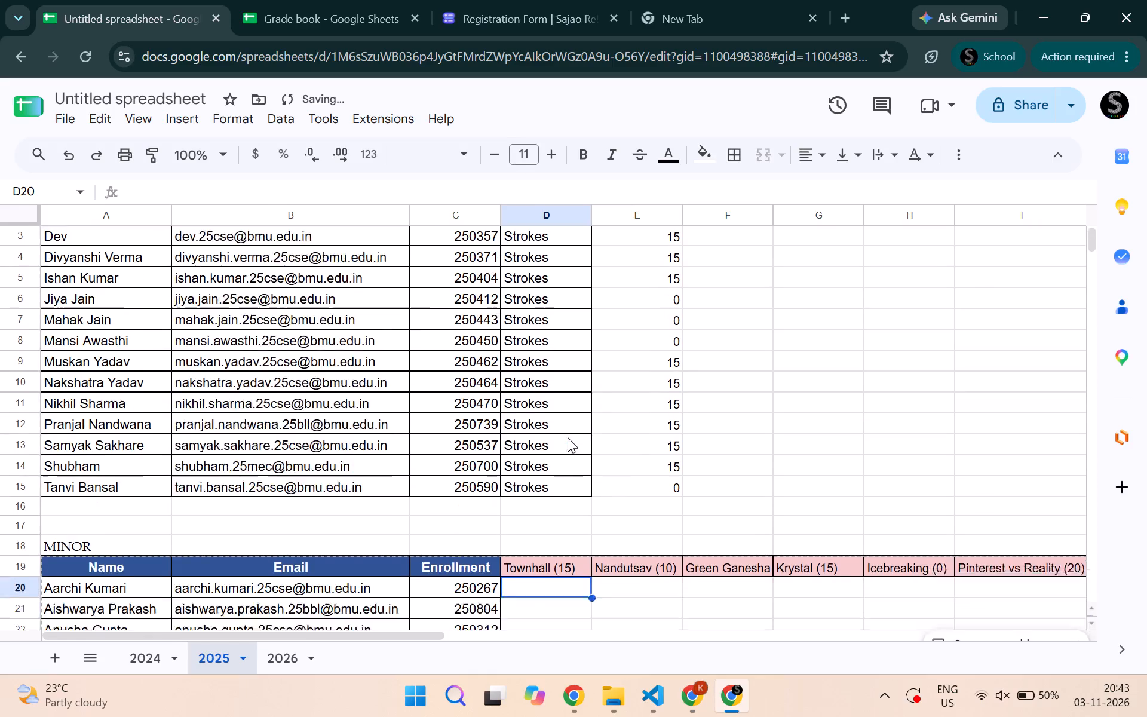
pyautogui.scroll(-3, 568, 437)
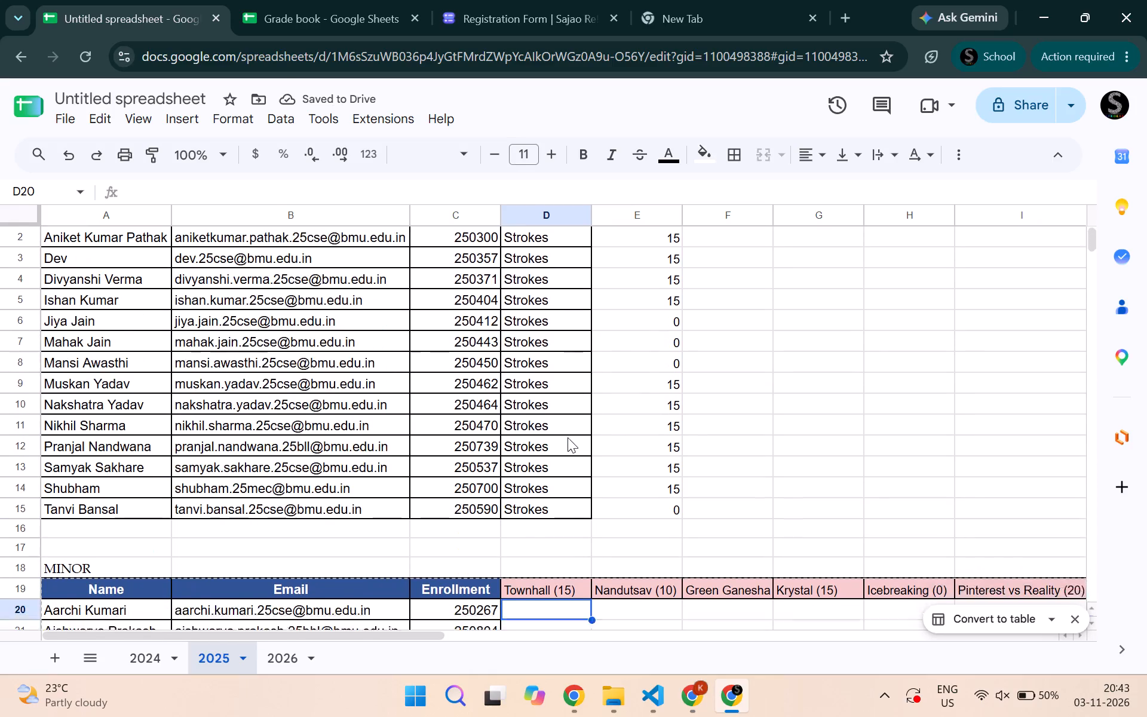
pyautogui.scroll(-1, 568, 437)
pyautogui.scroll(-1, 552, 513)
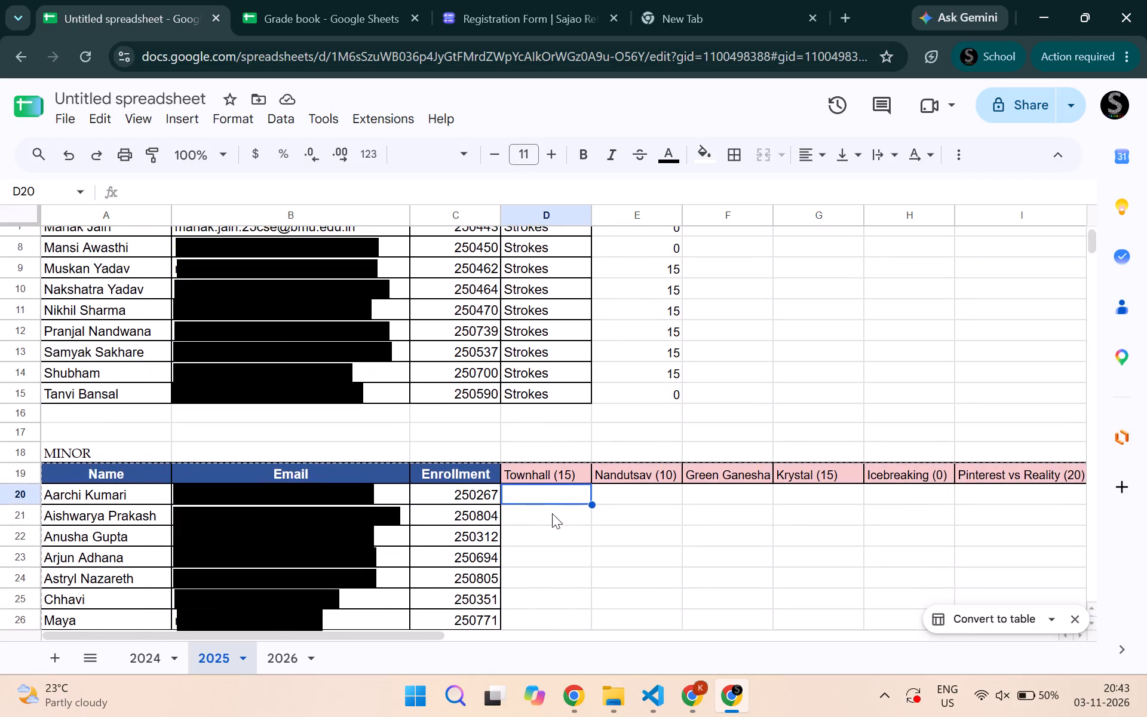
pyautogui.scroll(-1, 552, 513)
pyautogui.press('0')
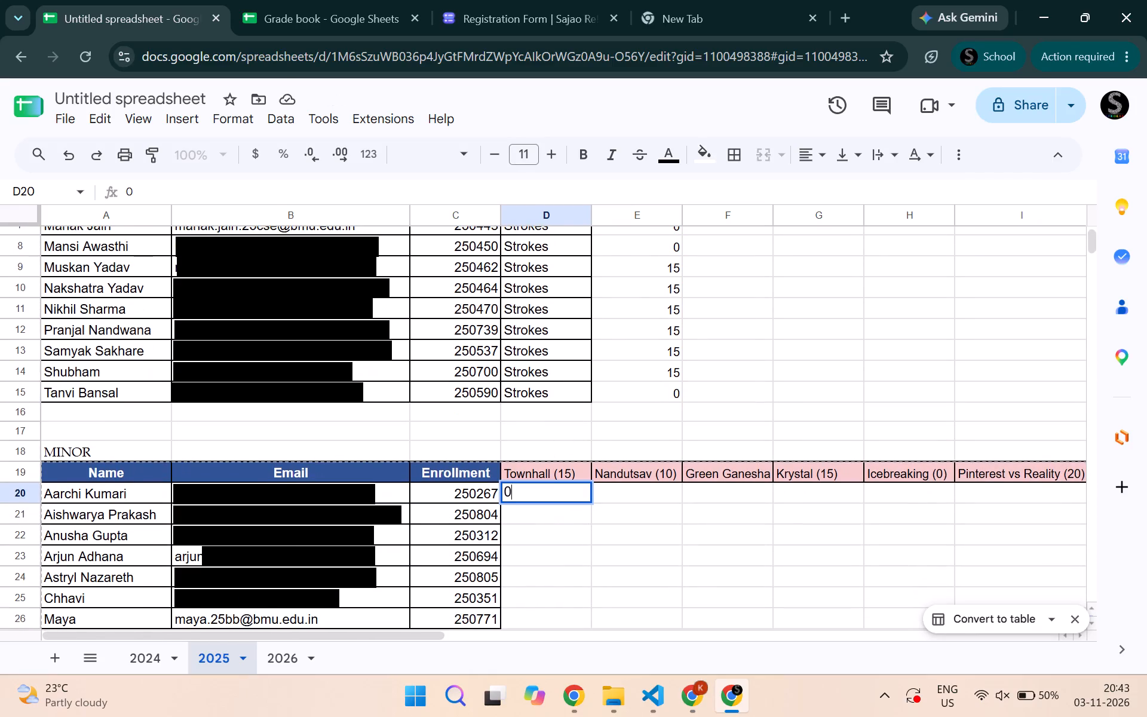
pyautogui.press('Down')
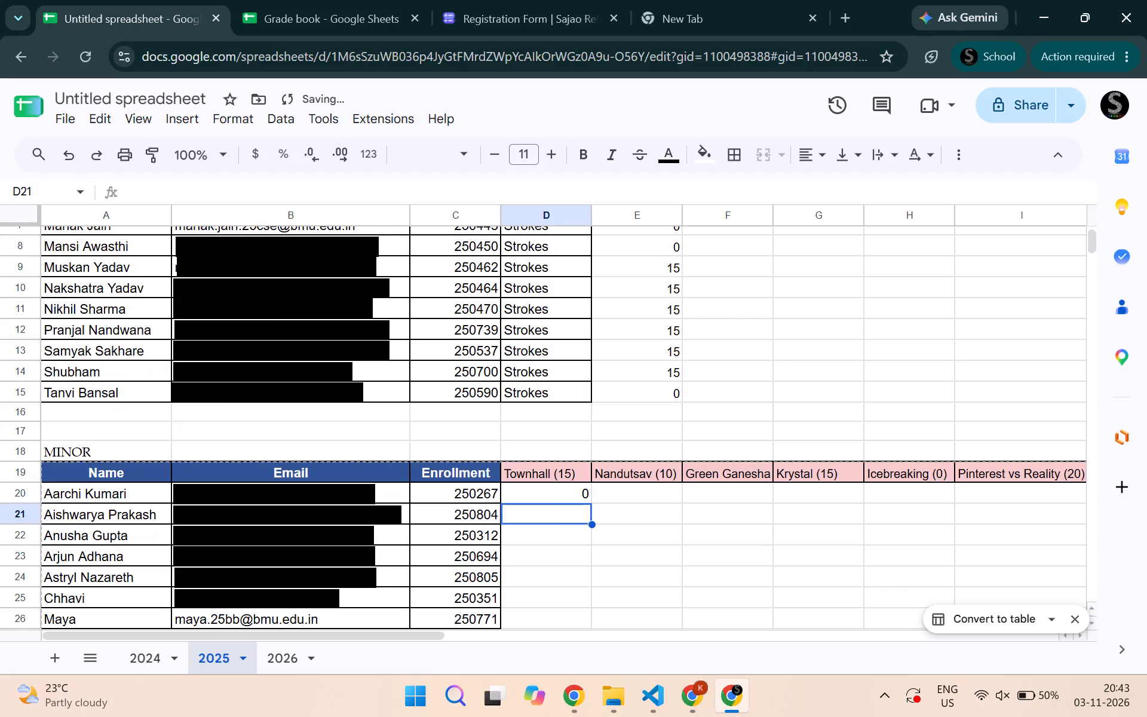
pyautogui.press('0')
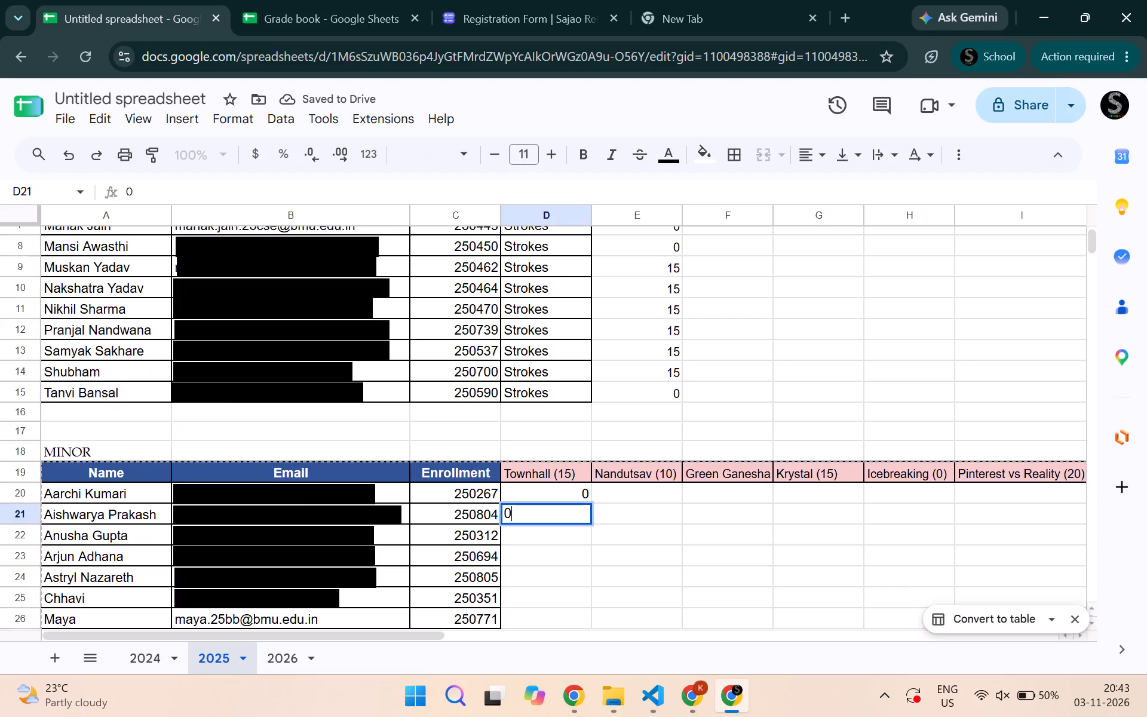
pyautogui.press('Down')
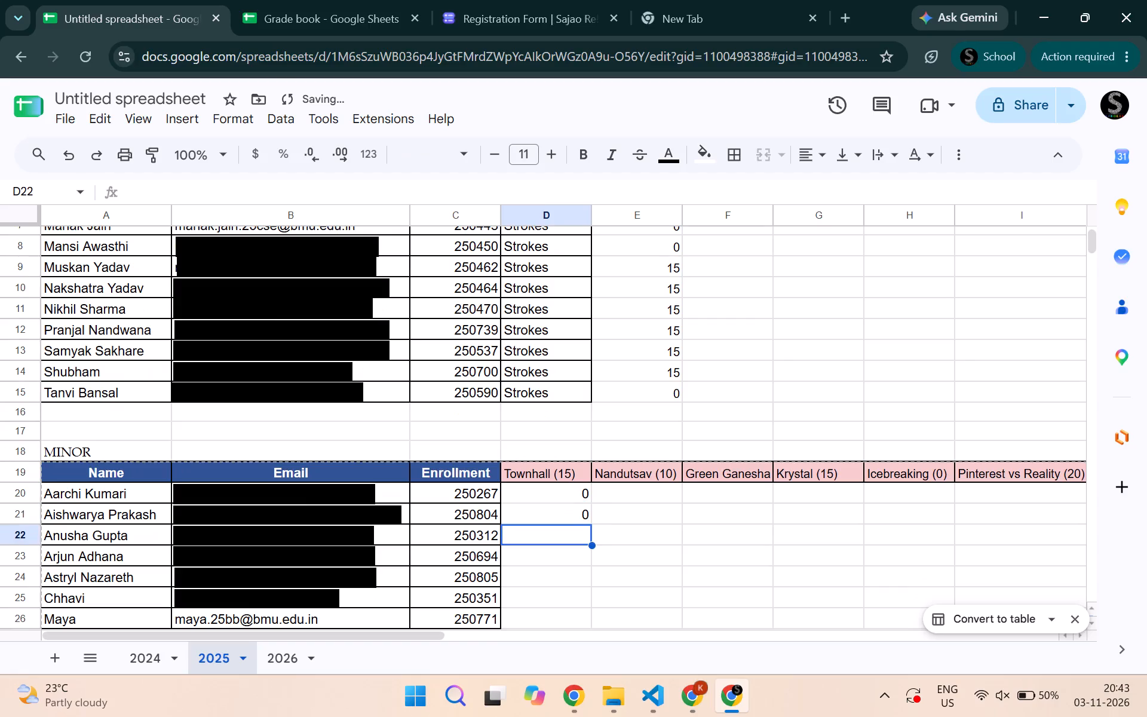
# Enter a Townhall score of 15 in D22 and D23 of the 2025 MINOR table.
pyautogui.write('15')
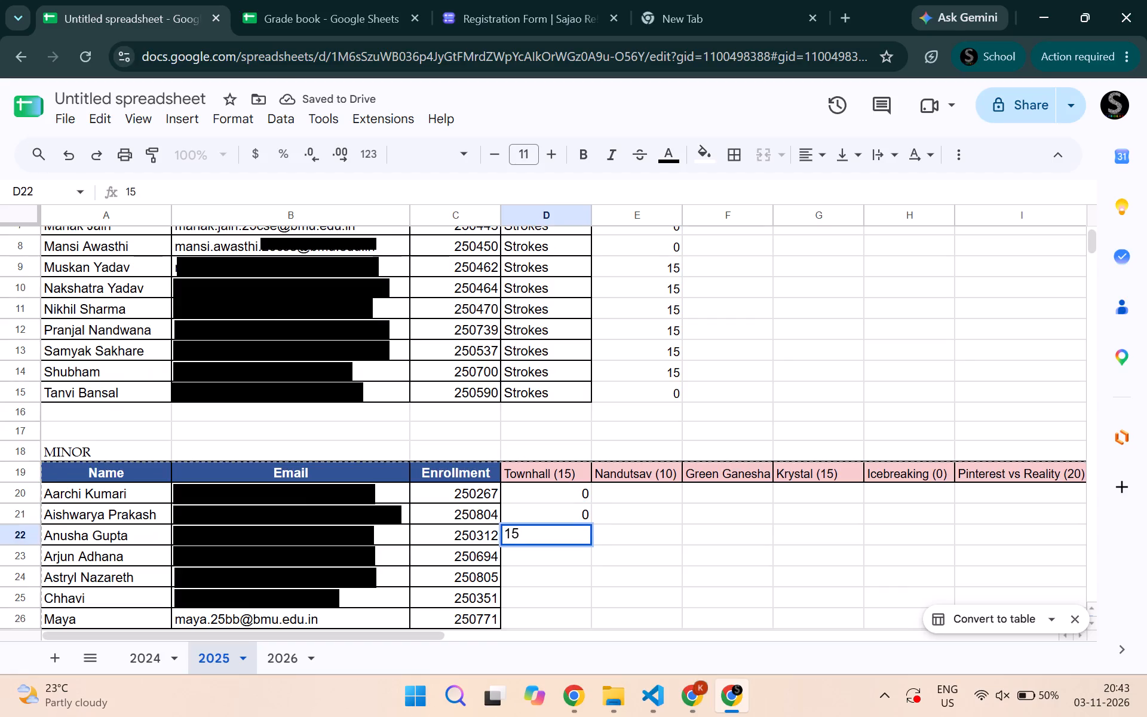
pyautogui.press('Down')
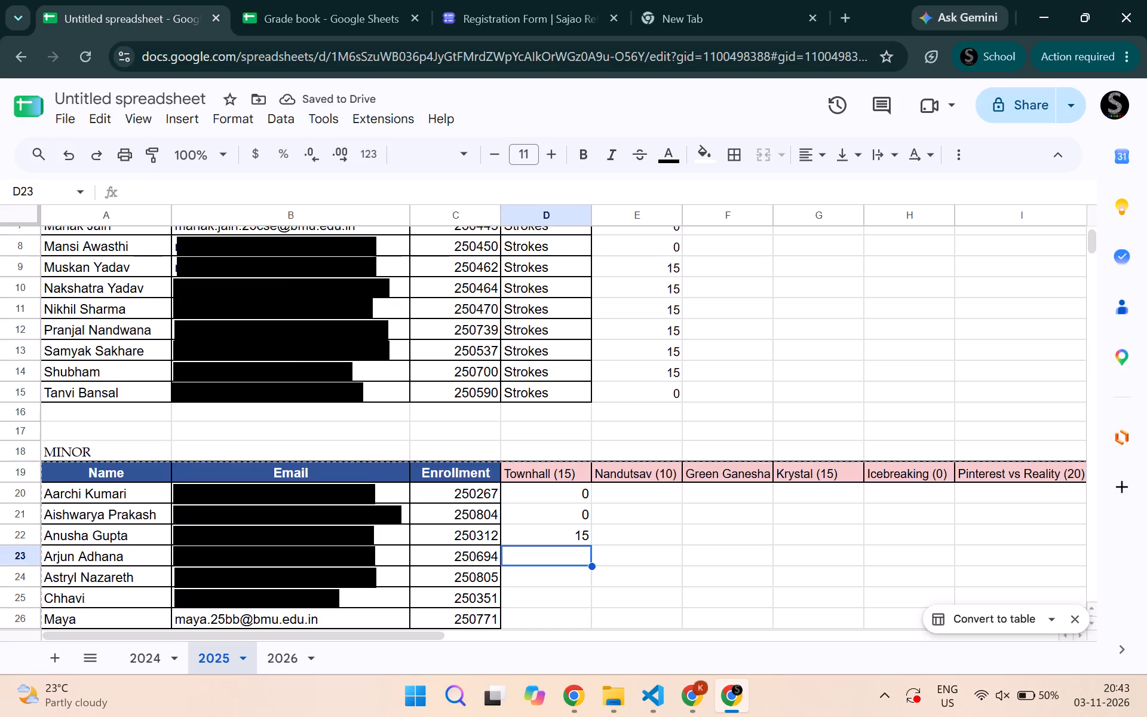
pyautogui.press('`')
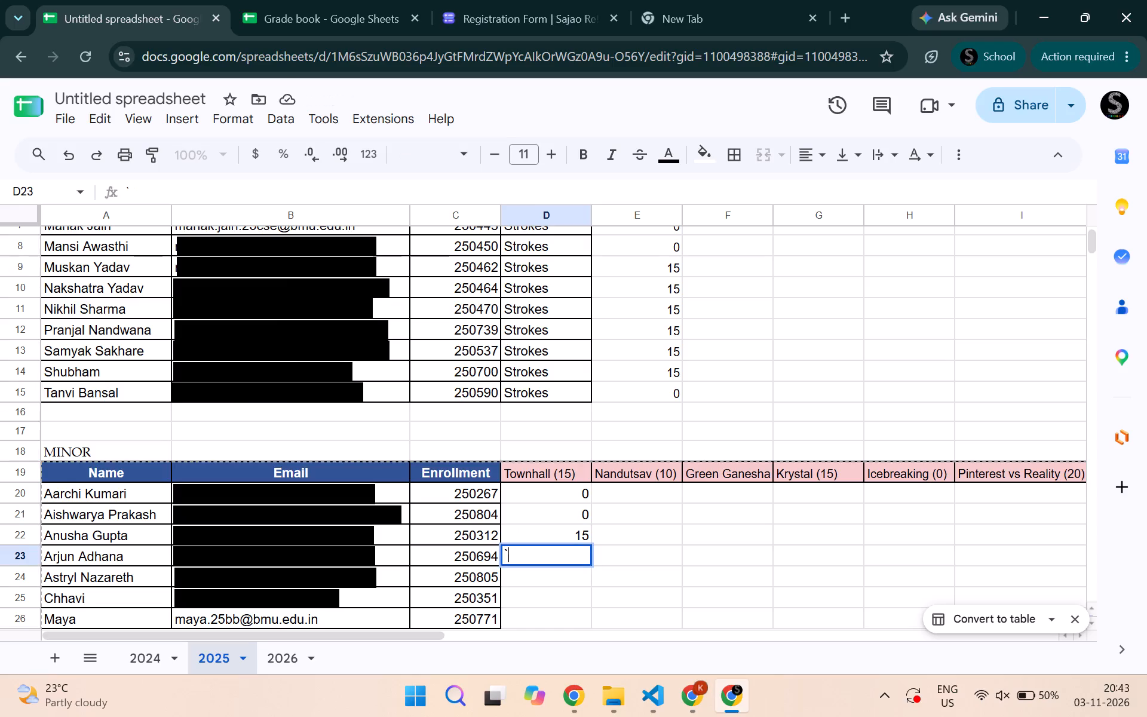
pyautogui.press('BackSpace')
pyautogui.write('15')
pyautogui.press('Down')
# Enter Townhall scores of 0 in D24, 15 in D25 and 0 in D26 of the 2025 MINOR table.
pyautogui.scroll(-2, 548, 513)
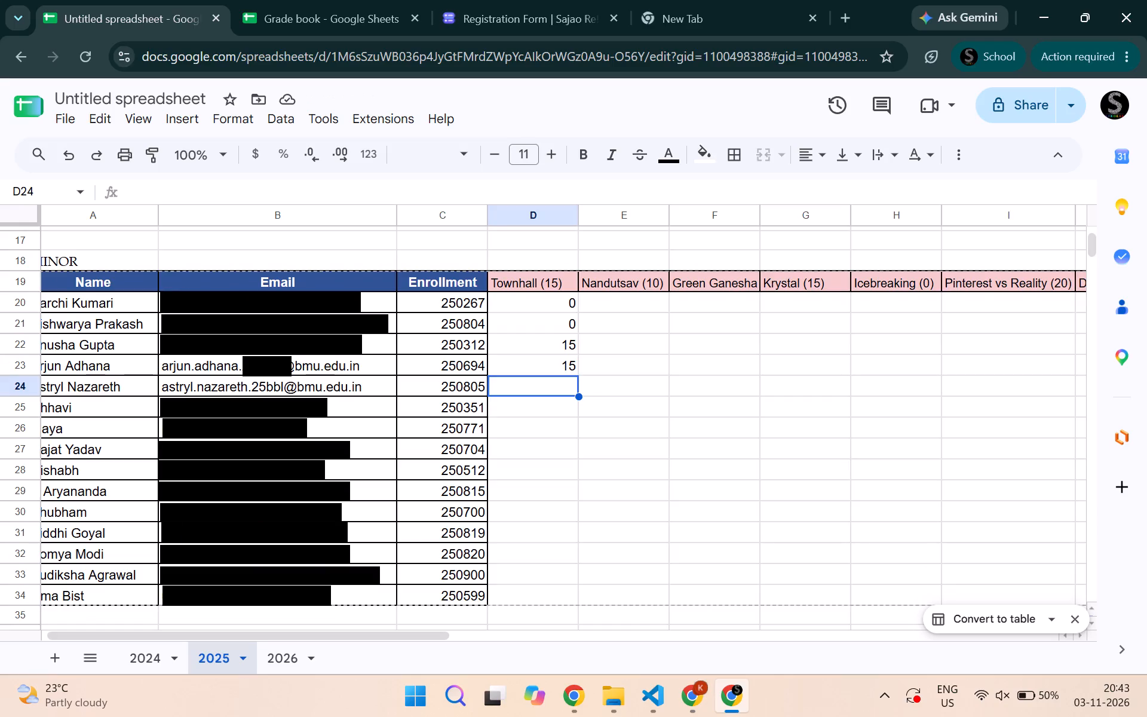
pyautogui.press('0')
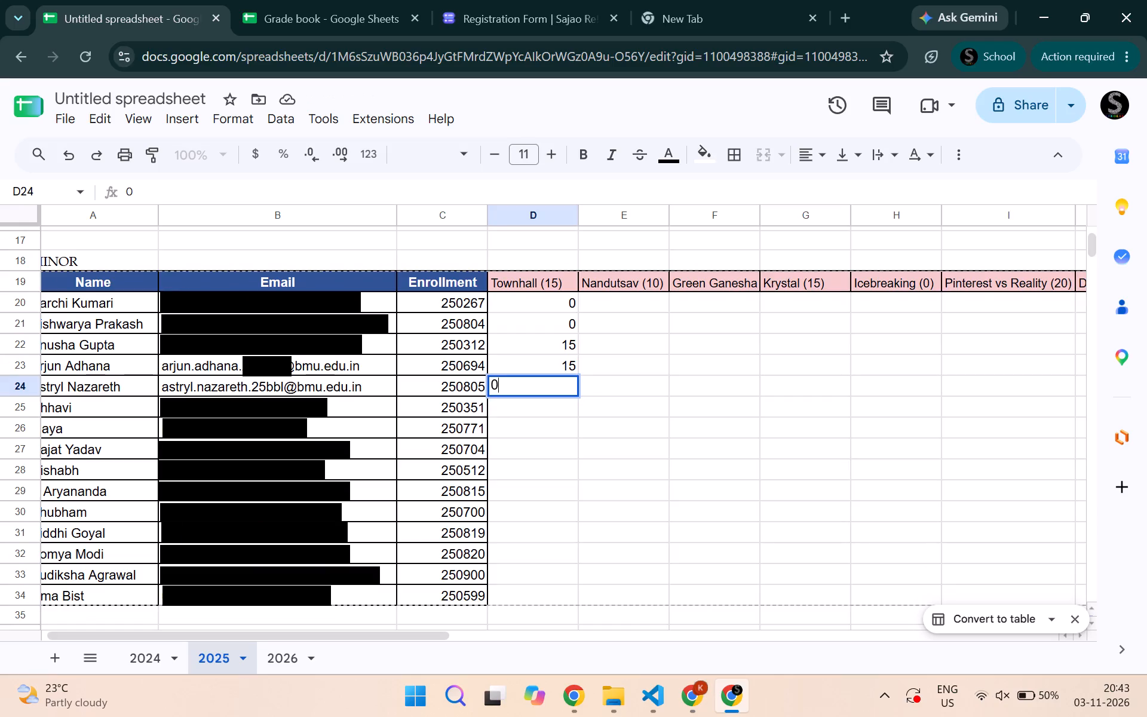
pyautogui.press('Down')
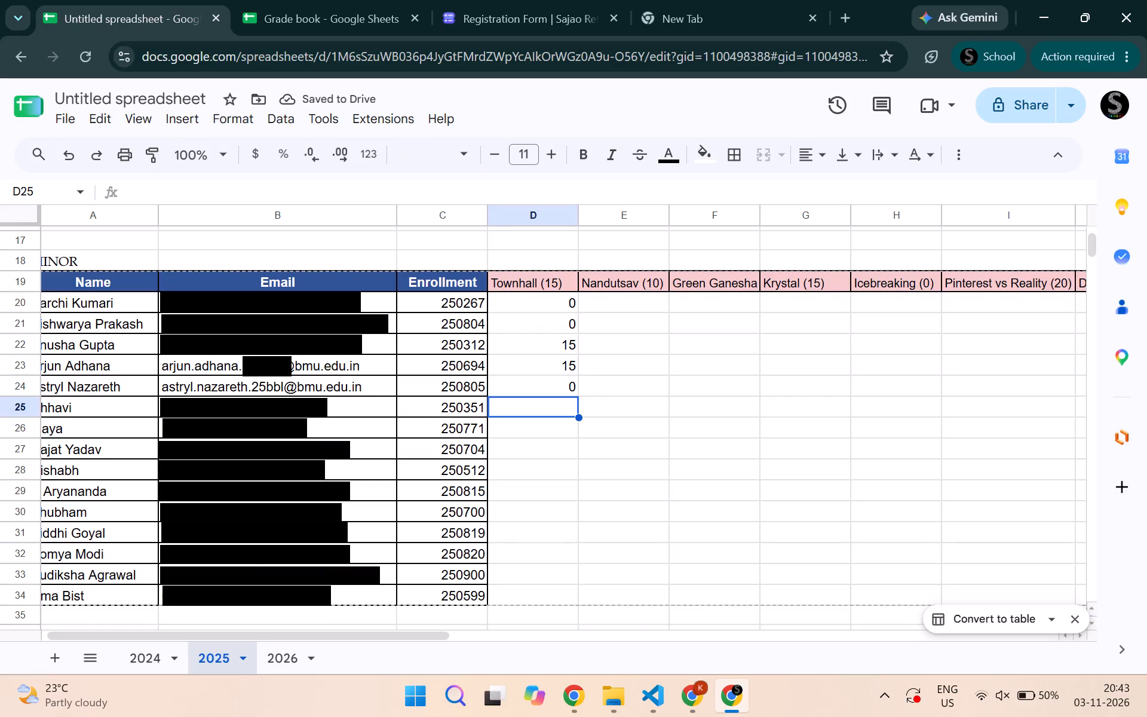
pyautogui.write('15')
pyautogui.press('Down')
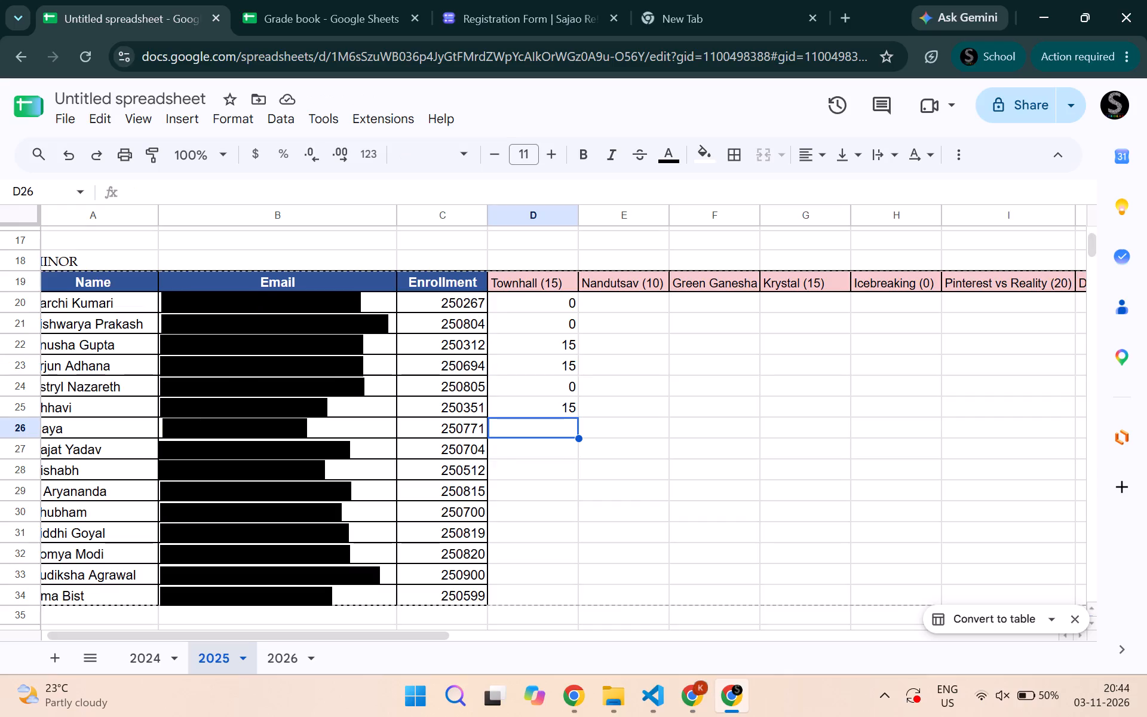
pyautogui.press('0')
pyautogui.press('Up')
pyautogui.press('Down')
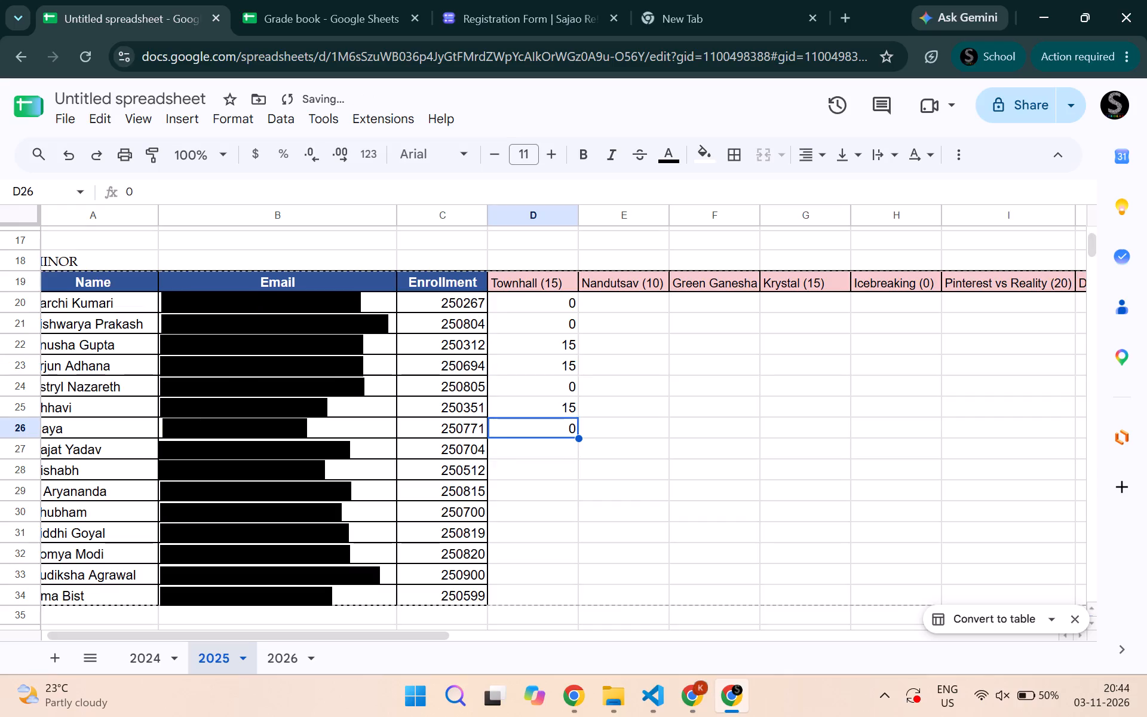
# Enter Townhall scores of 0 in D27, 15 in D28 and 0 in D29 of the 2025 MINOR table.
pyautogui.click(564, 446)
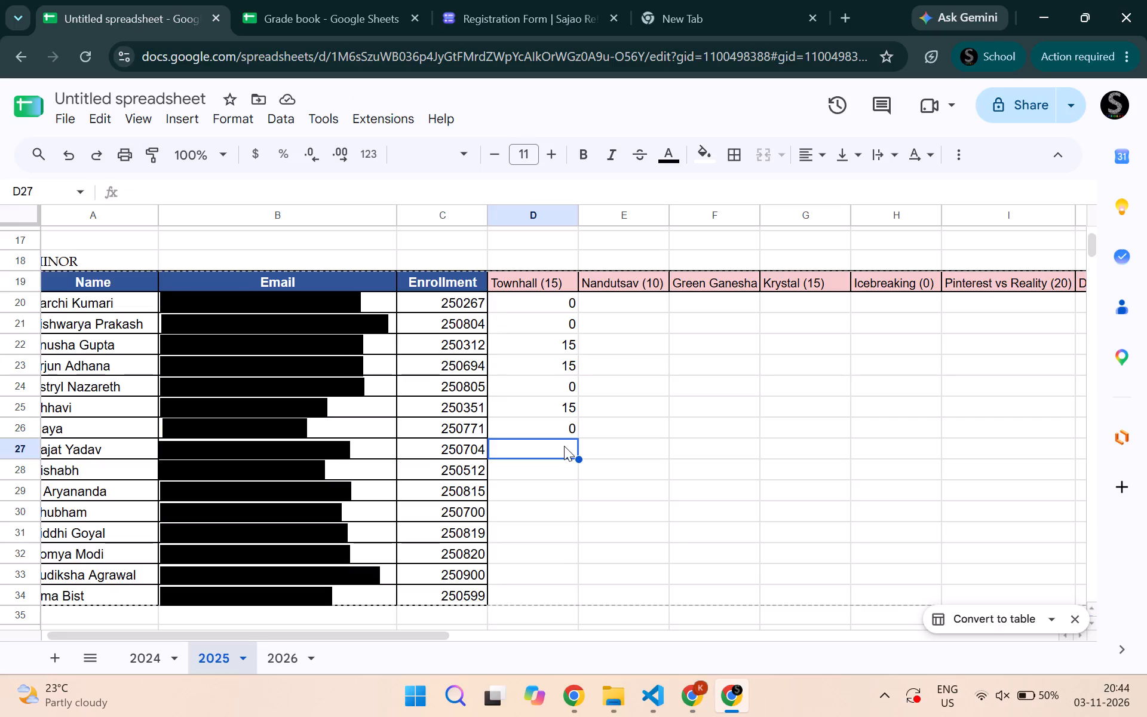
pyautogui.press('0')
pyautogui.press('Down')
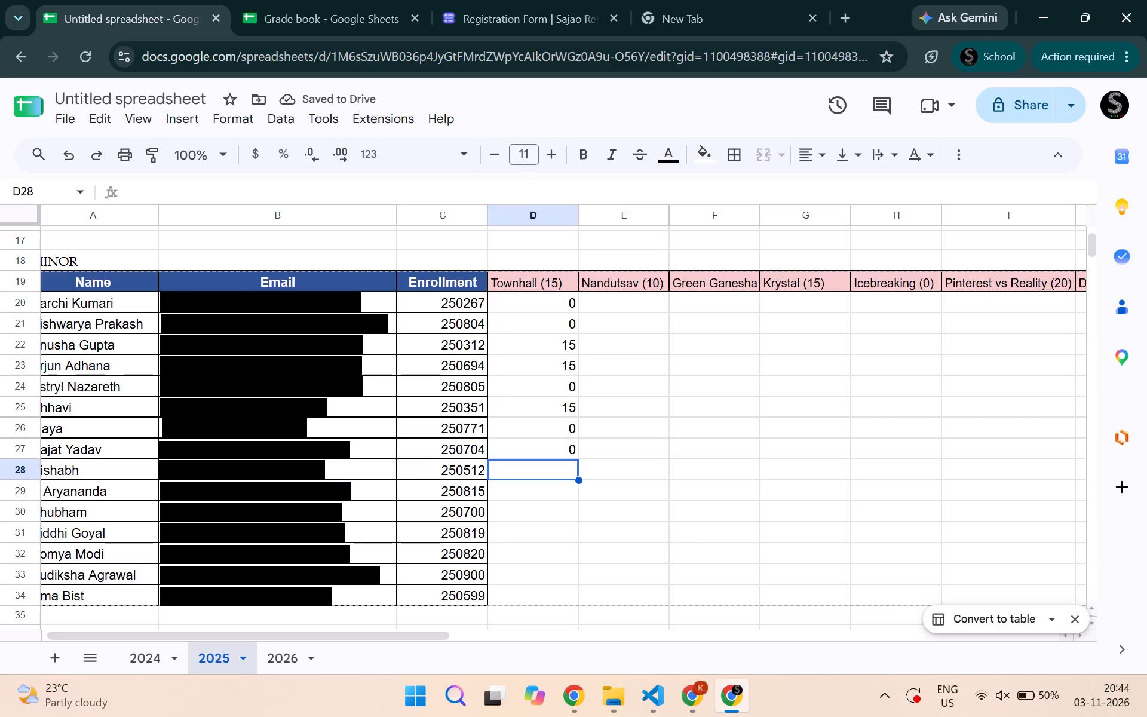
pyautogui.press('1')
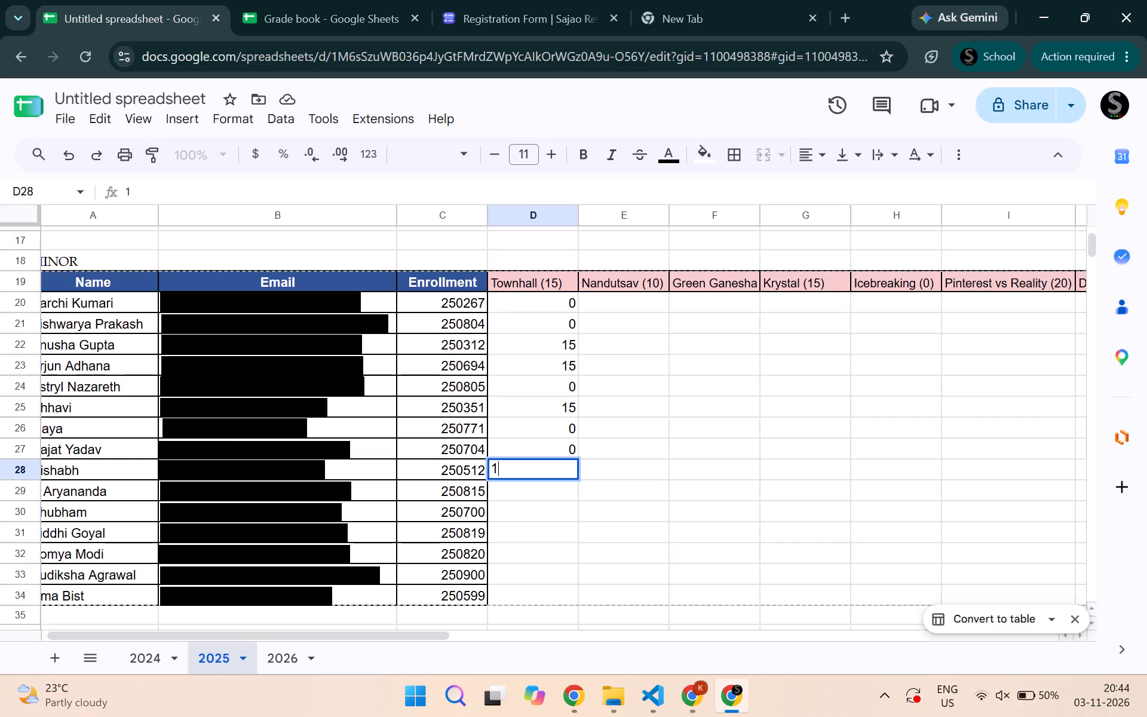
pyautogui.press('5')
pyautogui.press('Down')
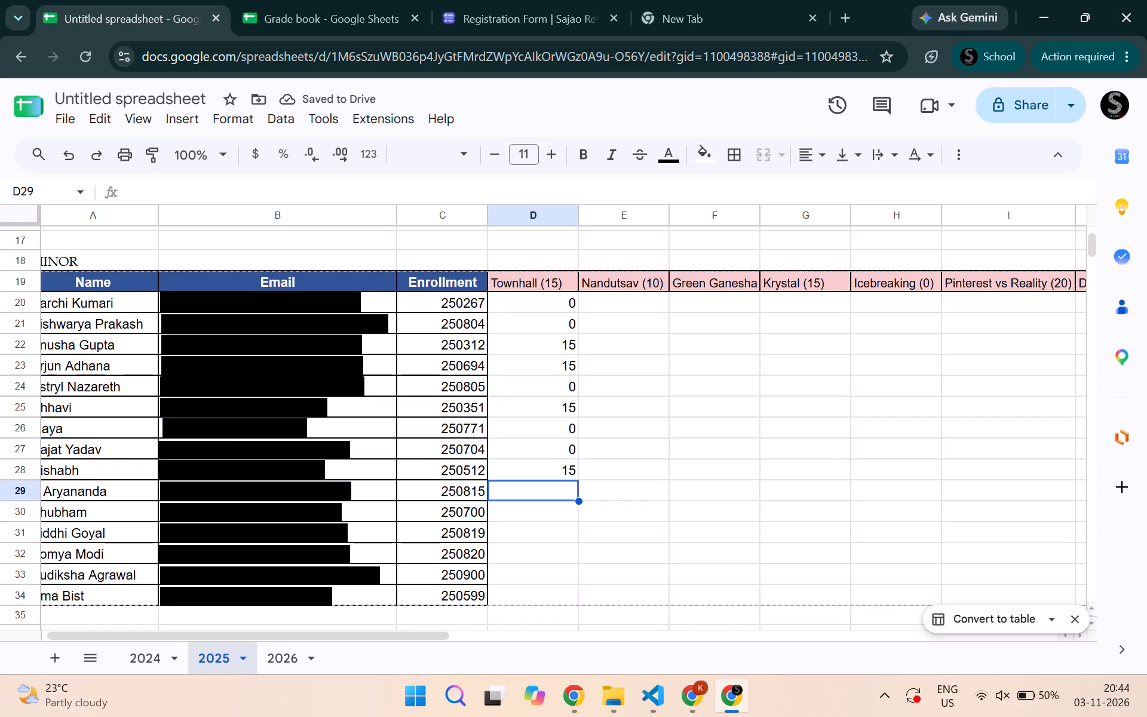
pyautogui.press('0')
pyautogui.press('Down')
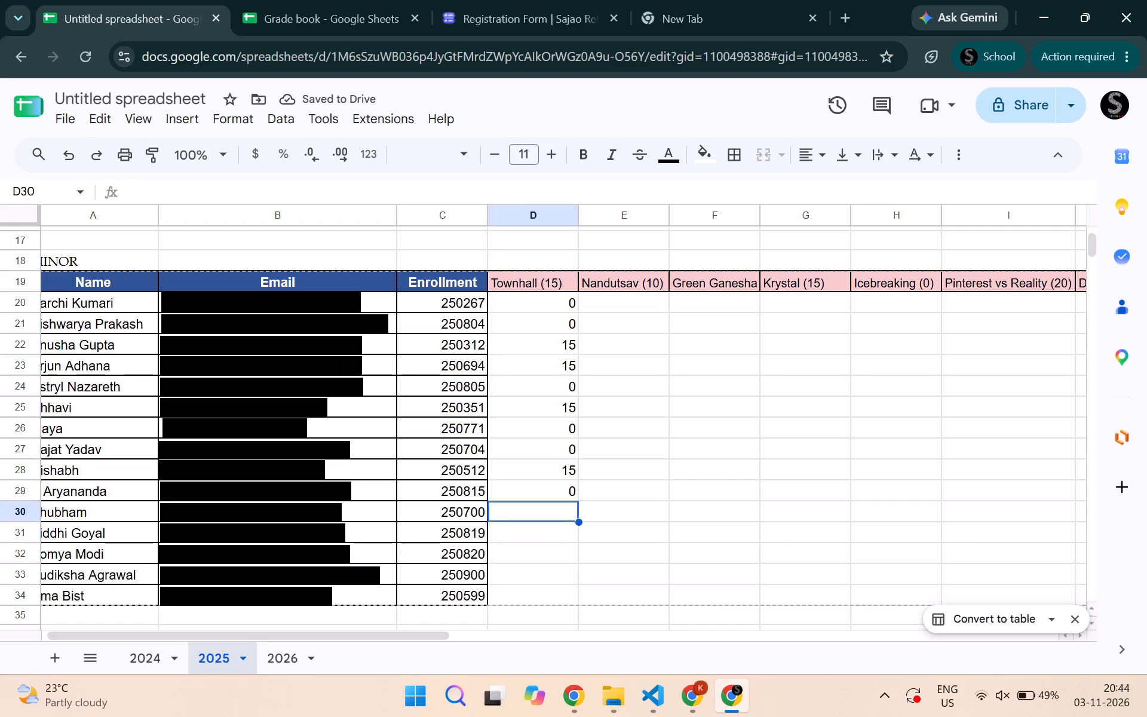
# Enter a Townhall score of 15 in D30 and D31 of the 2025 MINOR table.
pyautogui.write('15')
pyautogui.press('Down')
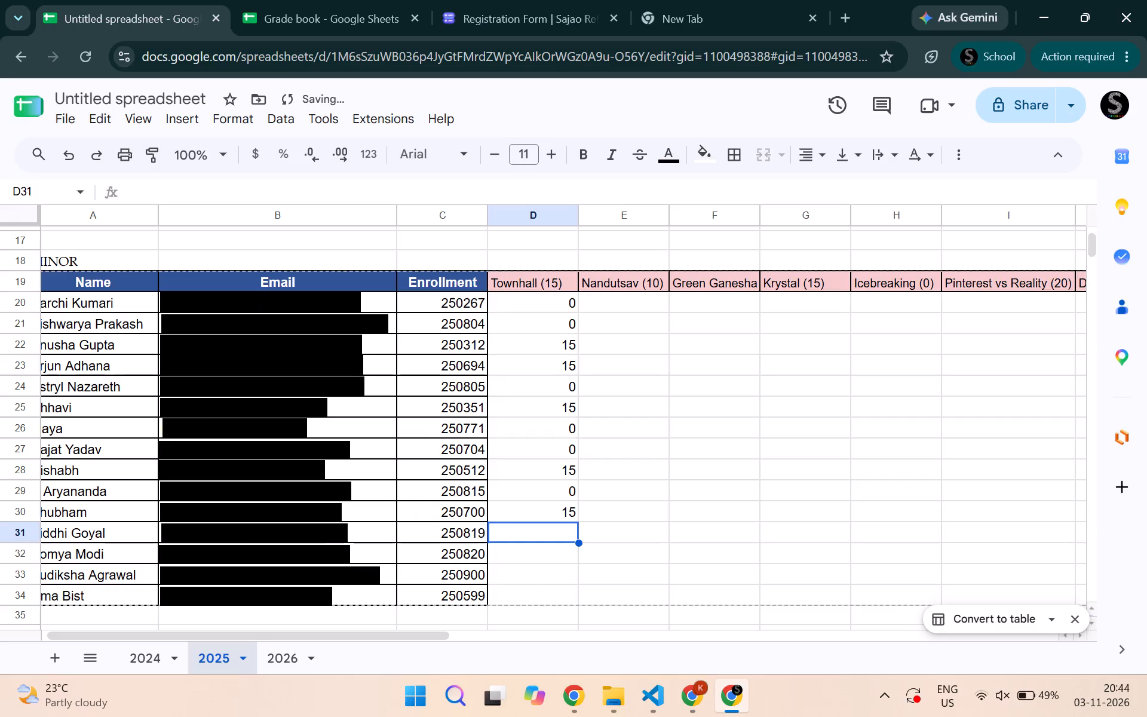
pyautogui.press('1')
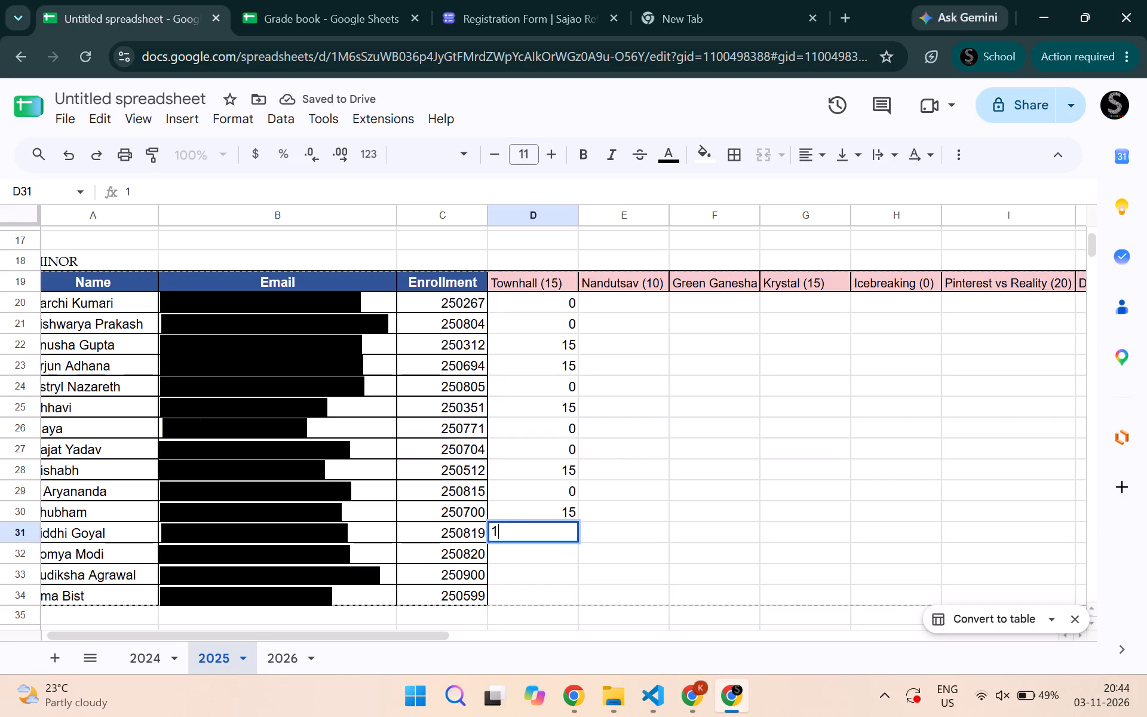
pyautogui.press('5')
pyautogui.press('Down')
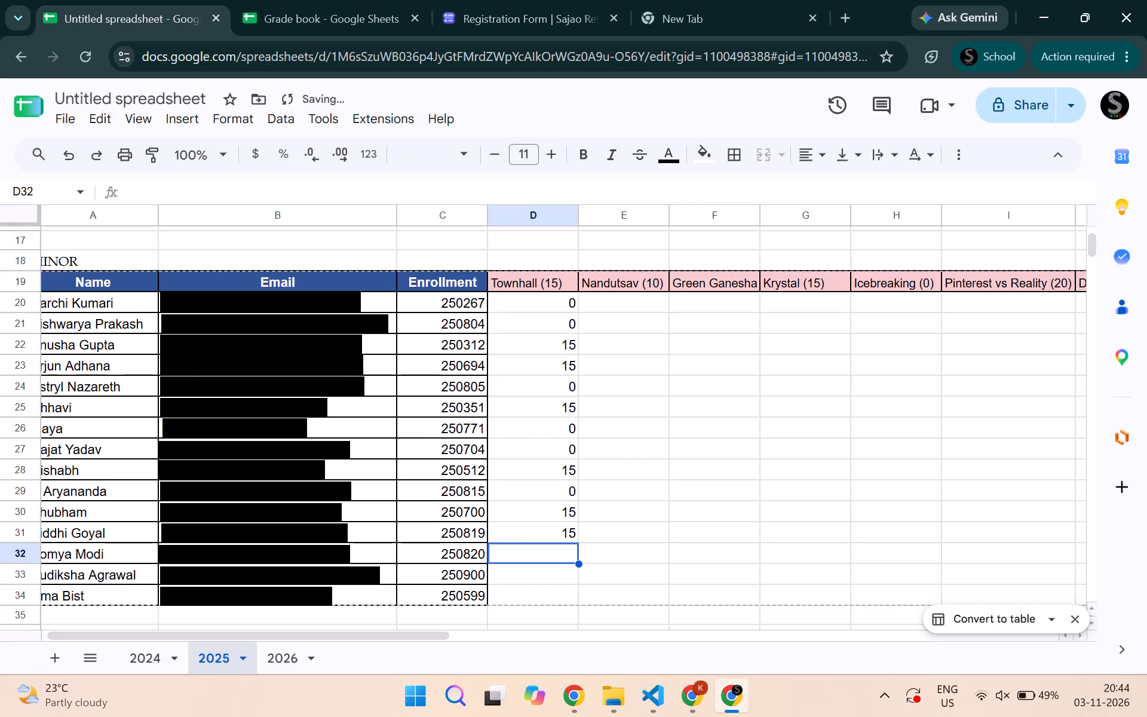
# Enter Townhall scores of 0 in D32 and D33, and 15 in D34 of the 2025 MINOR table.
pyautogui.scroll(-1, 564, 446)
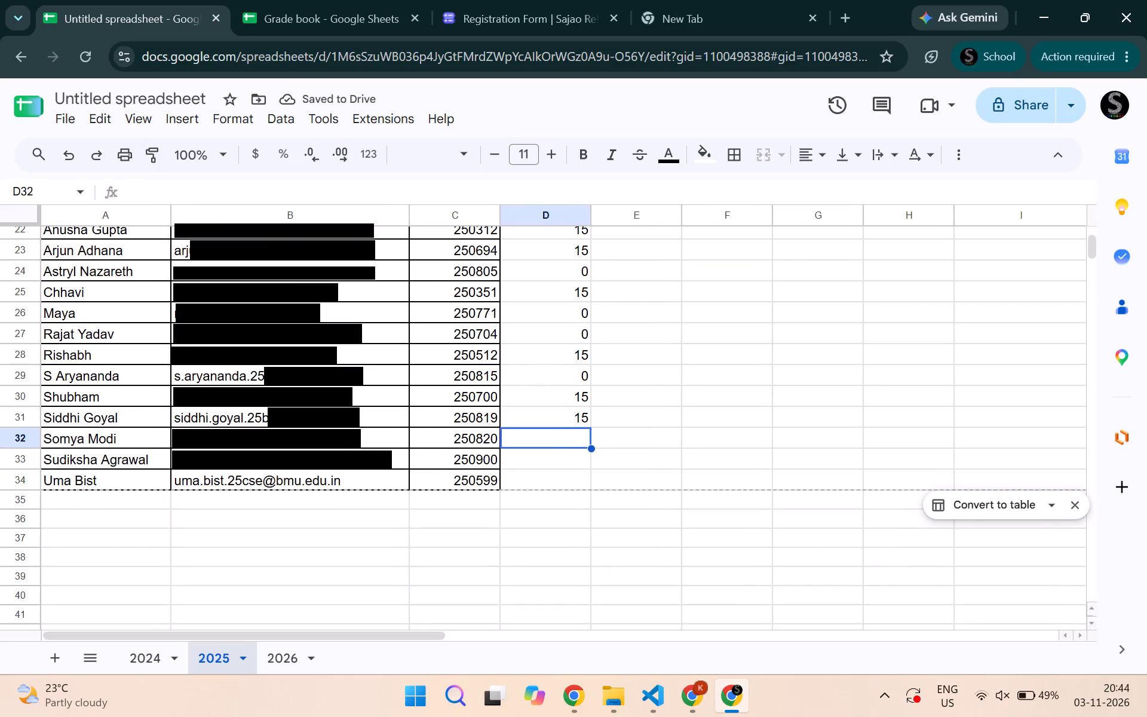
pyautogui.press('1')
pyautogui.press('BackSpace')
pyautogui.press('0')
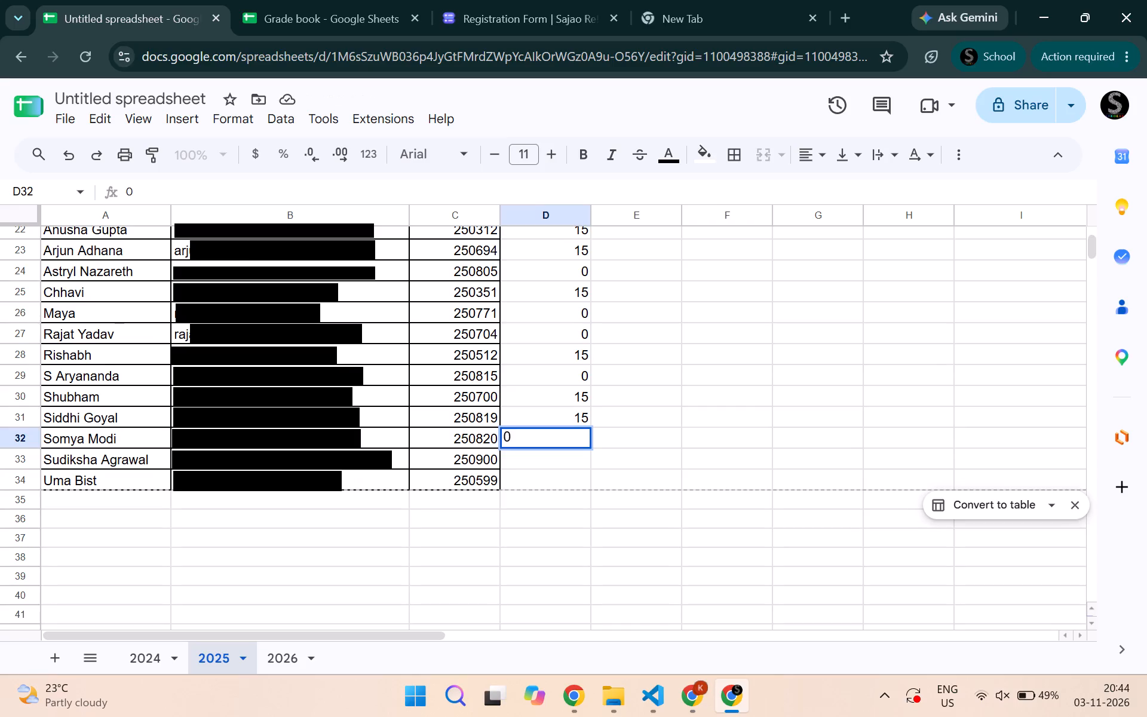
pyautogui.press('Down')
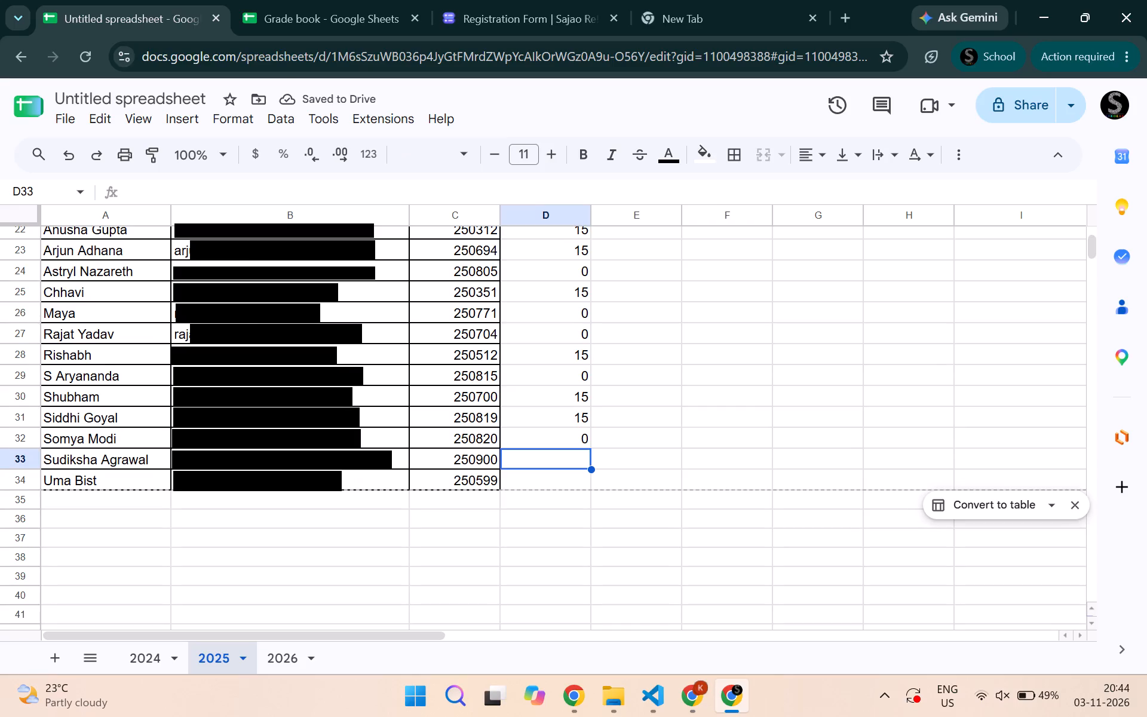
pyautogui.press('0')
pyautogui.press('Down')
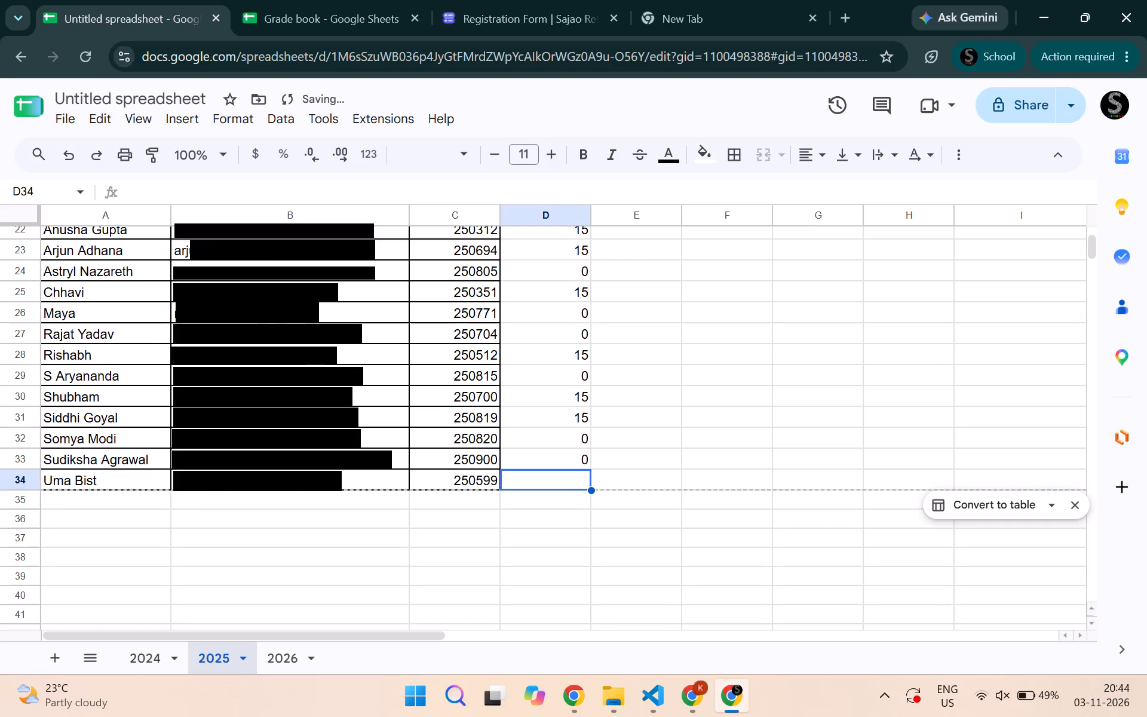
pyautogui.write('15')
# Open the 2026 sheet of the spreadsheet.
pyautogui.scroll(4, 564, 446)
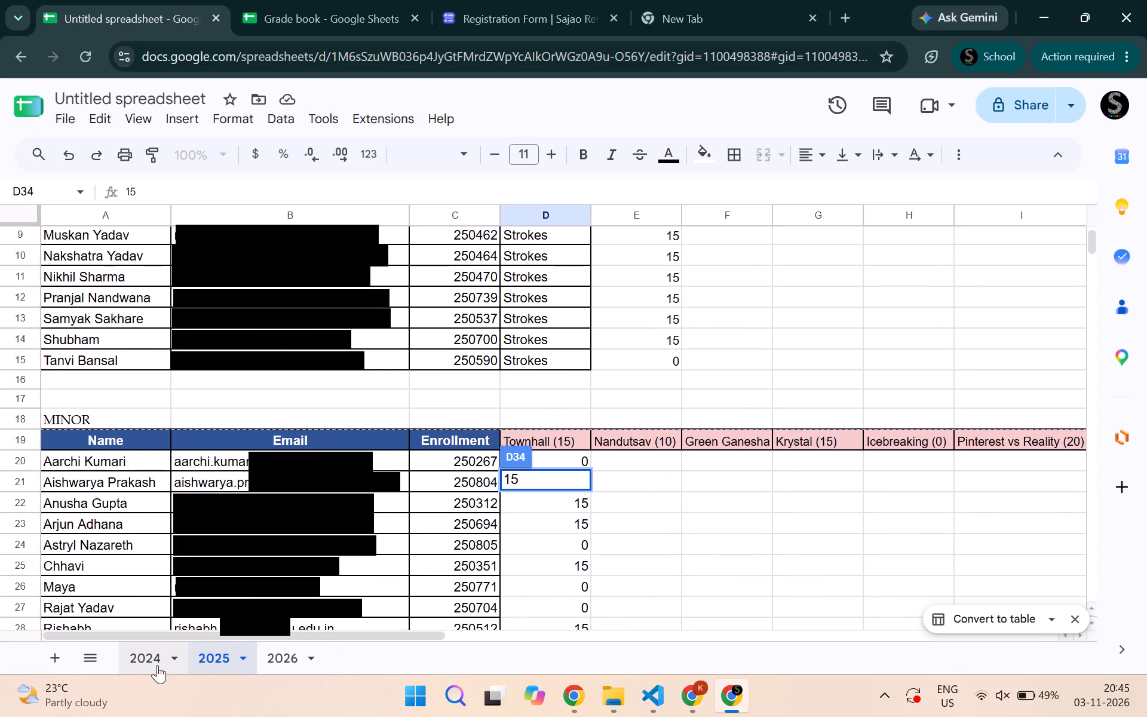
pyautogui.click(265, 668)
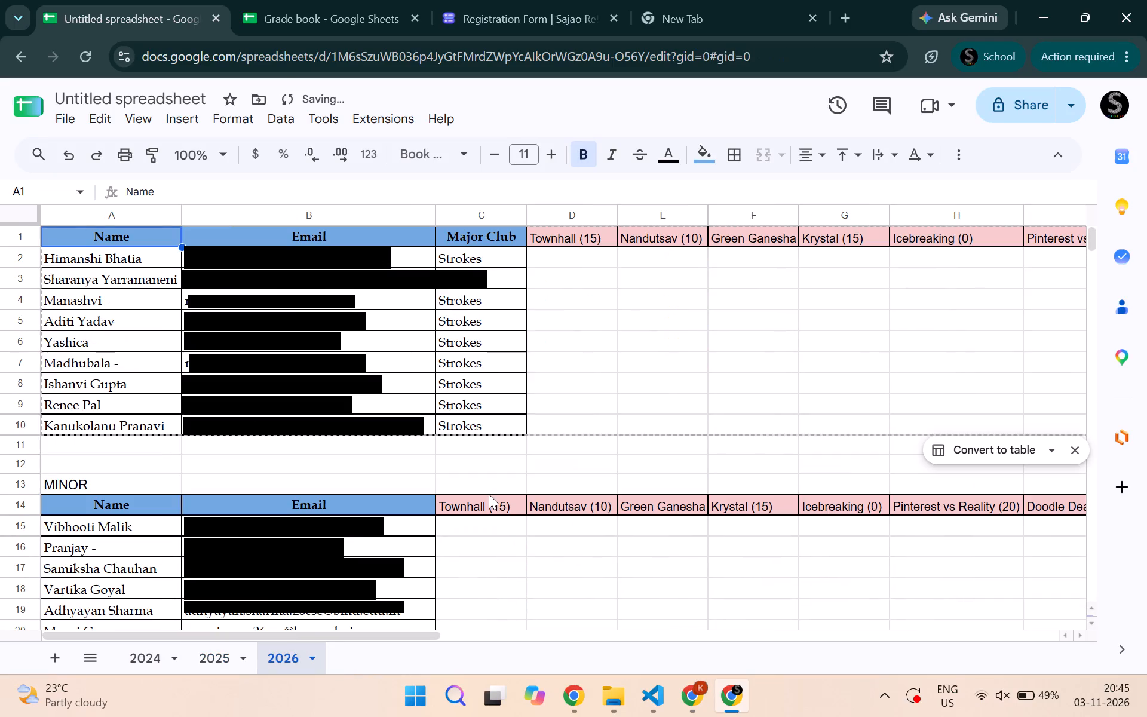
# Enter a Townhall score of 0 in D2 and D3 of the 2026 Major Club table.
pyautogui.click(563, 250)
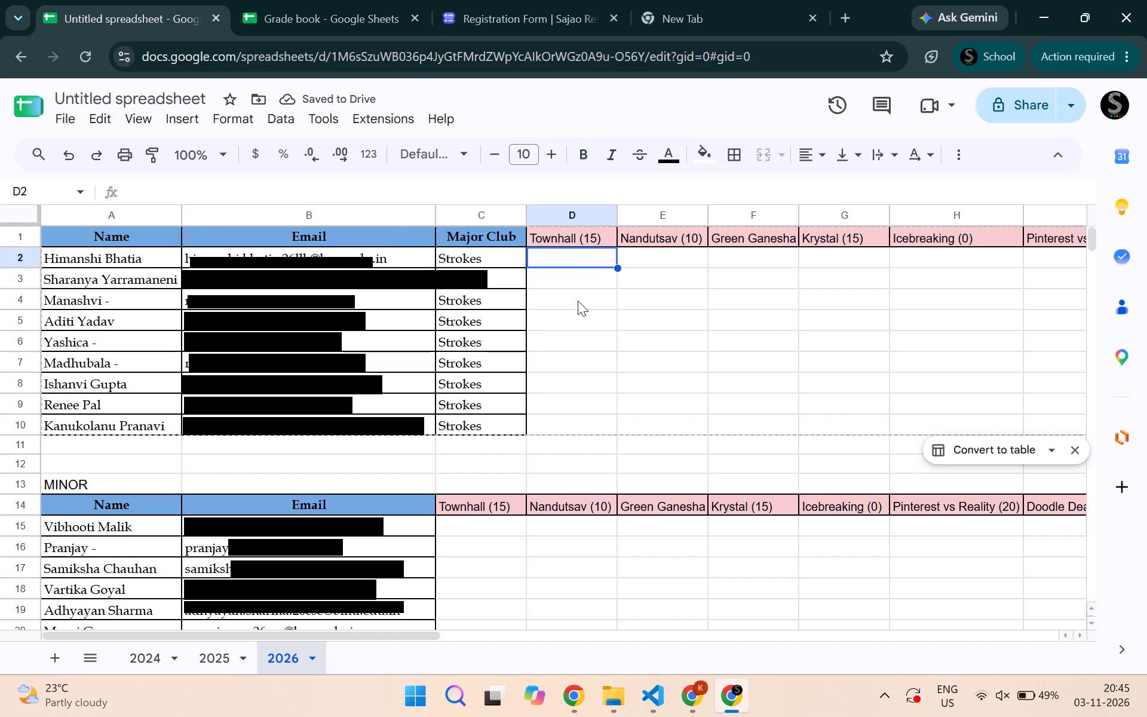
pyautogui.press('0')
pyautogui.press('Down')
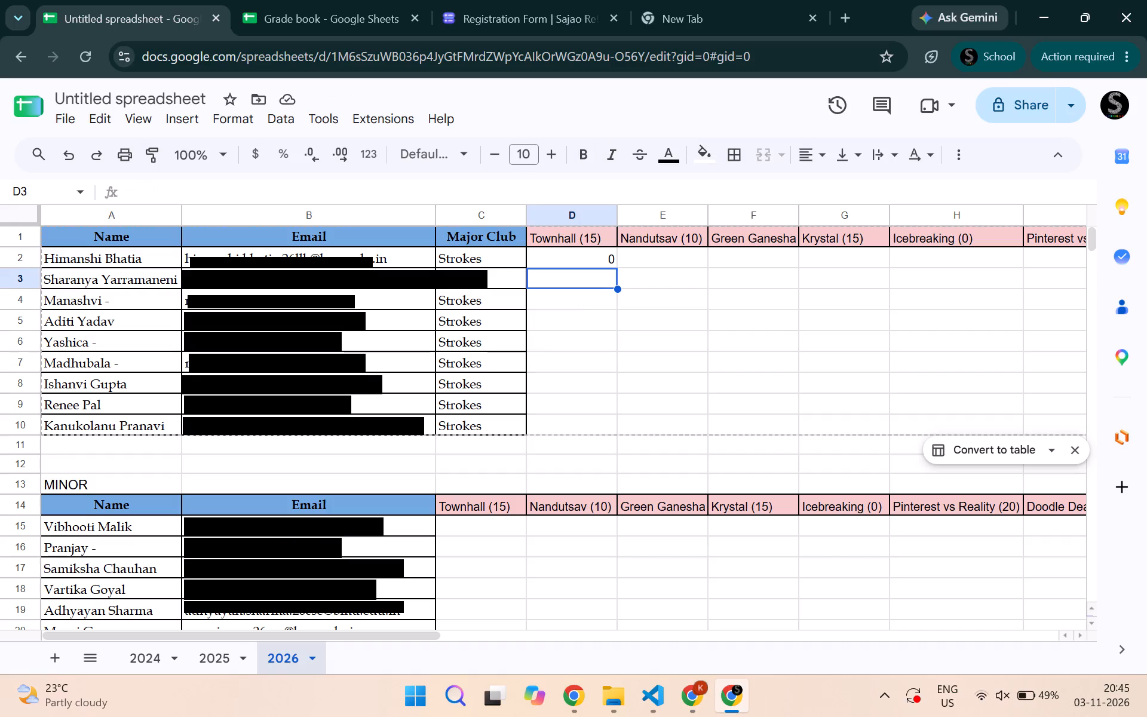
pyautogui.press('0')
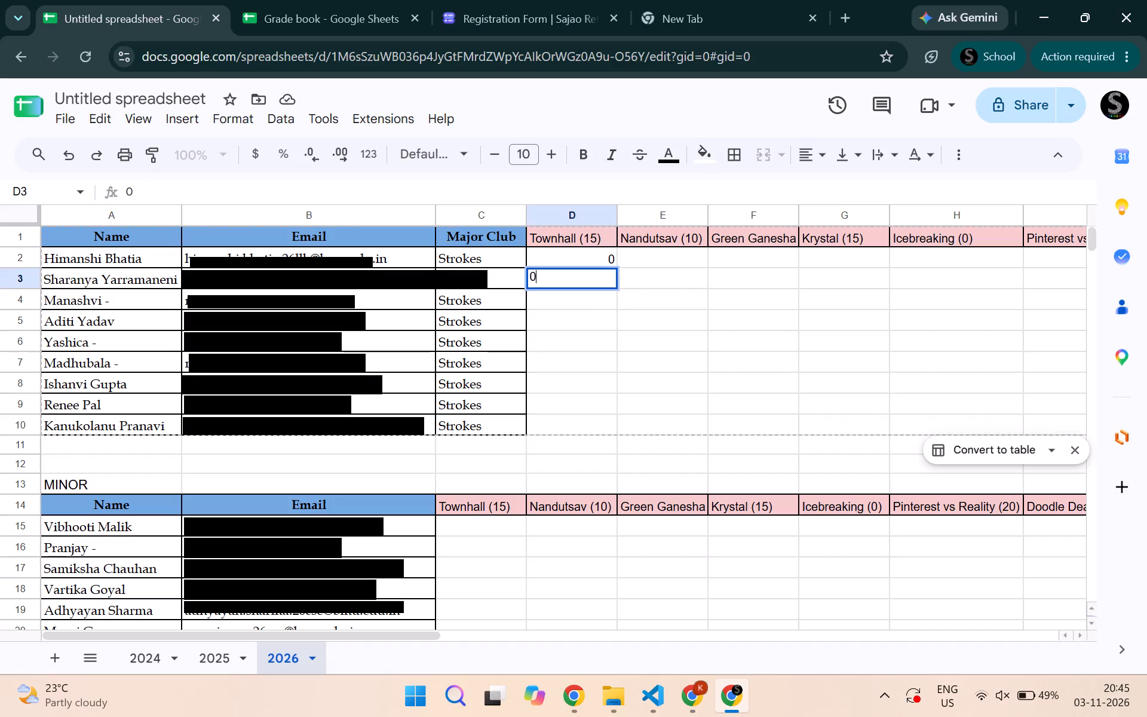
pyautogui.press('Down')
pyautogui.press('BackSpace')
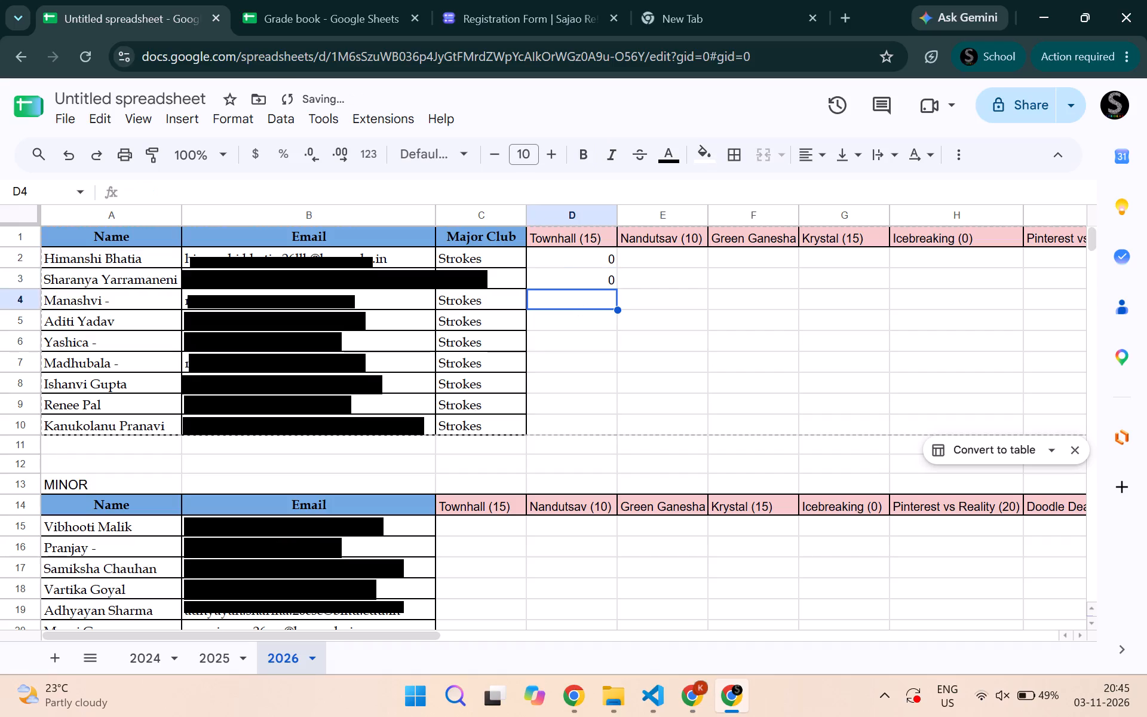
pyautogui.press('BackSpace')
# Change the Townhall score in D3 of the 2026 Major Club table to 15.
pyautogui.click(591, 281)
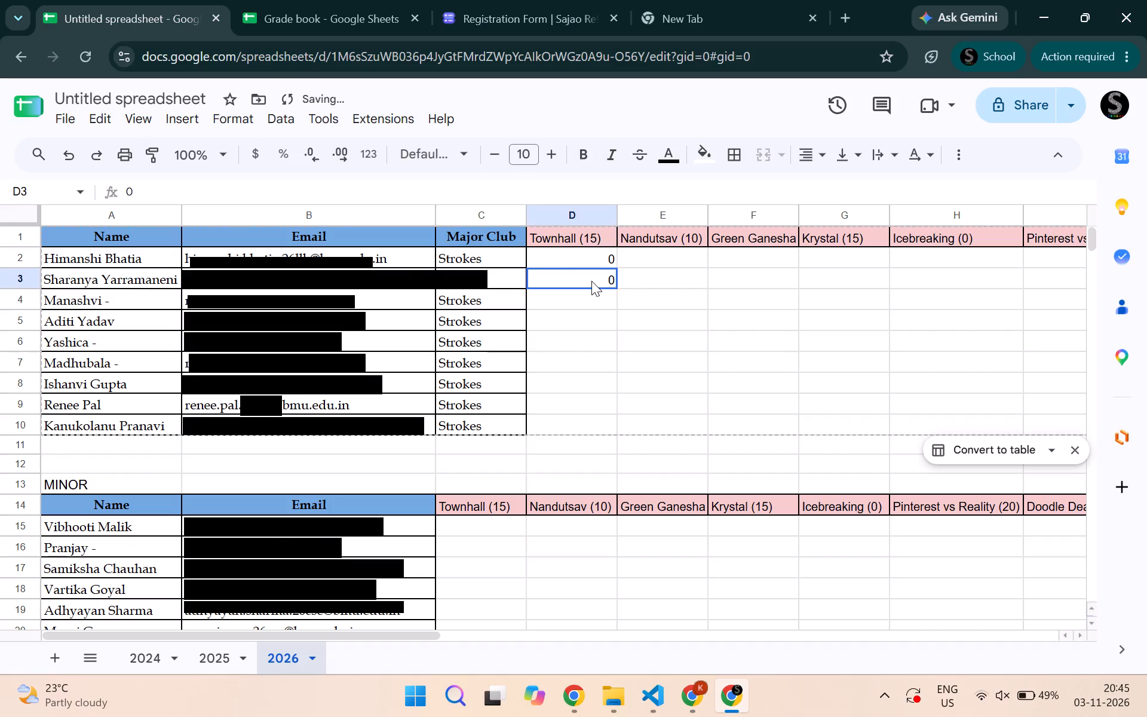
pyautogui.press('1')
pyautogui.press('5')
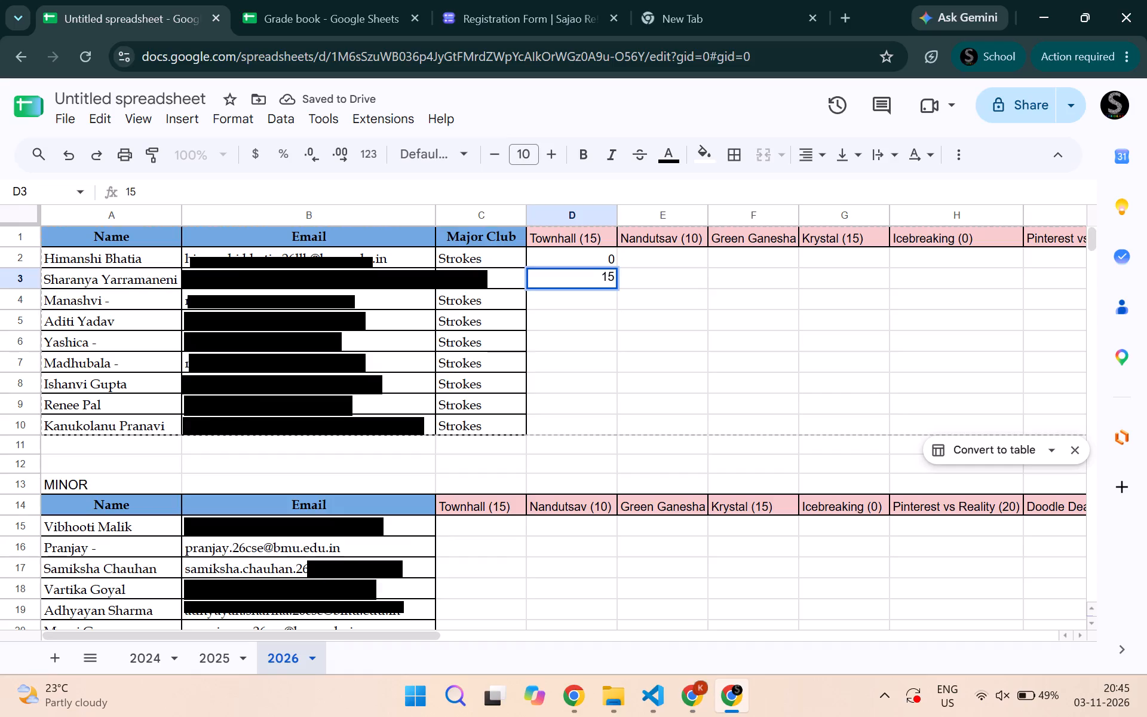
pyautogui.press('Down')
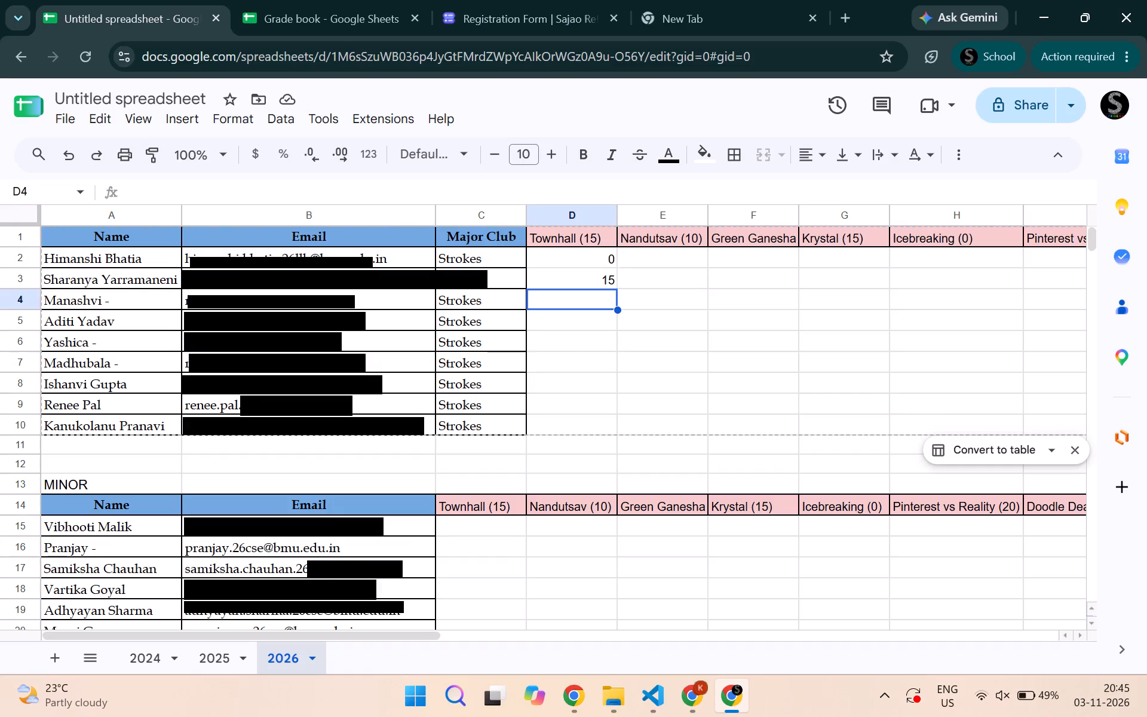
# Enter a Townhall score of 0 in D4, D5 and D6 of the 2026 Major Club table.
pyautogui.press('0')
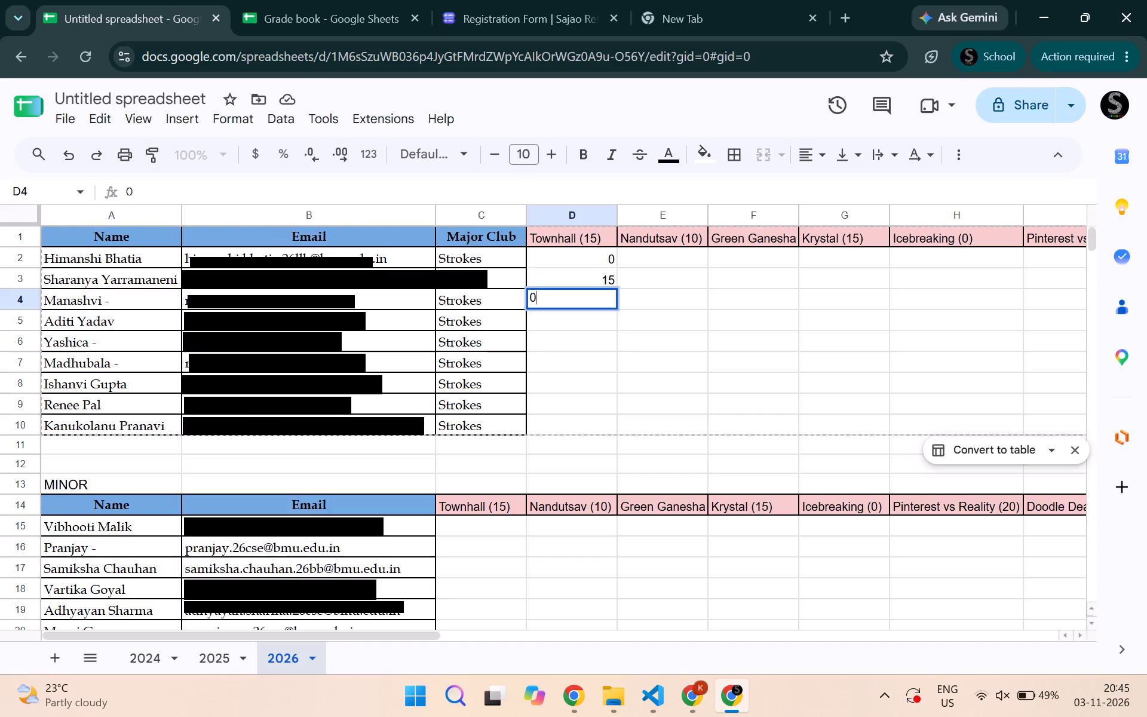
pyautogui.press('Down')
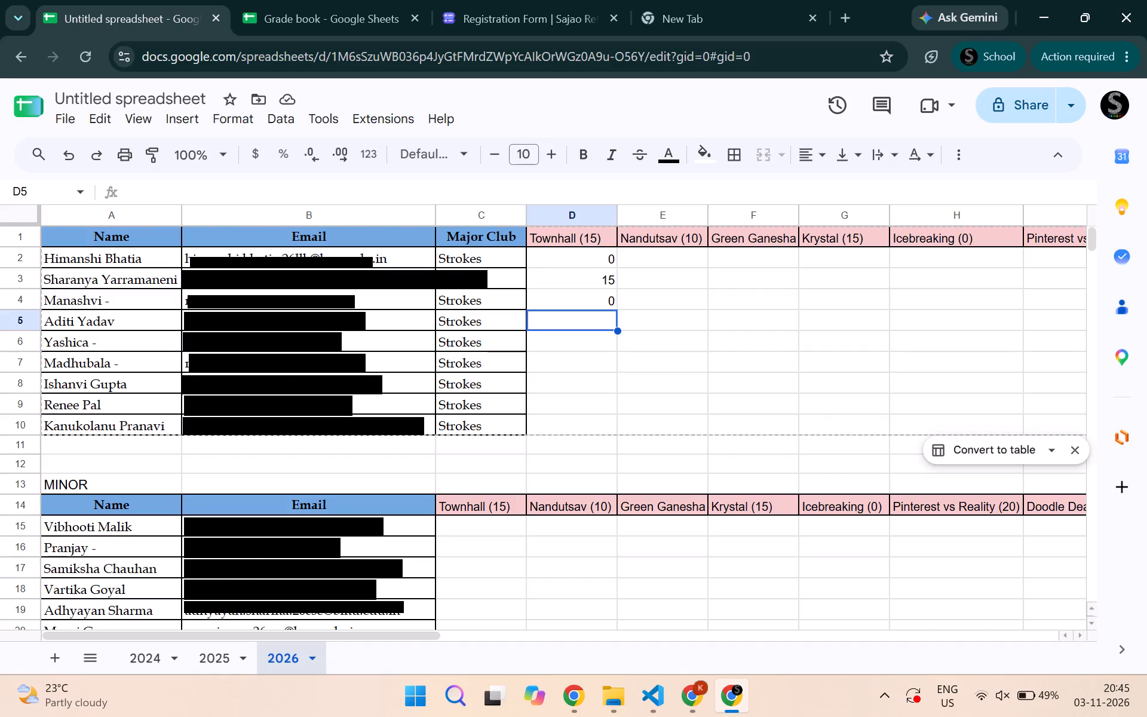
pyautogui.press('0')
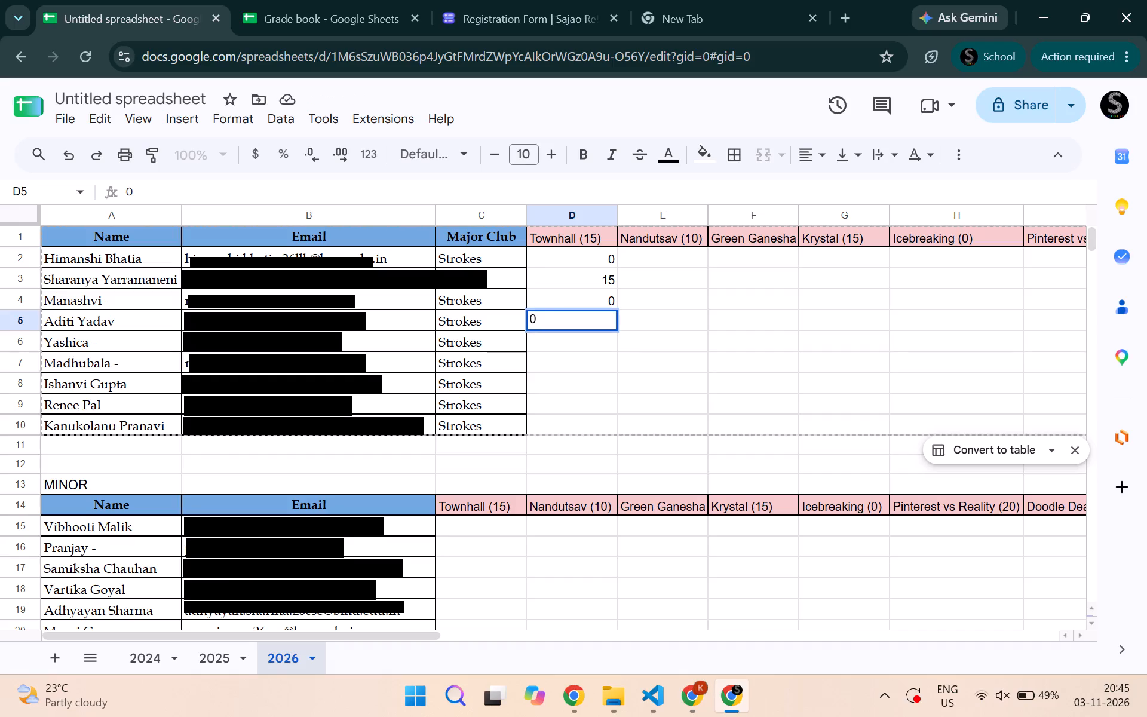
pyautogui.press('Down')
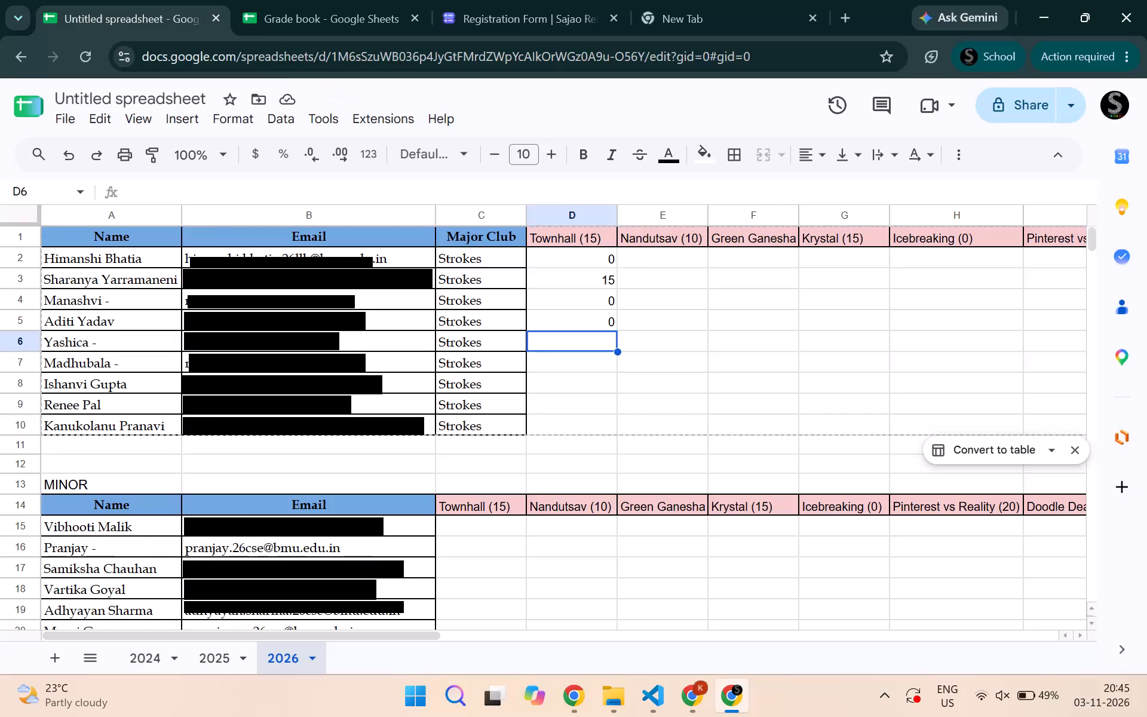
pyautogui.press('0')
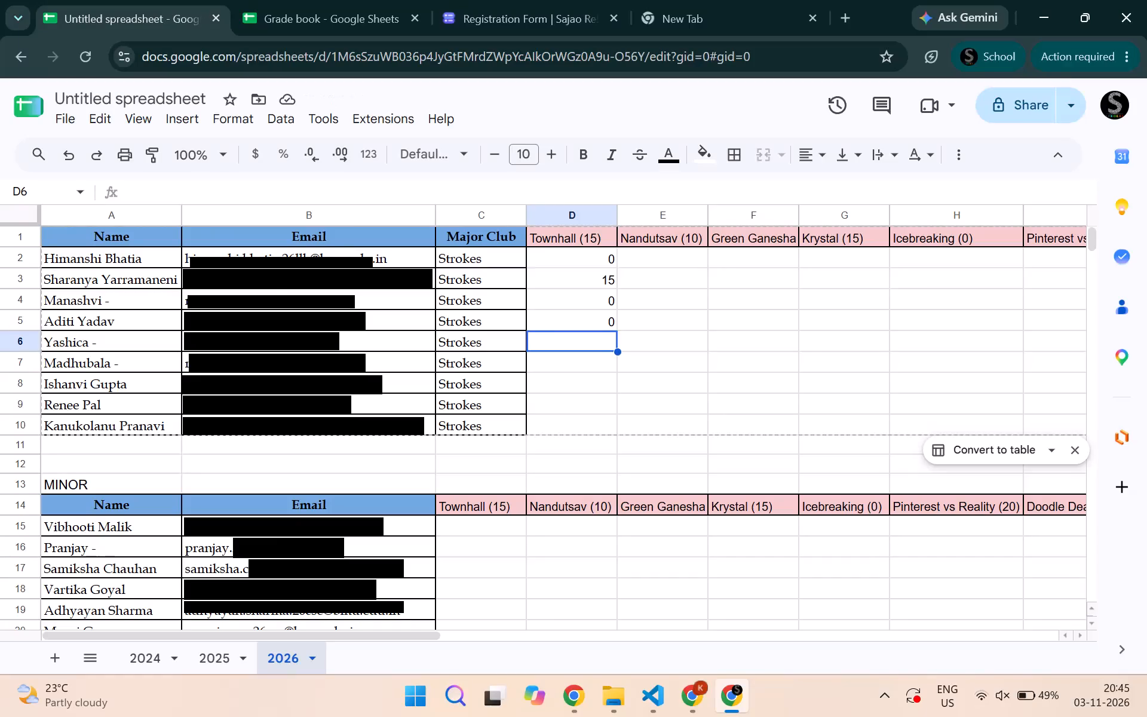
pyautogui.press('Down')
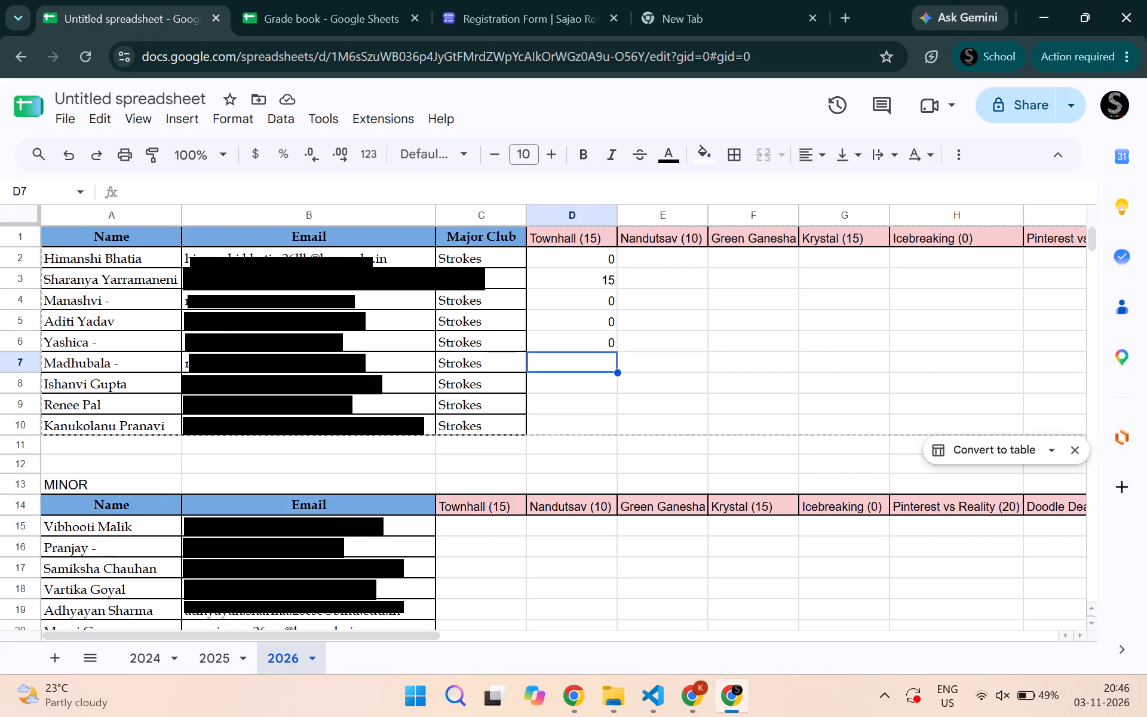
# Enter Townhall scores of 15 in D7, 0 in D8 and D9, and 15 in D10 of the 2026 Major Club table.
pyautogui.write('15')
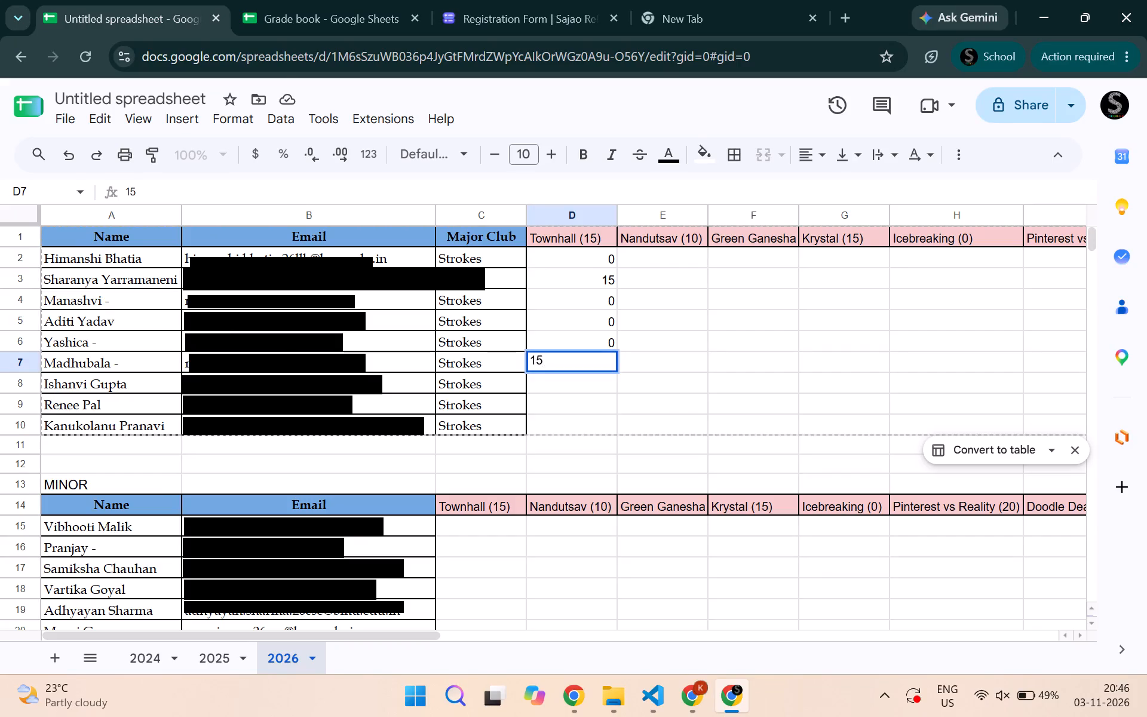
pyautogui.press('Down')
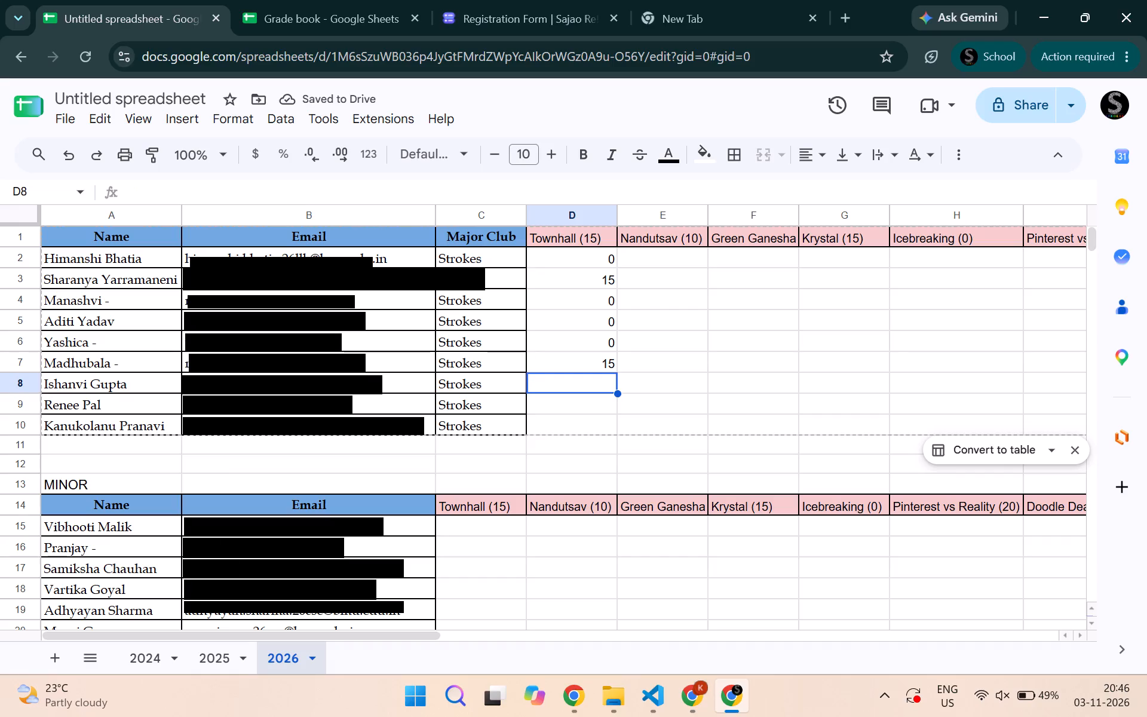
pyautogui.press('0')
pyautogui.press('Down')
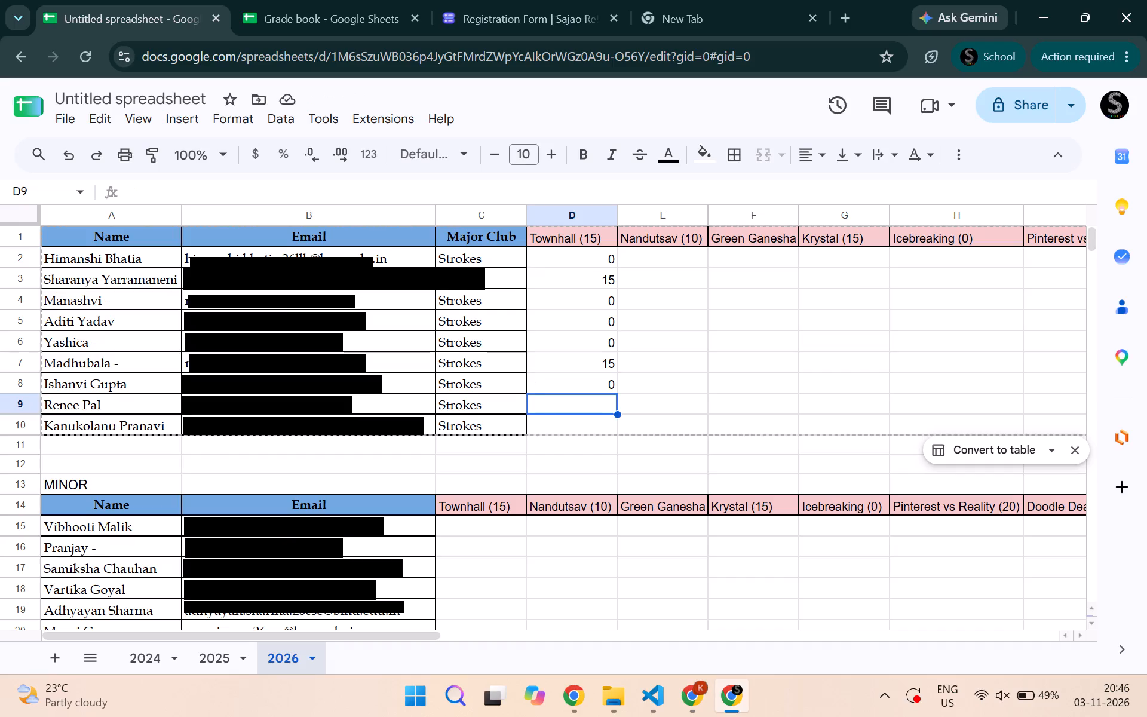
pyautogui.press('0')
pyautogui.press('Down')
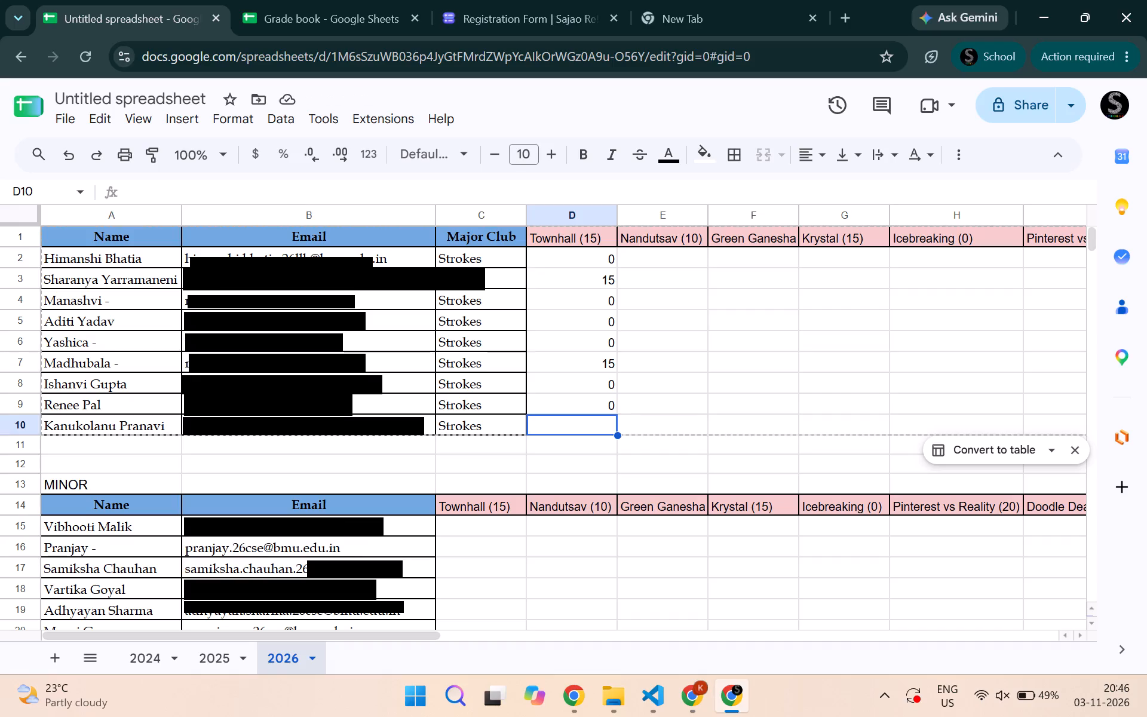
pyautogui.press('1')
pyautogui.press('5')
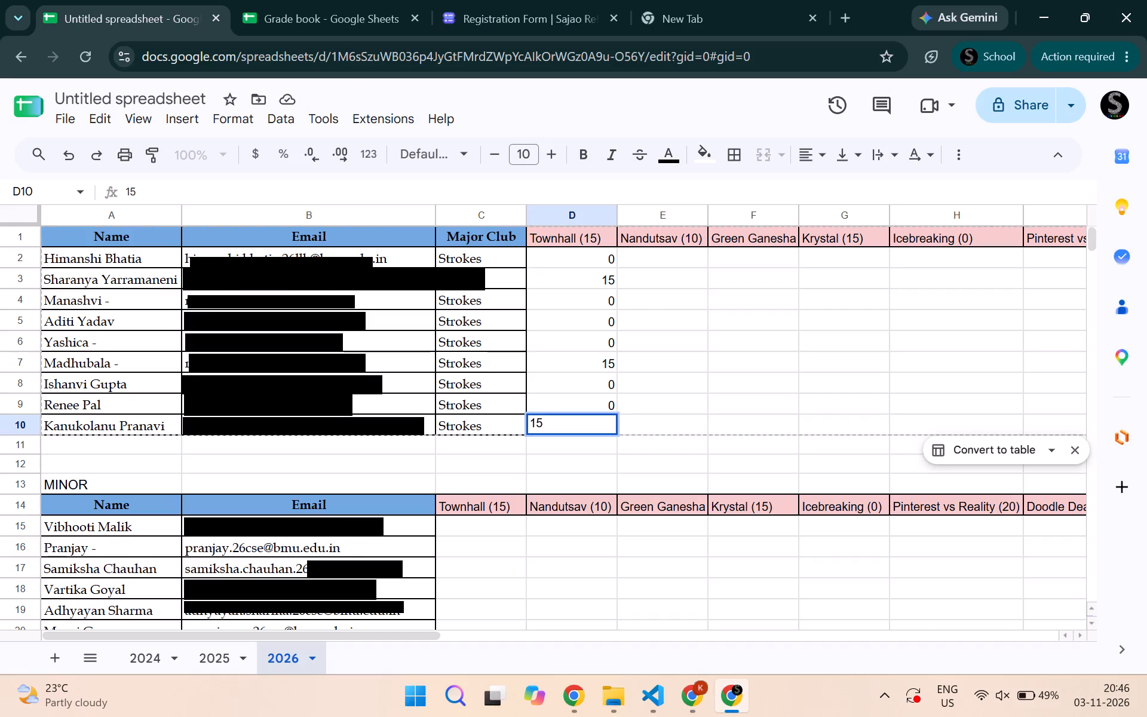
# Change the Townhall score in D8 of the 2026 Major Club table to 15.
pyautogui.click(593, 383)
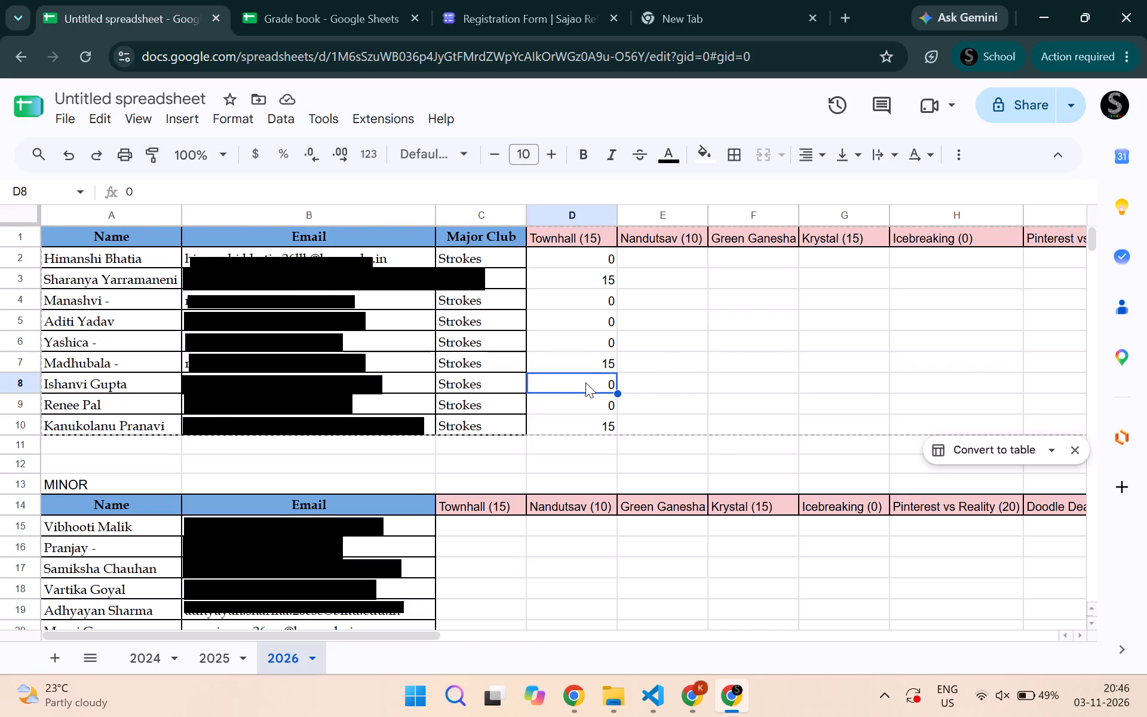
pyautogui.write('15')
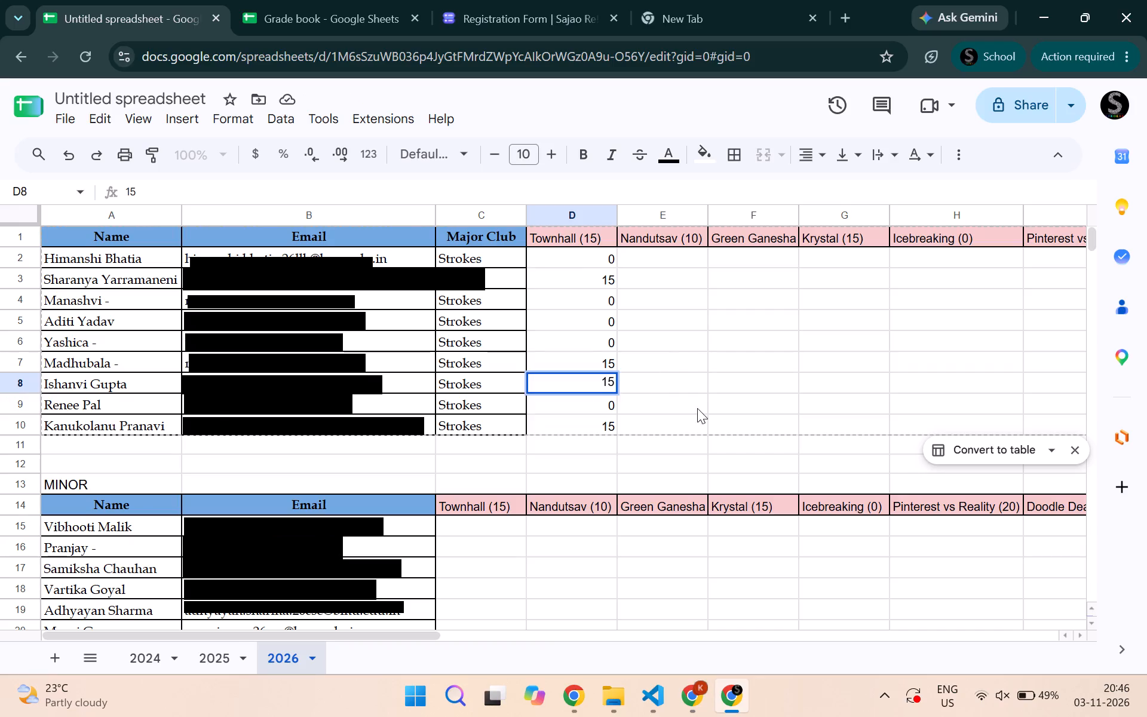
pyautogui.click(642, 391)
# Select C15, the first Townhall score cell of the 2026 MINOR table.
pyautogui.scroll(1, 642, 391)
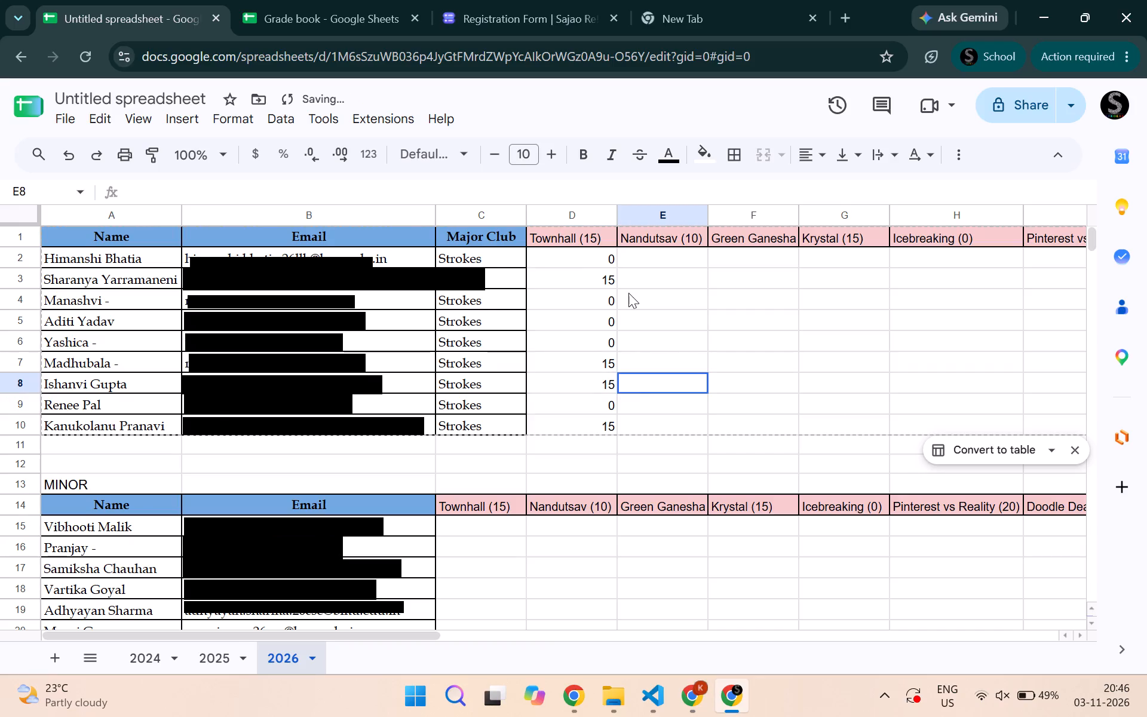
pyautogui.scroll(-1, 628, 287)
pyautogui.click(492, 427)
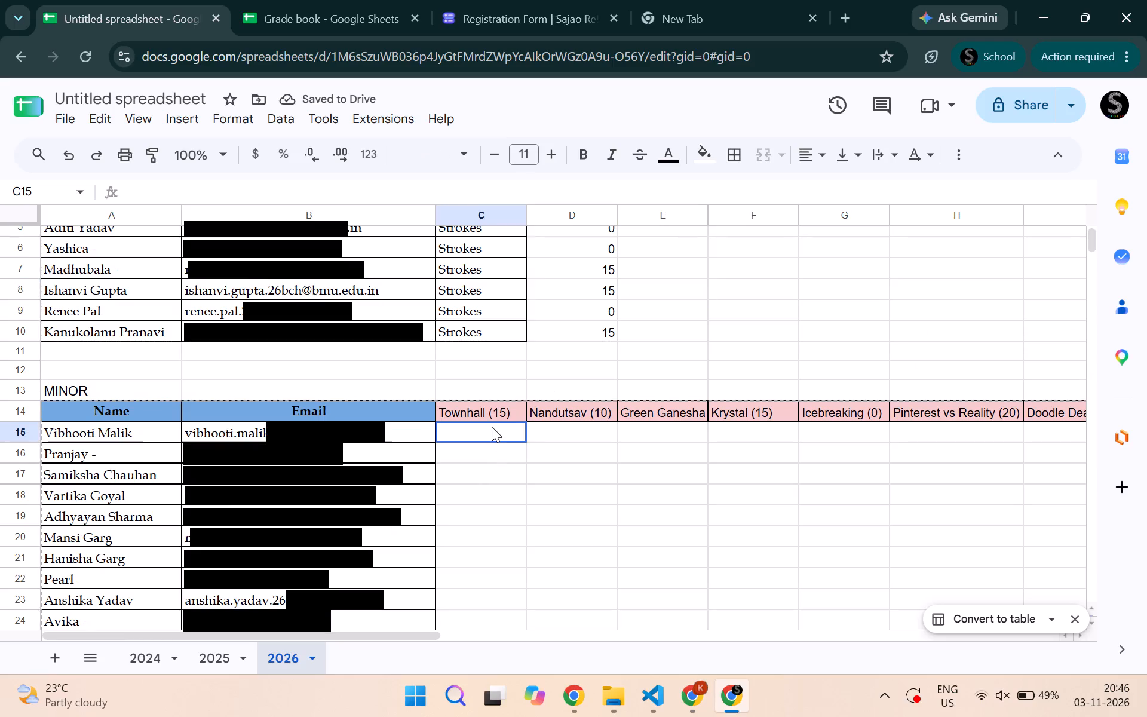
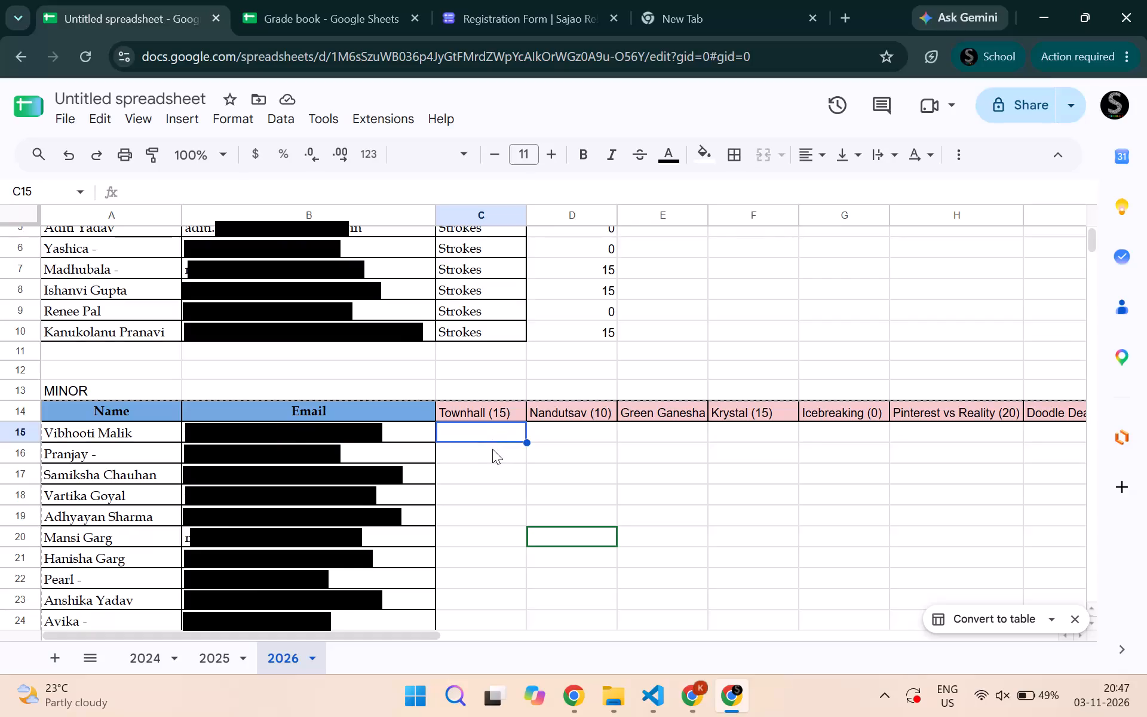
# Enter Townhall scores of 15 in C15 and C16, 0 in C17, and 15 in C18 of the 2026 MINOR table.
pyautogui.click(492, 449)
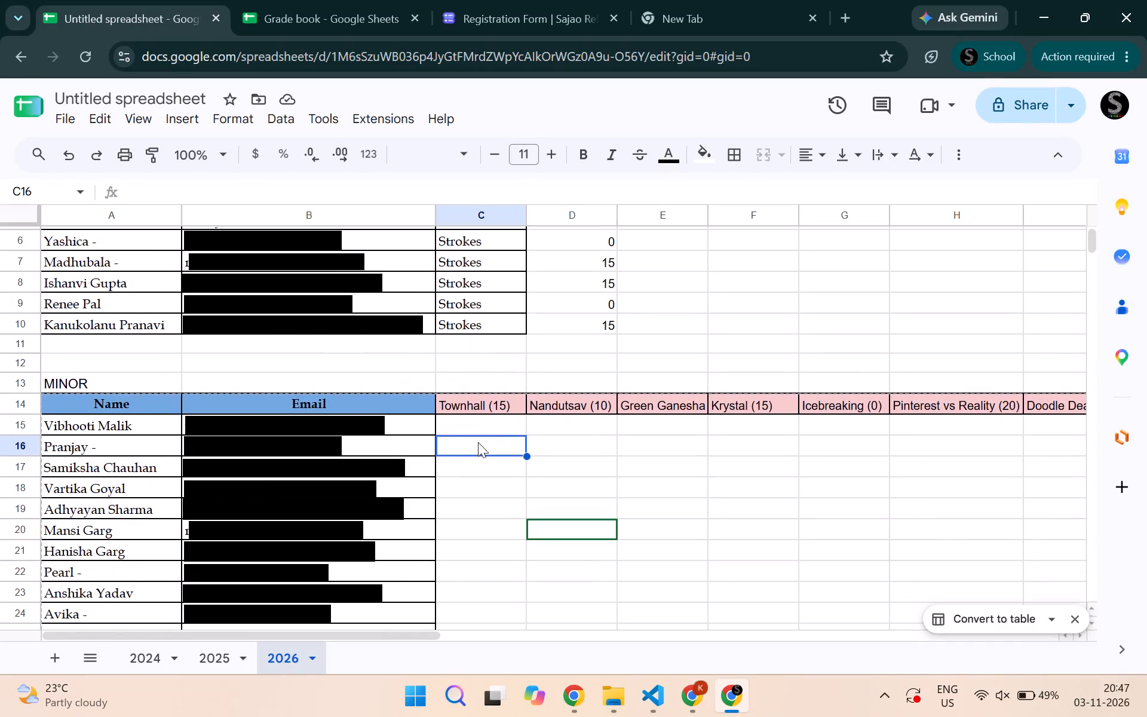
pyautogui.click(465, 427)
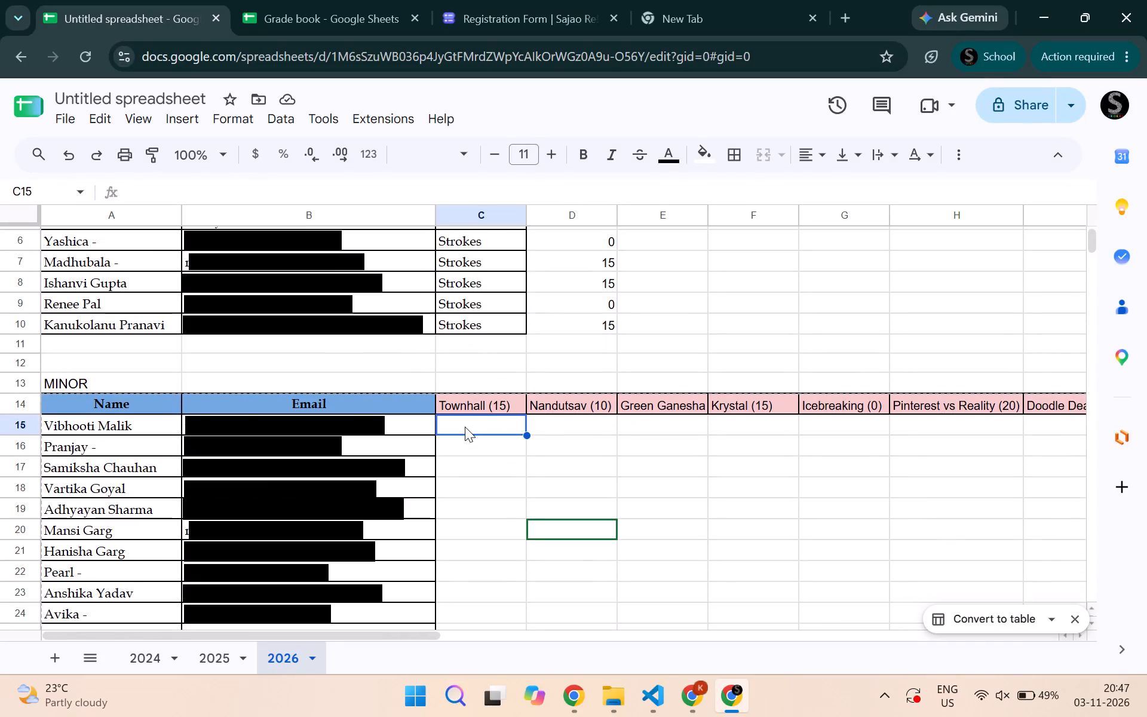
pyautogui.write('15')
pyautogui.press('Down')
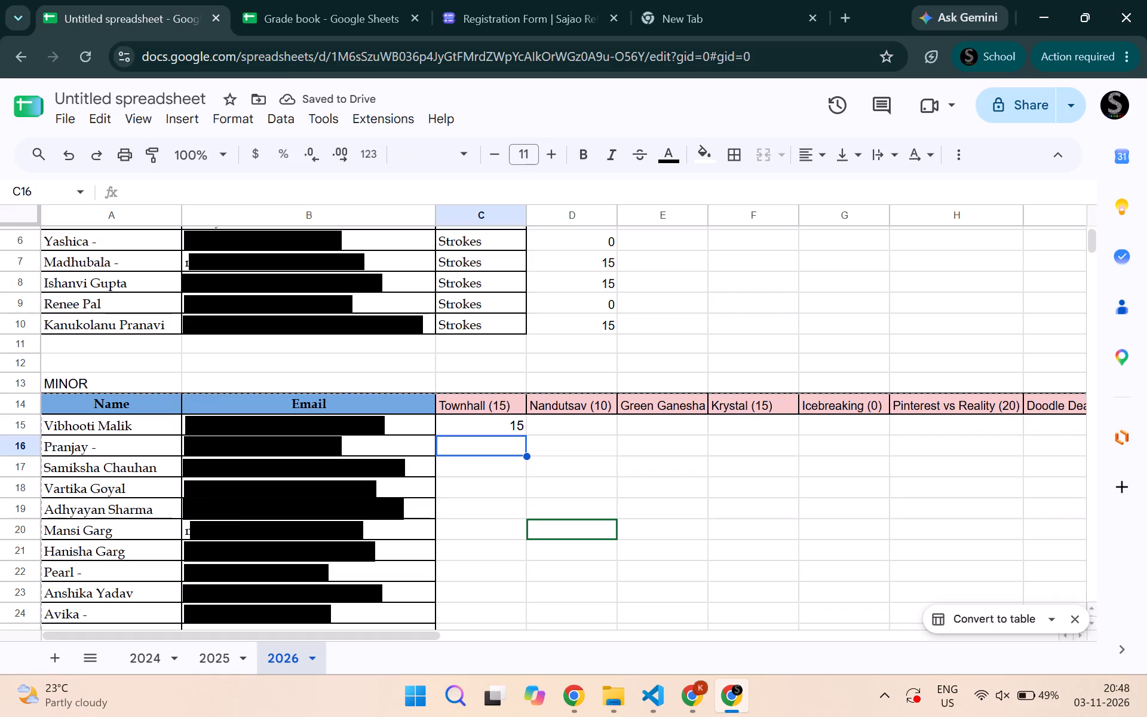
pyautogui.write('15')
pyautogui.press('Down')
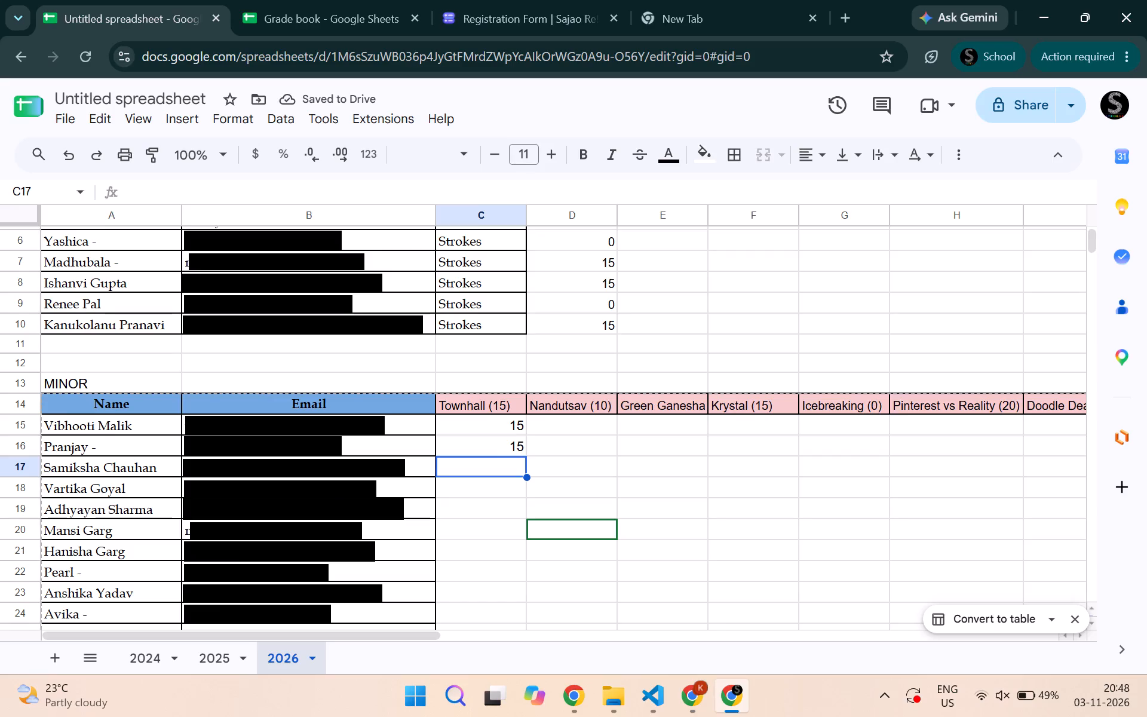
pyautogui.press('0')
pyautogui.press('Down')
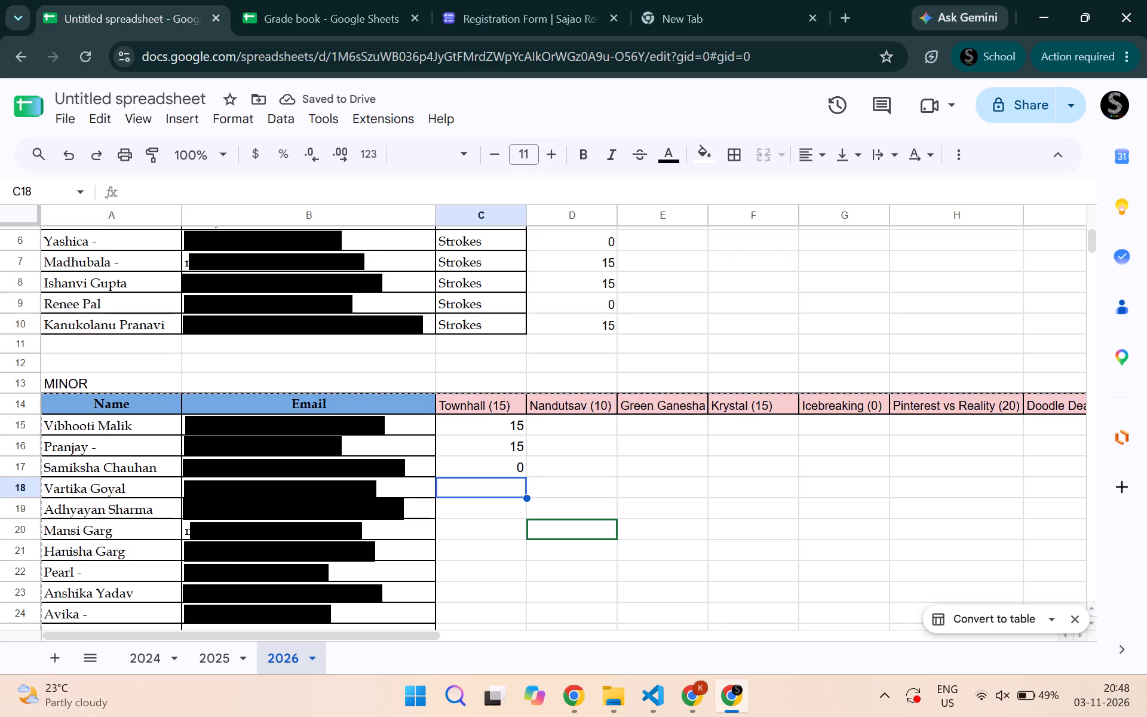
pyautogui.write('15')
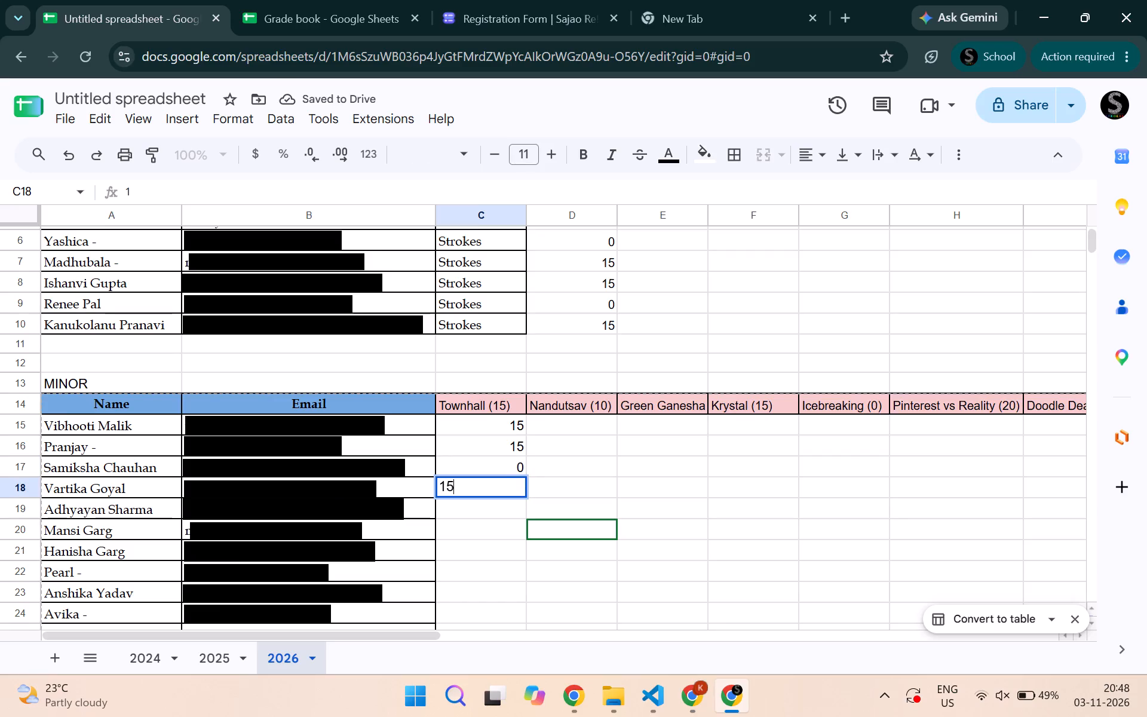
pyautogui.press('Down')
# Change the Townhall score in C18 of the 2026 MINOR table to 0.
pyautogui.press('Up')
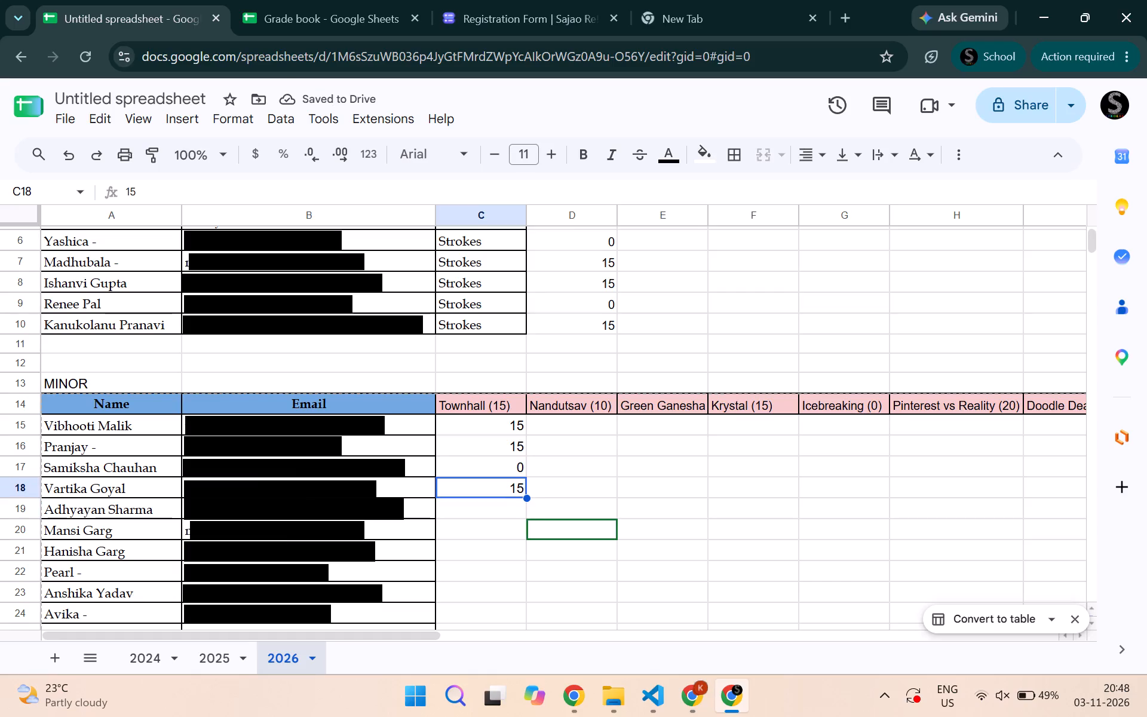
pyautogui.press('4')
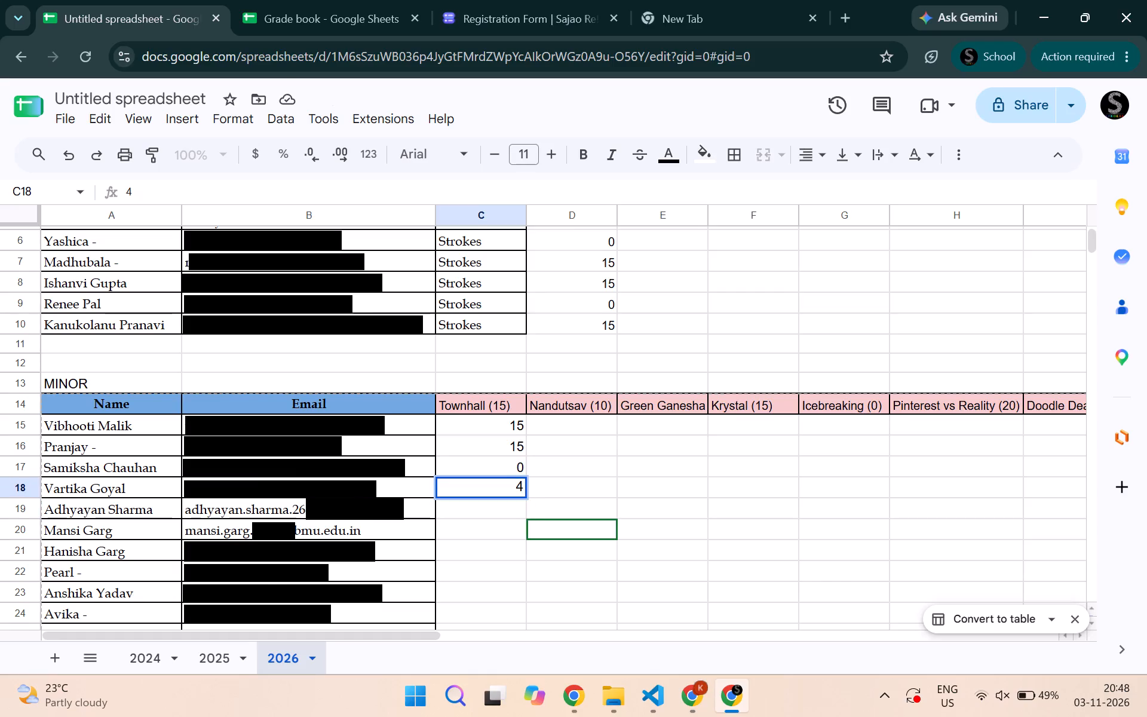
pyautogui.press('BackSpace')
pyautogui.press('0')
pyautogui.press('Down')
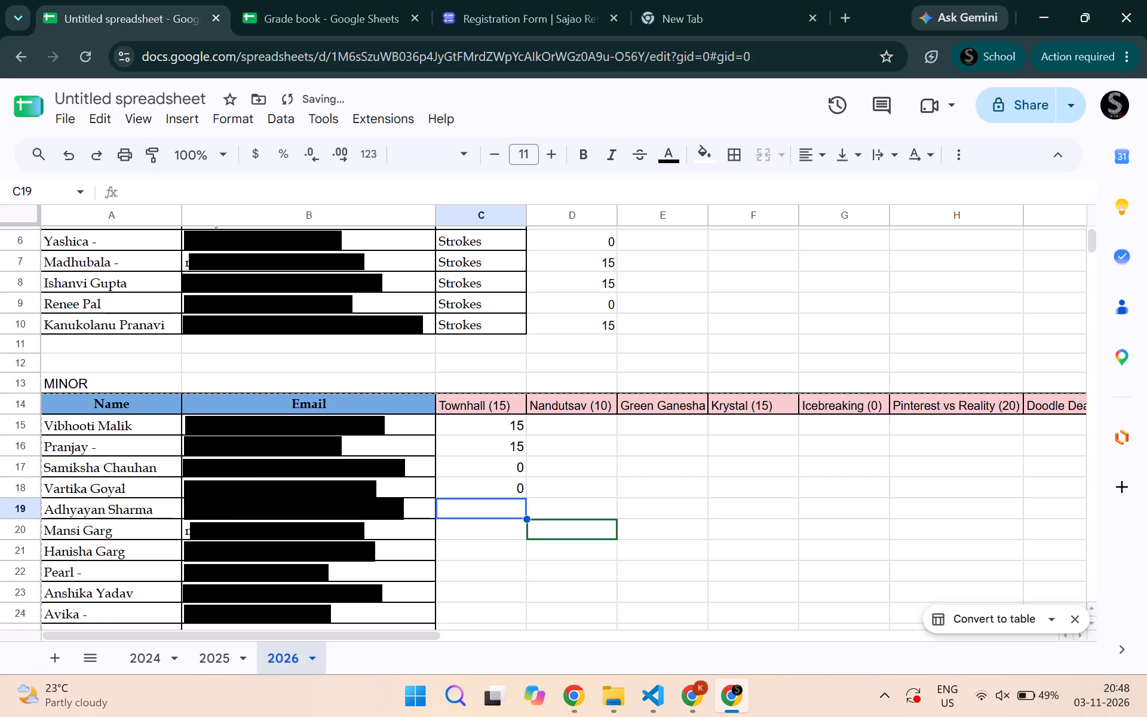
pyautogui.press('Up')
pyautogui.press('Down')
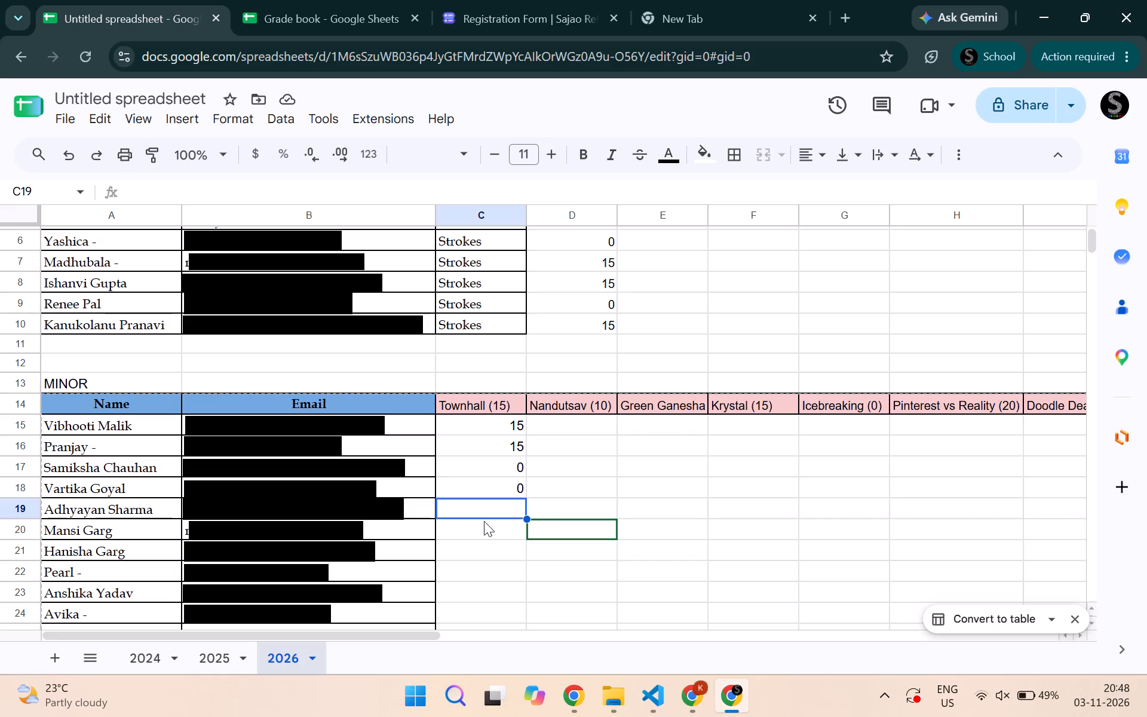
# Enter a Townhall score of 0 in each cell from C19 to C23 of the 2026 MINOR table.
pyautogui.press('0')
pyautogui.press('Down')
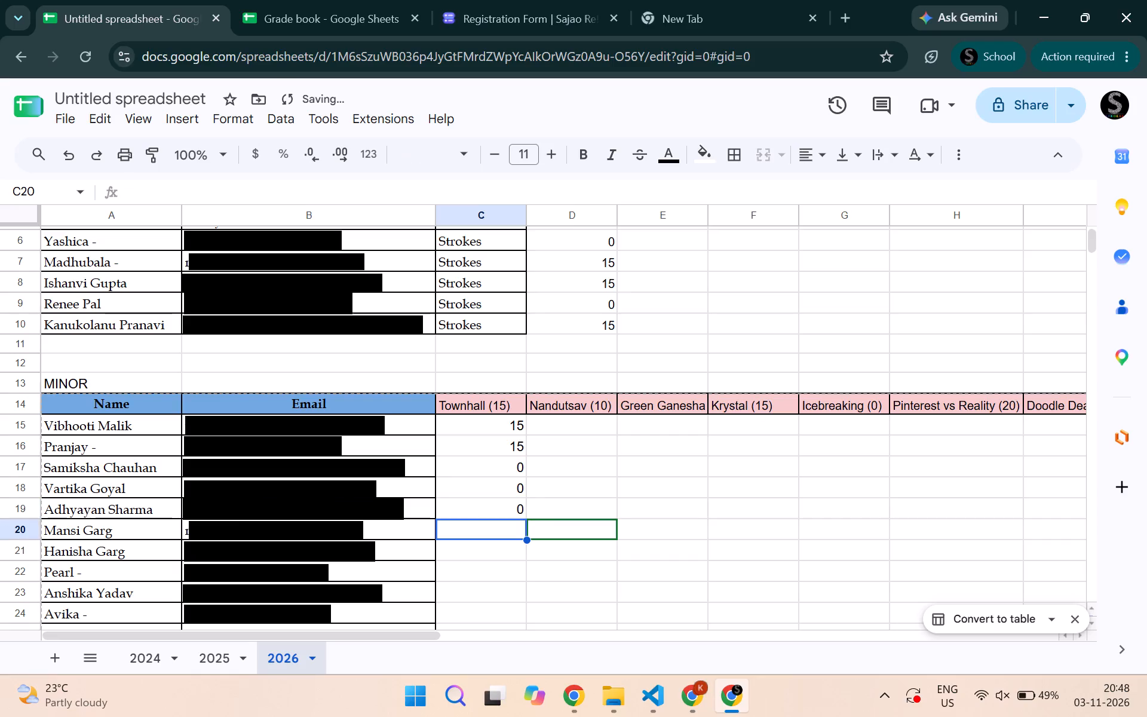
pyautogui.press('0')
pyautogui.press('Down')
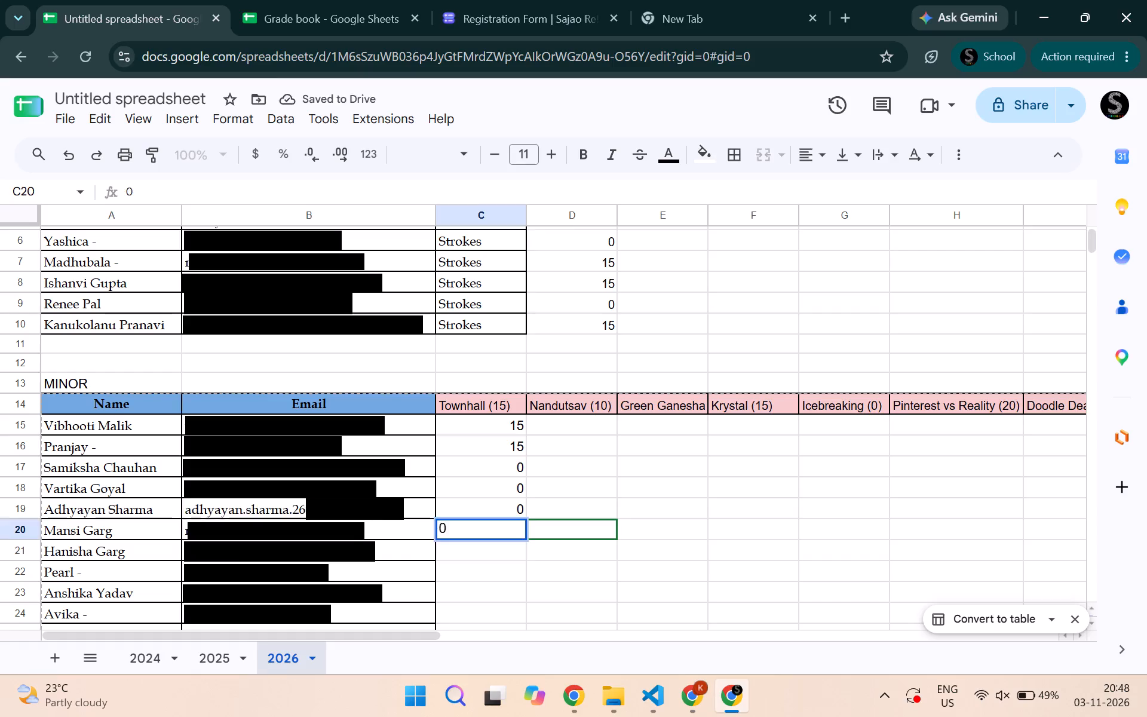
pyautogui.press('0')
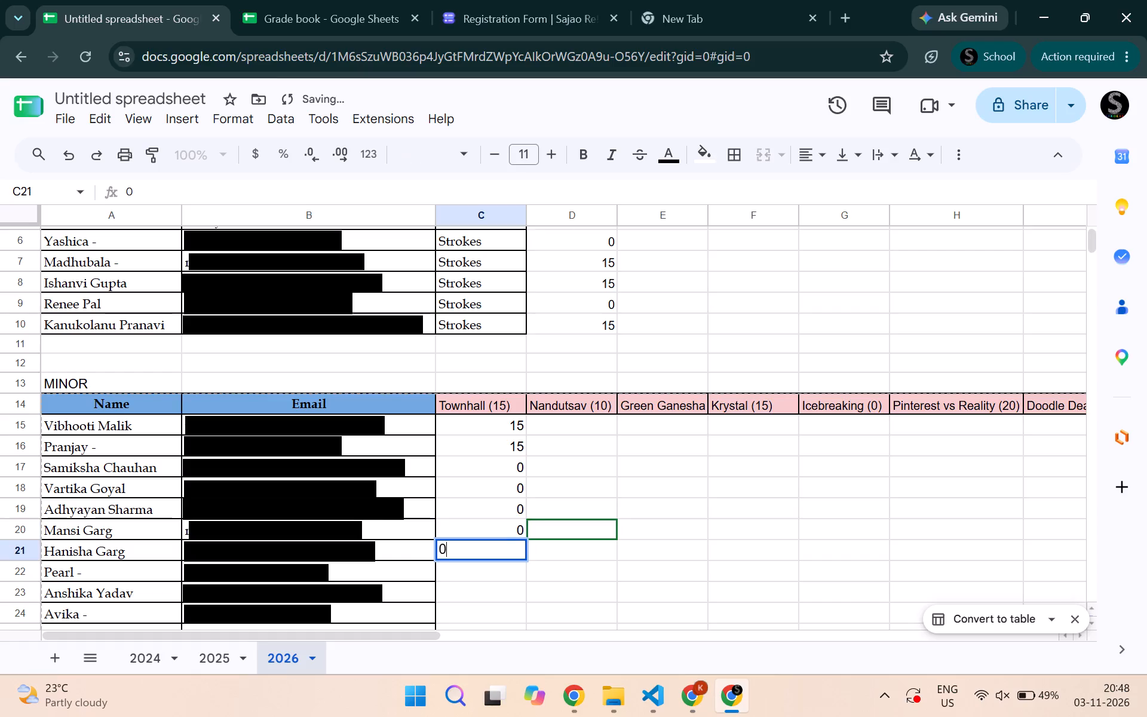
pyautogui.press('Down')
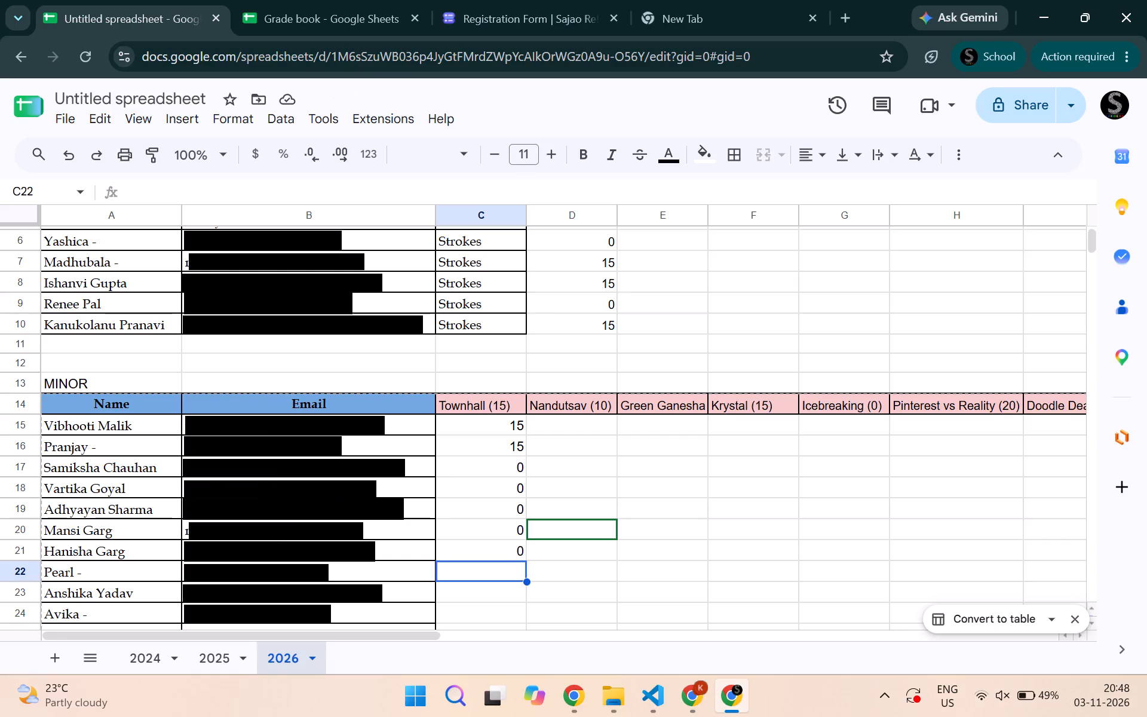
pyautogui.press('0')
pyautogui.press('Down')
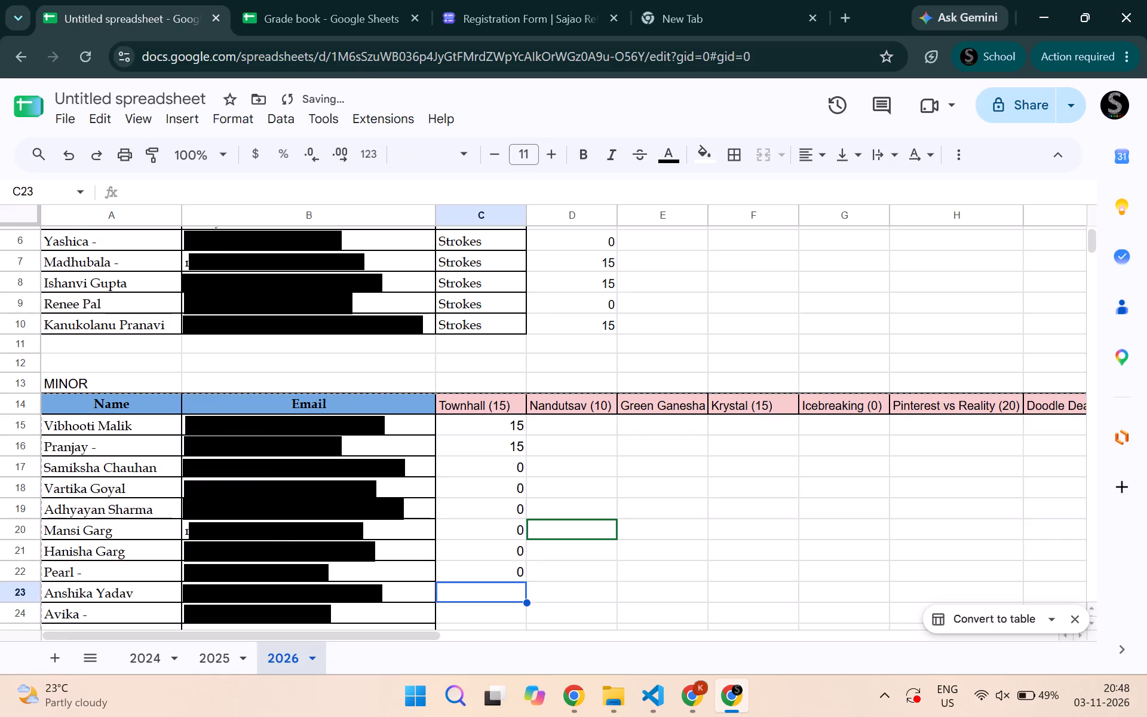
pyautogui.scroll(-2, 484, 521)
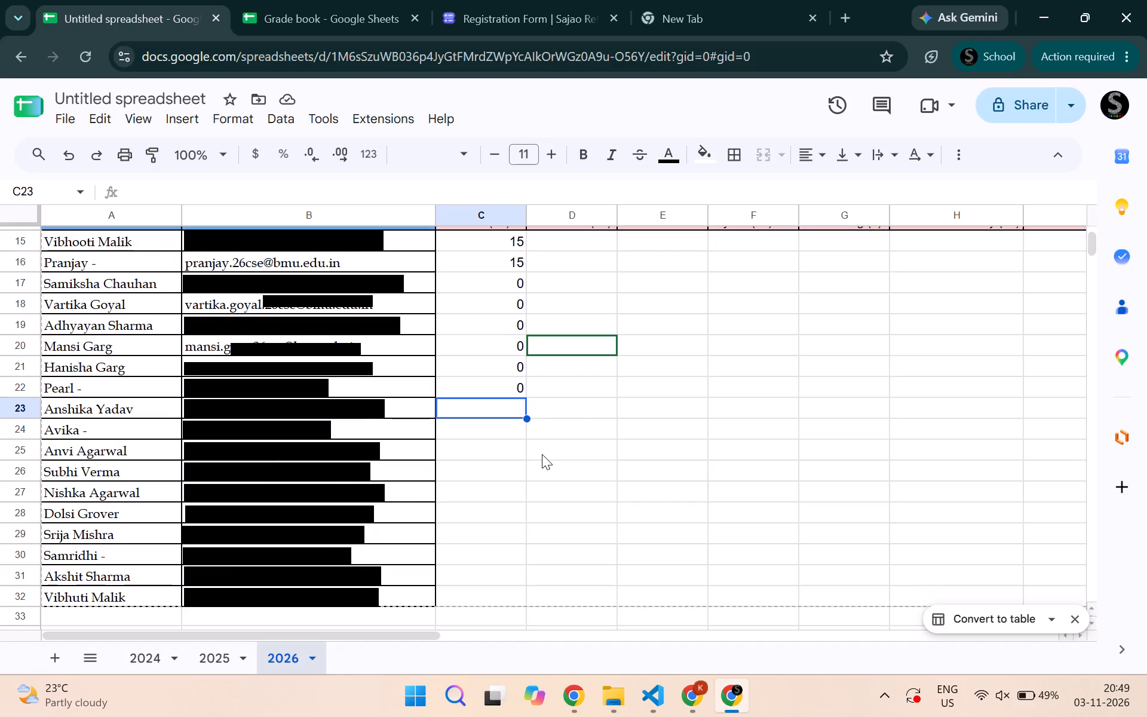
pyautogui.press('0')
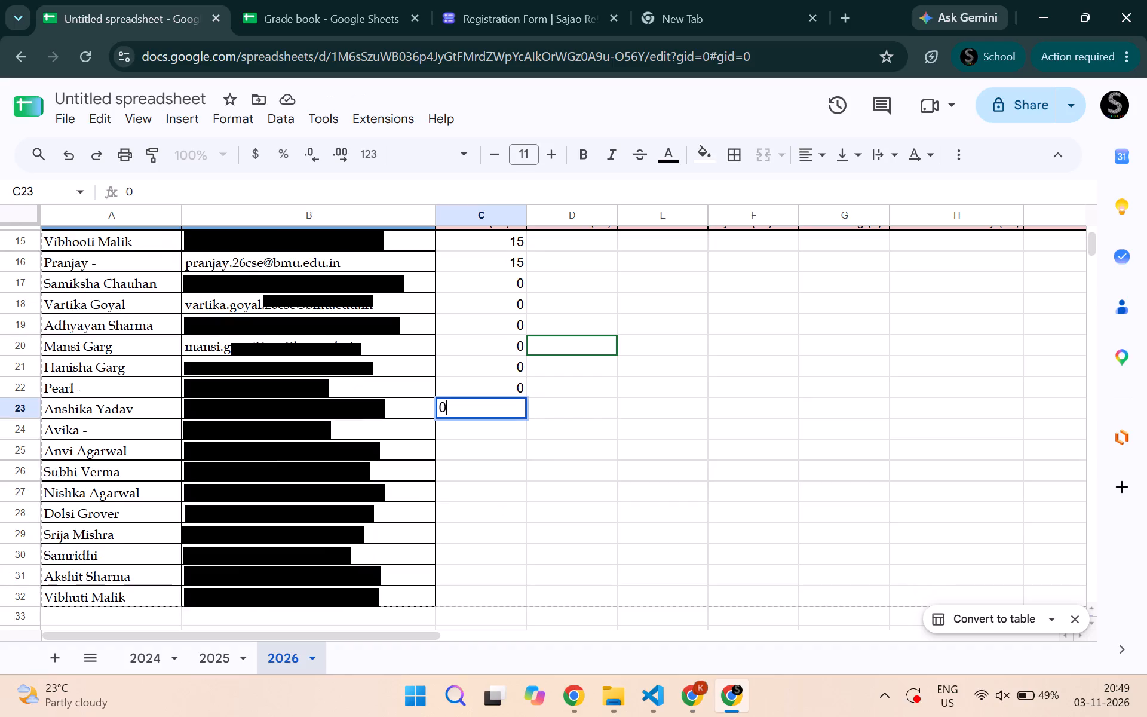
pyautogui.press('Down')
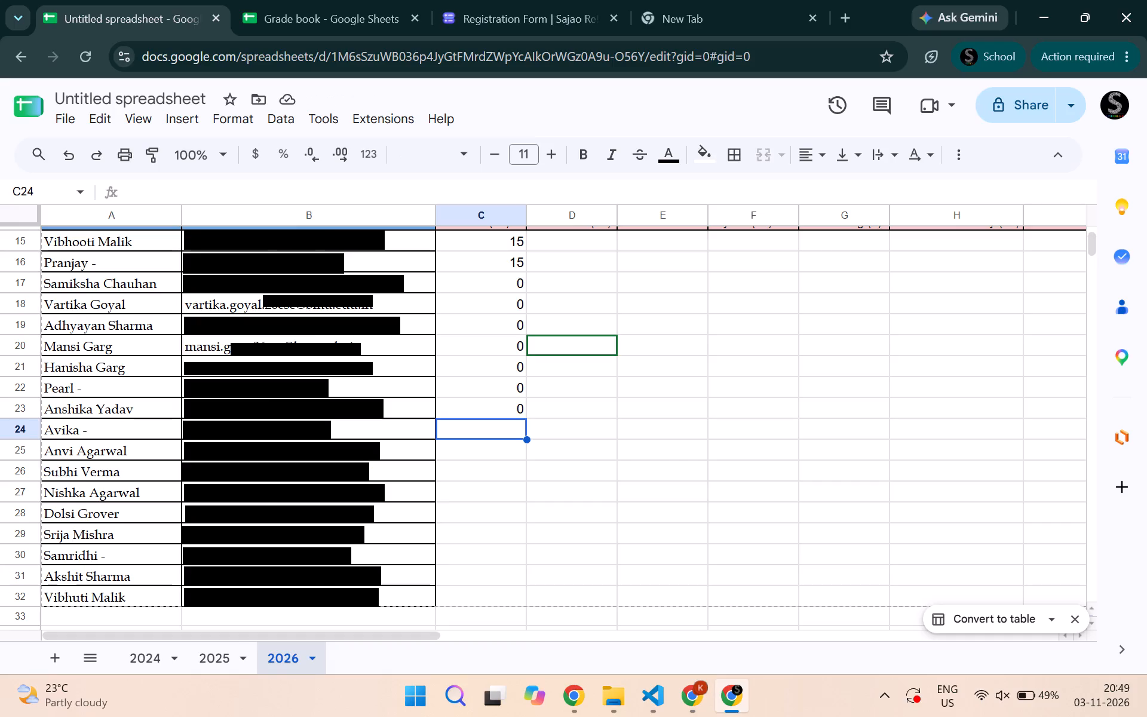
# Enter a Townhall score of 15 in C24, C25 and C26 of the 2026 MINOR table.
pyautogui.write('15')
pyautogui.press('Down')
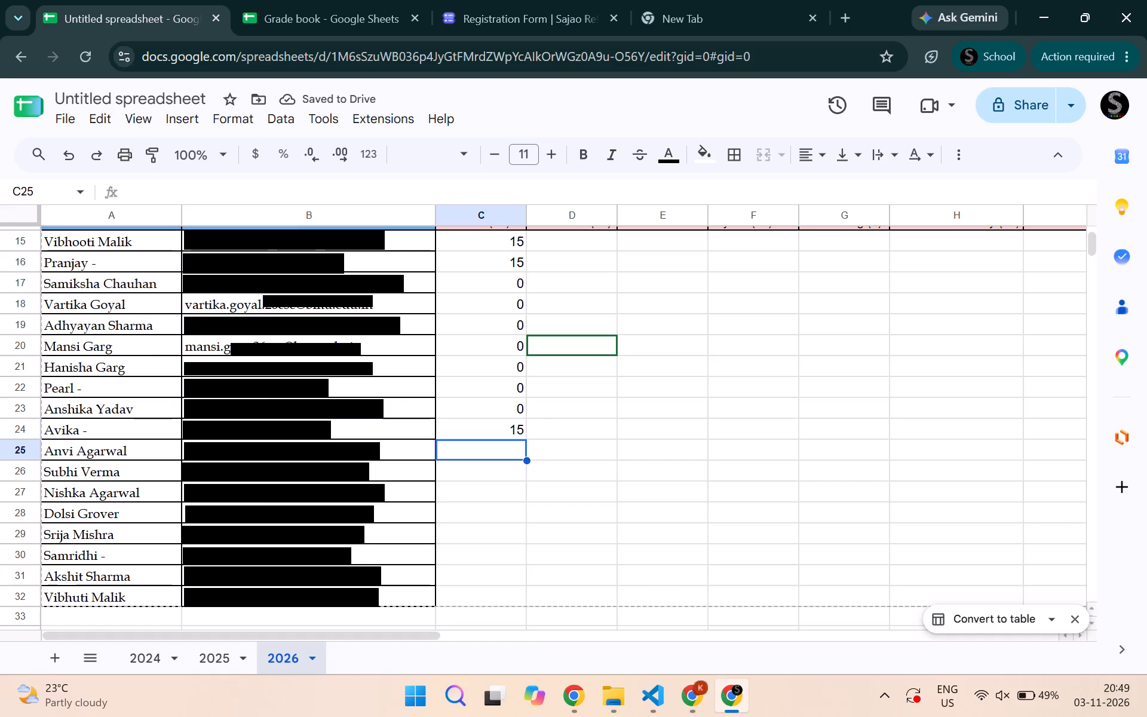
pyautogui.write('15')
pyautogui.press('Down')
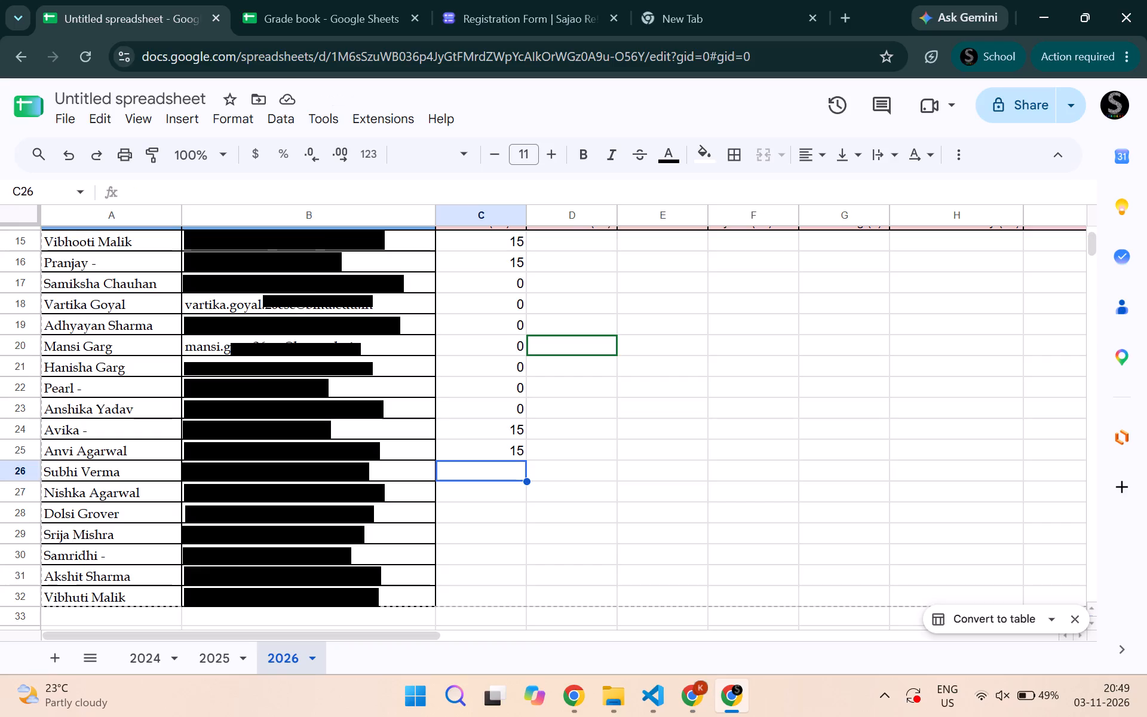
pyautogui.write('15')
pyautogui.press('Down')
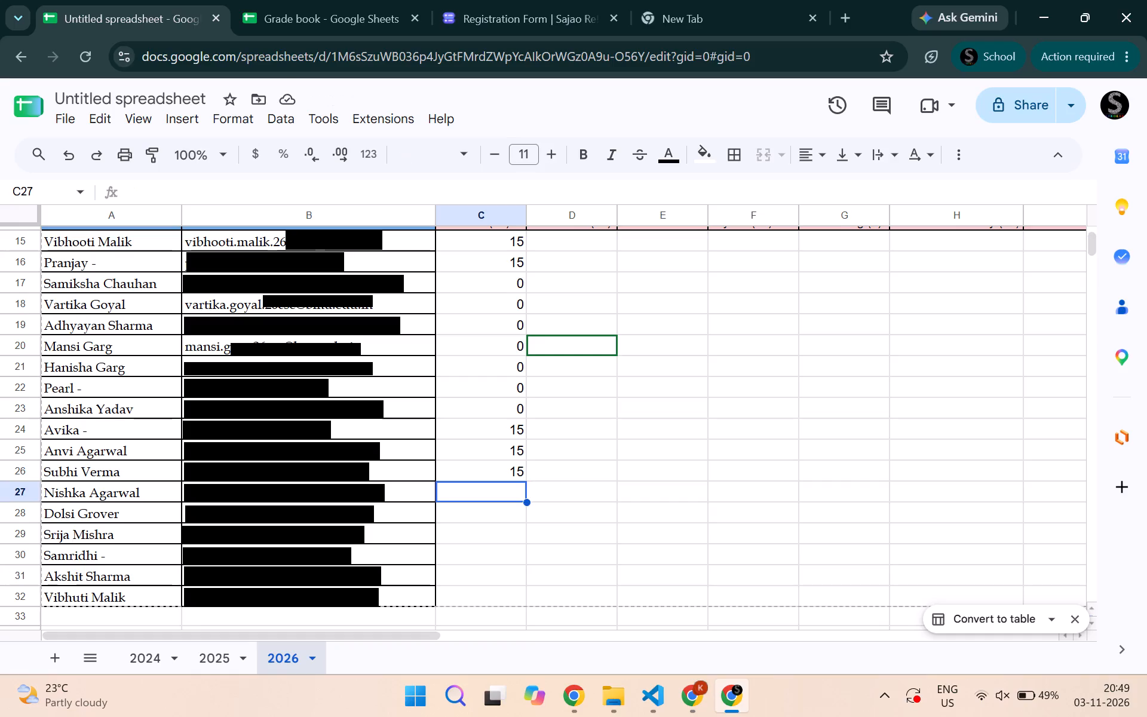
# Enter Townhall scores of 0 in C27, 15 in C28, 0 in C29 and 15 in C30 of the 2026 MINOR table.
pyautogui.press('0')
pyautogui.press('Down')
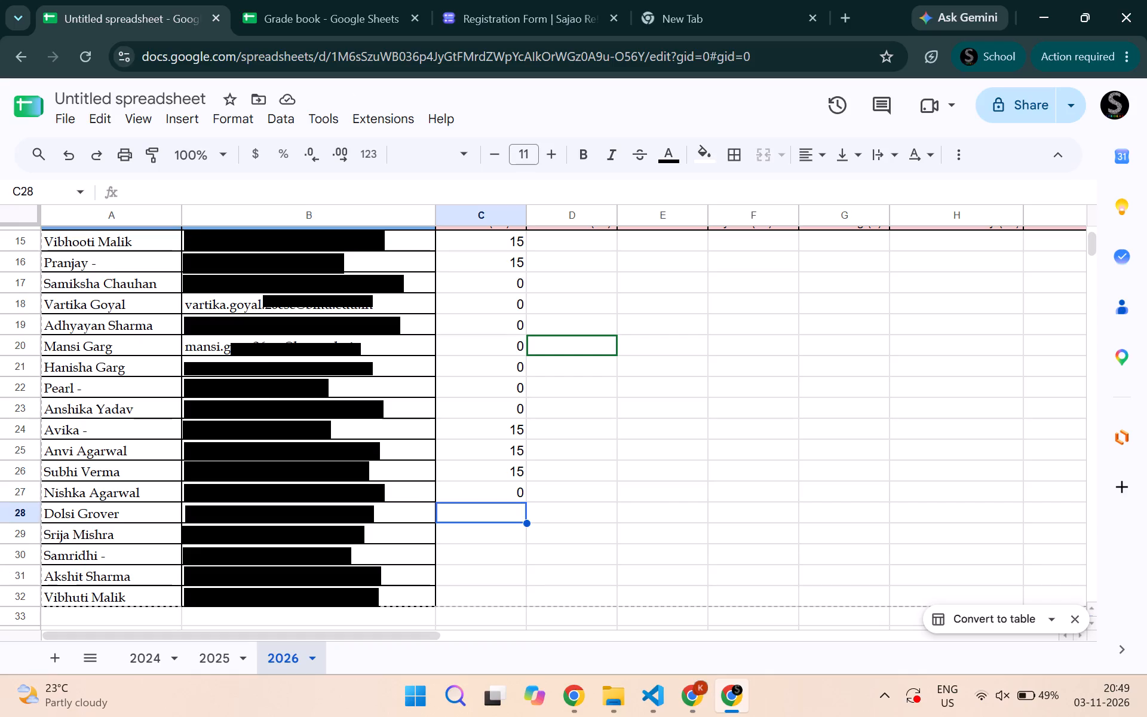
pyautogui.write('15')
pyautogui.press('Down')
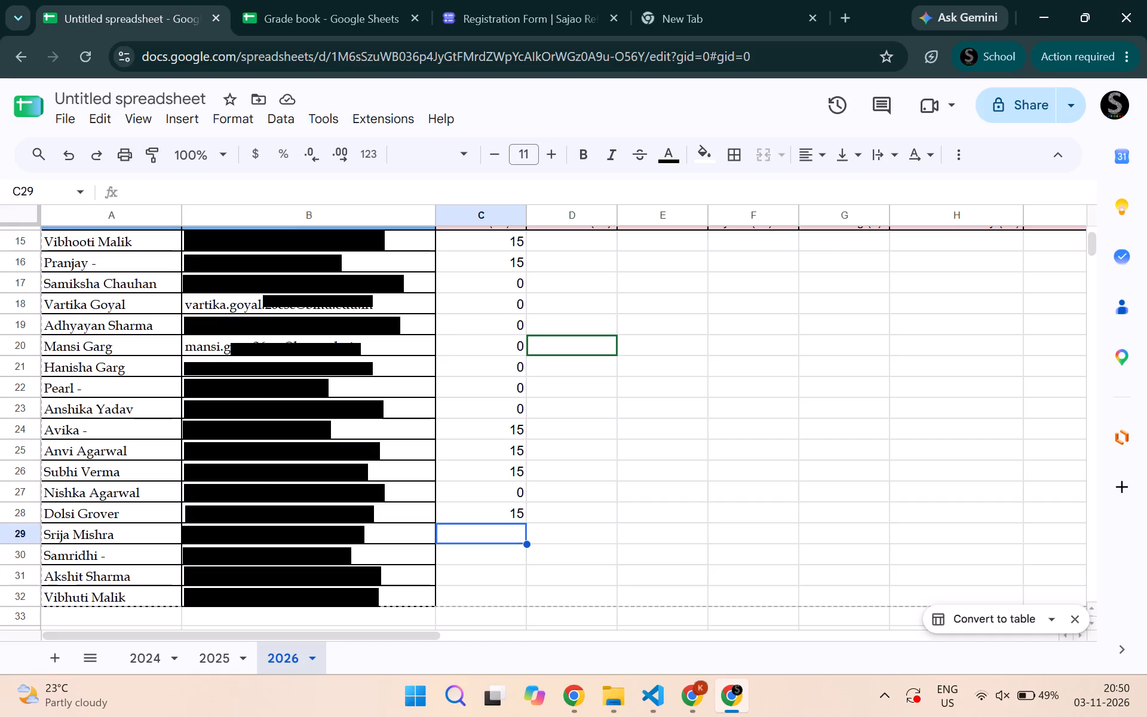
pyautogui.press('0')
pyautogui.press('Down')
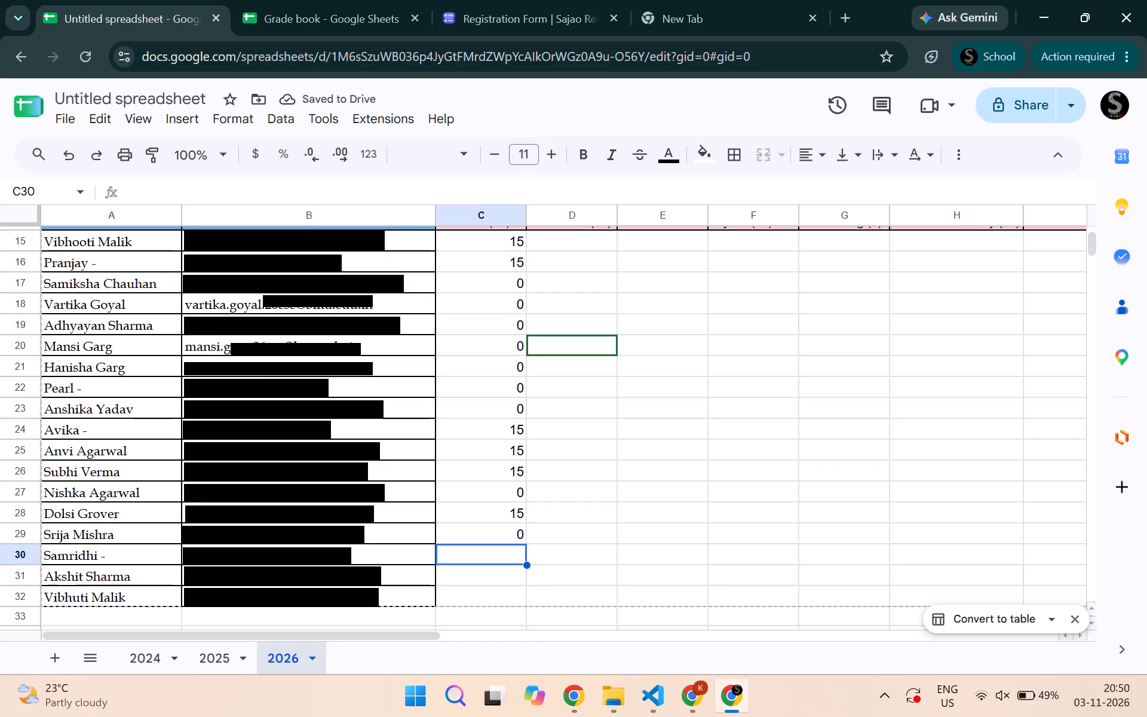
pyautogui.write('15')
pyautogui.press('Down')
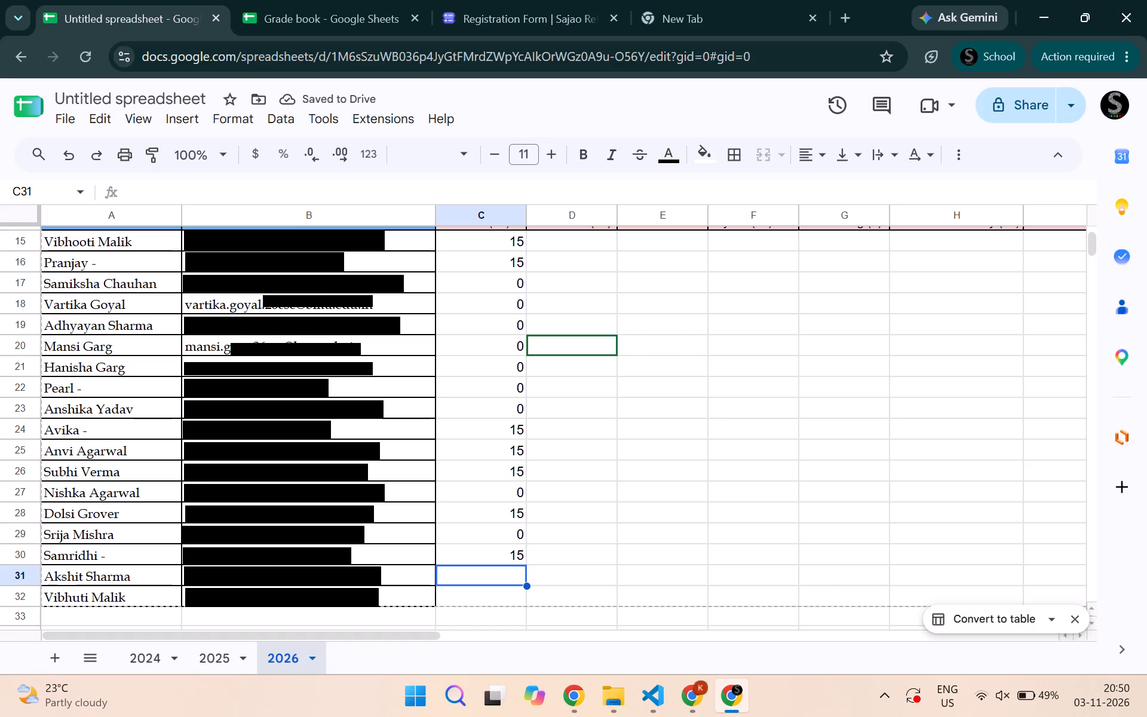
# Enter a Townhall score of 0 in C31 and C32, the last two rows of the 2026 MINOR table.
pyautogui.press('0')
pyautogui.press('Down')
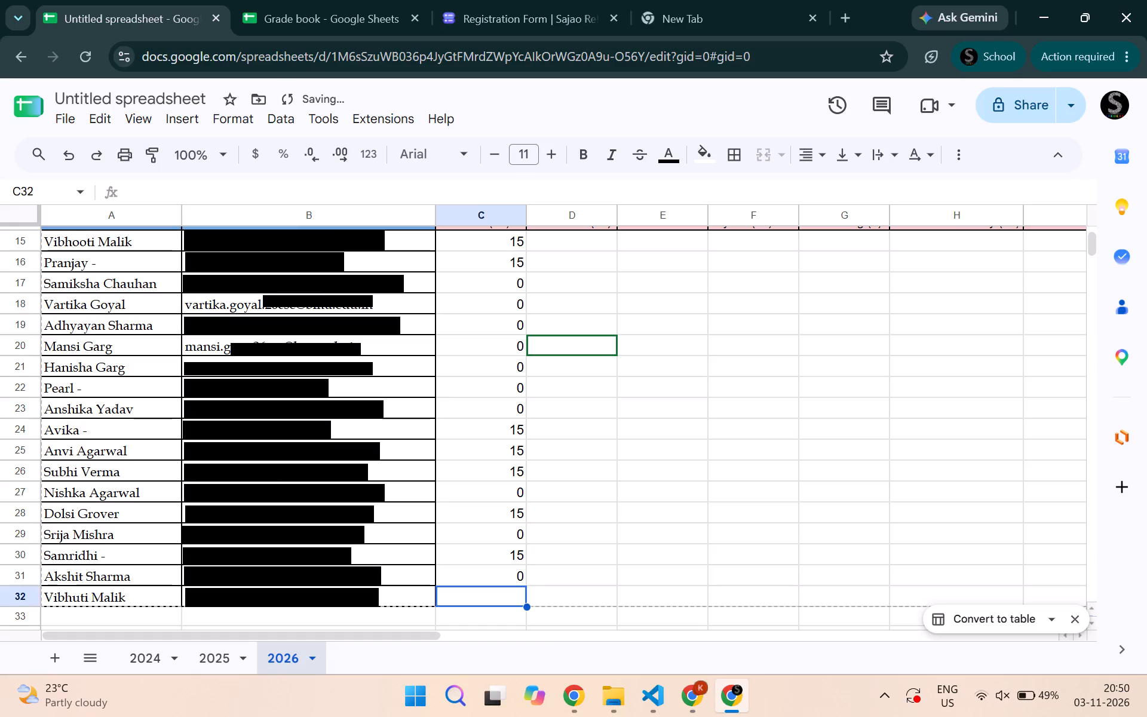
pyautogui.scroll(-1, 542, 454)
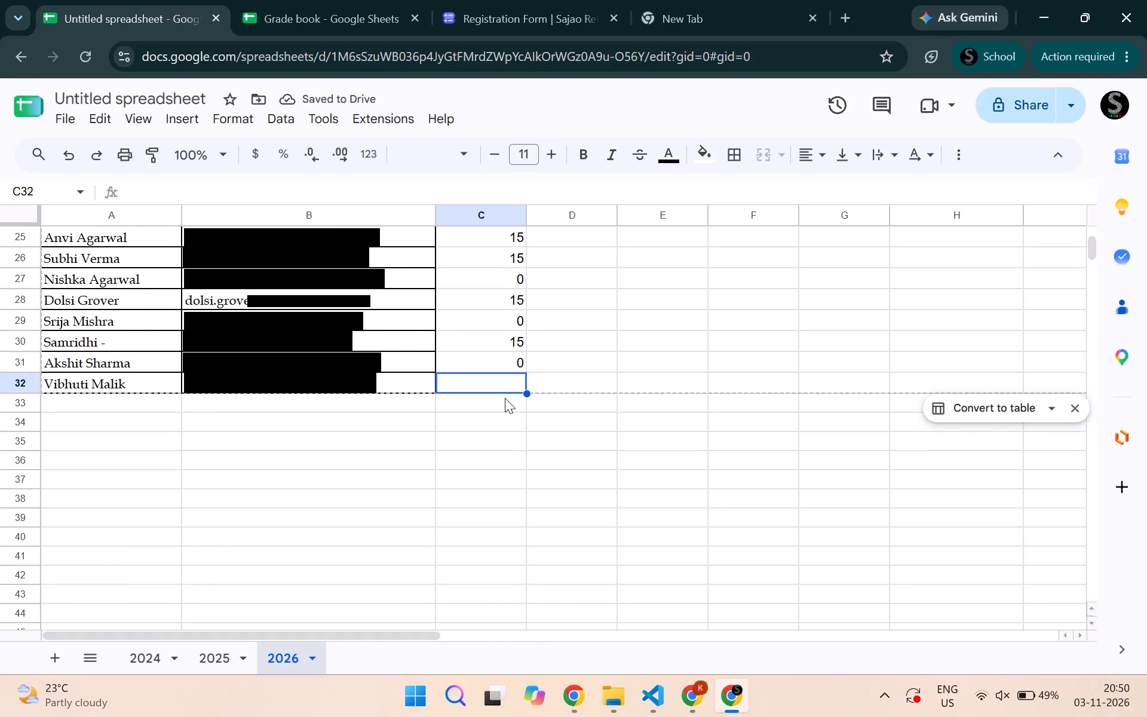
pyautogui.scroll(3, 361, 409)
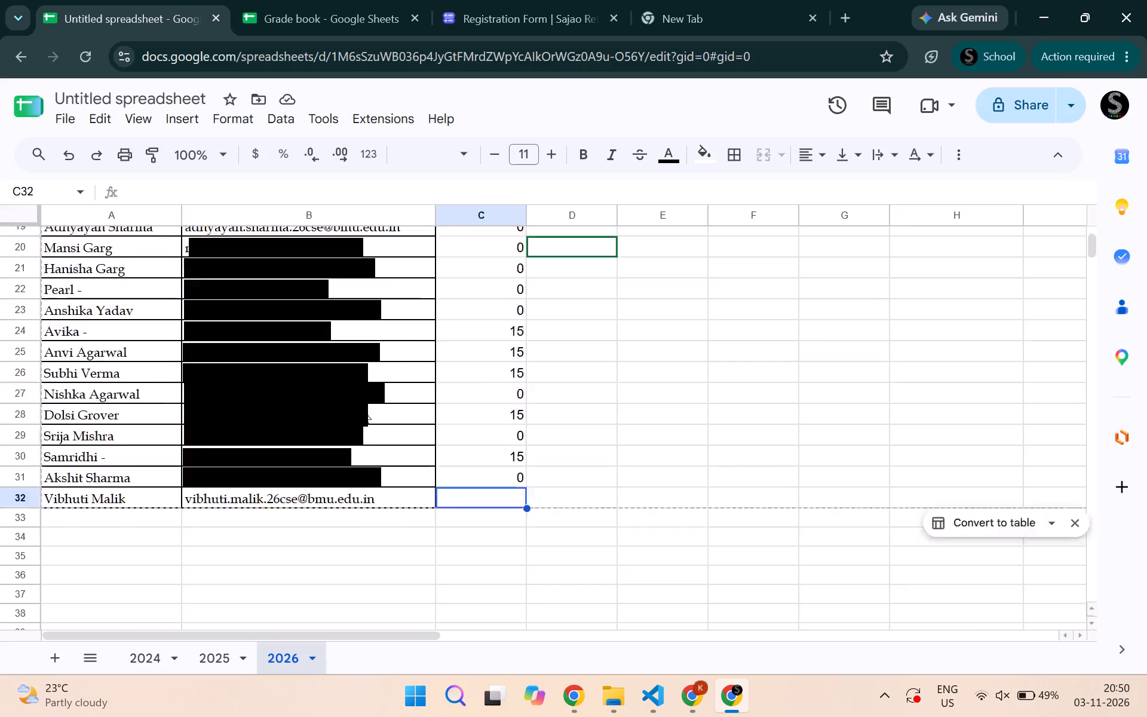
pyautogui.scroll(2, 361, 409)
pyautogui.scroll(-2, 361, 409)
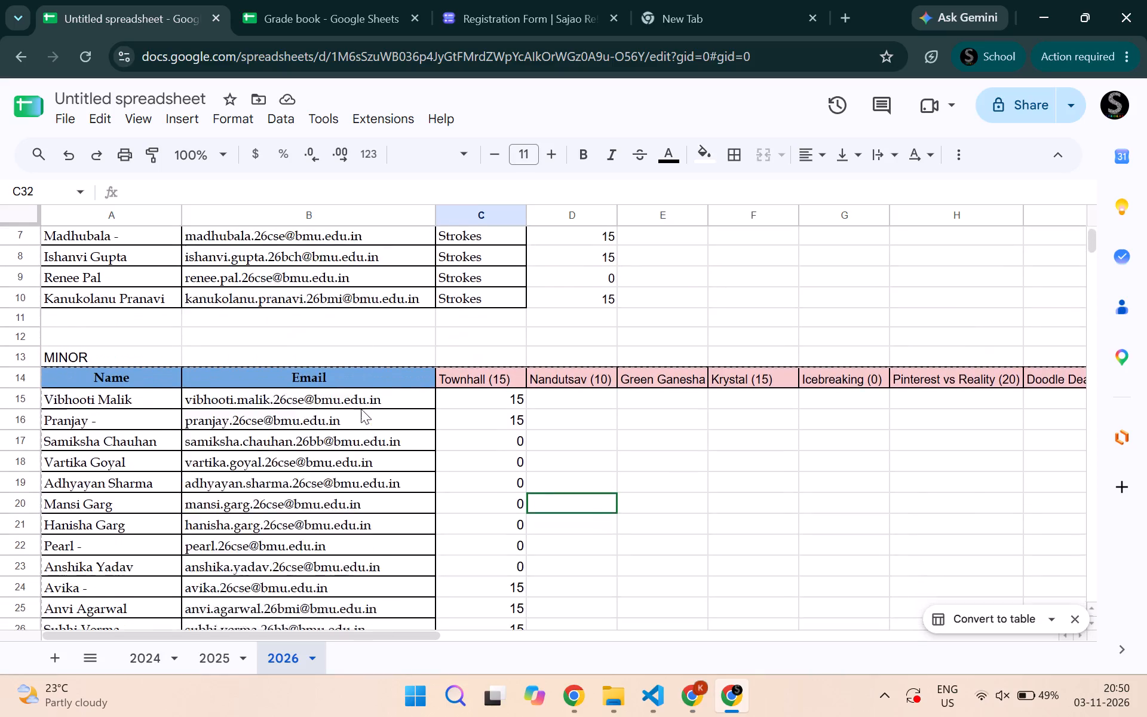
pyautogui.scroll(-3, 361, 409)
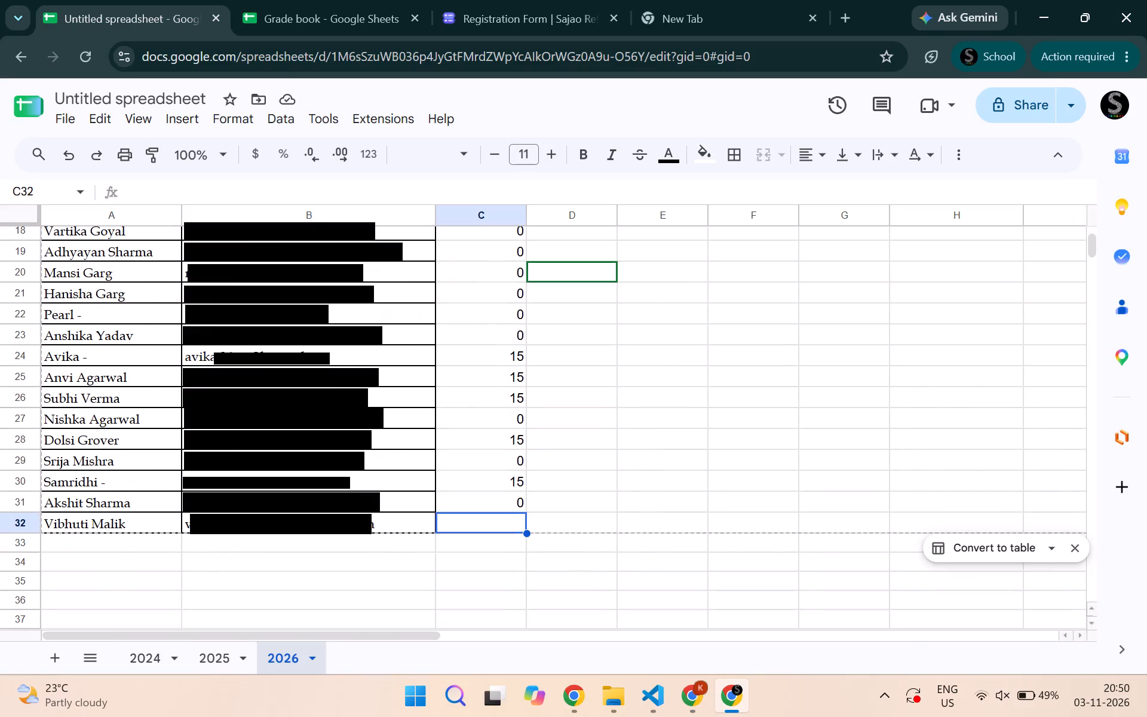
pyautogui.scroll(-1, 361, 409)
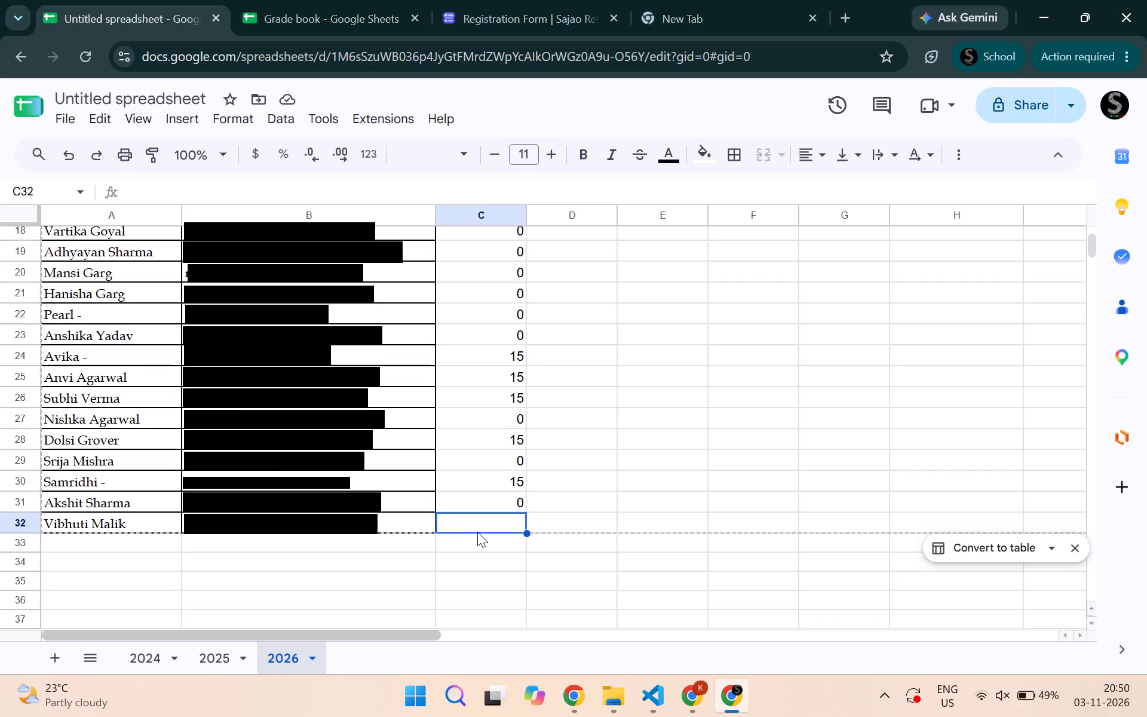
pyautogui.press('0')
pyautogui.press('Right')
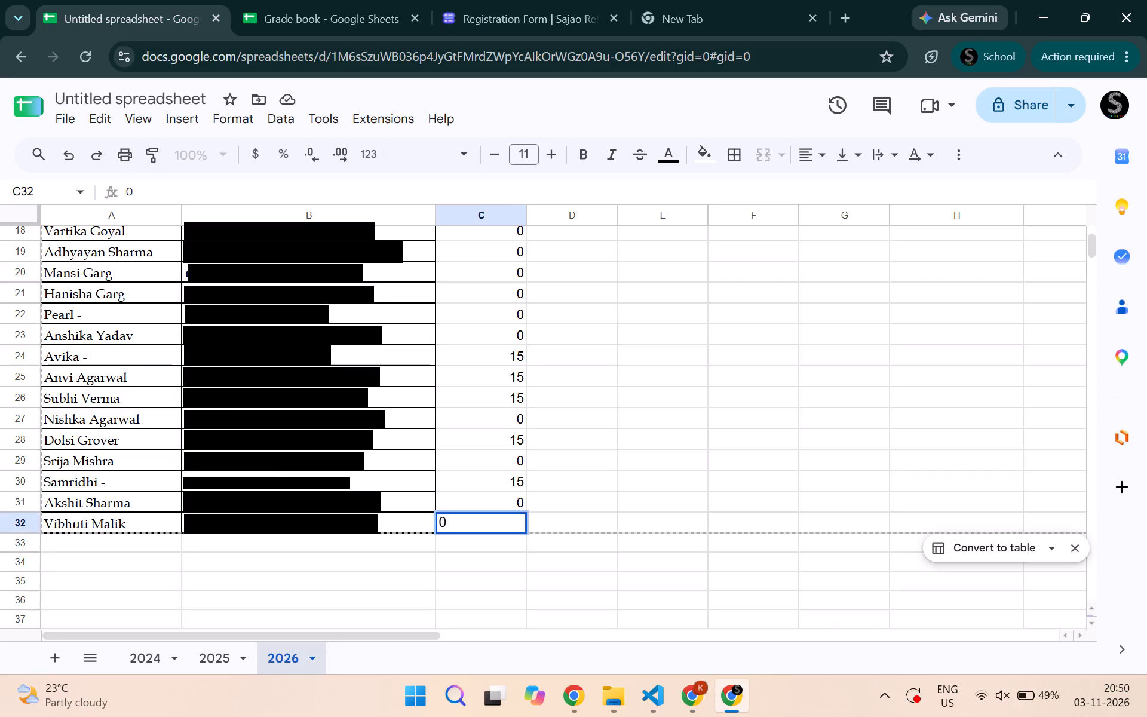
# Go to the 2024 sheet and select F3, the first Nandutsav score cell of its Major table.
pyautogui.scroll(6, 477, 532)
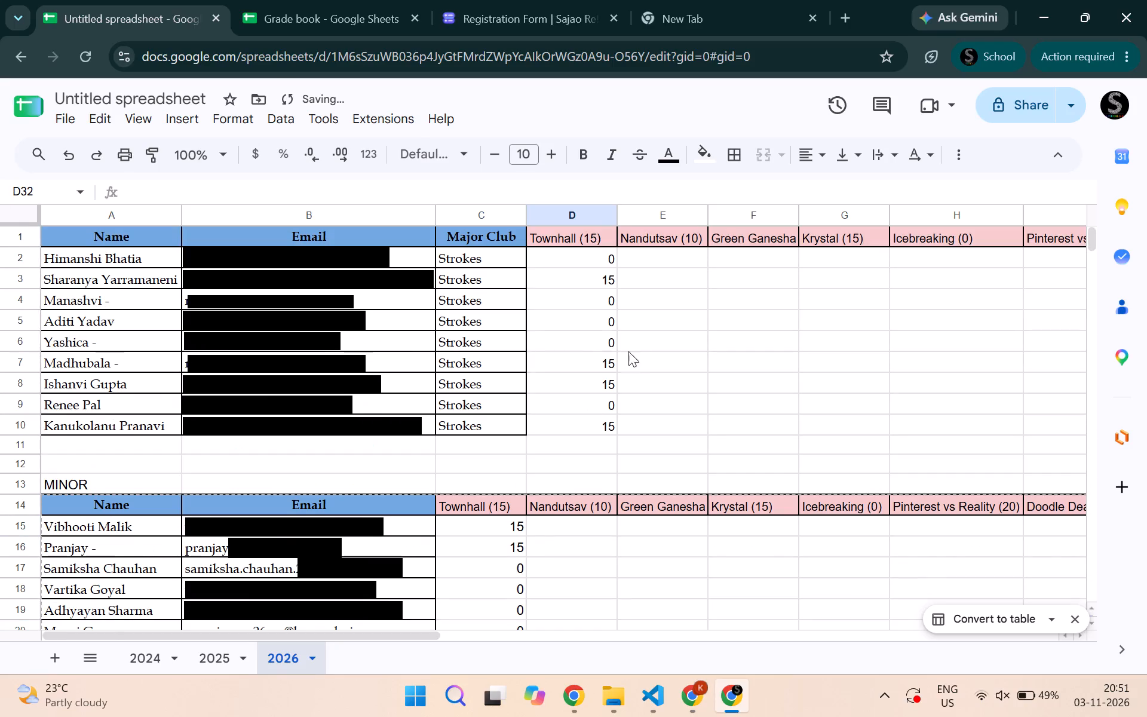
pyautogui.click(131, 657)
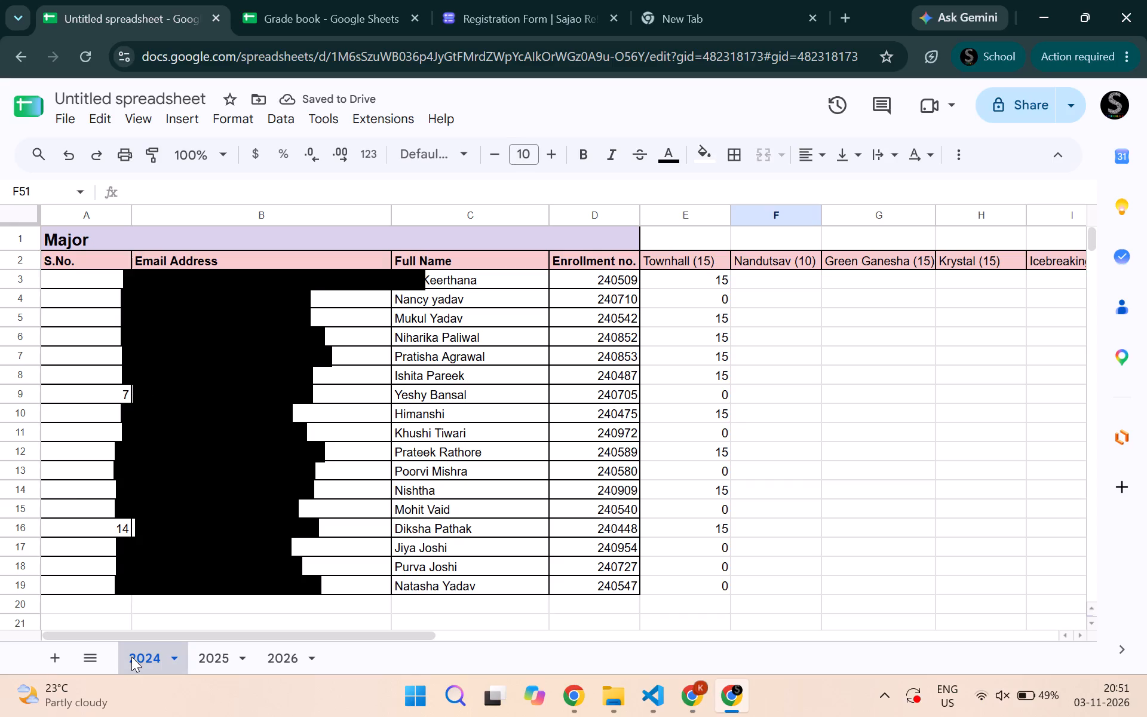
pyautogui.hscroll(-2, 475, 611)
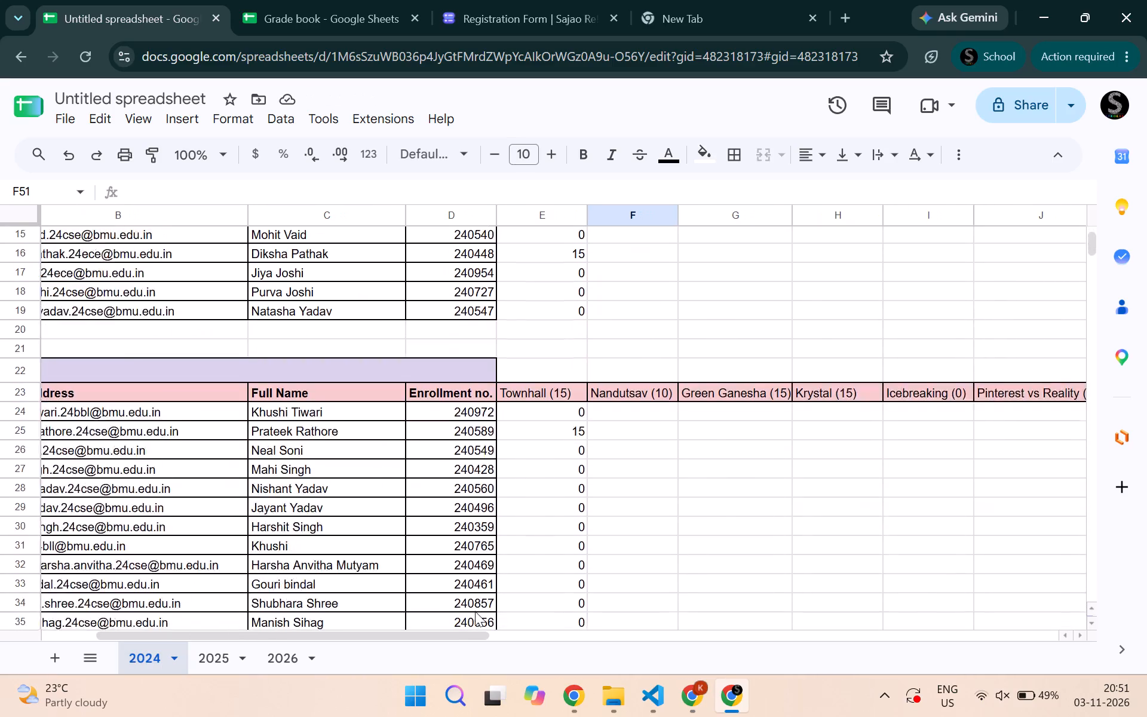
pyautogui.click(640, 273)
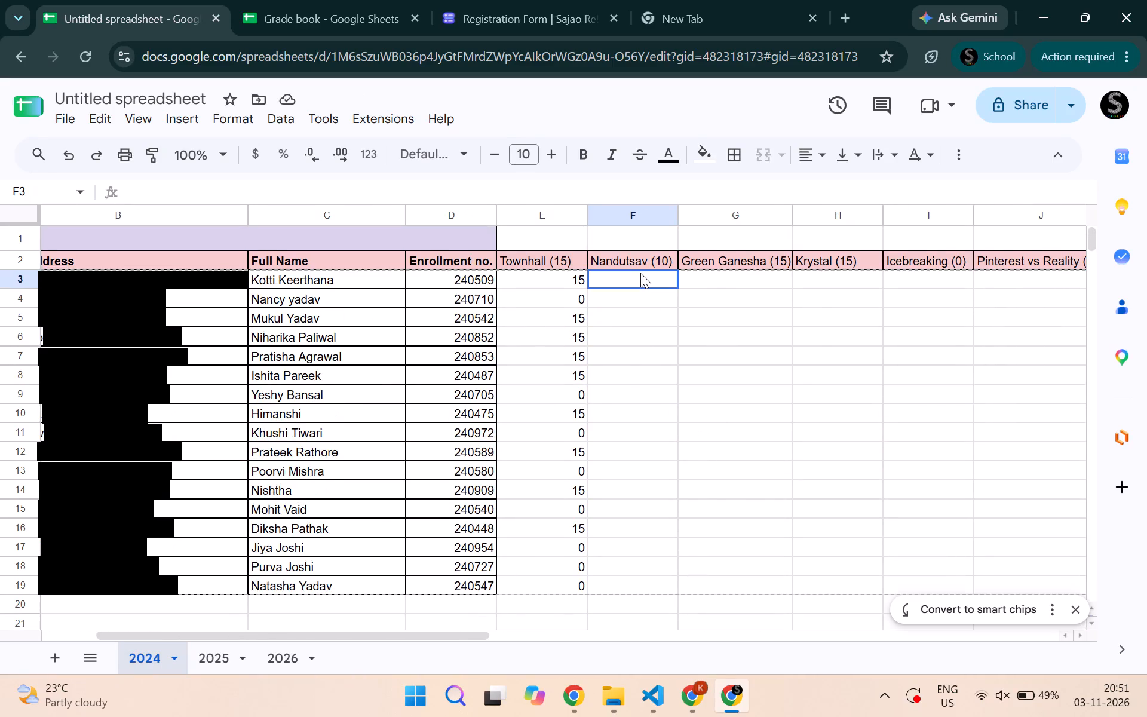
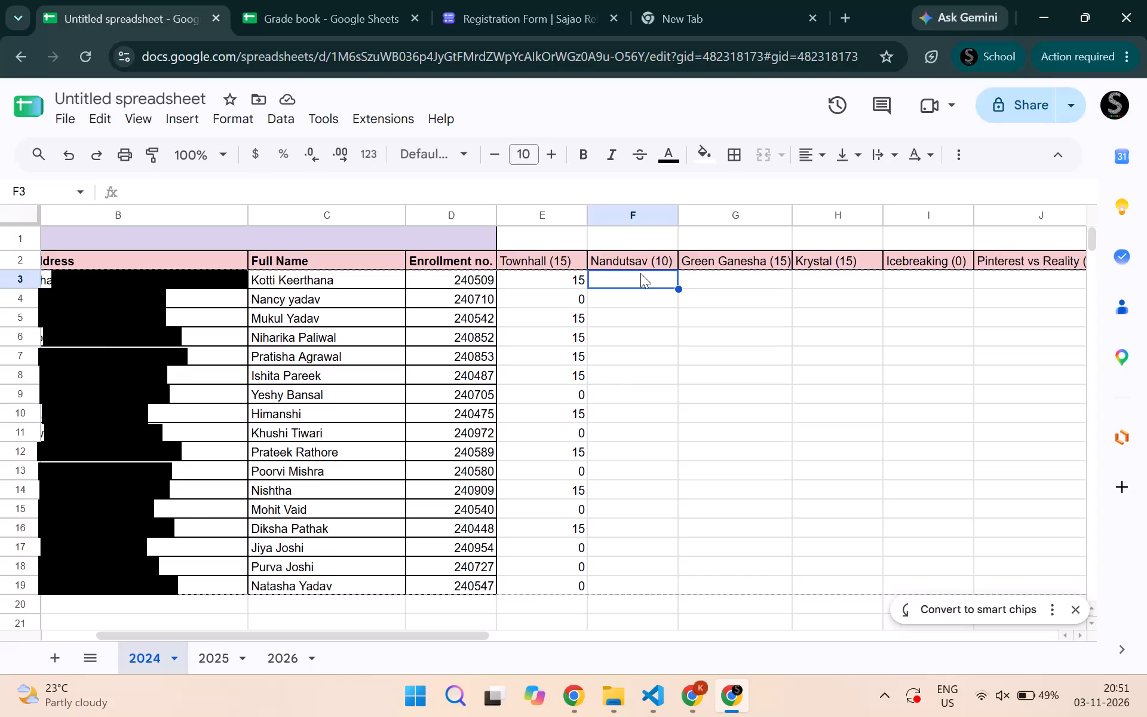
# Enter a Nandutsav score of 10 in each cell from F3 to F8 of the 2024 Major table.
pyautogui.write('10')
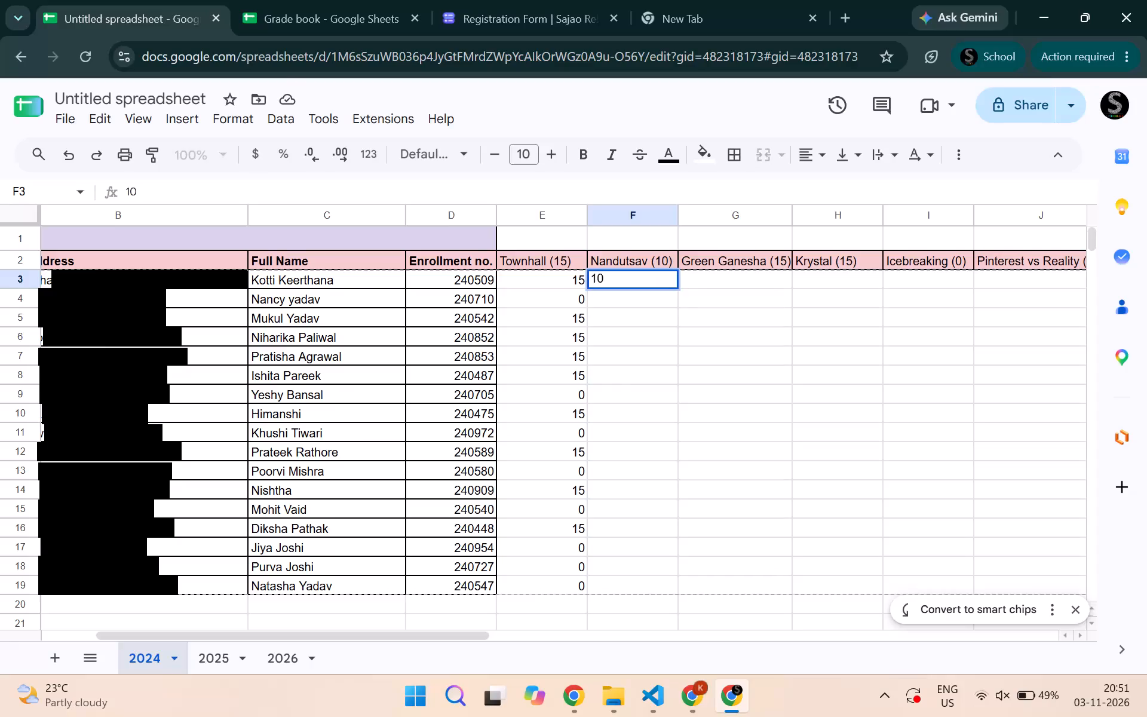
pyautogui.press('Down')
pyautogui.hscroll(1, 640, 273)
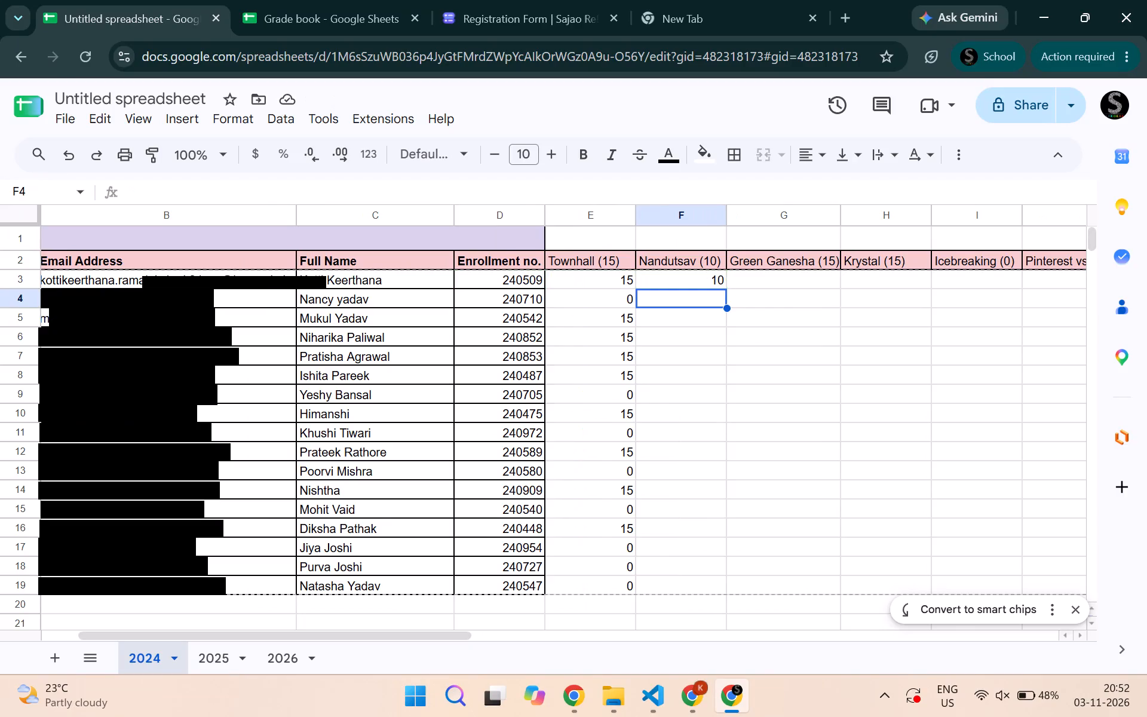
pyautogui.write('10')
pyautogui.press('Down')
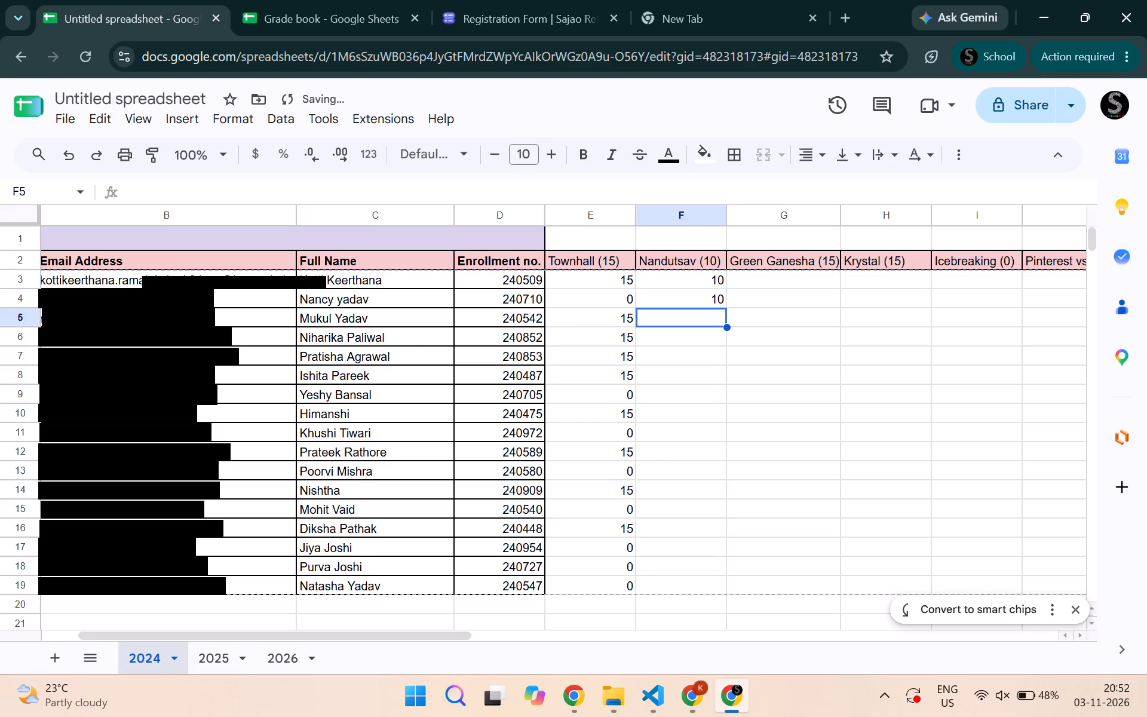
pyautogui.write('10')
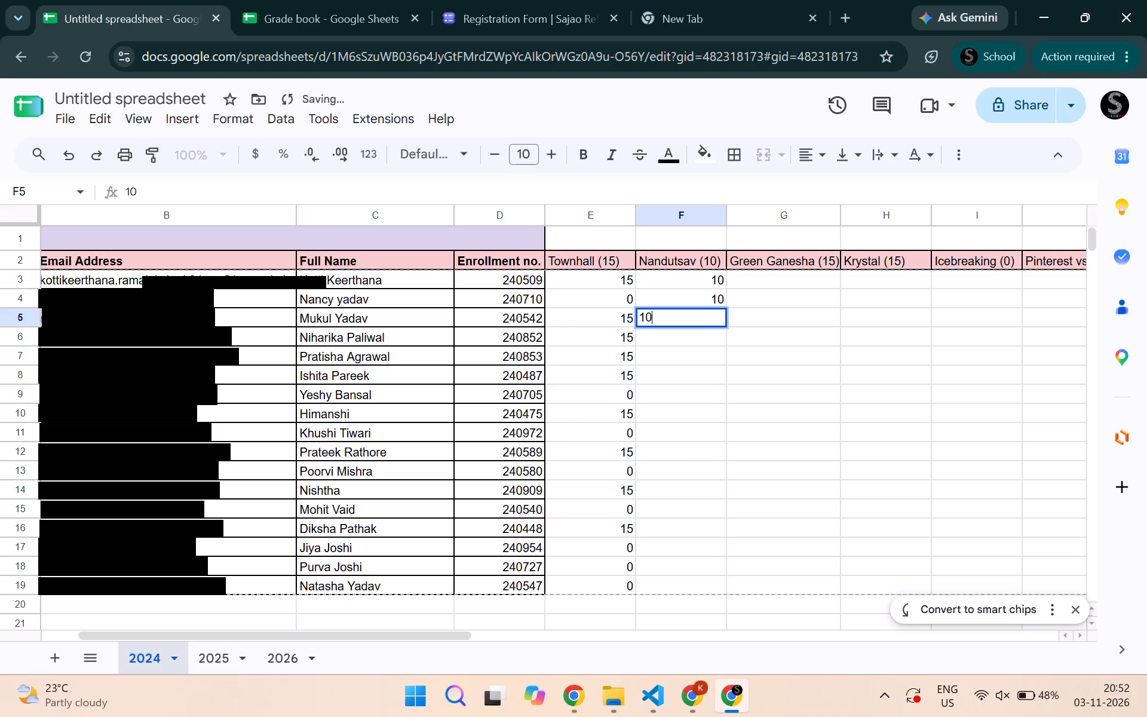
pyautogui.press('Down')
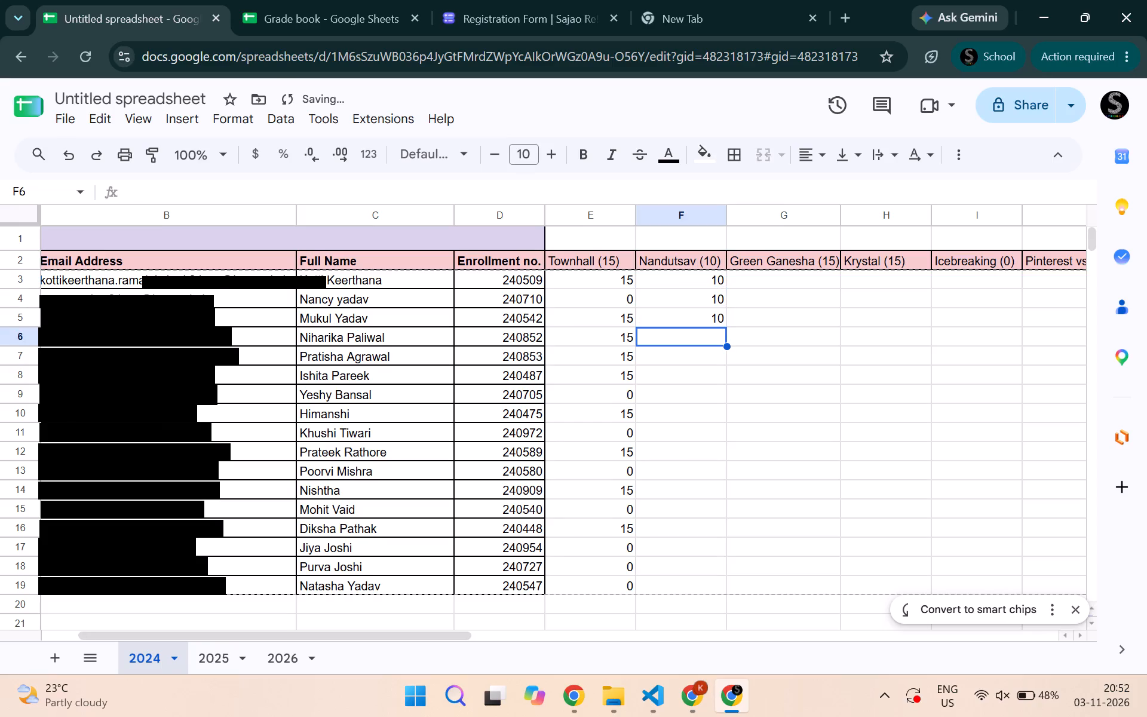
pyautogui.write('10')
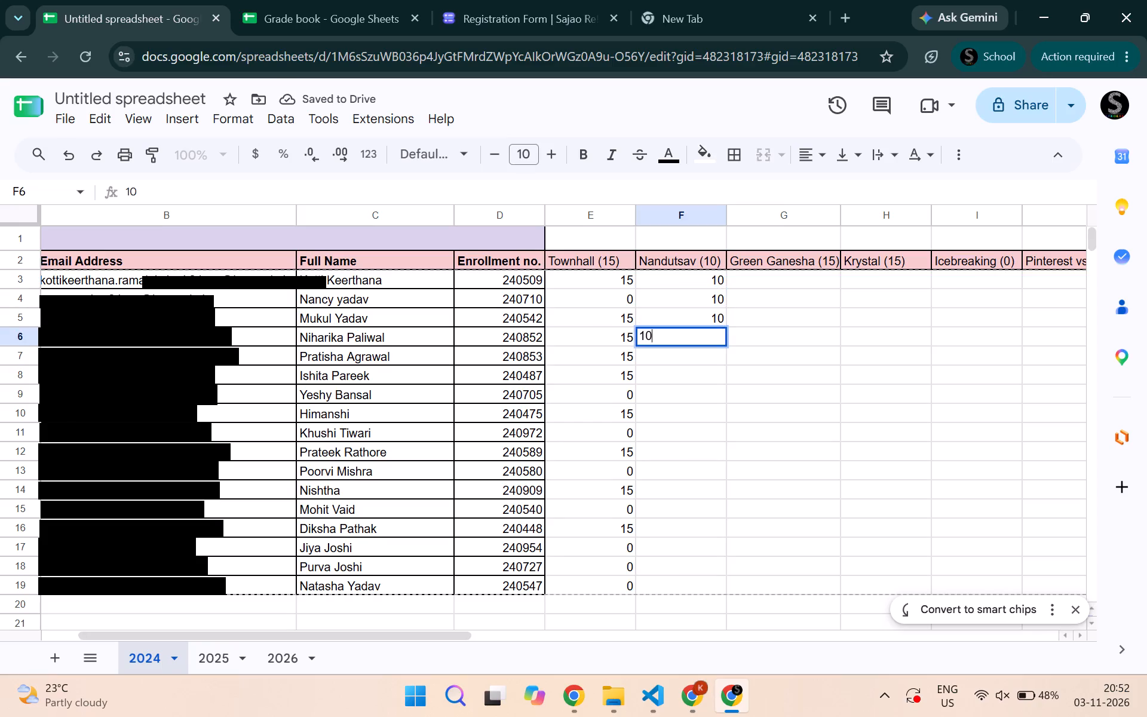
pyautogui.press('Up')
pyautogui.press('Down')
pyautogui.press('Down')
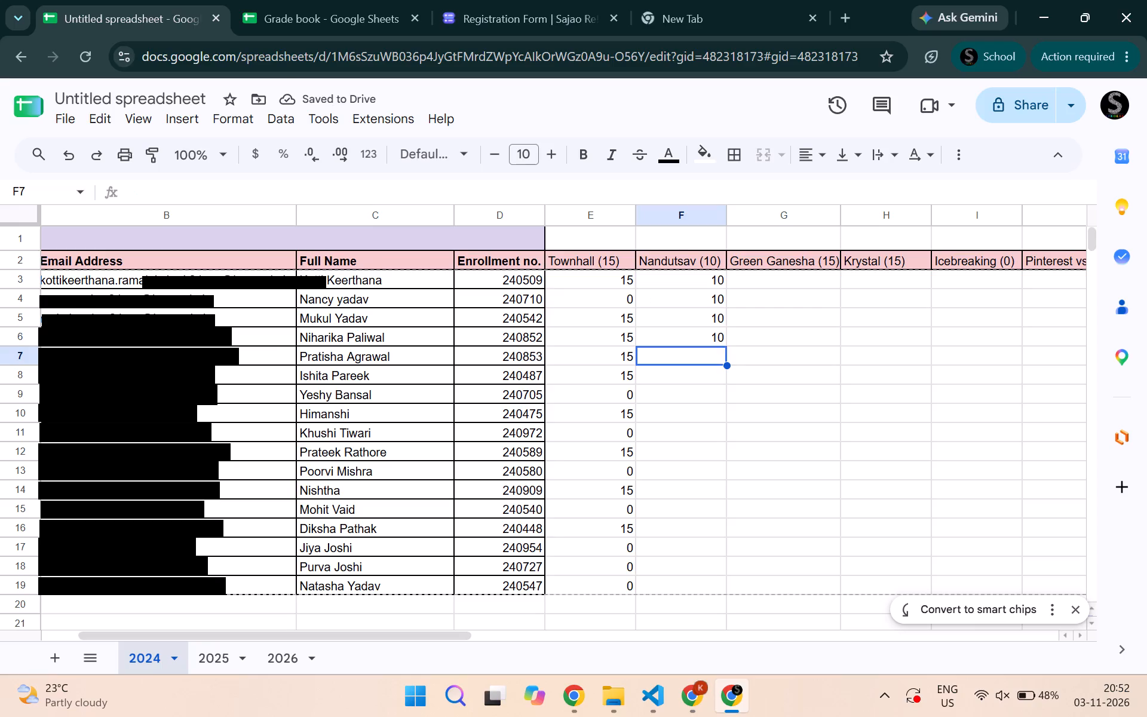
pyautogui.write('10')
pyautogui.press('Down')
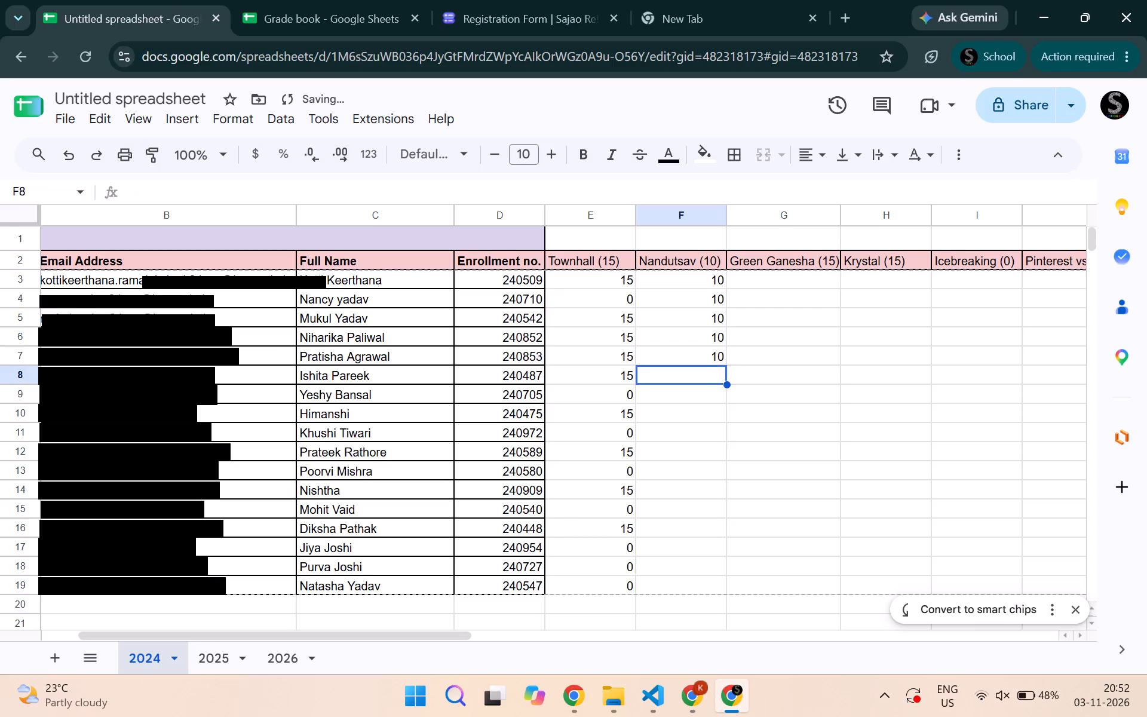
pyautogui.write('10')
pyautogui.press('Down')
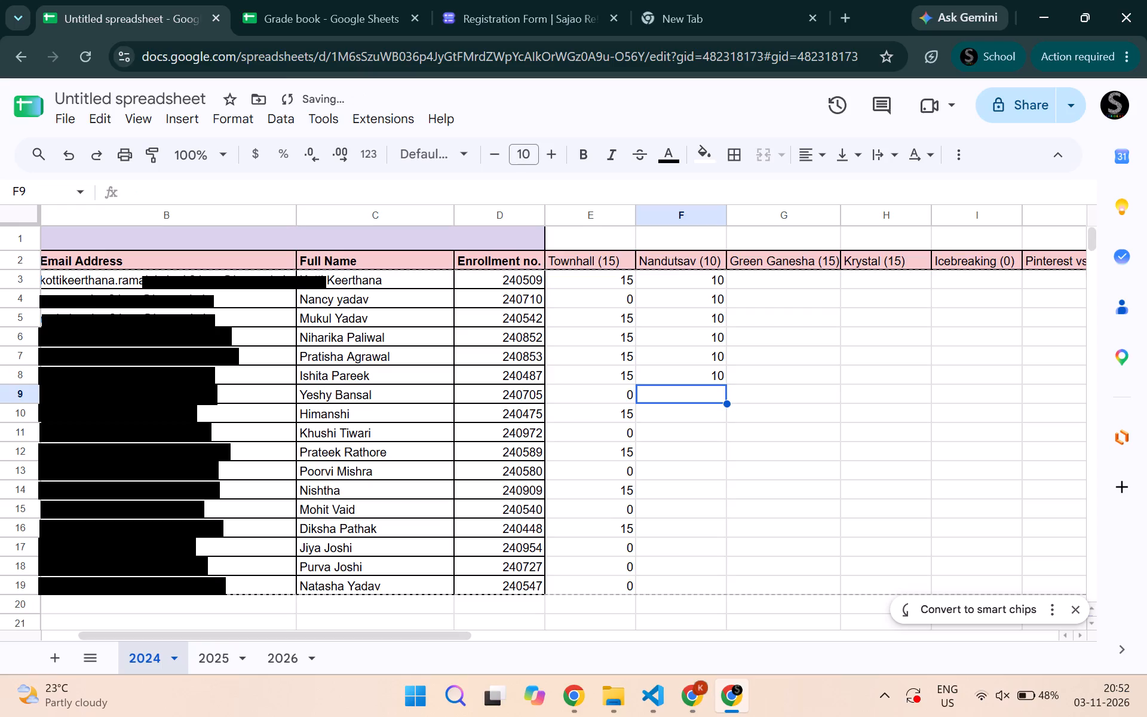
# Enter Nandutsav scores of 0 in F9, 10 in F10, 0 in F11 and 10 in F12 of the 2024 Major table.
pyautogui.press('0')
pyautogui.press('Down')
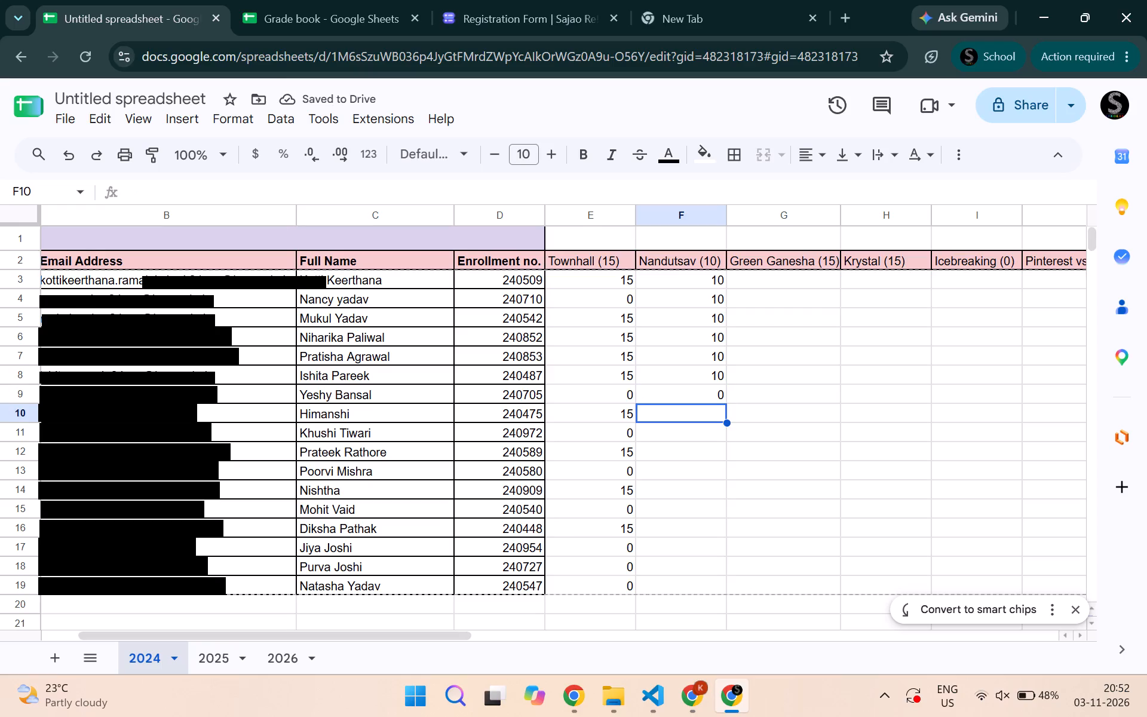
pyautogui.write('10')
pyautogui.press('Down')
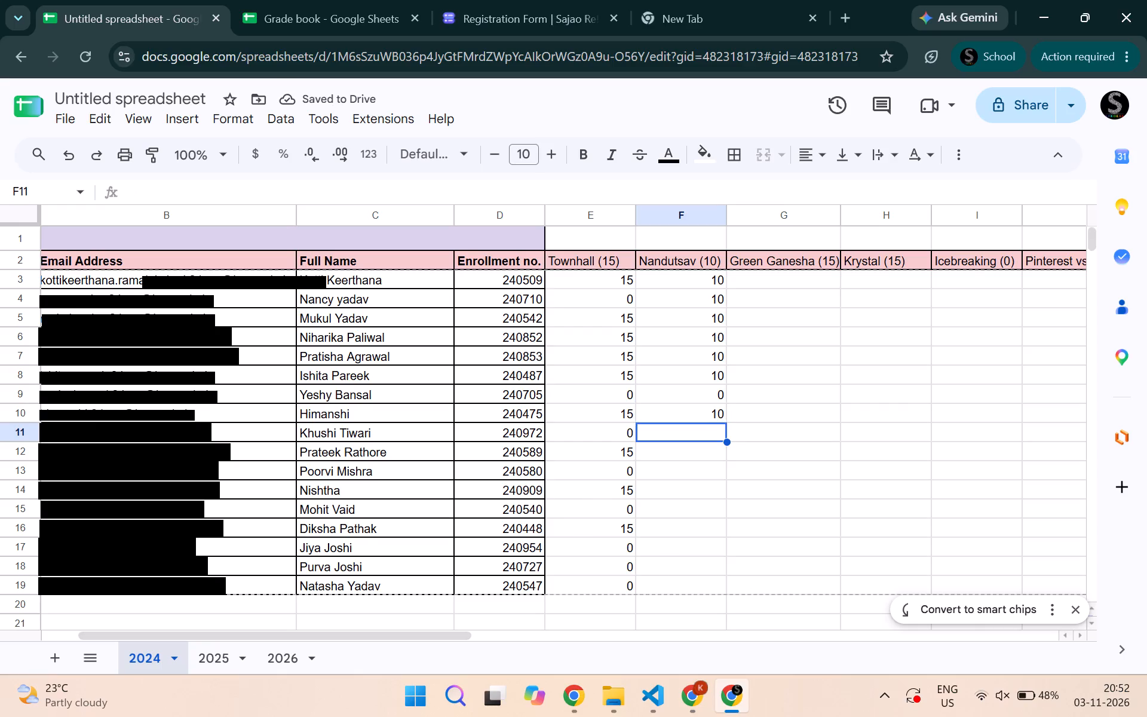
pyautogui.press('0')
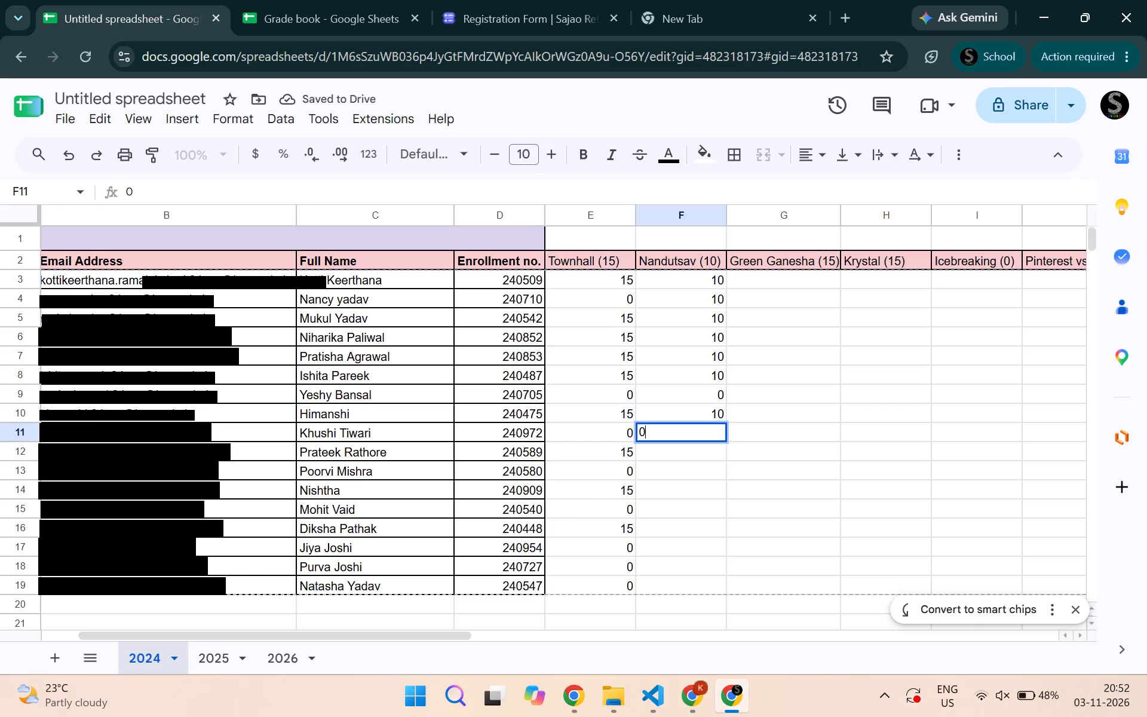
pyautogui.press('Down')
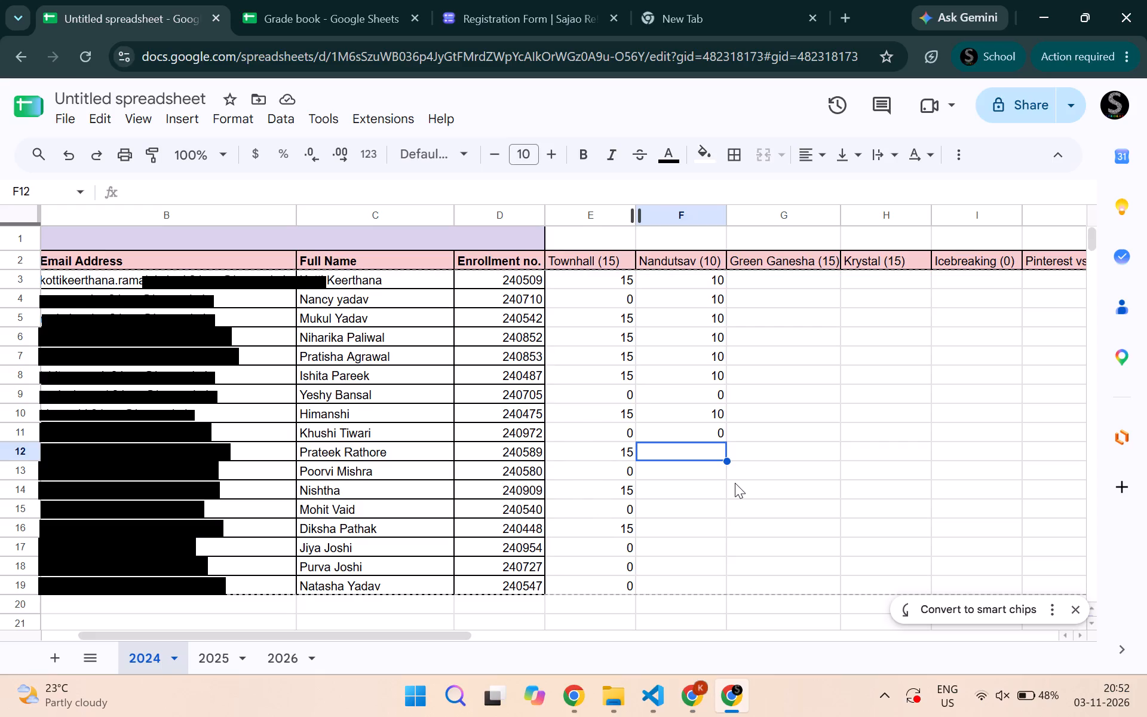
pyautogui.write('10')
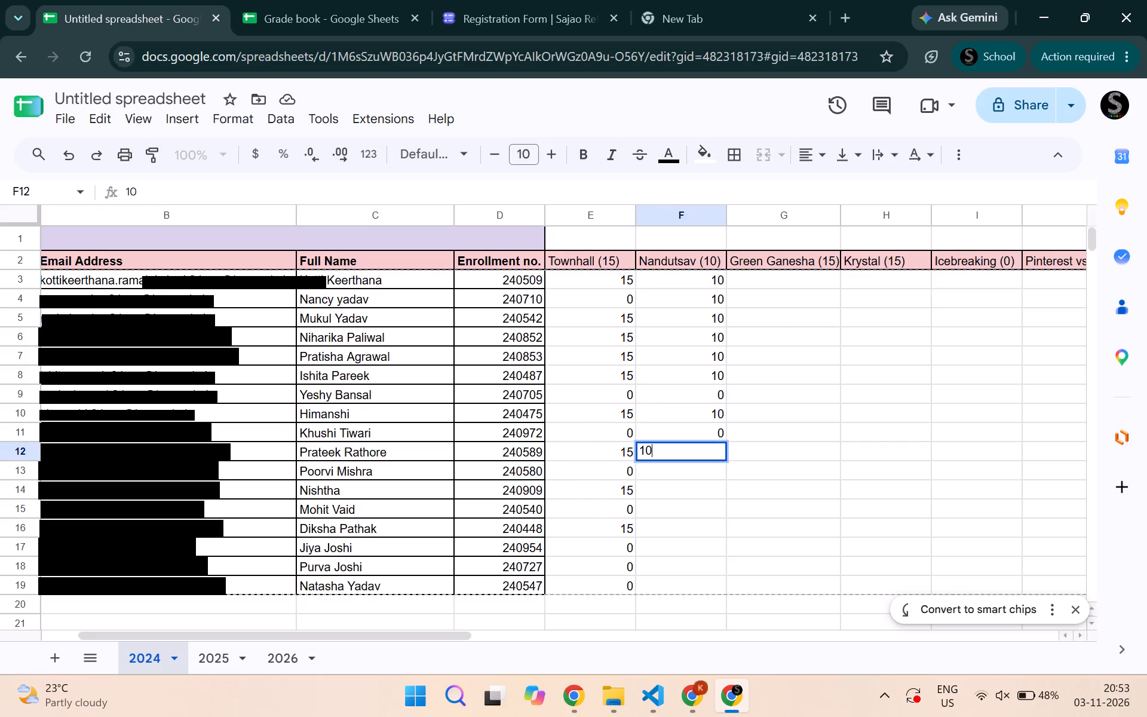
pyautogui.press('Down')
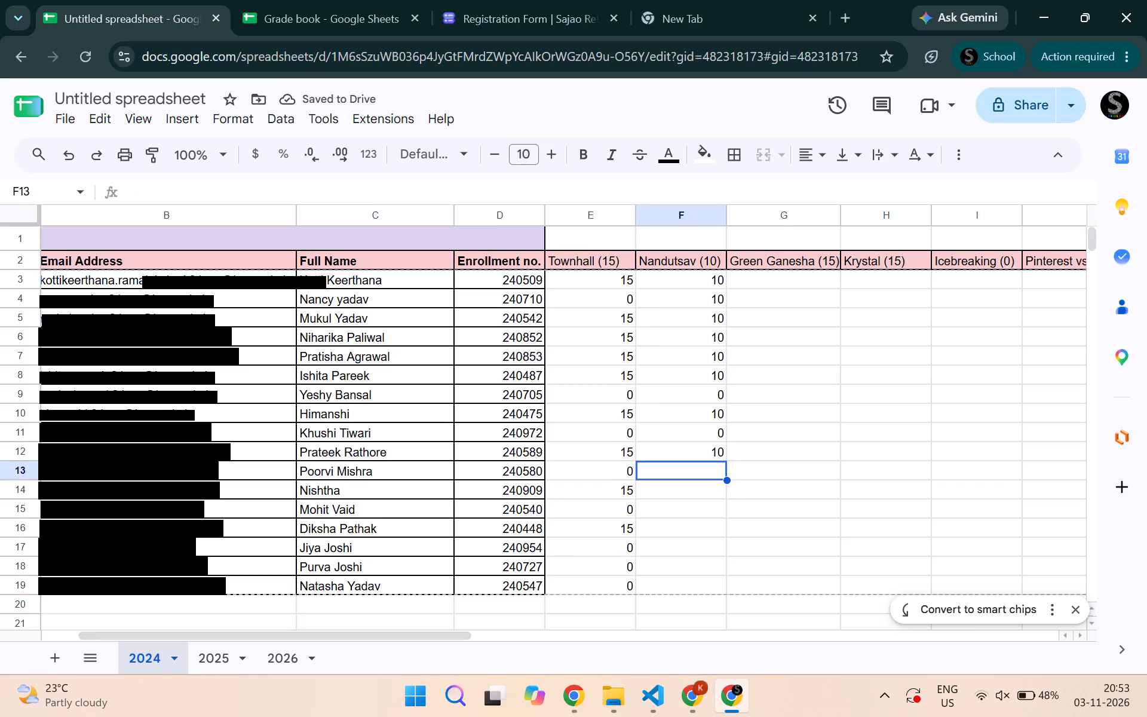
# Enter Nandutsav scores of 0 in F13, 10 in F14 and 0 in F15 of the 2024 Major table.
pyautogui.press('0')
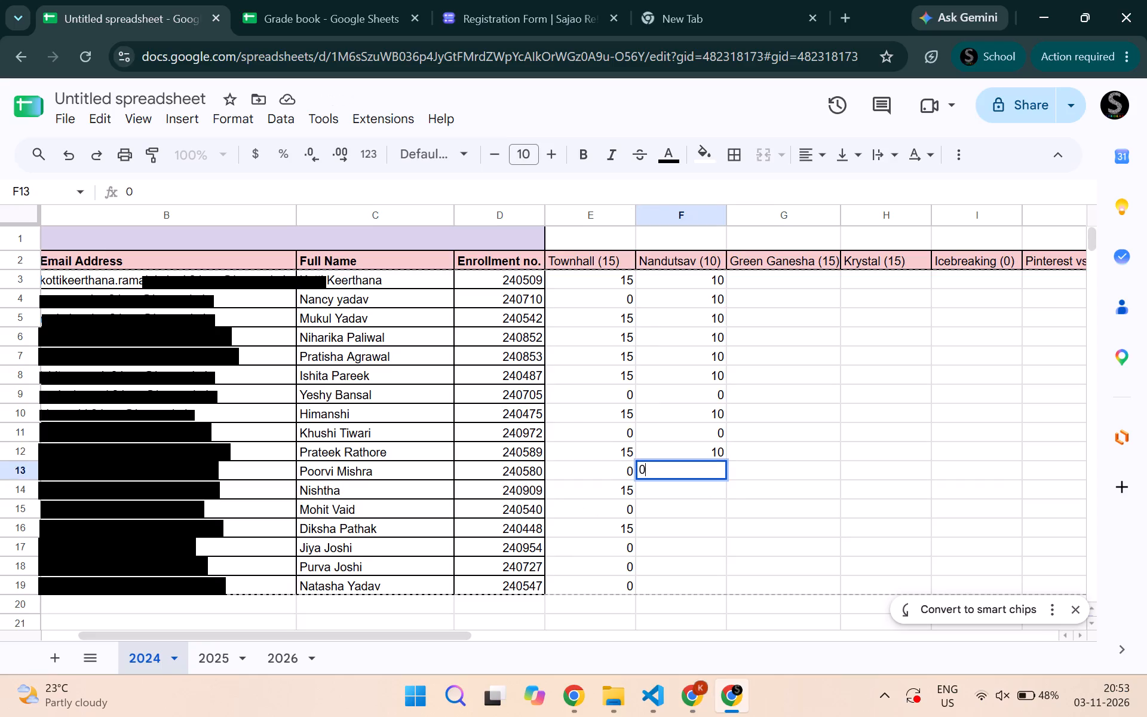
pyautogui.press('Down')
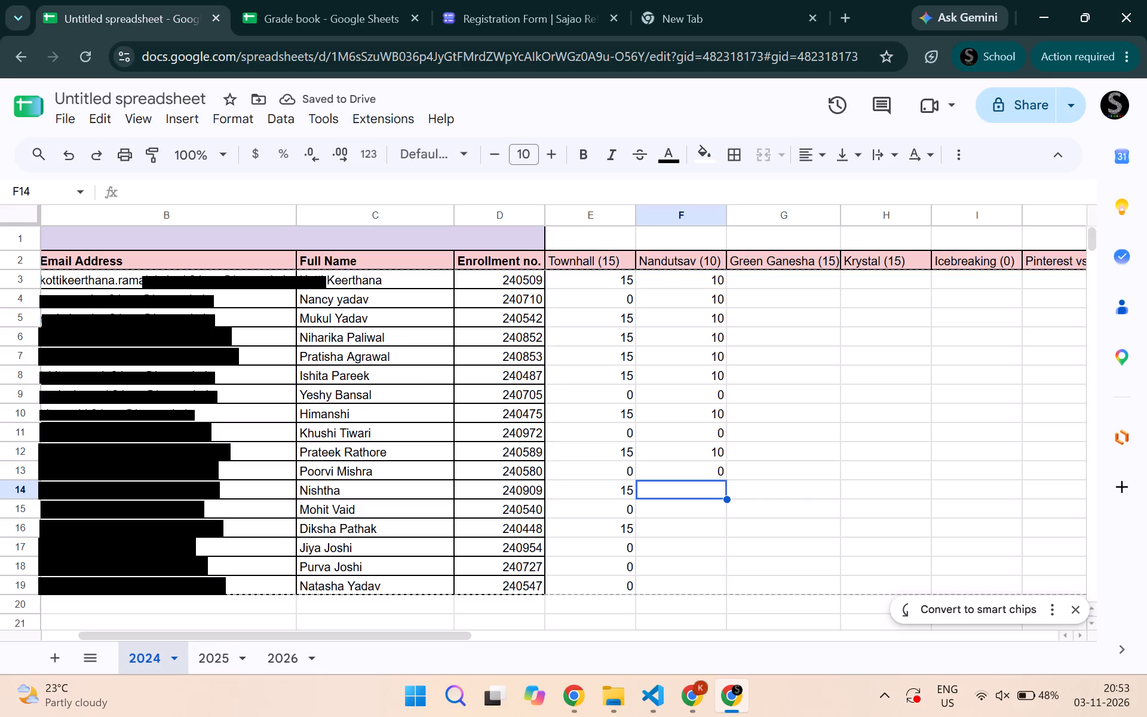
pyautogui.write('10')
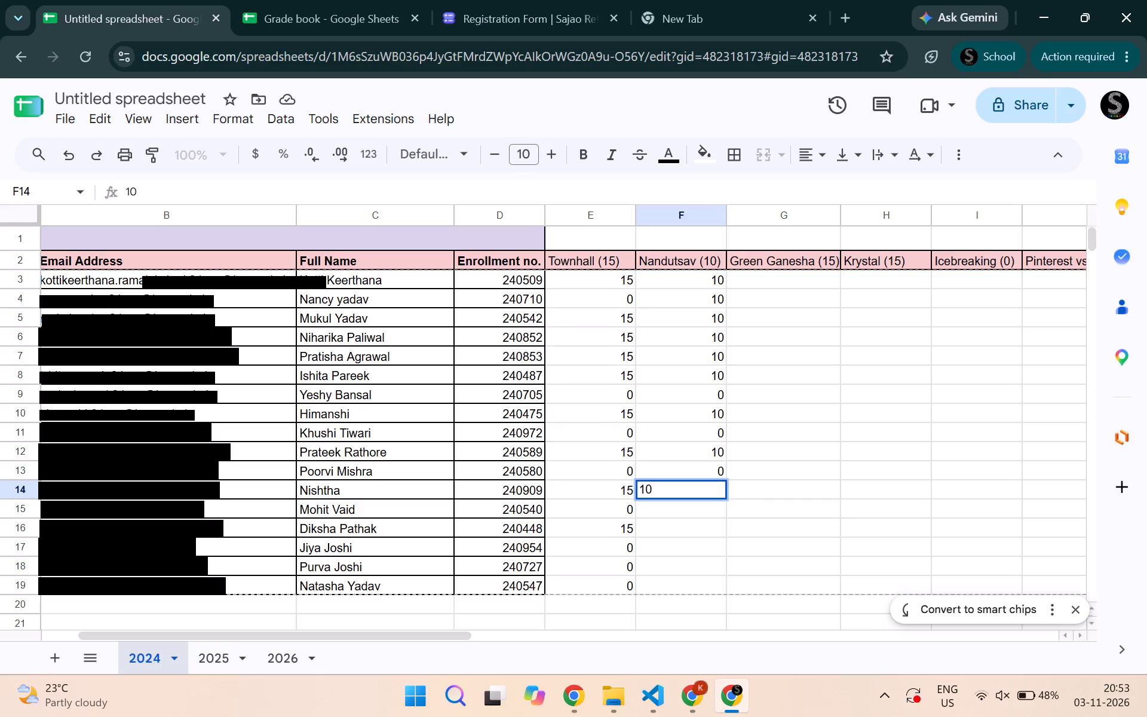
pyautogui.press('Down')
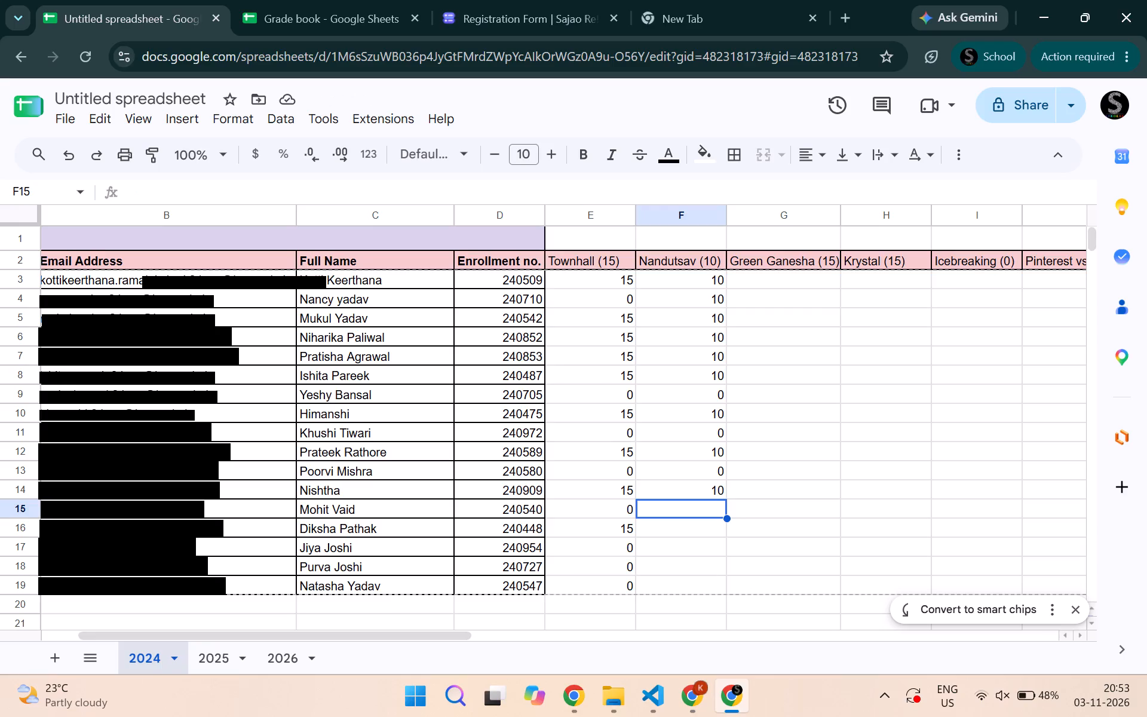
pyautogui.press('0')
pyautogui.press('Down')
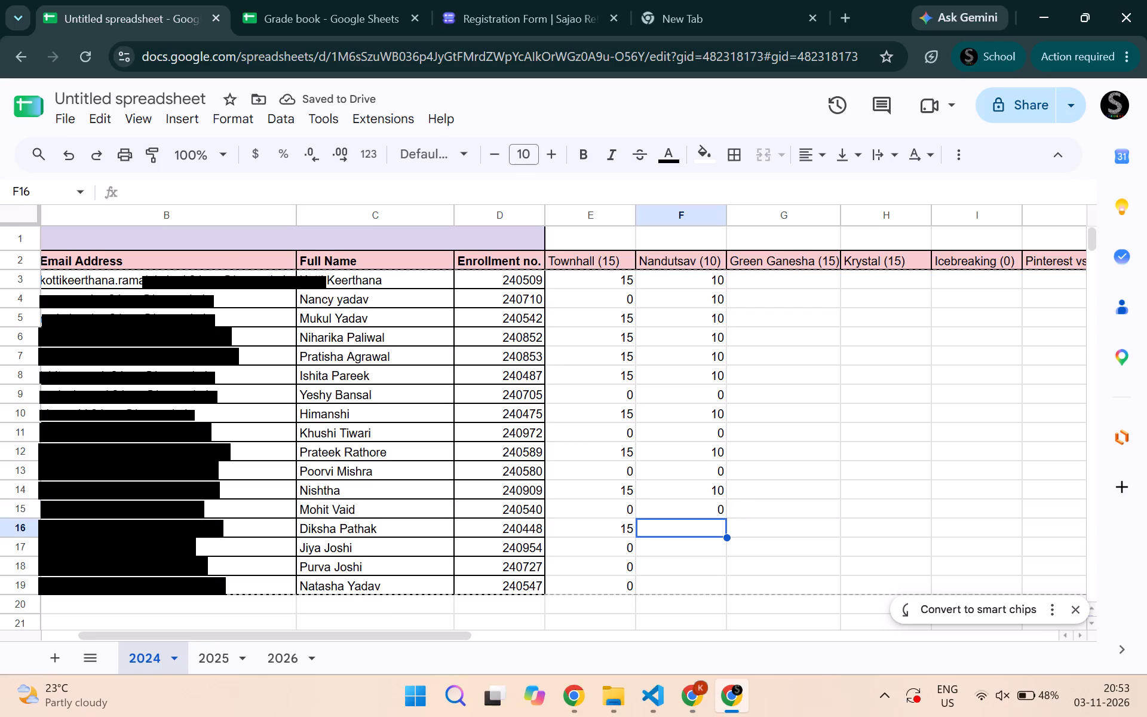
# Enter a Nandutsav score of 0 in F16, F17, F18 and F19, the last four rows of the 2024 Major table.
pyautogui.write('10')
pyautogui.press('BackSpace')
pyautogui.press('BackSpace')
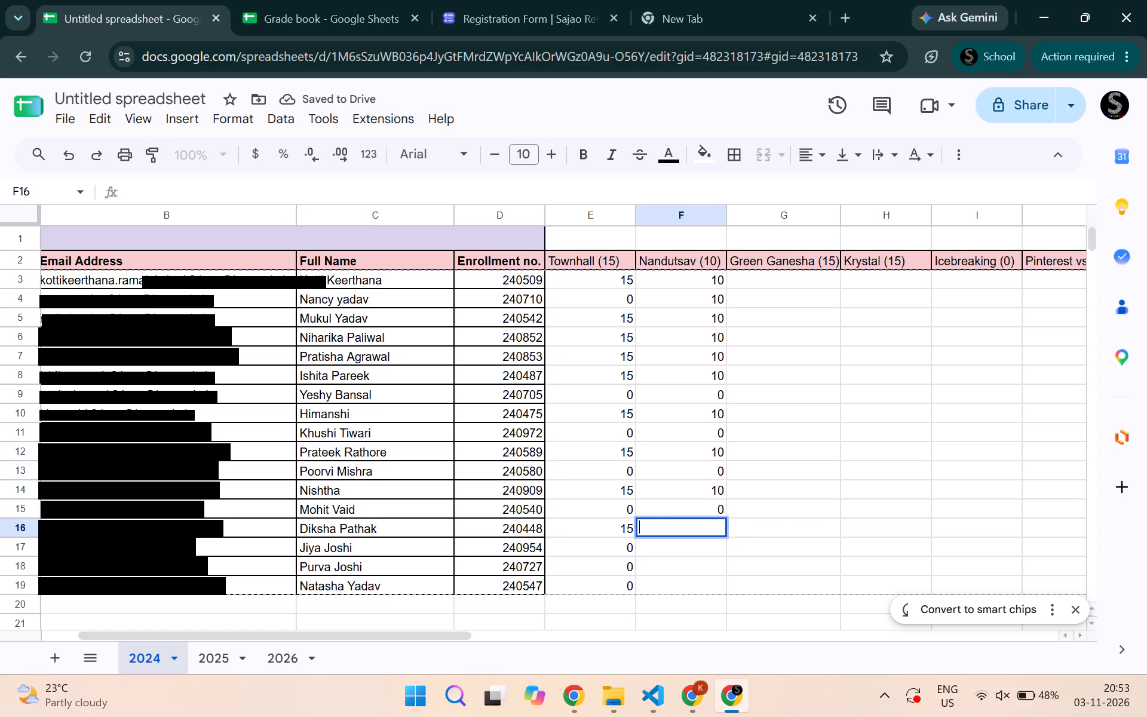
pyautogui.press('0')
pyautogui.press('Down')
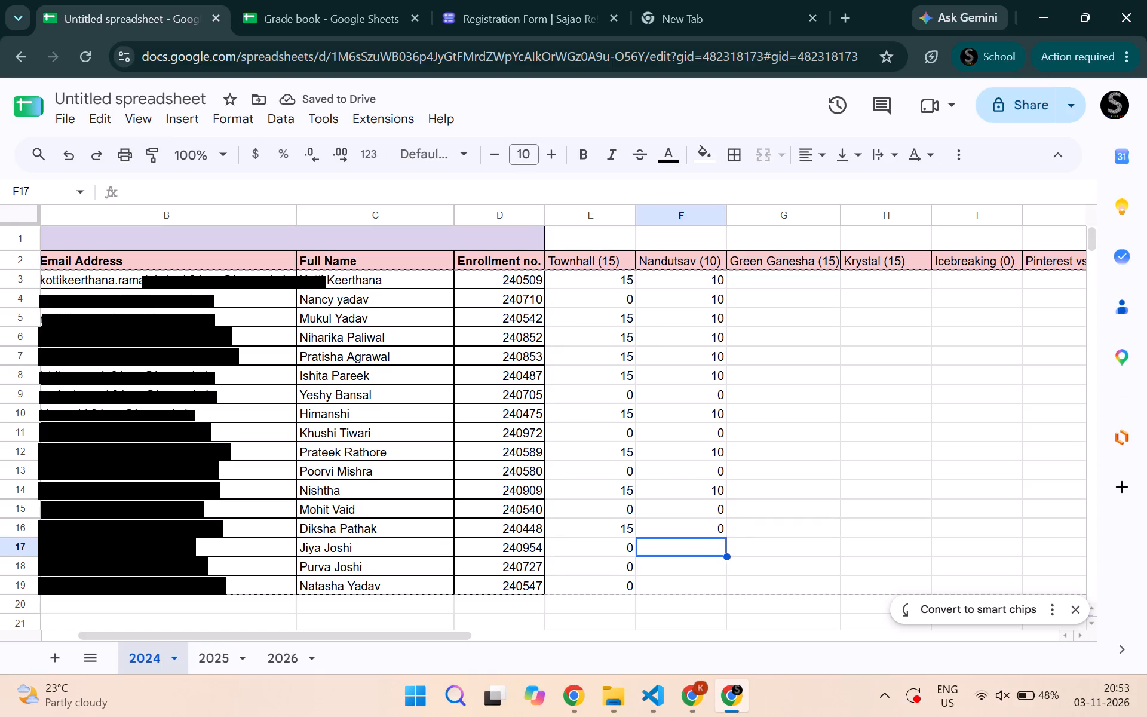
pyautogui.press('0')
pyautogui.press('Down')
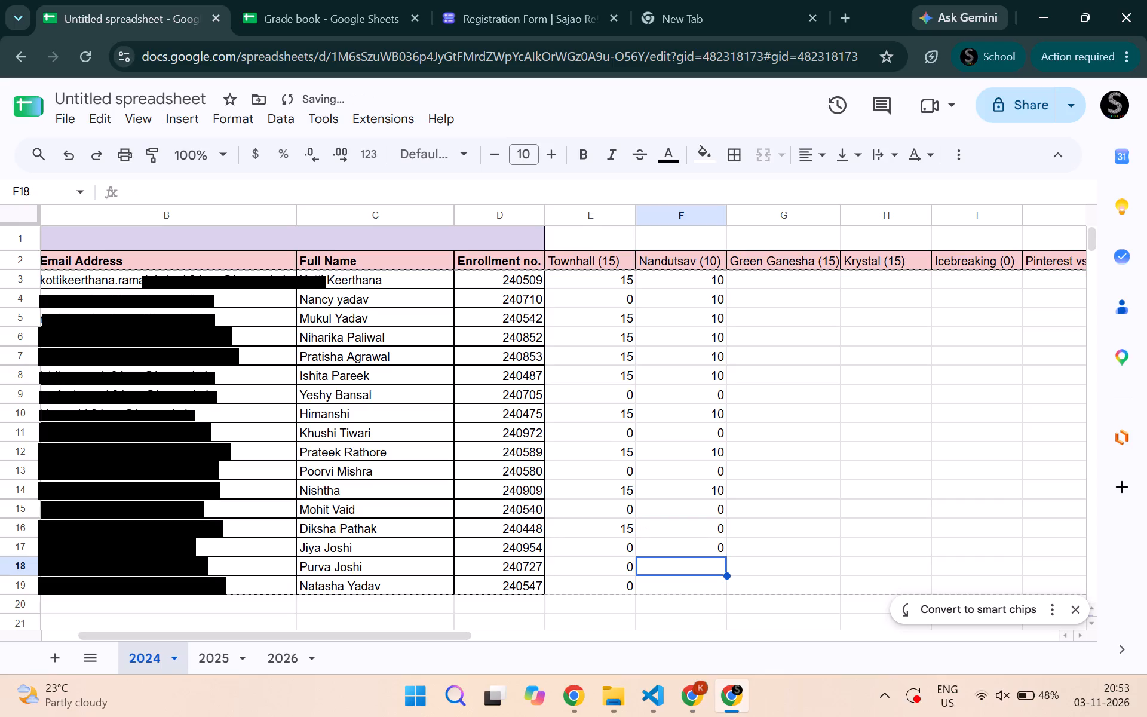
pyautogui.press('0')
pyautogui.press('Down')
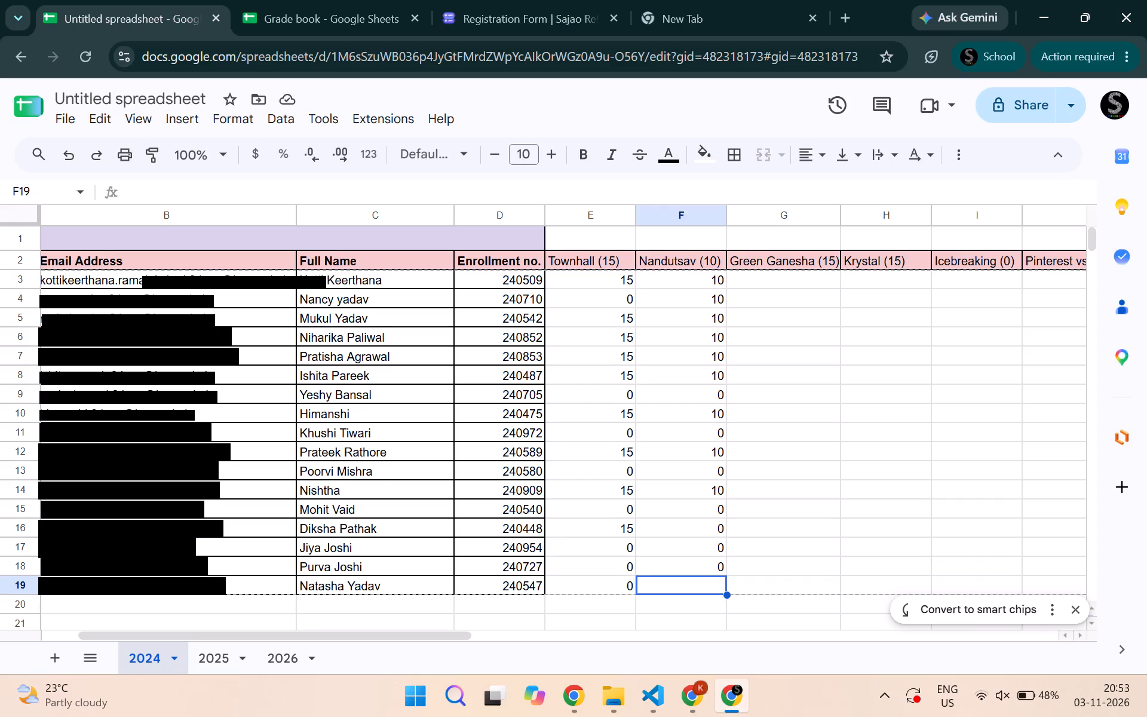
pyautogui.press('0')
# Enter Nandutsav scores of 0 in F24 and 10 in F25, the first two rows of the 2024 Minor table.
pyautogui.scroll(-3, 735, 483)
pyautogui.hscroll(-1, 735, 483)
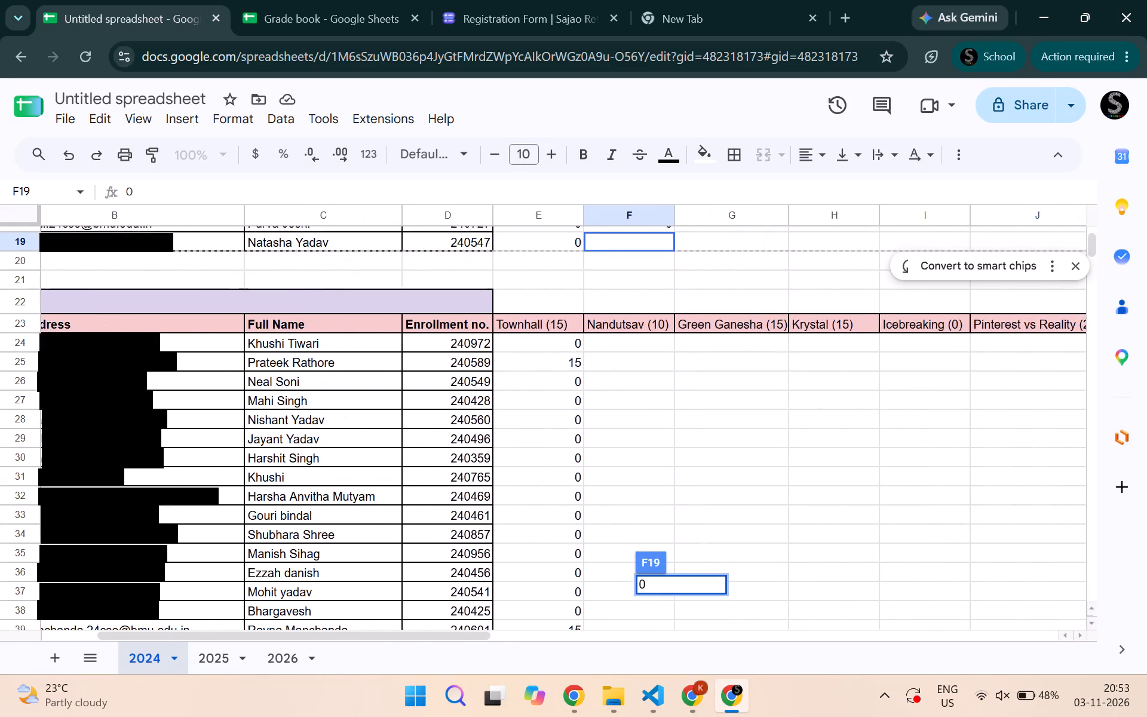
pyautogui.click(660, 344)
pyautogui.hscroll(1, 660, 344)
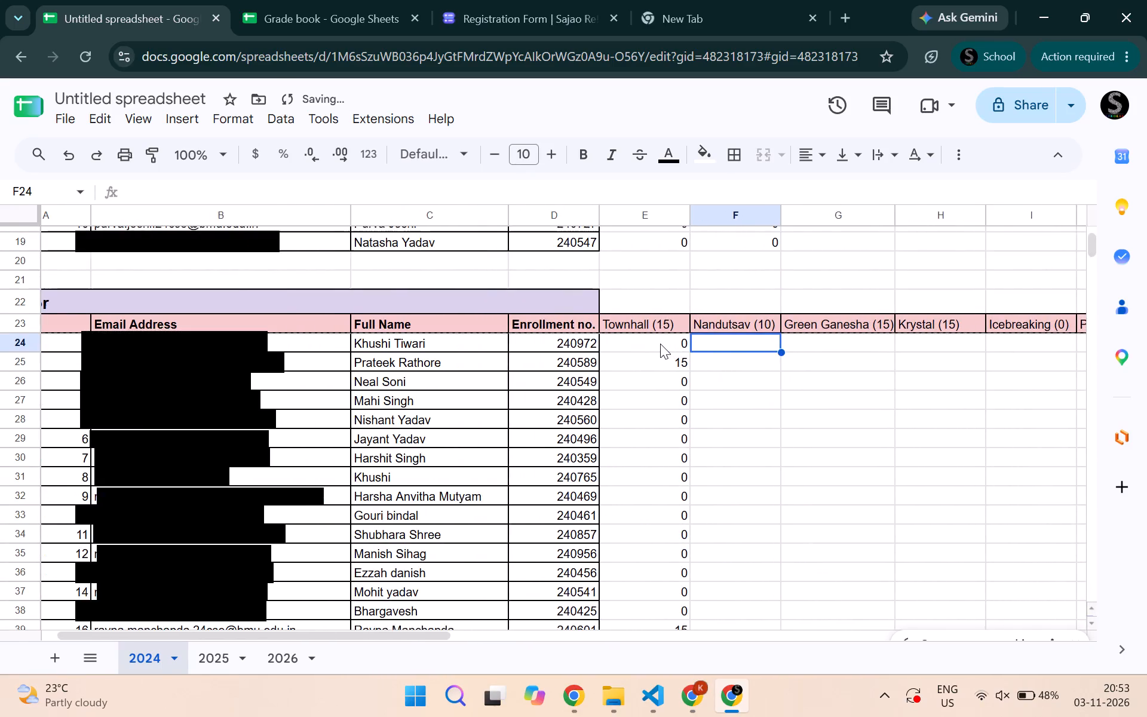
pyautogui.hscroll(1, 660, 344)
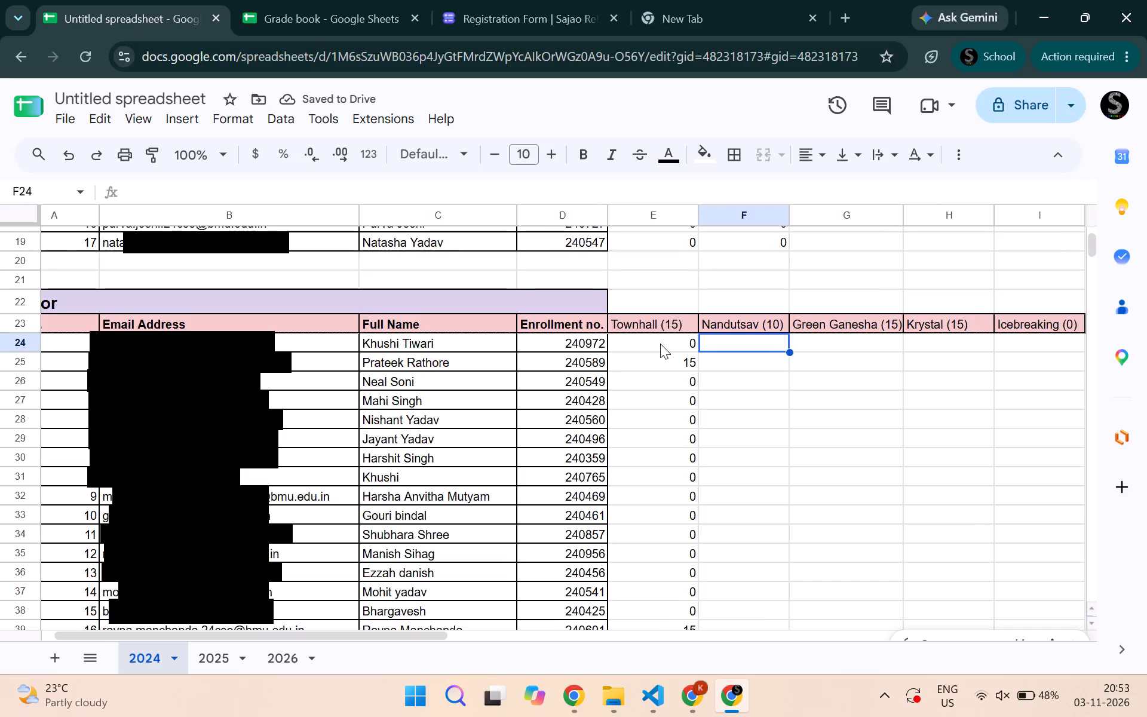
pyautogui.press('0')
pyautogui.press('Down')
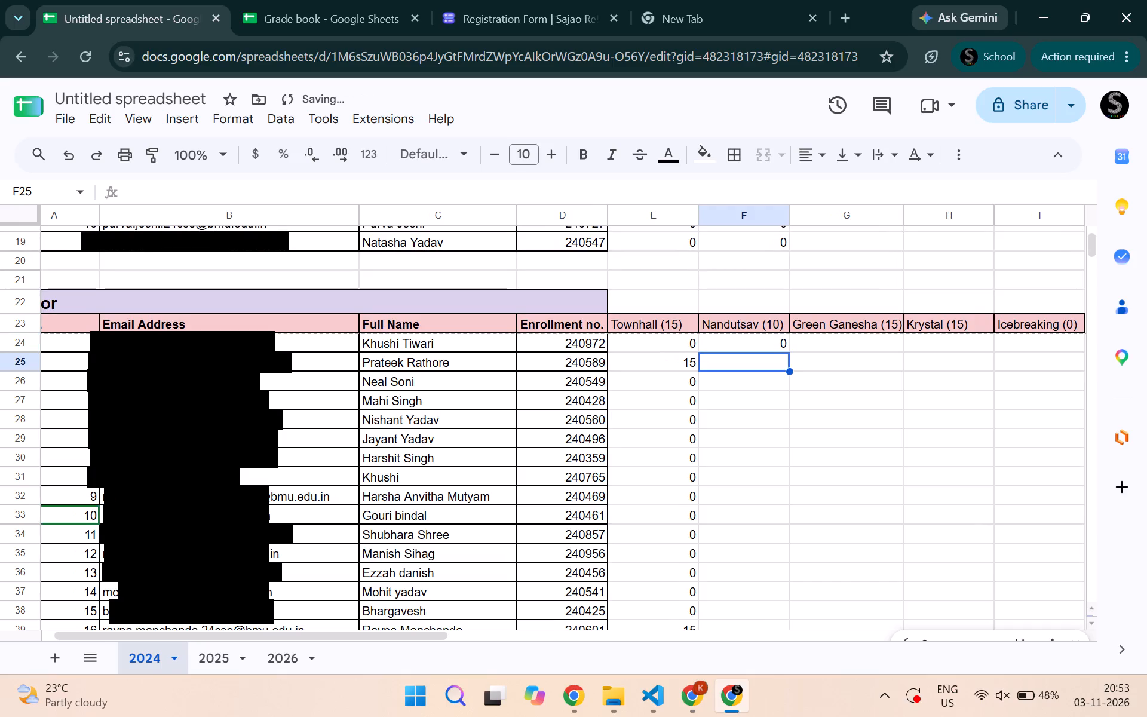
pyautogui.write('10')
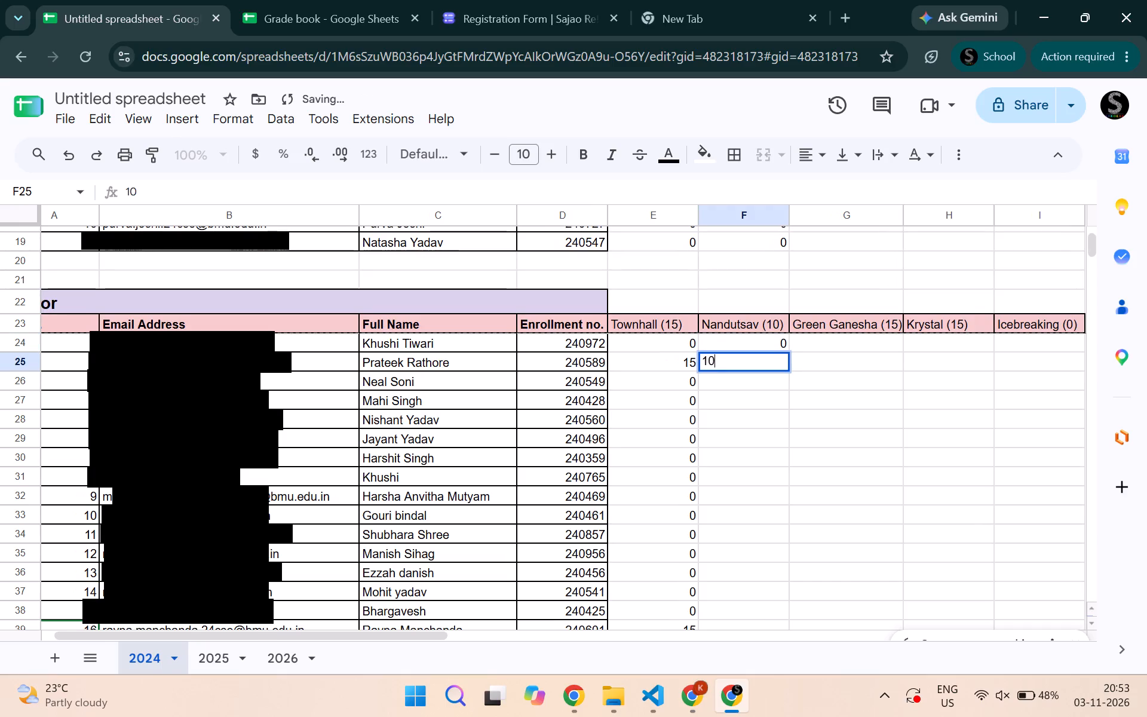
pyautogui.press('Down')
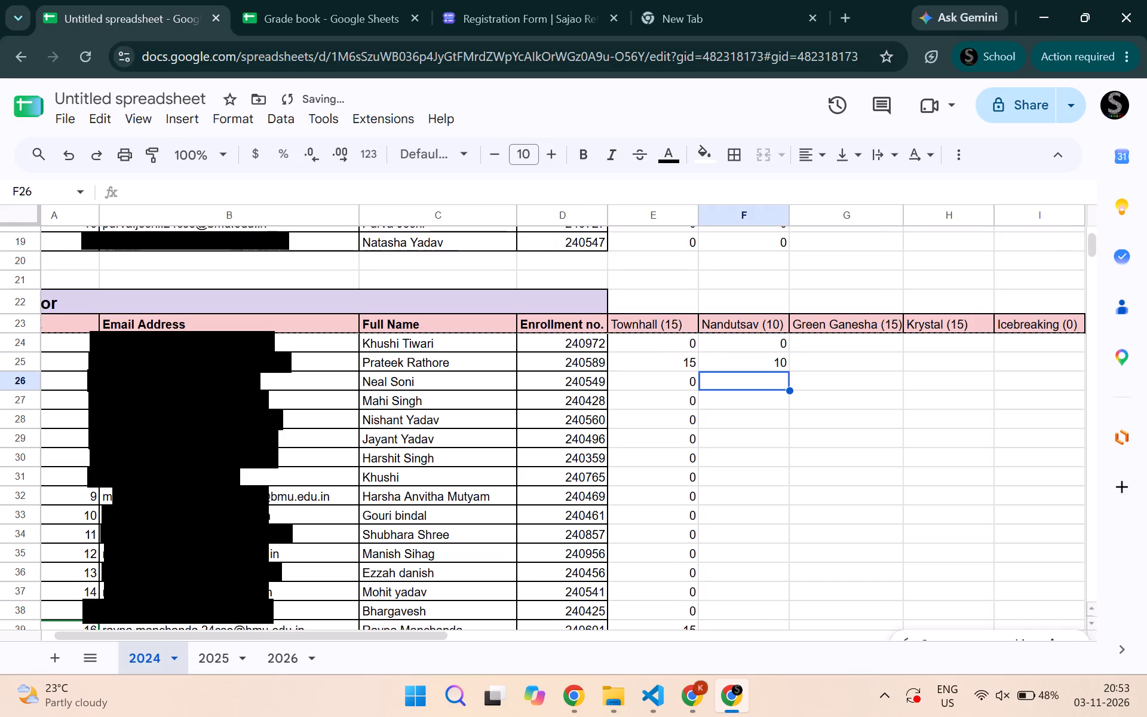
# Enter a Nandutsav score of 0 in F26, F27 and F28 of the 2024 Minor table.
pyautogui.press('0')
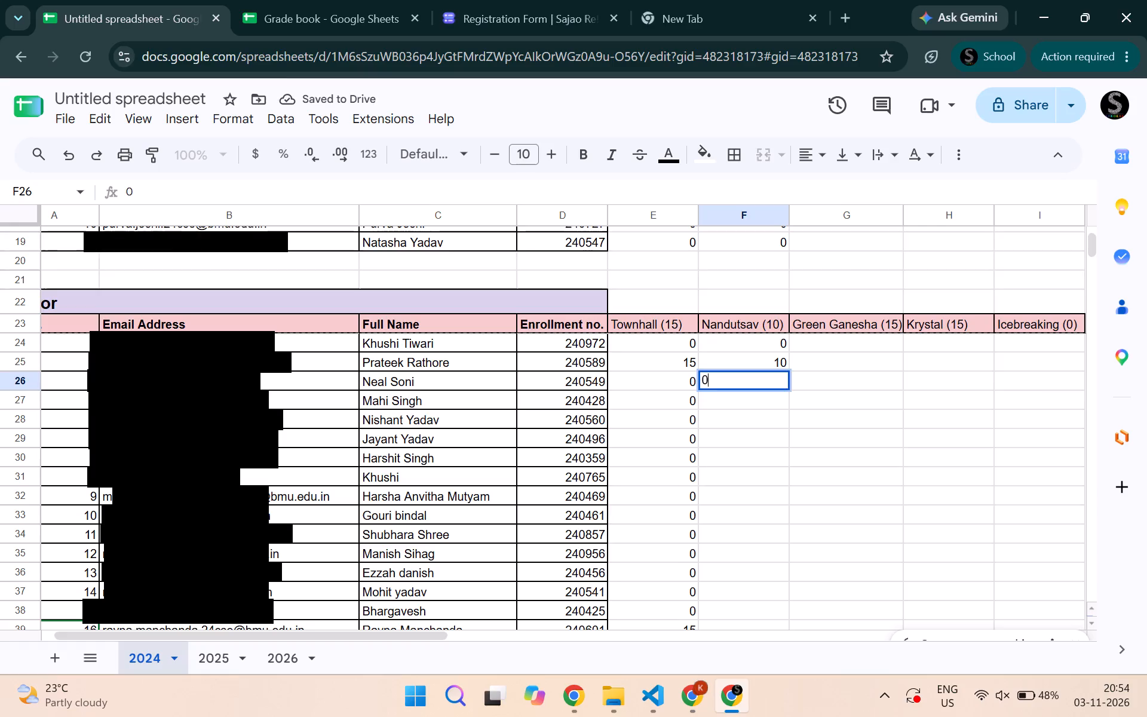
pyautogui.press('Down')
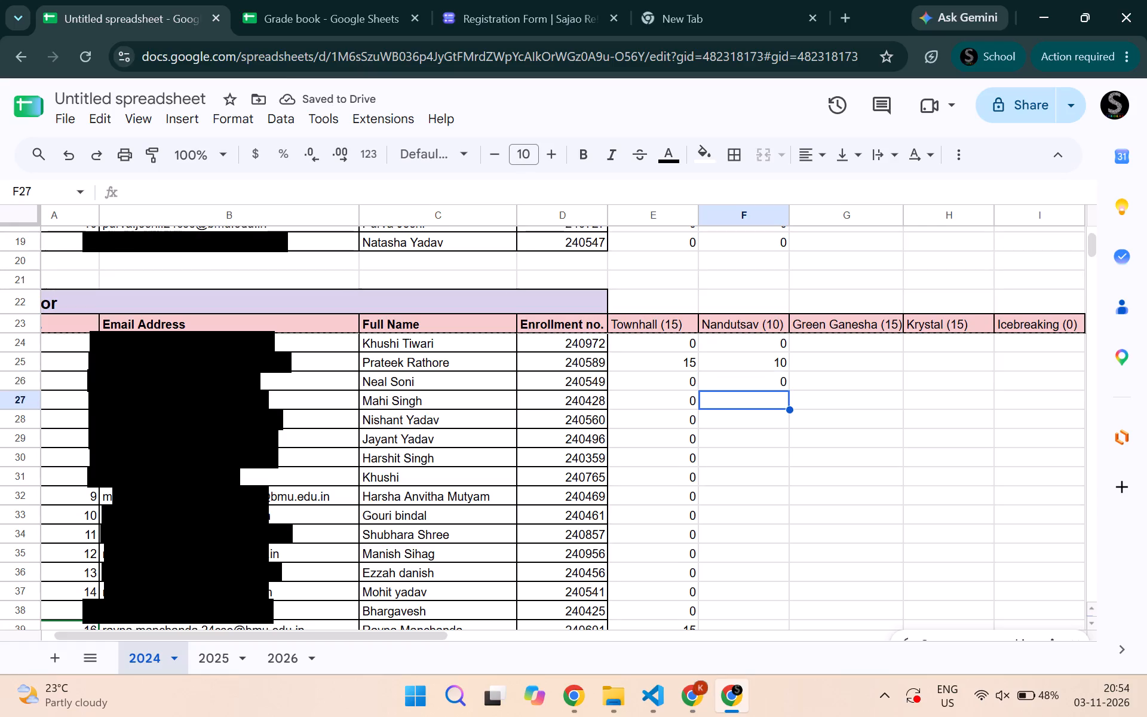
pyautogui.press('0')
pyautogui.press('Down')
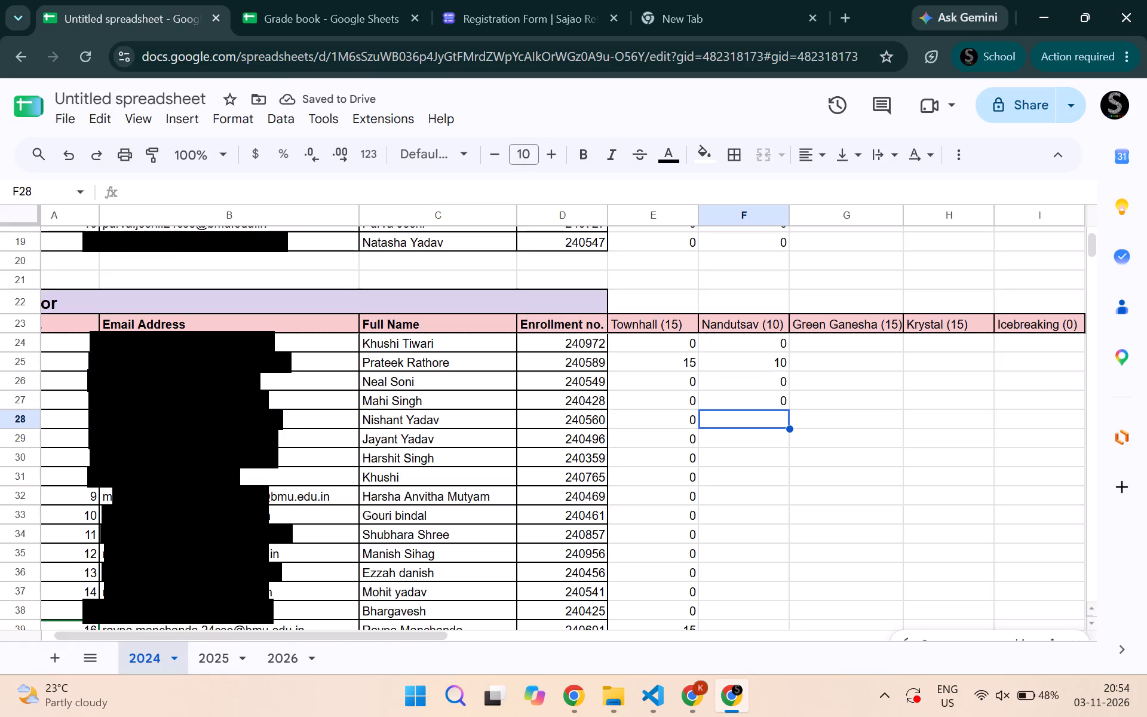
pyautogui.press('0')
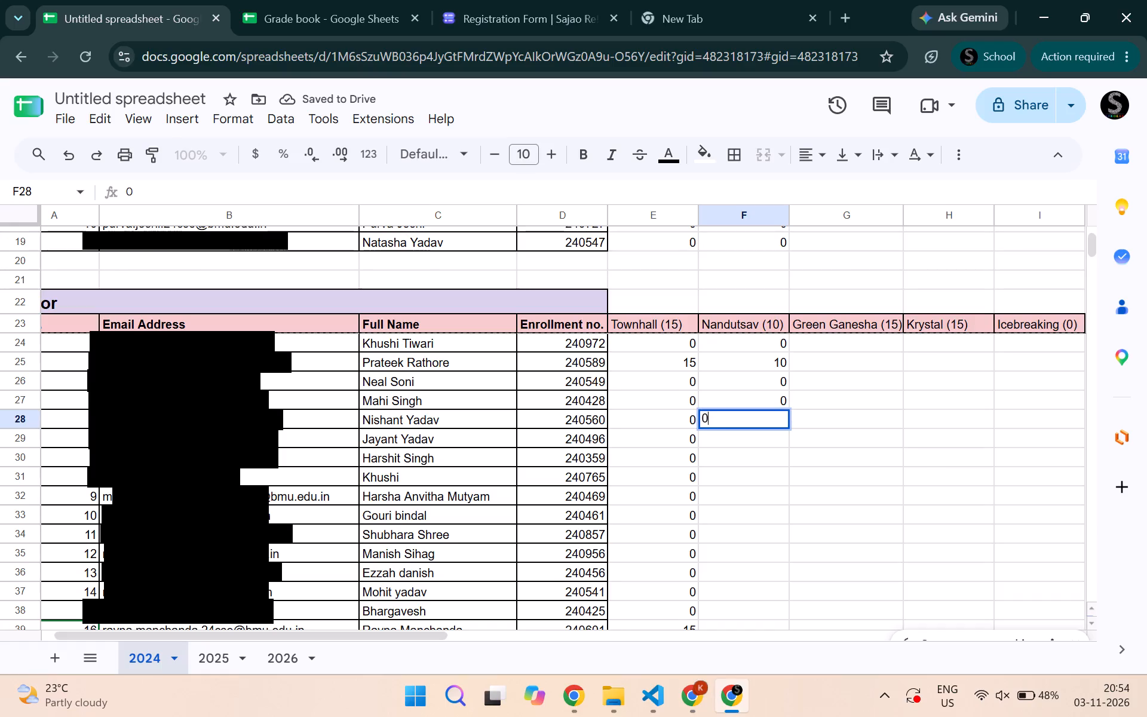
pyautogui.press('Down')
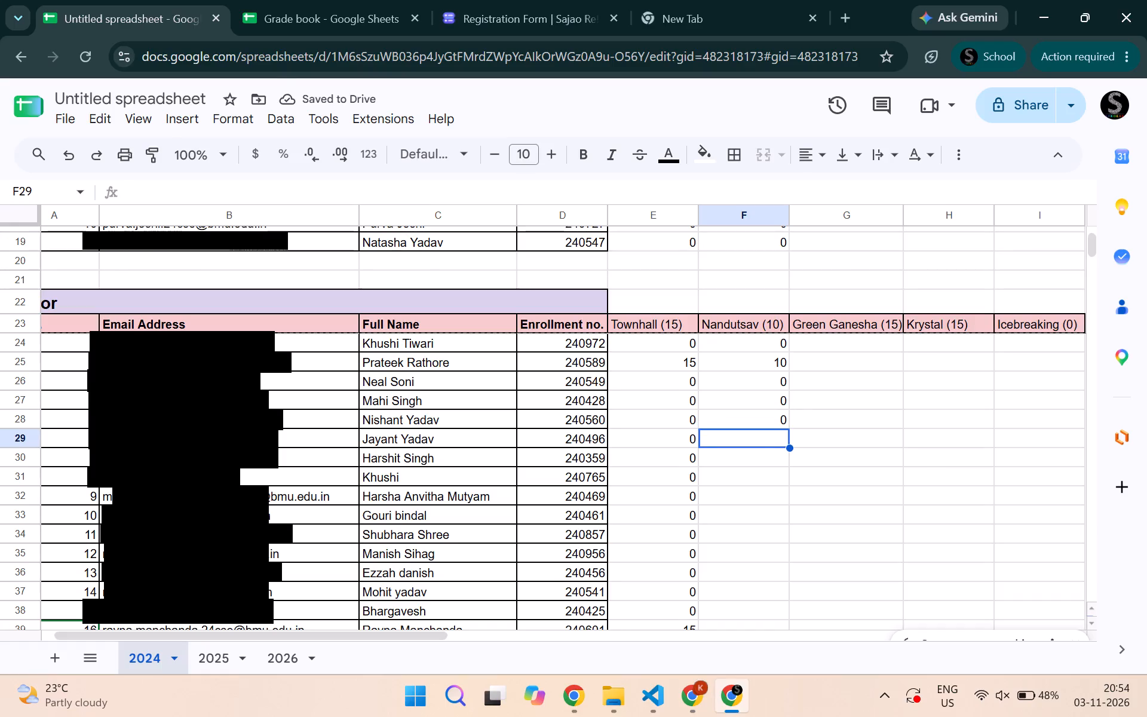
# Enter a Nandutsav score of 0 in F29, F30 and F31 of the 2024 Minor table.
pyautogui.press('0')
pyautogui.press('Down')
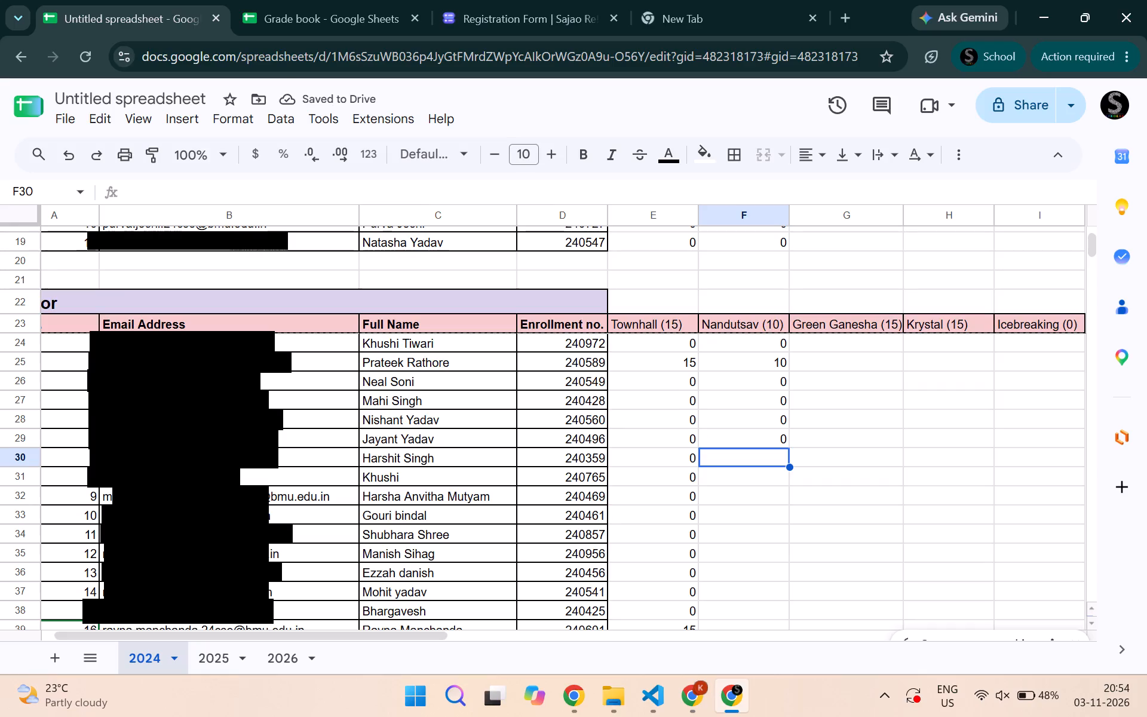
pyautogui.press('0')
pyautogui.press('Down')
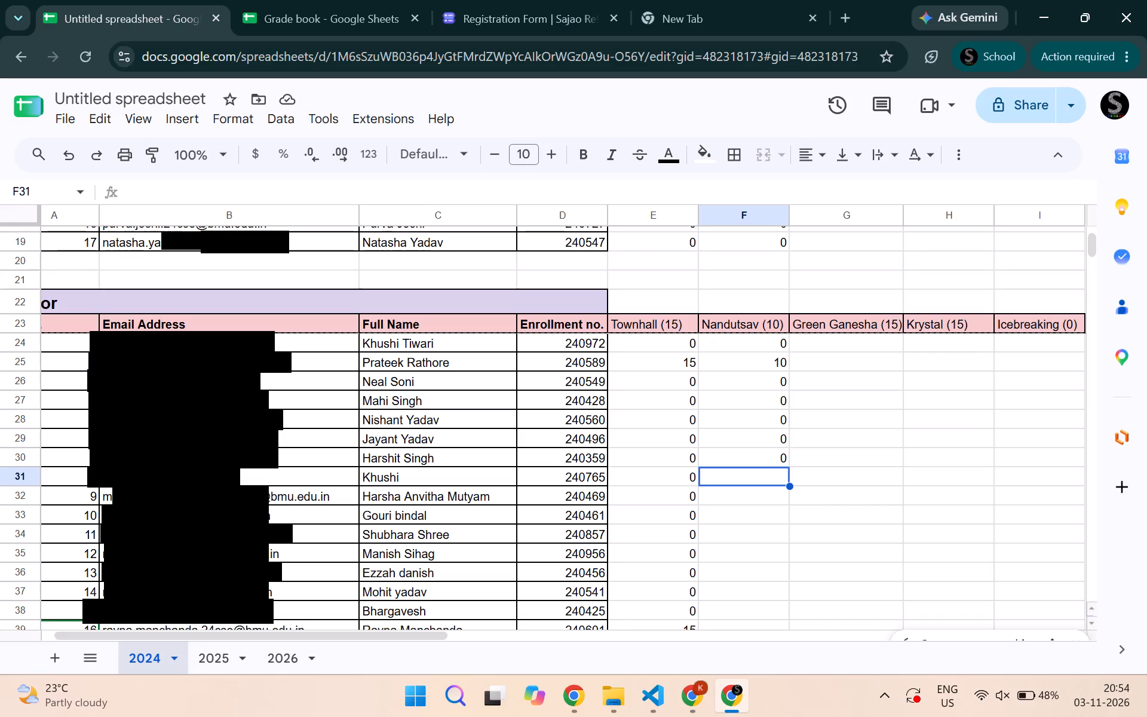
pyautogui.press('0')
pyautogui.press('Down')
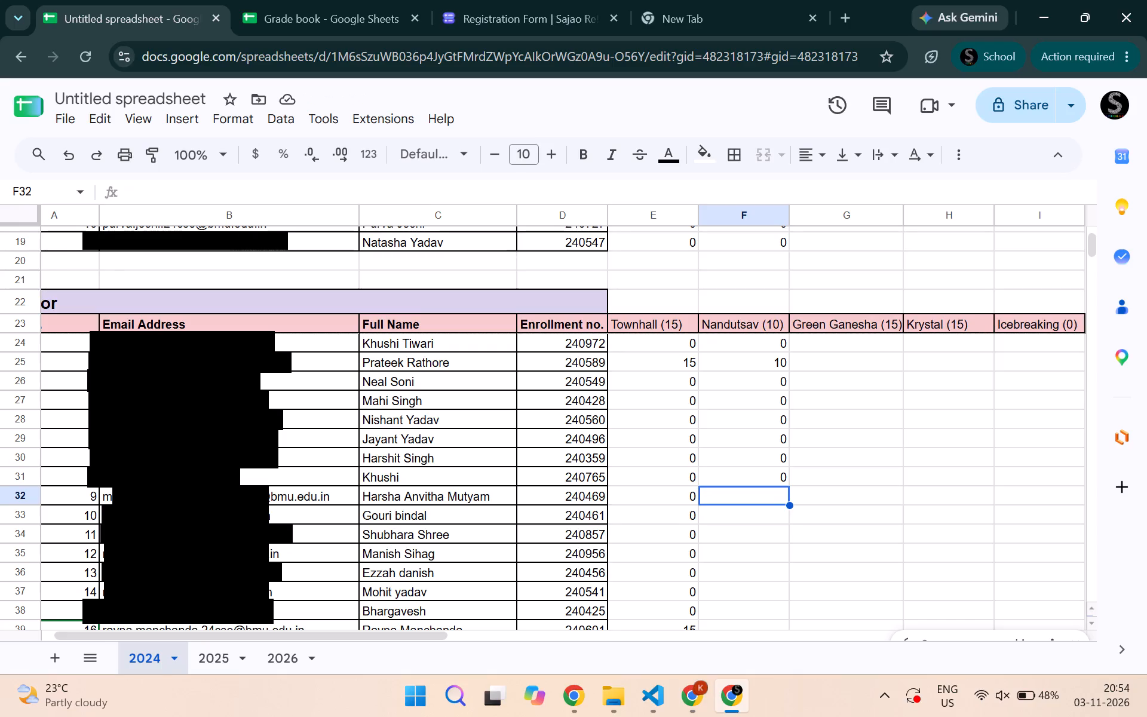
# Enter a Nandutsav score of 10 in F32, F33 and F34 of the 2024 Minor table.
pyautogui.write('10')
pyautogui.press('Down')
pyautogui.write('10')
pyautogui.press('Down')
pyautogui.write('10')
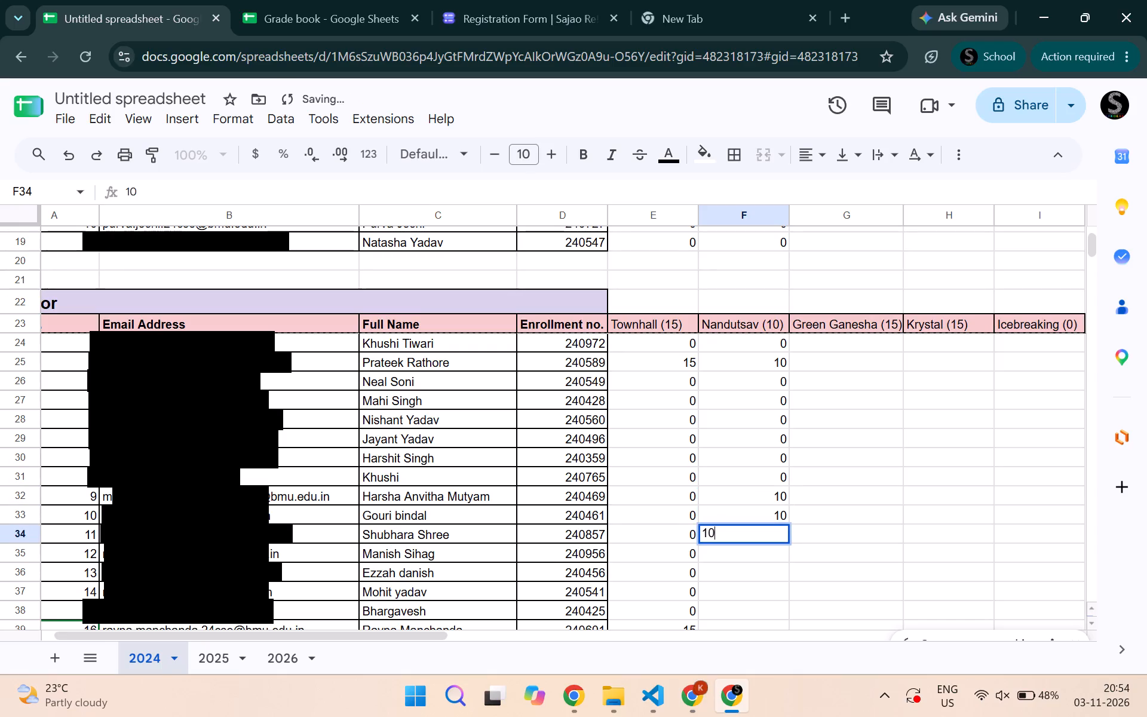
pyautogui.press('Down')
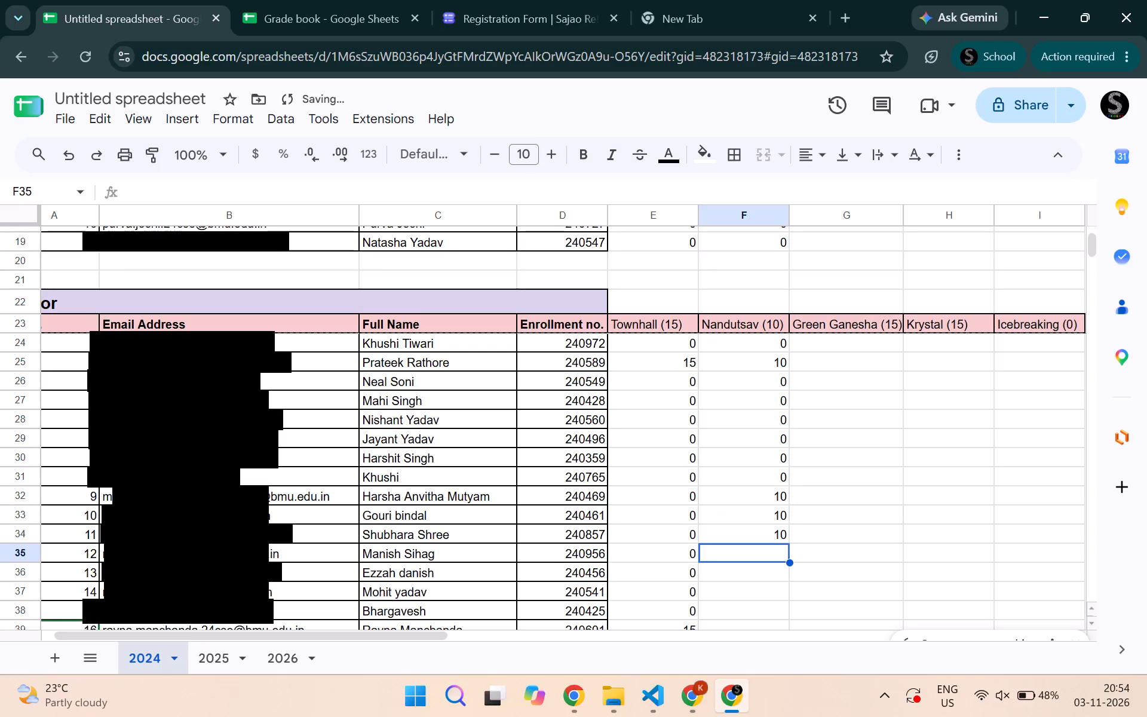
# Enter a Nandutsav score of 0 in F35 and F36 of the 2024 Minor table.
pyautogui.press('0')
pyautogui.press('Down')
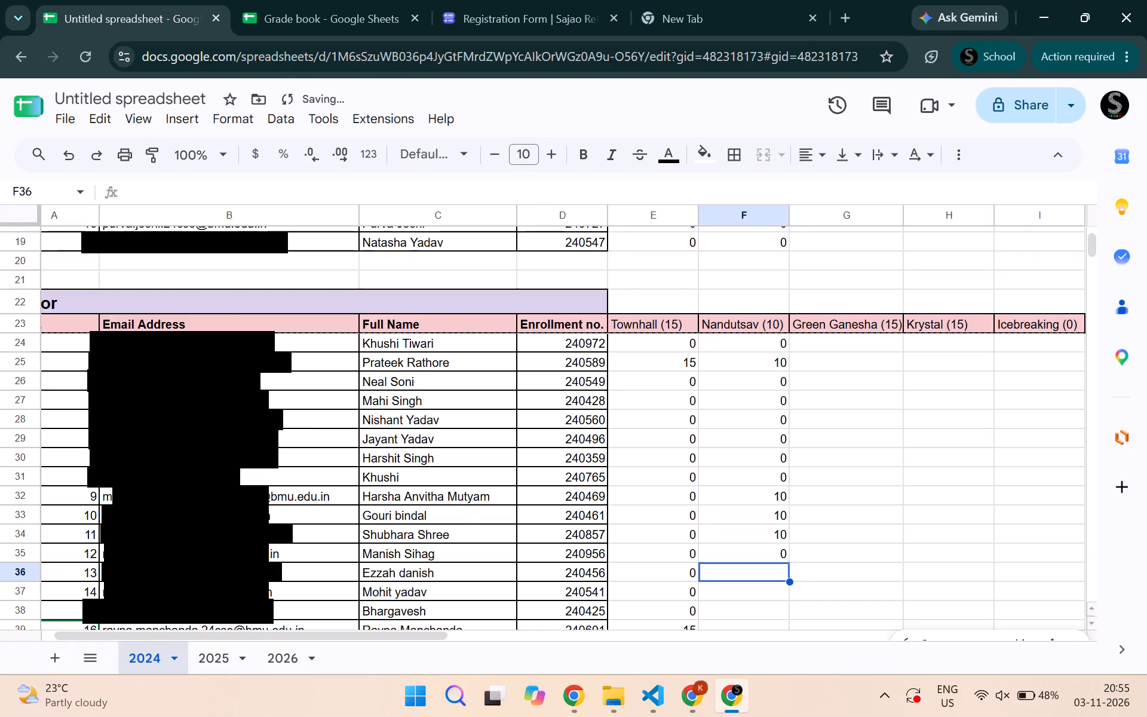
pyautogui.scroll(-2, 660, 344)
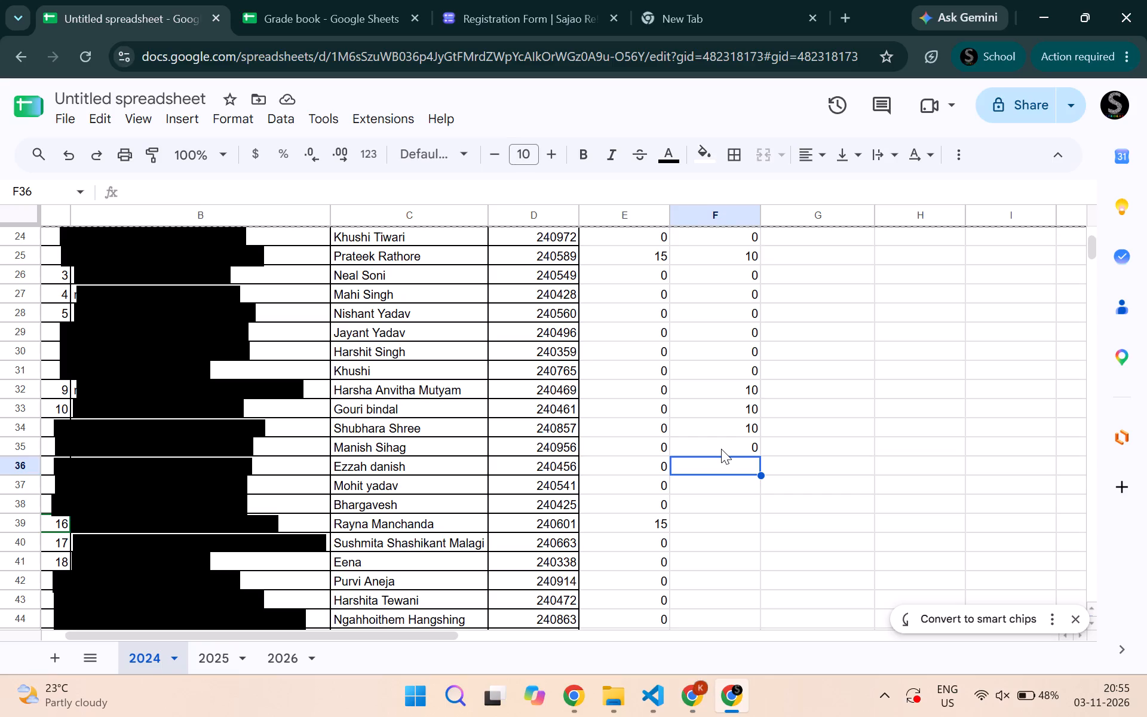
pyautogui.press('0')
pyautogui.press('Down')
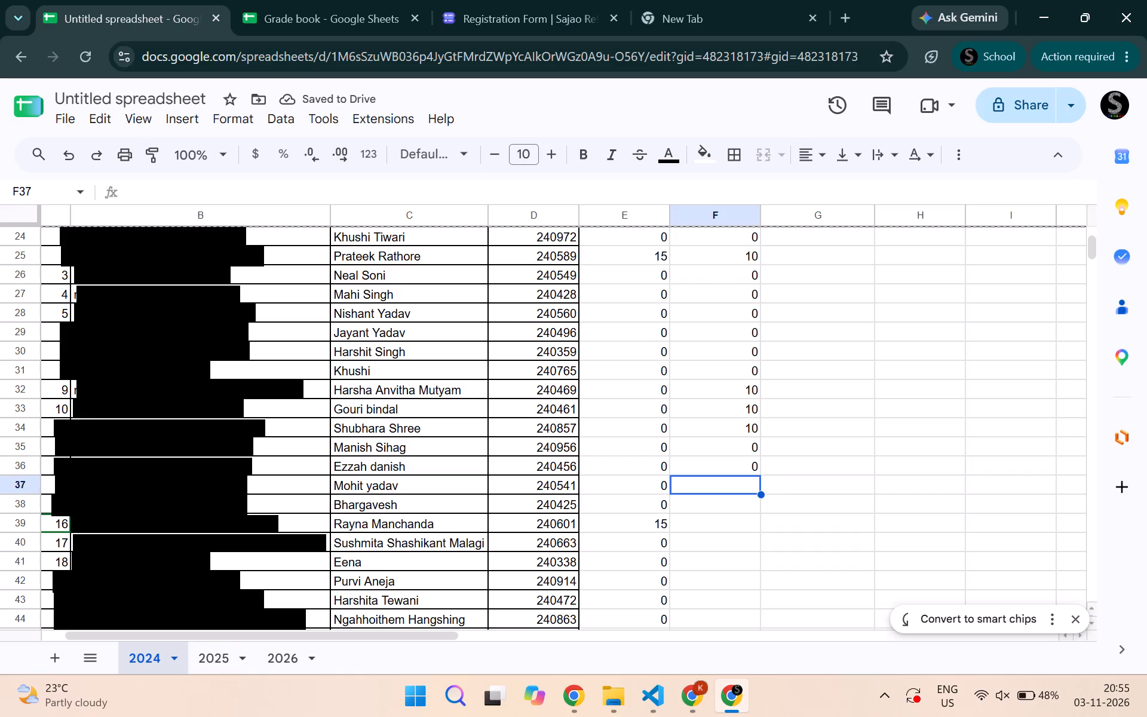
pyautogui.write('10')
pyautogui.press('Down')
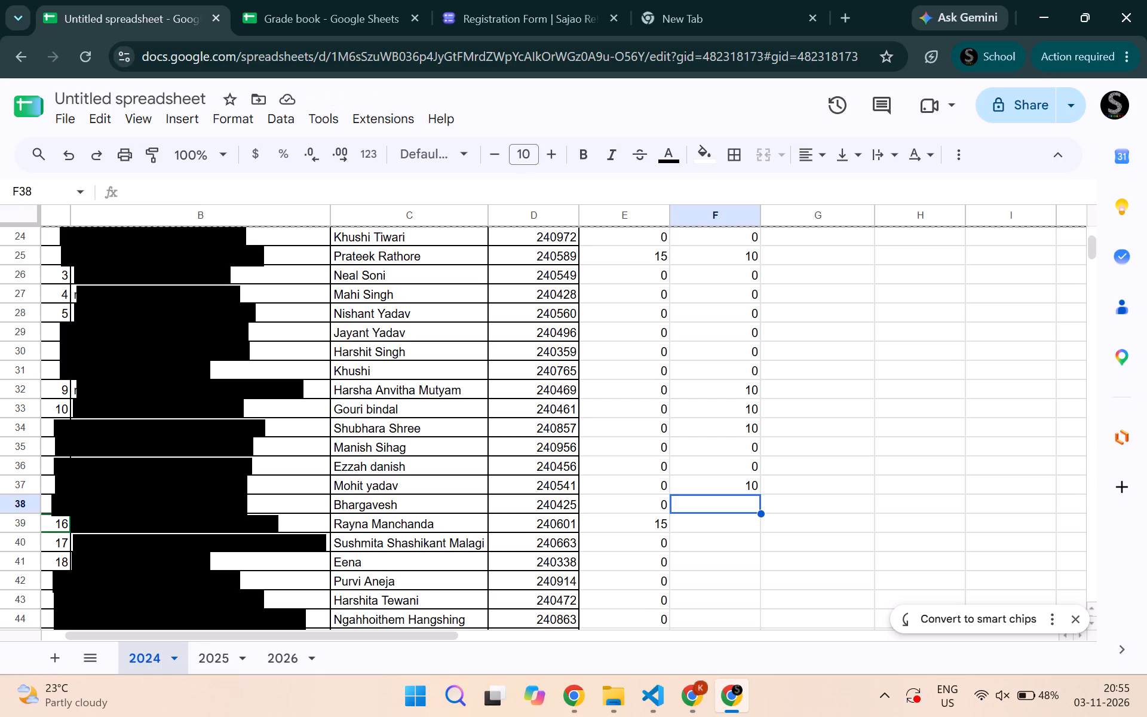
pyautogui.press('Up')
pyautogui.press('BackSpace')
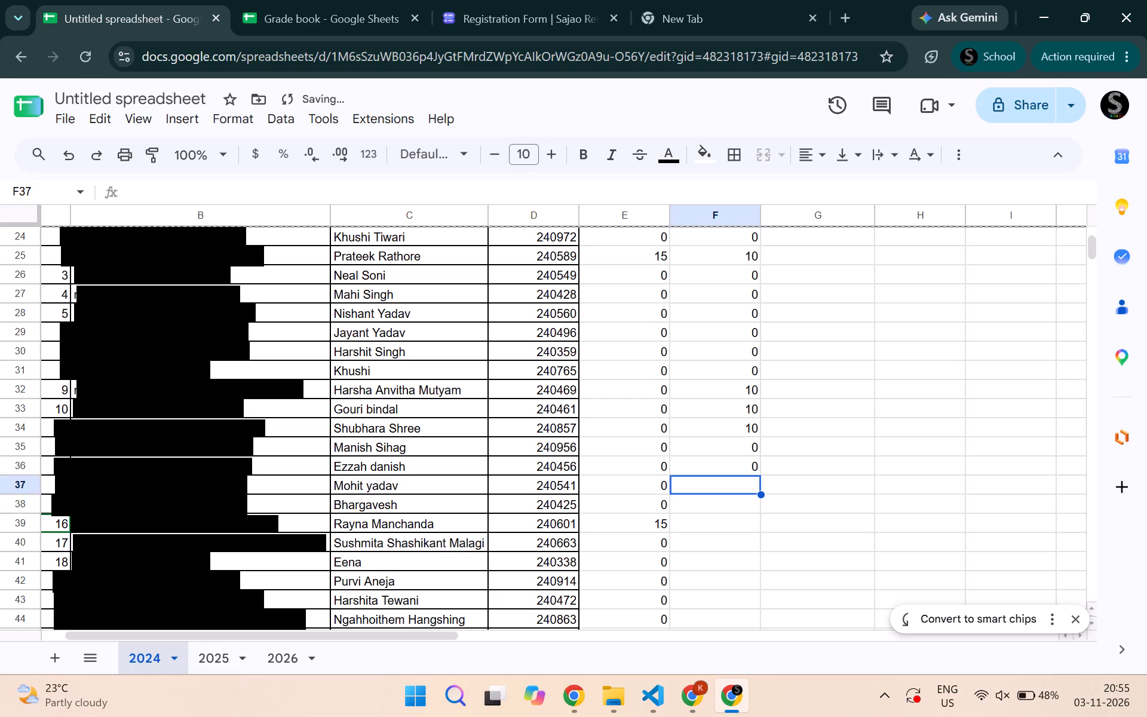
# Enter Nandutsav scores of 0 in F37 and F38, 10 in F39 and 0 in F40 of the 2024 Minor table.
pyautogui.press('0')
pyautogui.press('Down')
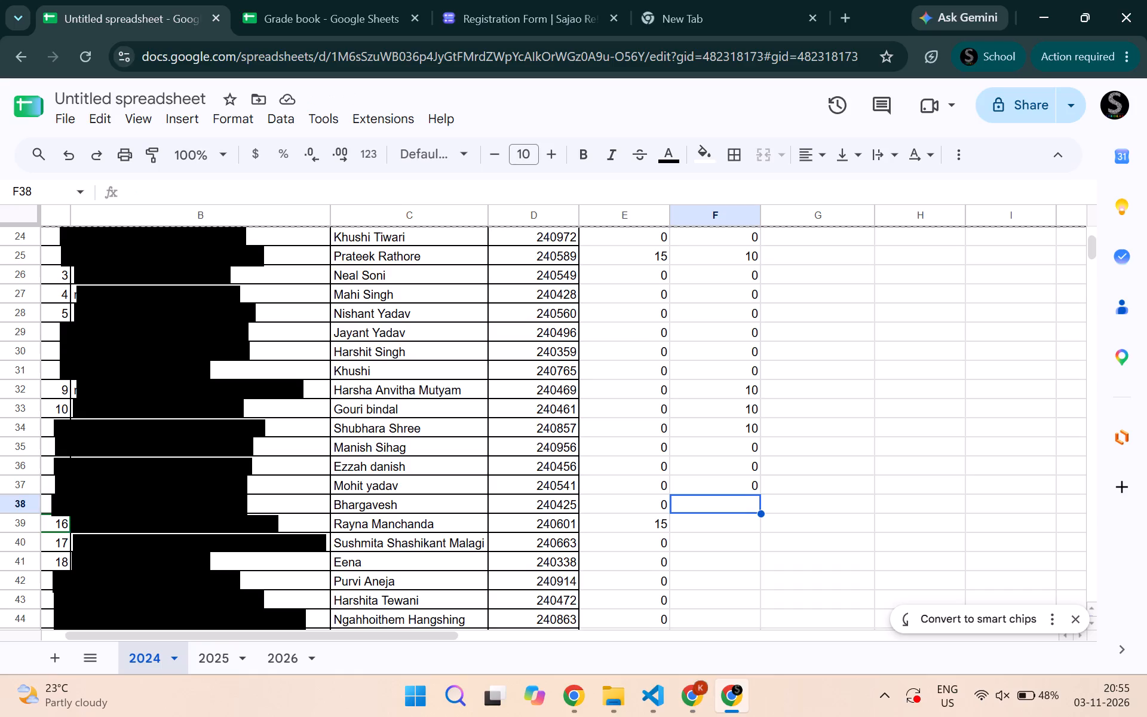
pyautogui.press('0')
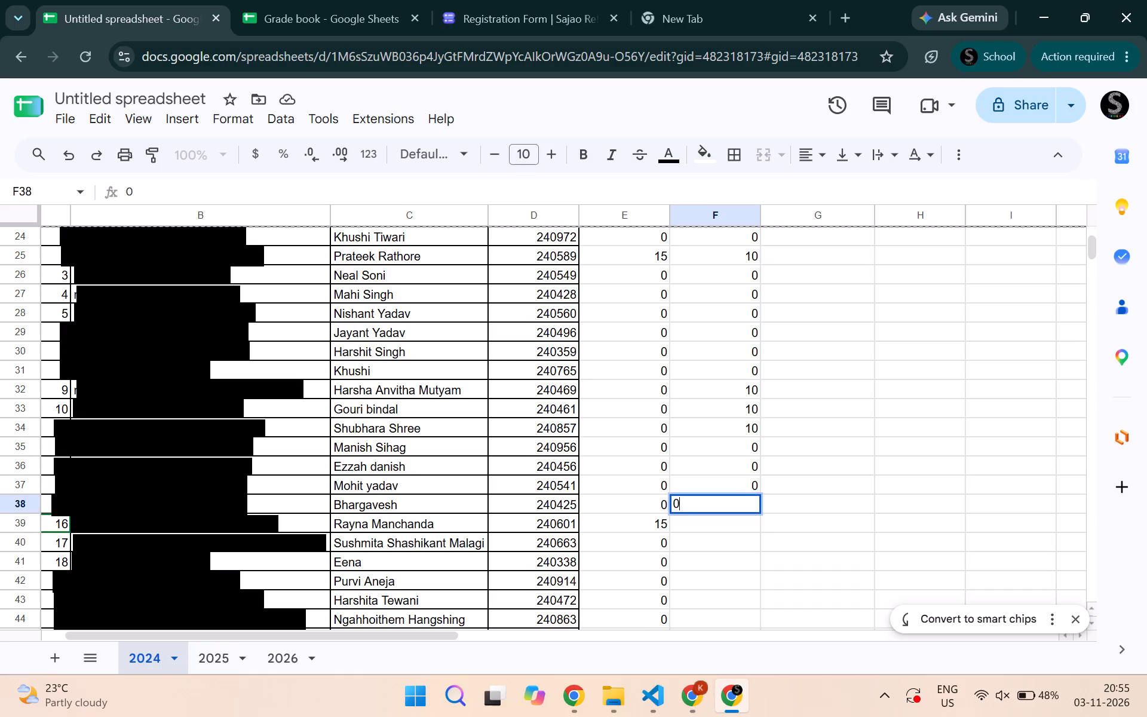
pyautogui.press('Down')
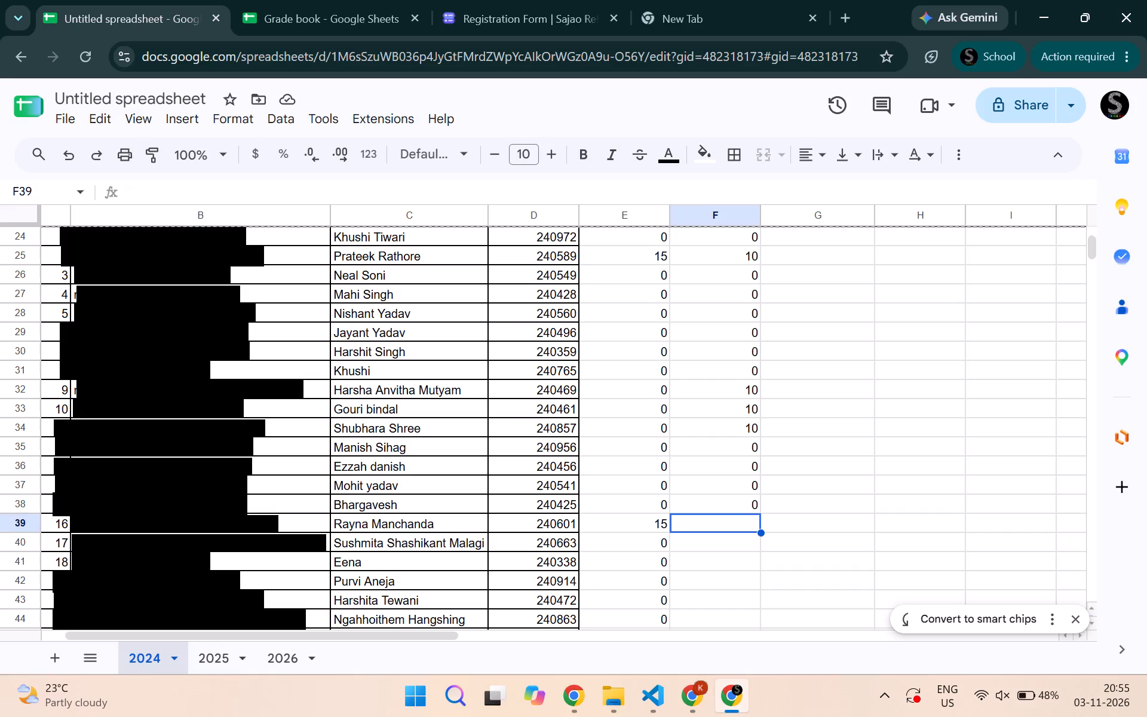
pyautogui.write('10')
pyautogui.press('Down')
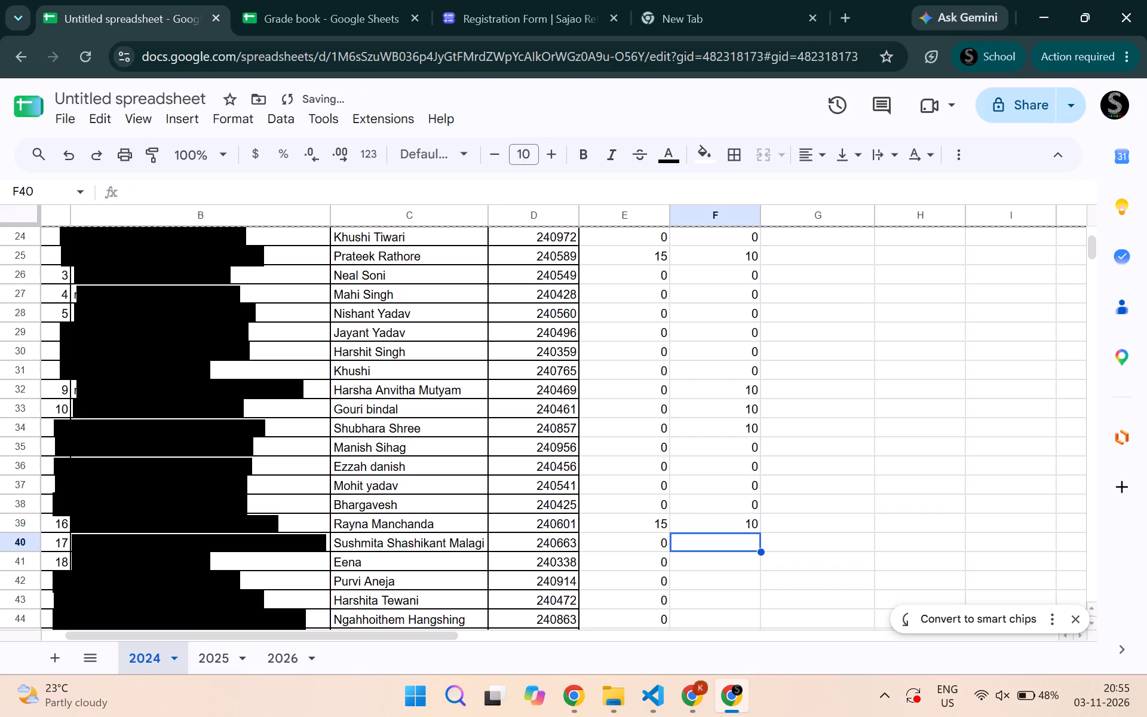
pyautogui.press('0')
pyautogui.press('Down')
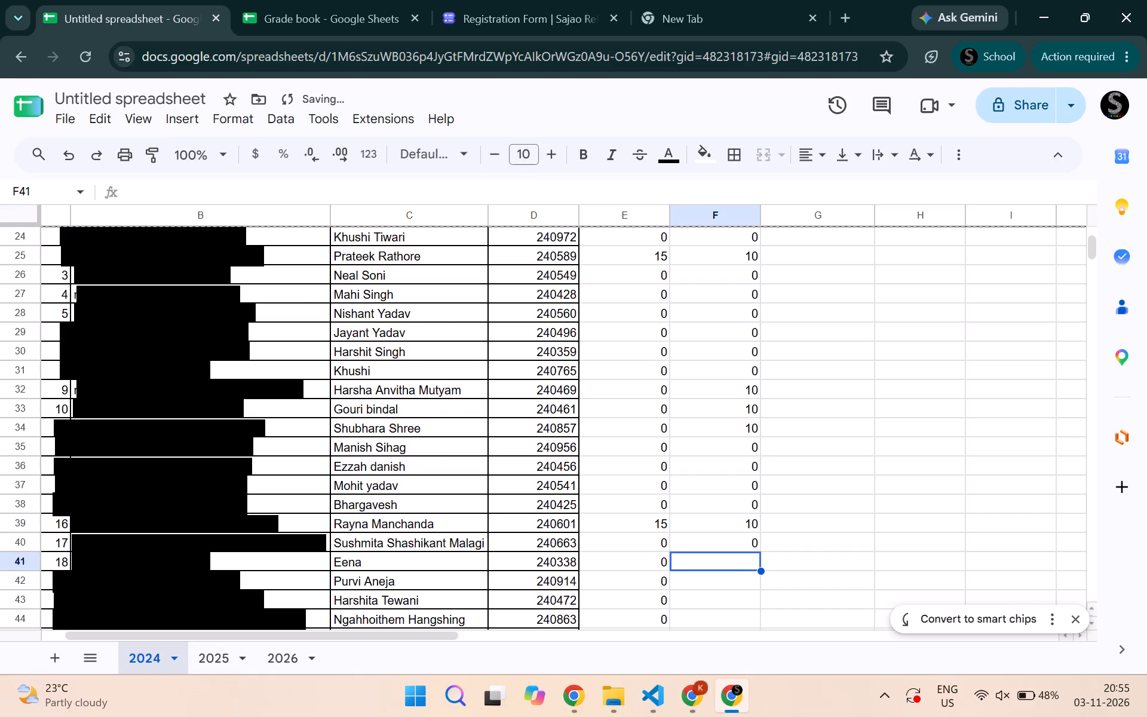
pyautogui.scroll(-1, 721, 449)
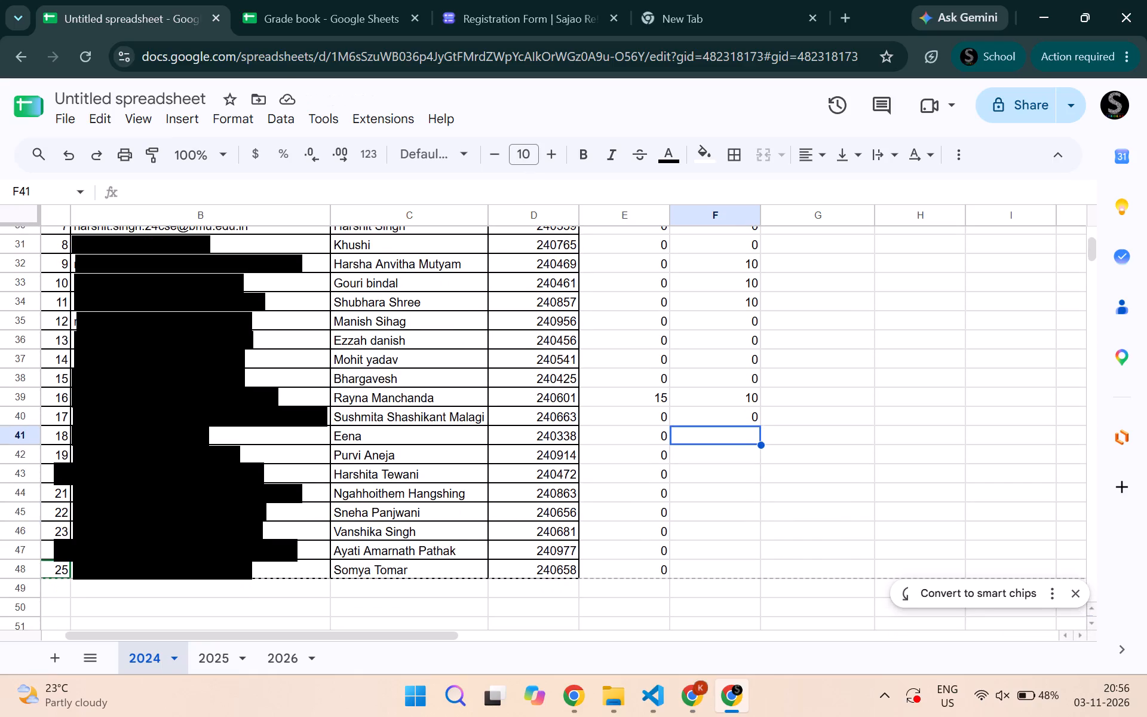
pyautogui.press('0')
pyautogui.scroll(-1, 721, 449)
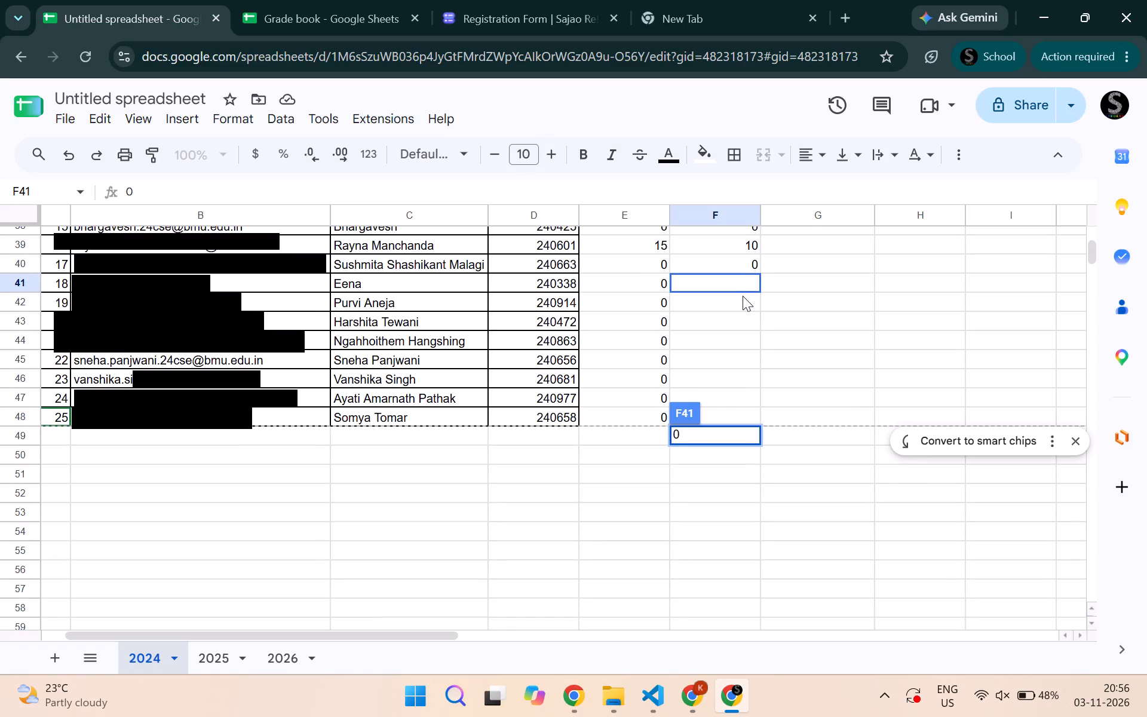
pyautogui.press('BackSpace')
# Enter a Nandutsav score of 0 in F41 and F42 of the 2024 Minor table.
pyautogui.click(702, 277)
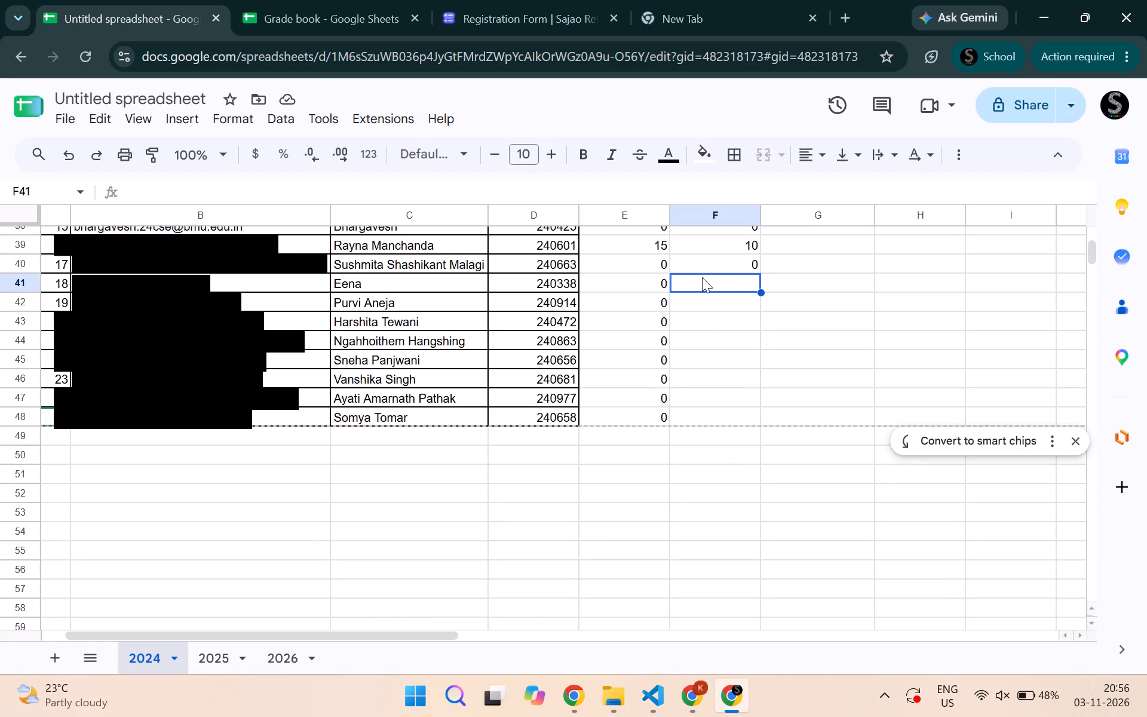
pyautogui.press('0')
pyautogui.press('Down')
pyautogui.press('0')
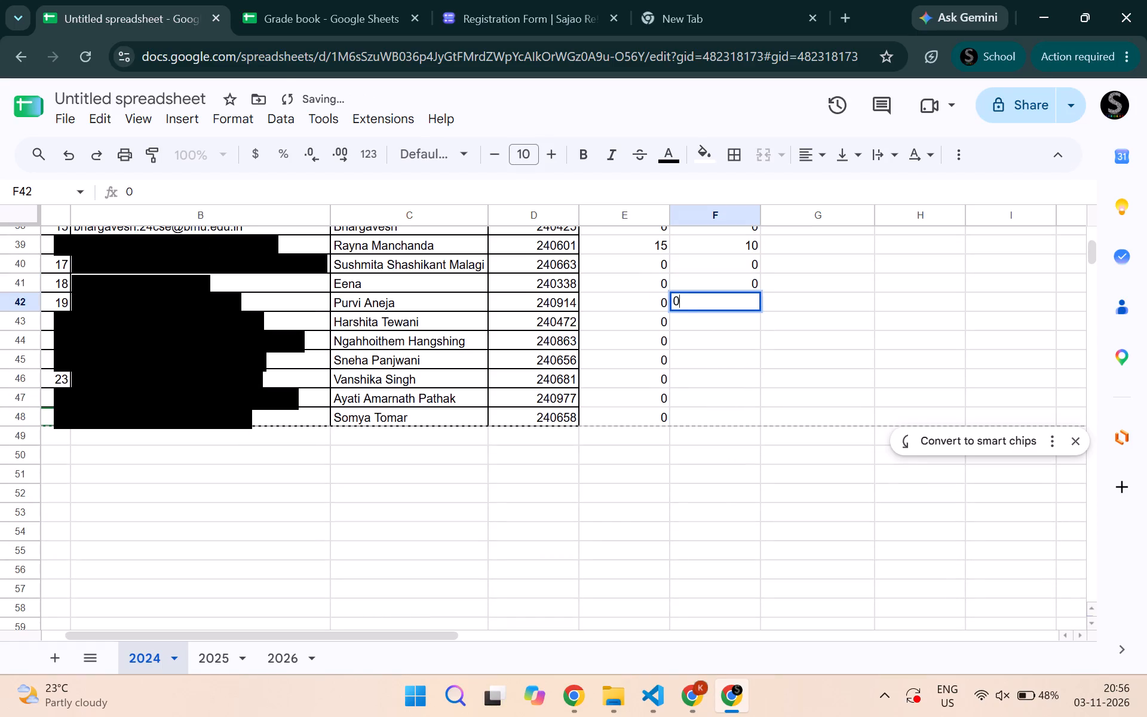
pyautogui.press('Down')
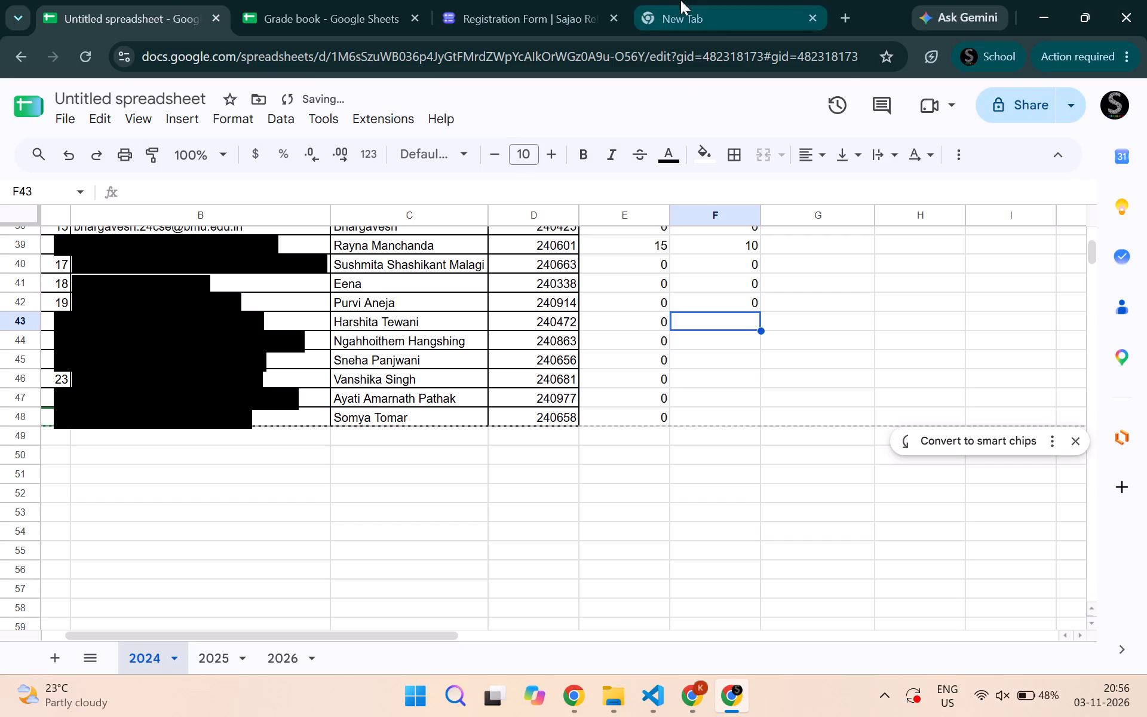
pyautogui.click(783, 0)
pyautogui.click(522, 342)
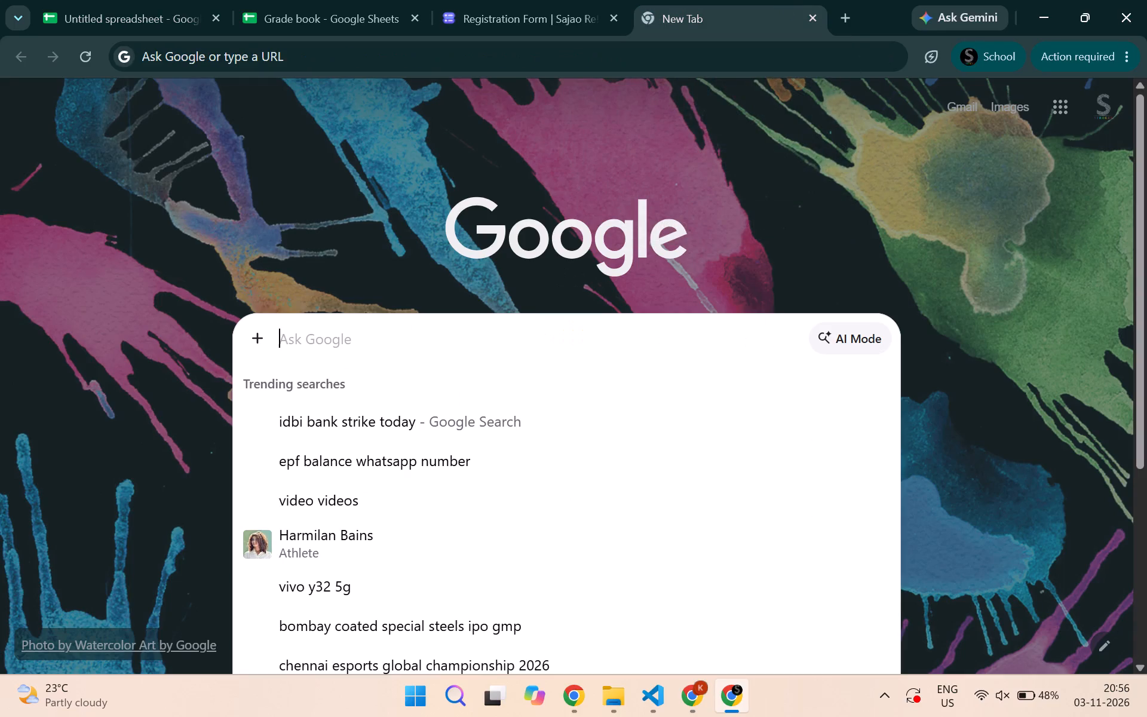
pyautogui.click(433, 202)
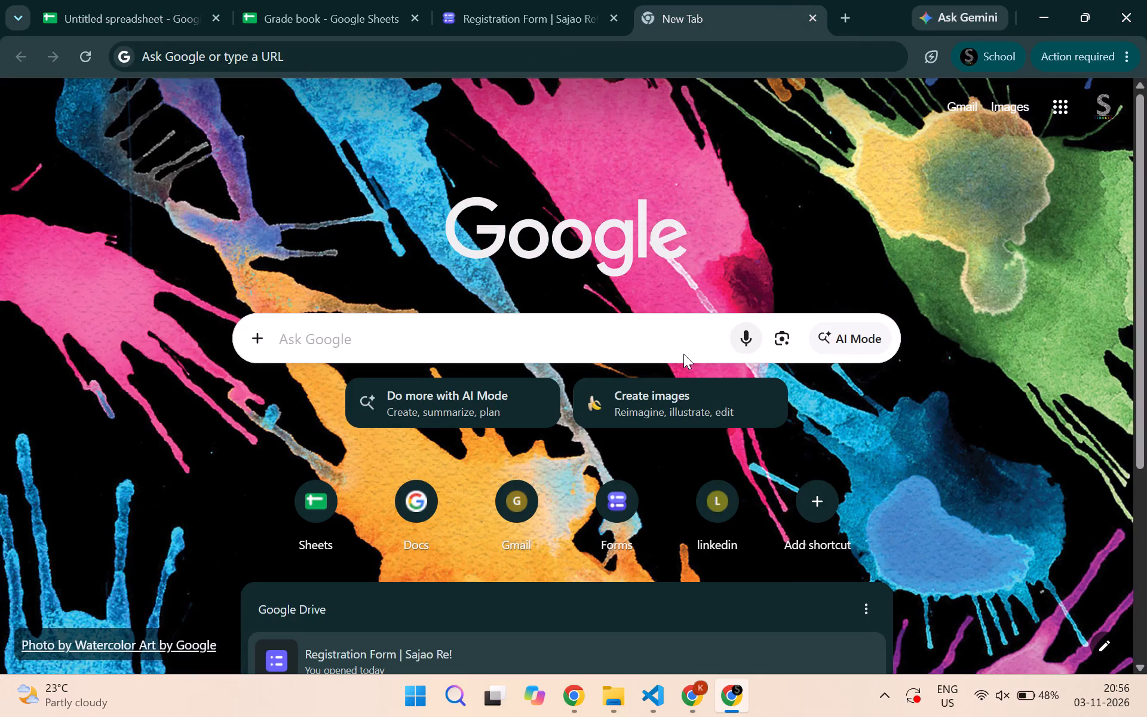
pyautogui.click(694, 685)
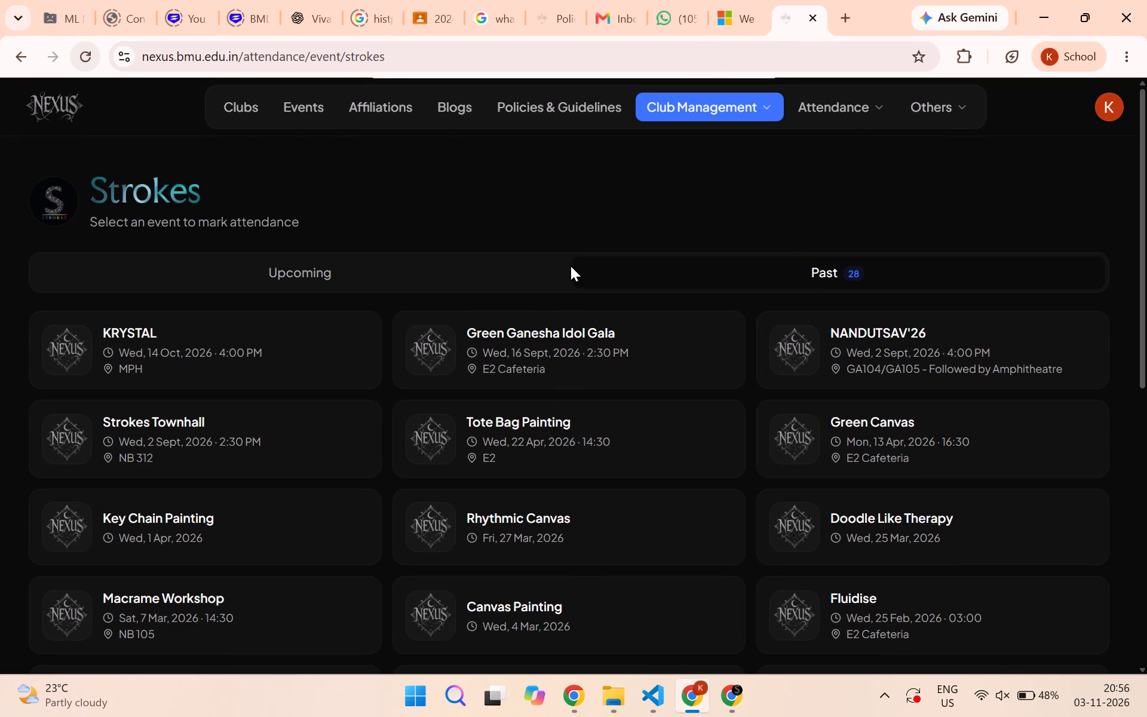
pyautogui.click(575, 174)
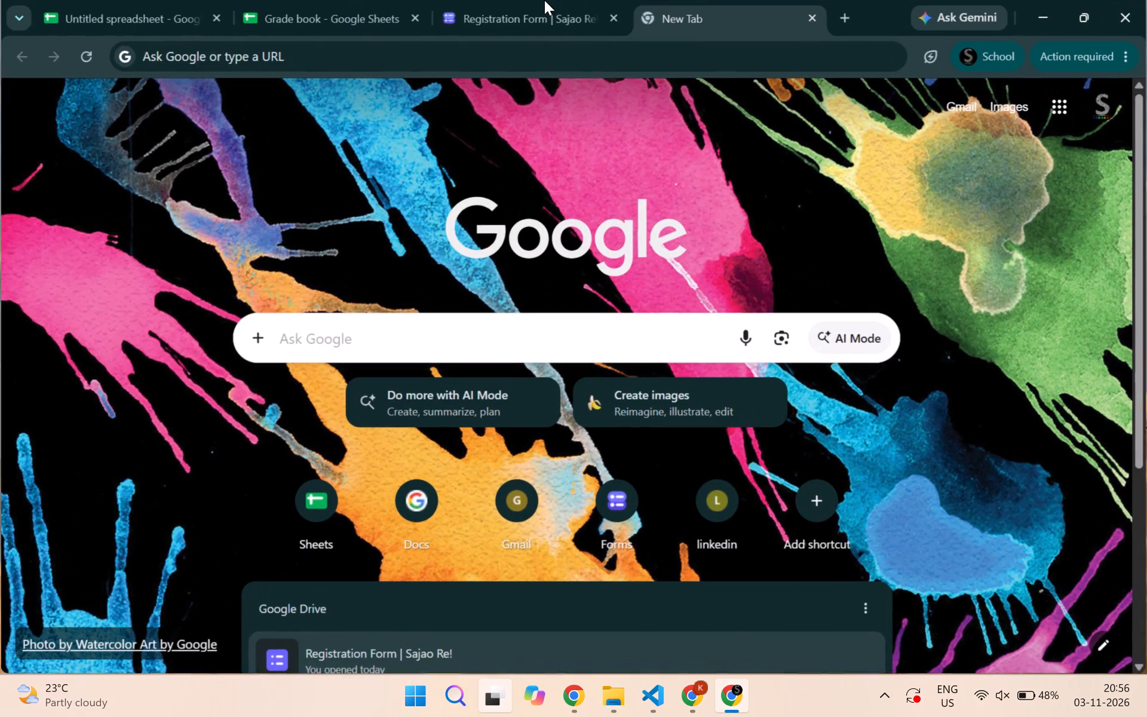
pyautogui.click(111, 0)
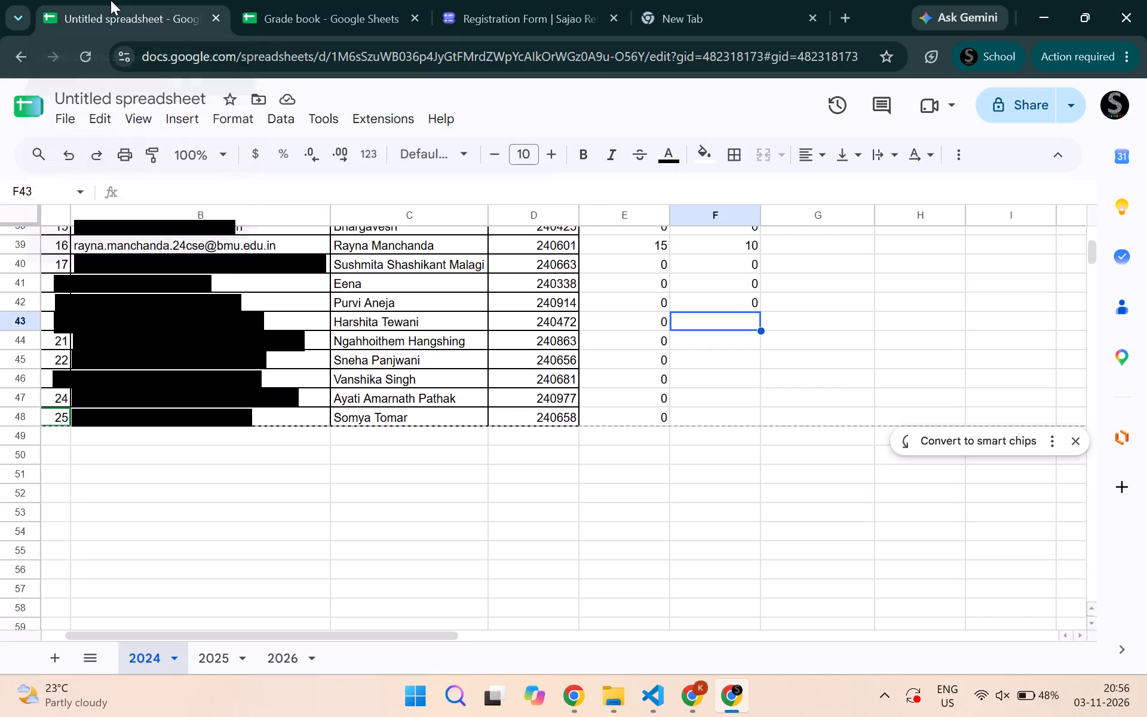
# Enter a Nandutsav score of 0 in each of F43 through F48, the last six rows of the 2024 Minor table.
pyautogui.press('0')
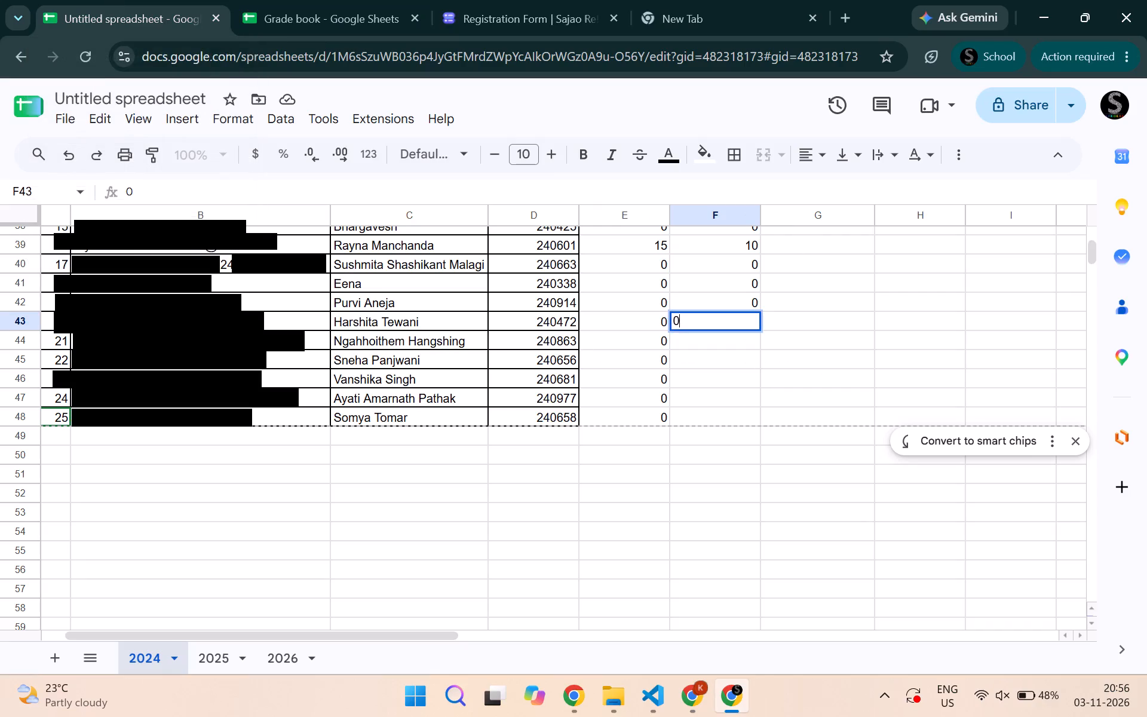
pyautogui.press('Down')
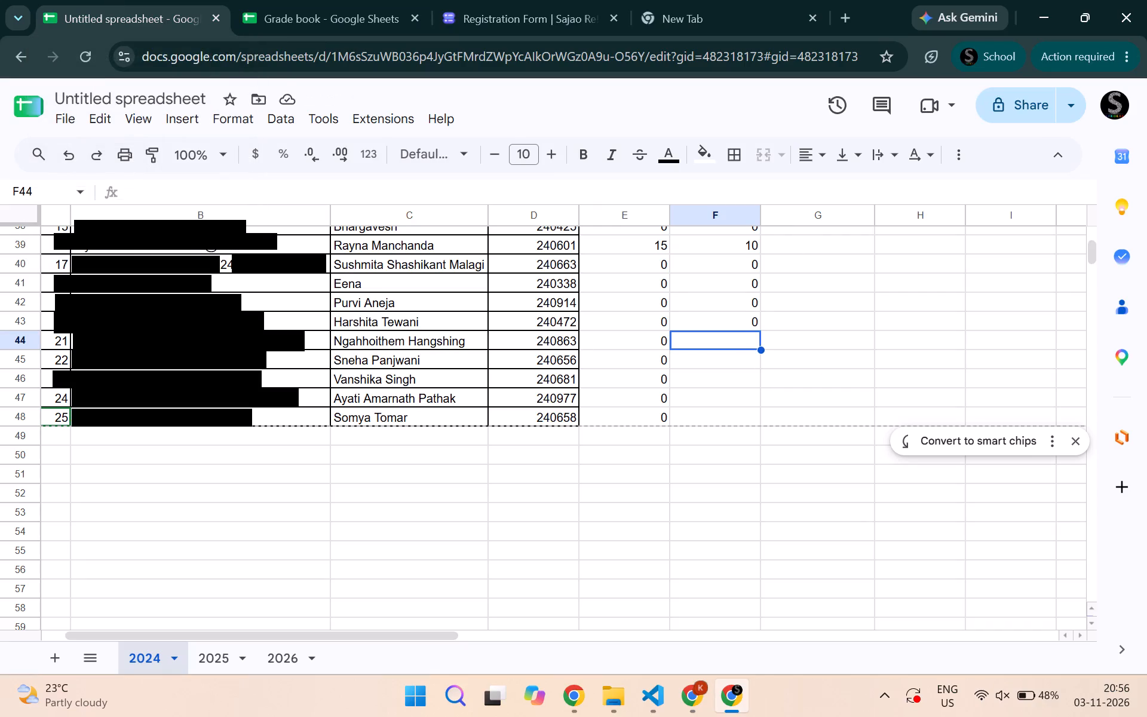
pyautogui.press('0')
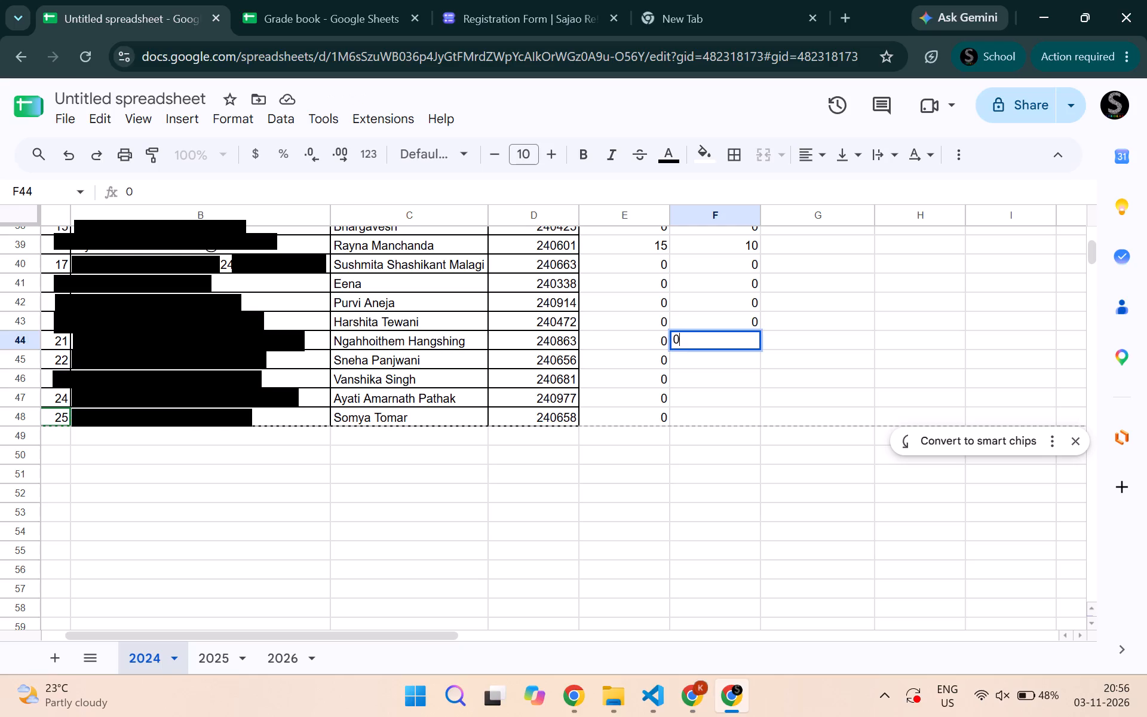
pyautogui.press('Down')
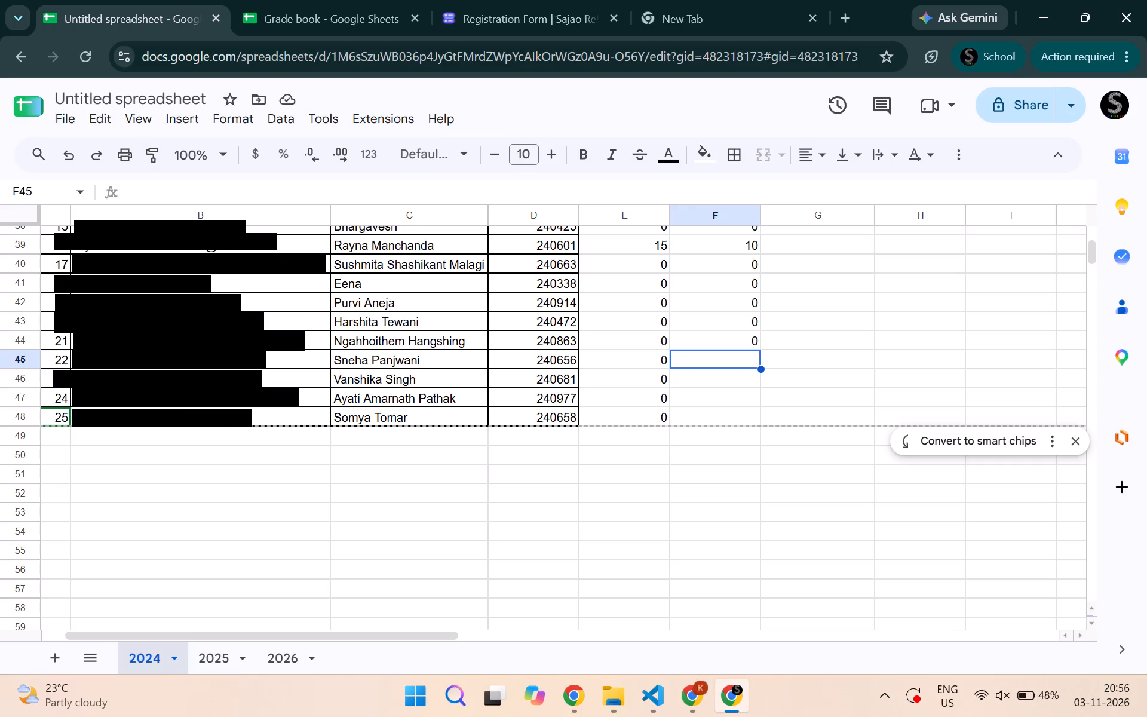
pyautogui.press('0')
pyautogui.press('Down')
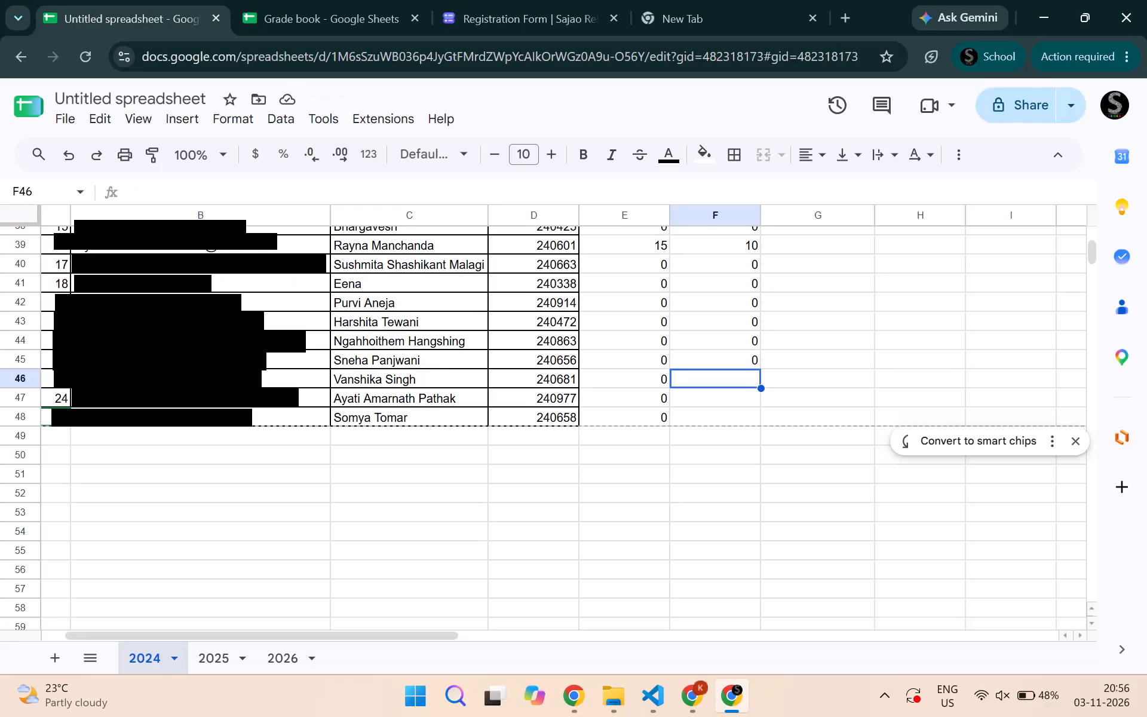
pyautogui.press('0')
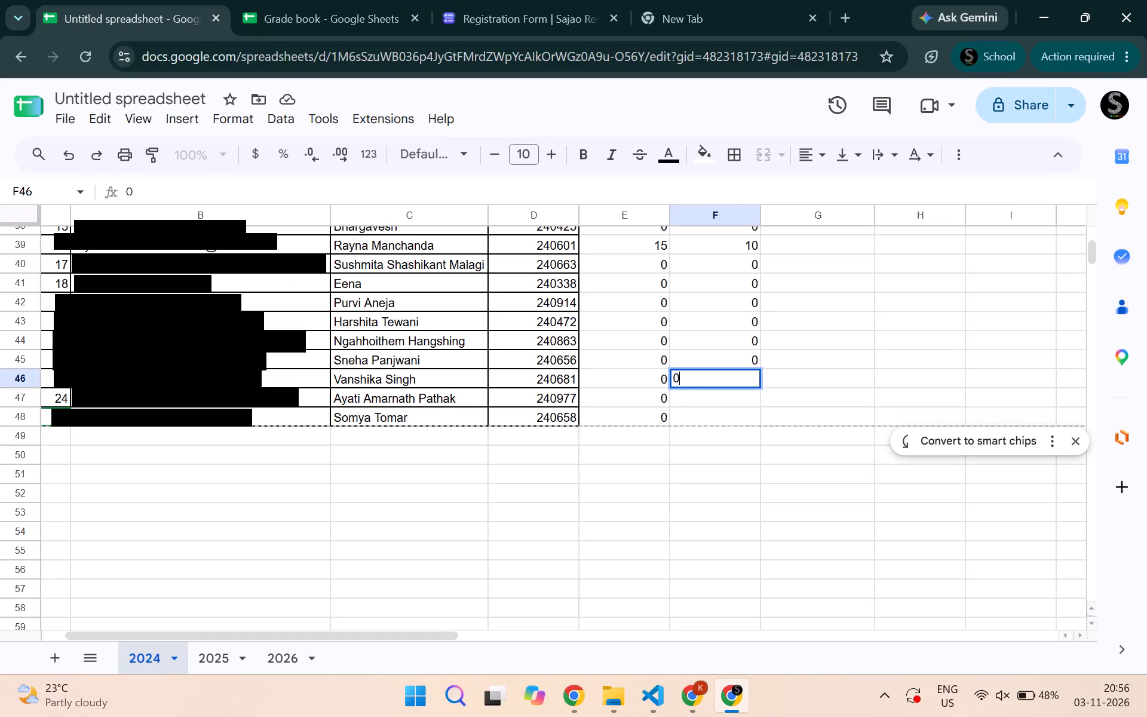
pyautogui.press('Down')
pyautogui.press('0')
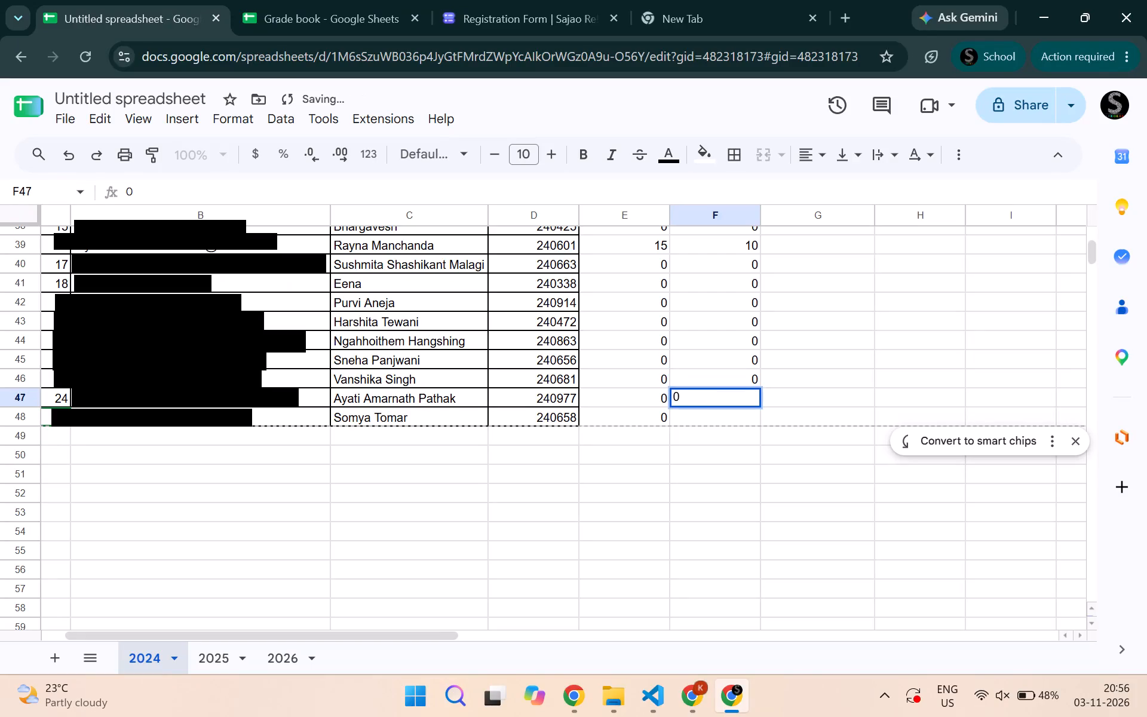
pyautogui.press('Down')
pyautogui.press('0')
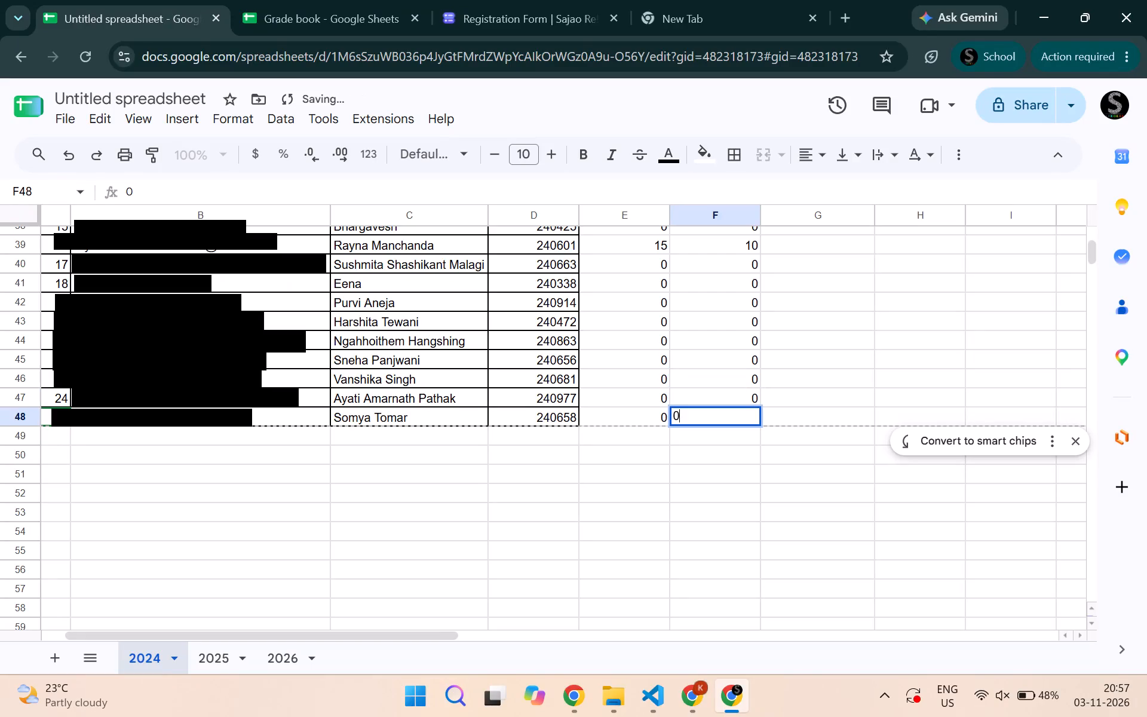
pyautogui.click(852, 353)
# Open the 2025 sheet and select F2, the first Nandutsav score cell of the Major table.
pyautogui.scroll(5, 852, 353)
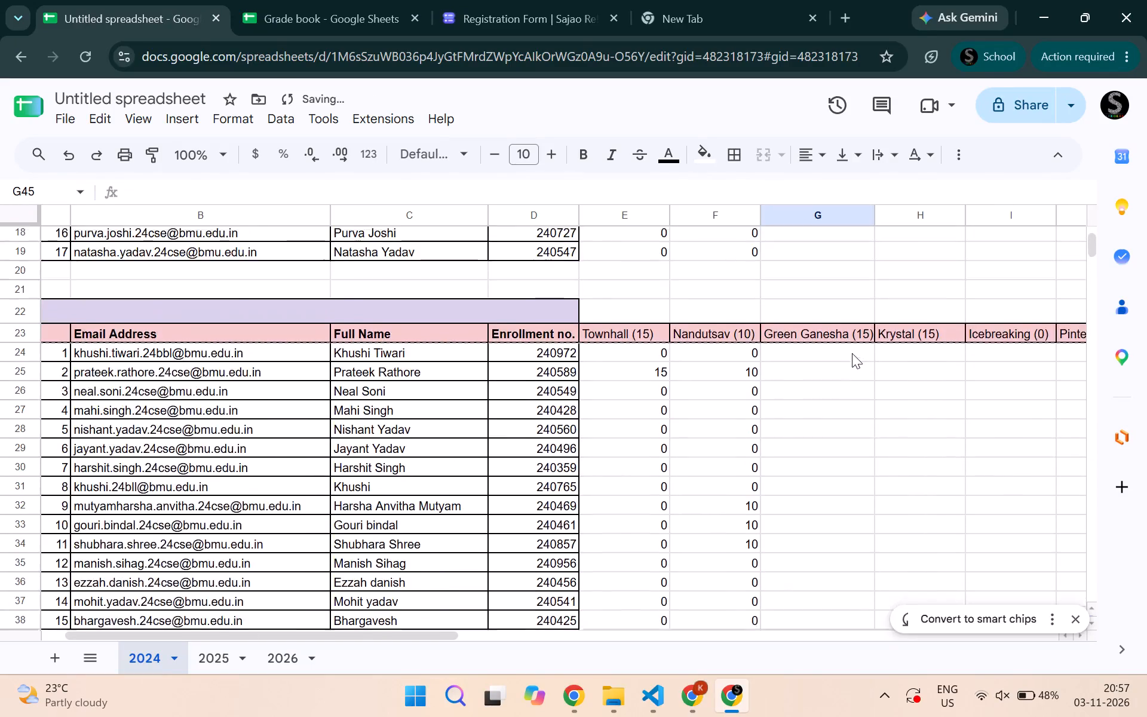
pyautogui.scroll(2, 852, 353)
pyautogui.scroll(-1, 852, 353)
pyautogui.scroll(2, 852, 353)
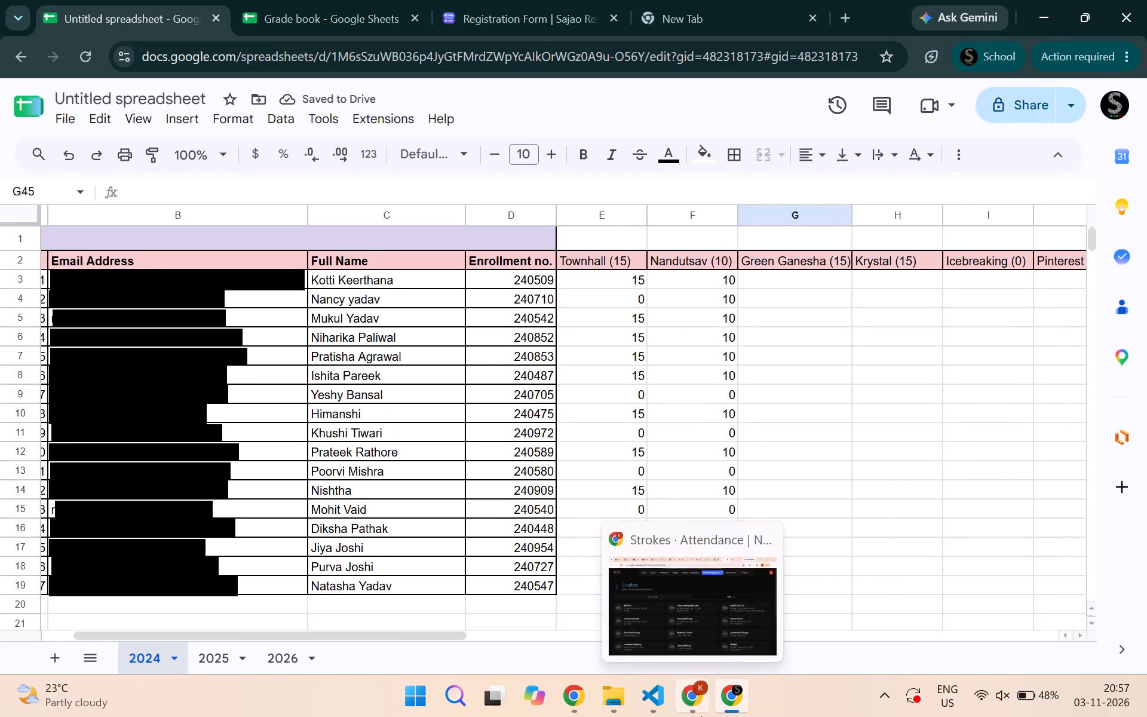
pyautogui.click(222, 654)
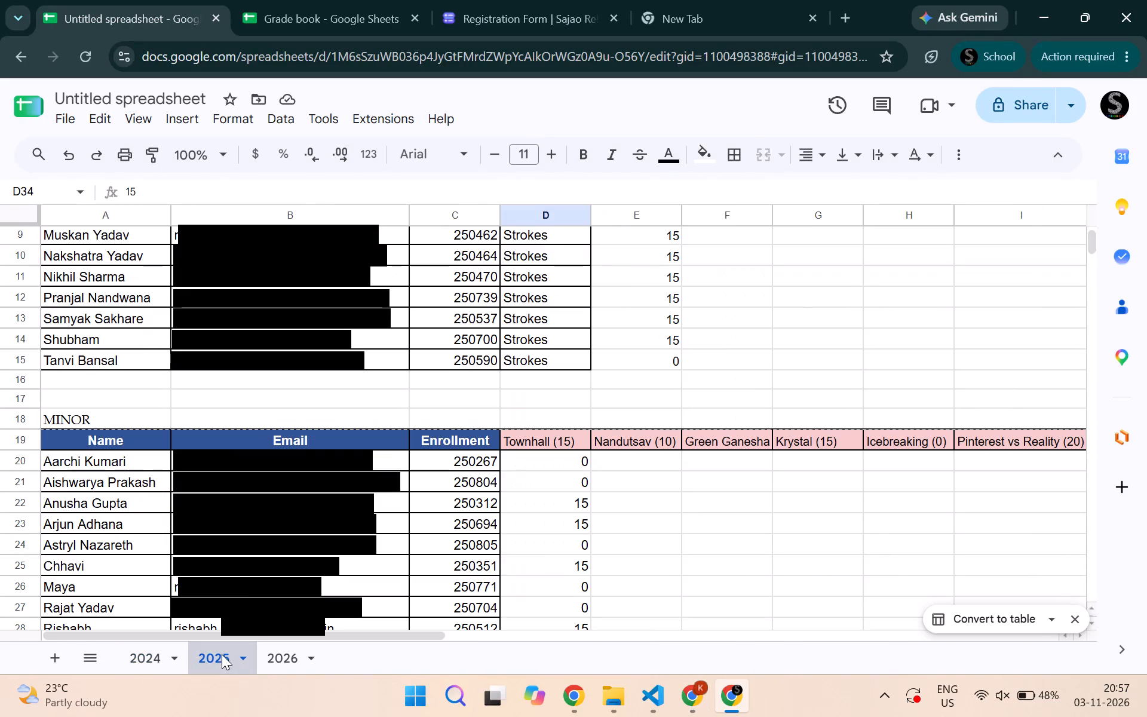
pyautogui.scroll(3, 222, 654)
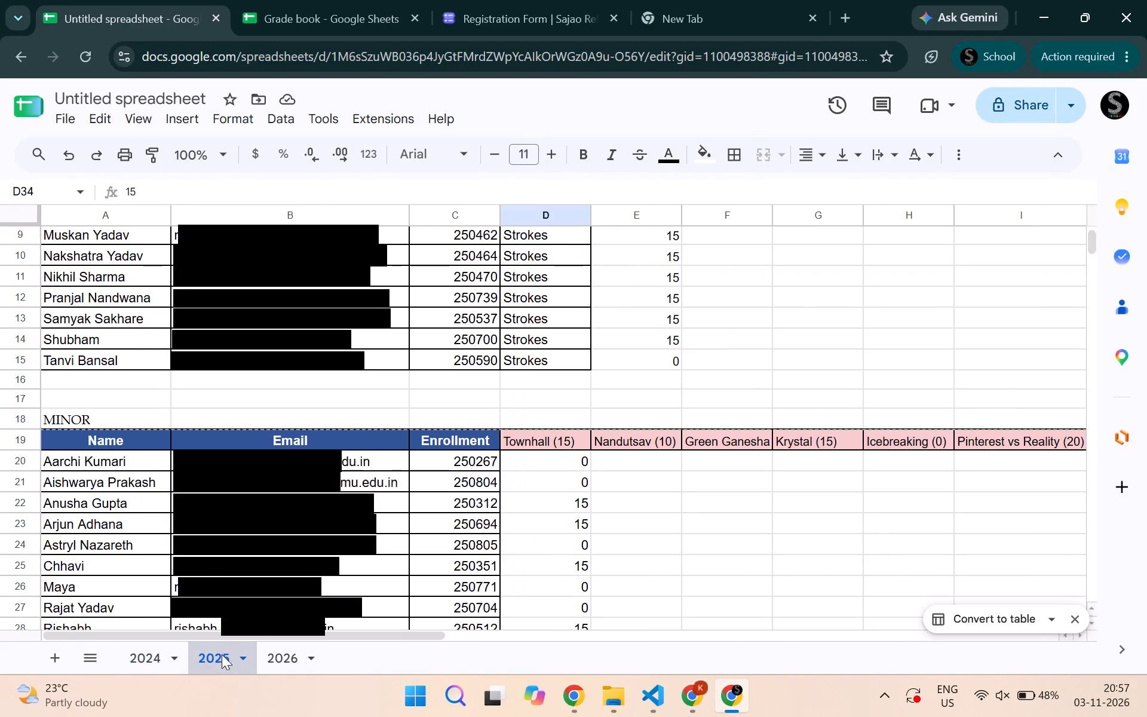
pyautogui.scroll(-3, 199, 582)
pyautogui.scroll(3, 199, 582)
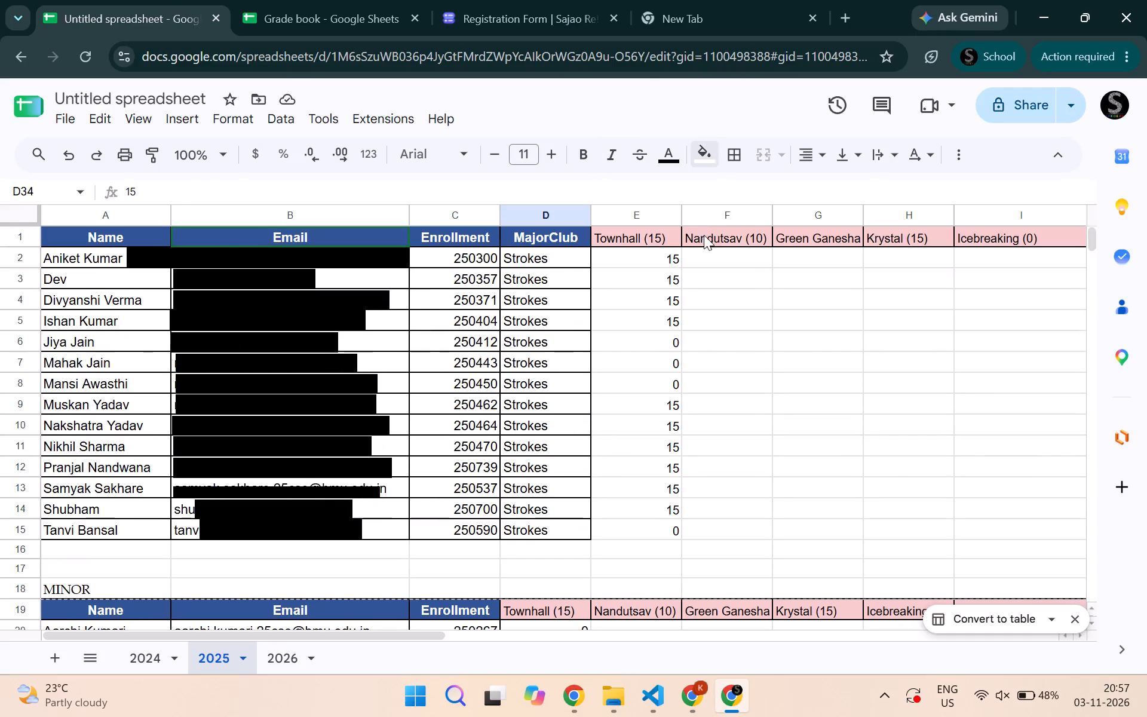
pyautogui.click(717, 244)
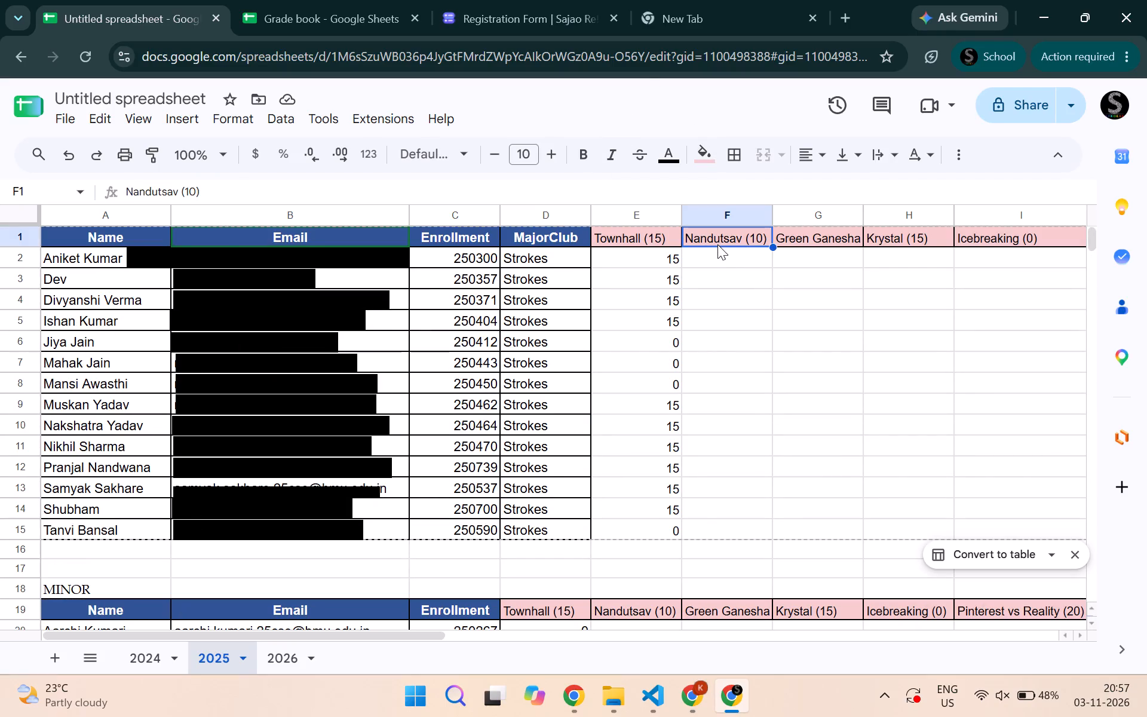
pyautogui.click(727, 260)
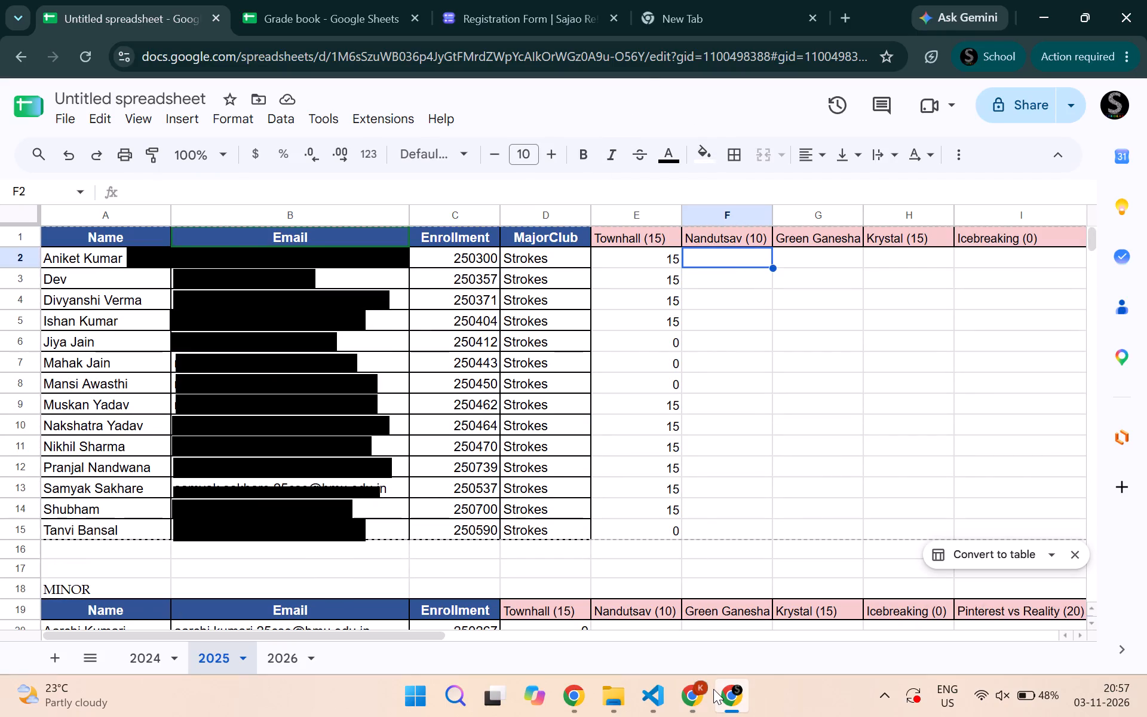
# Switch to the other browser window and play the Navjot Ahuja - Khat mix on YouTube in a new tab.
pyautogui.click(688, 687)
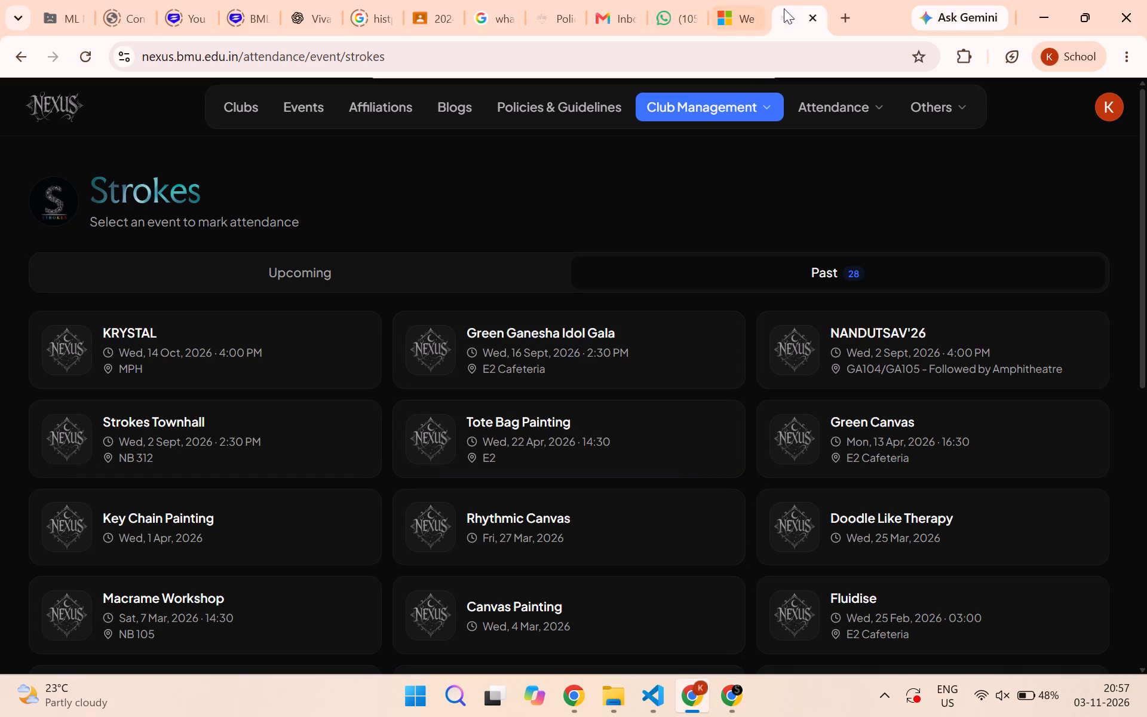
pyautogui.click(848, 30)
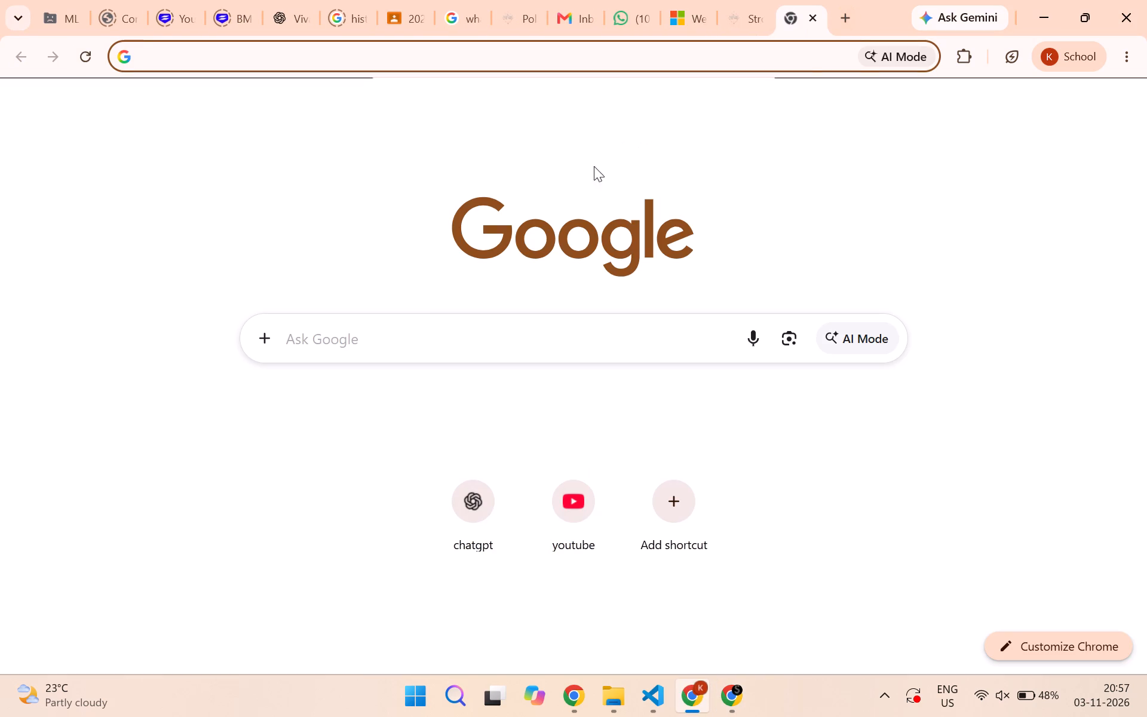
pyautogui.click(584, 526)
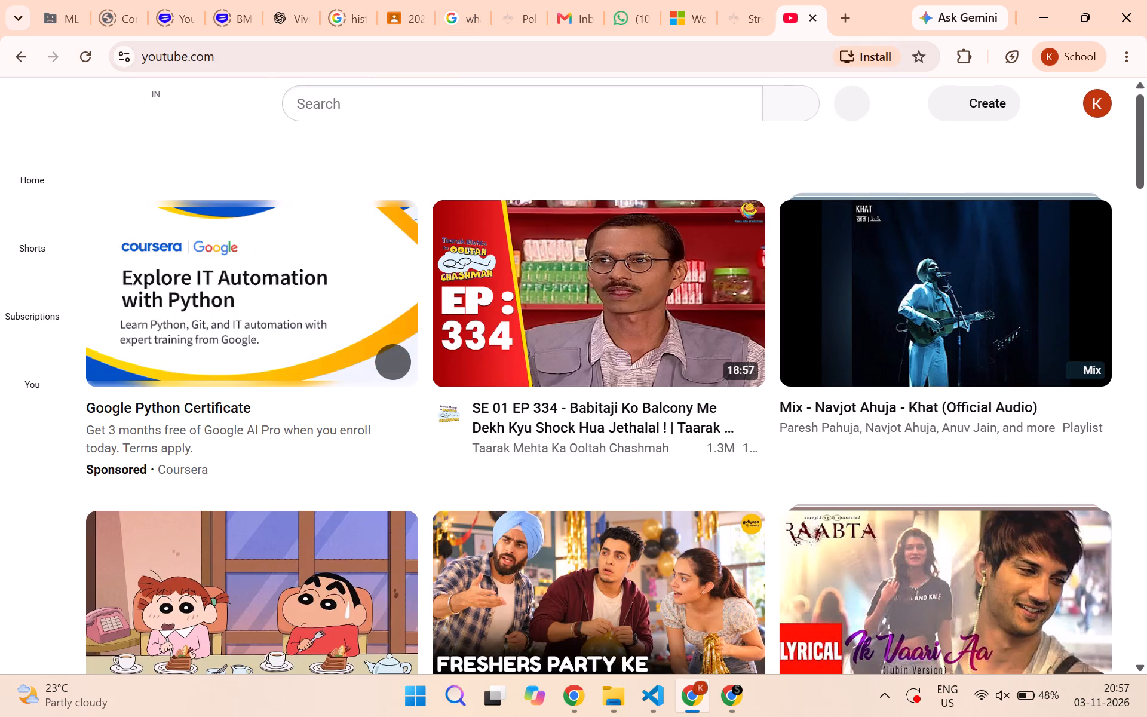
pyautogui.click(463, 97)
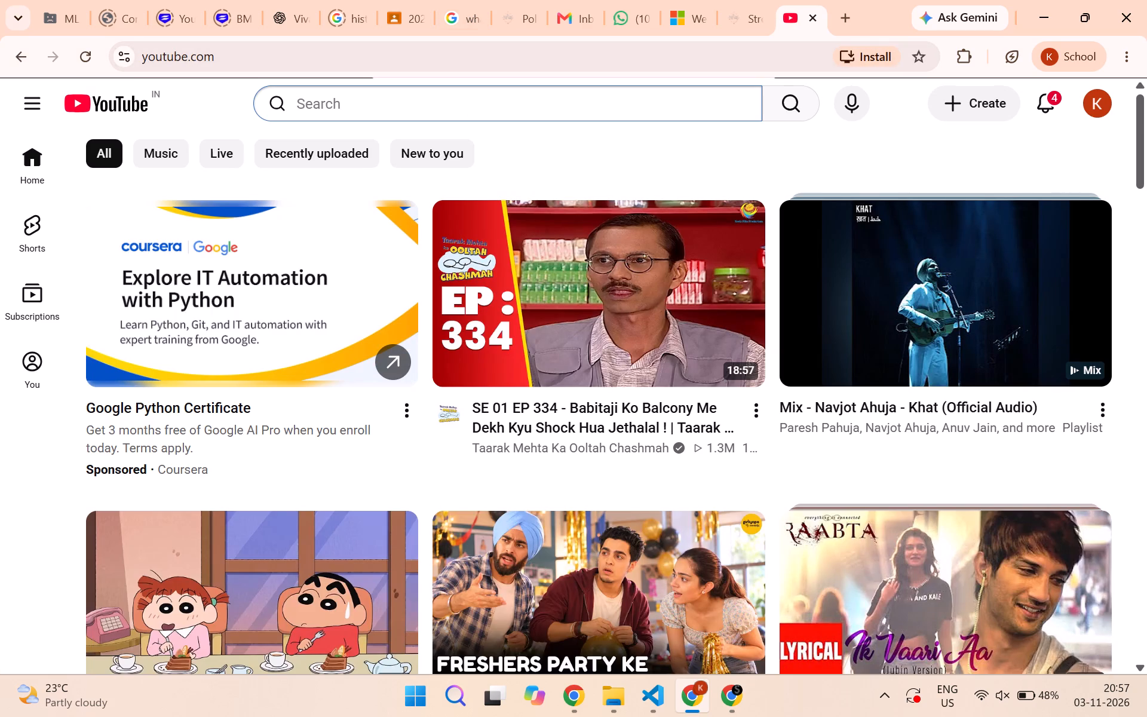
pyautogui.click(876, 317)
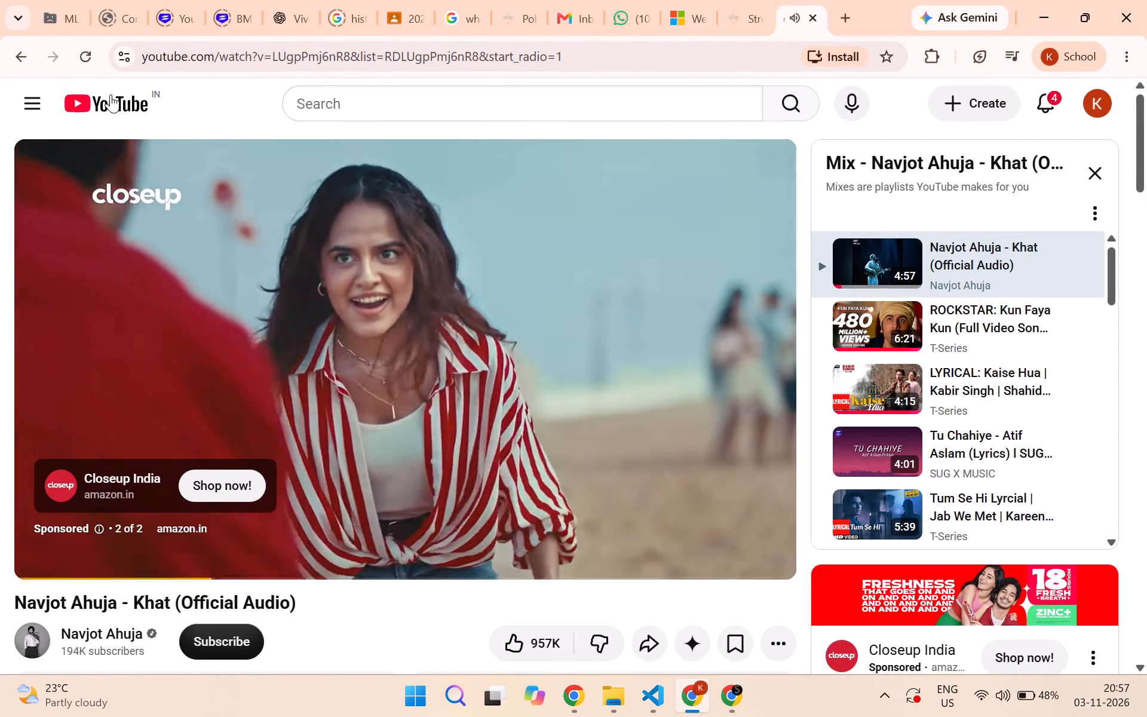
pyautogui.click(145, 168)
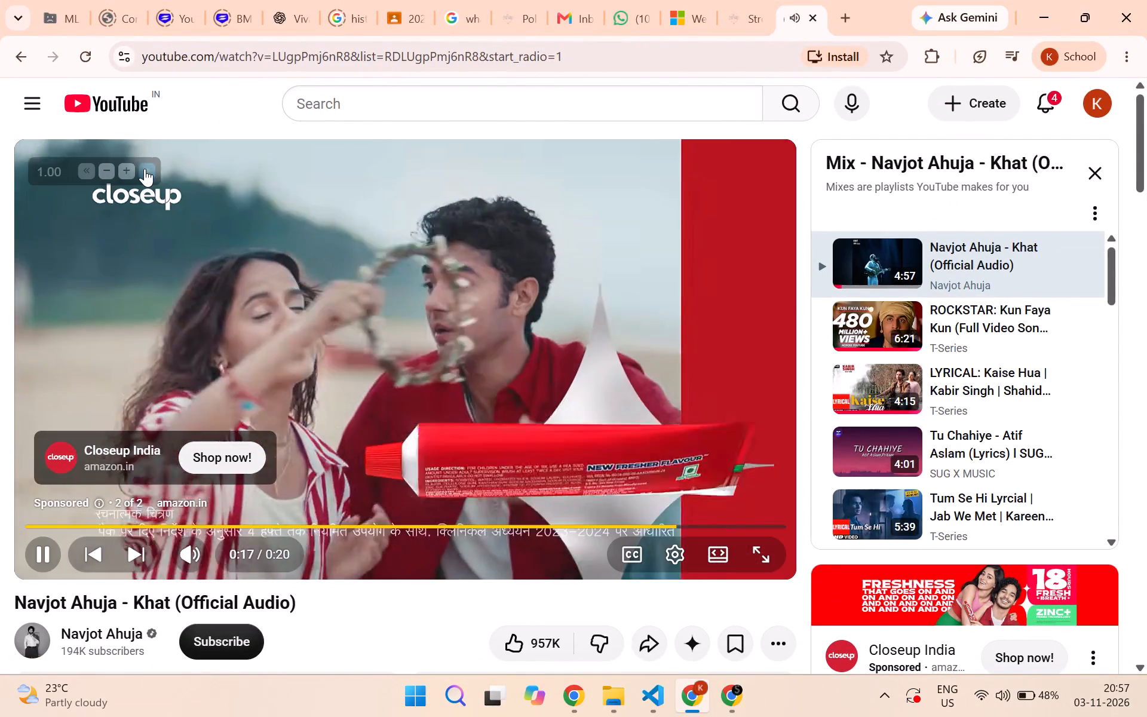
pyautogui.click(145, 168)
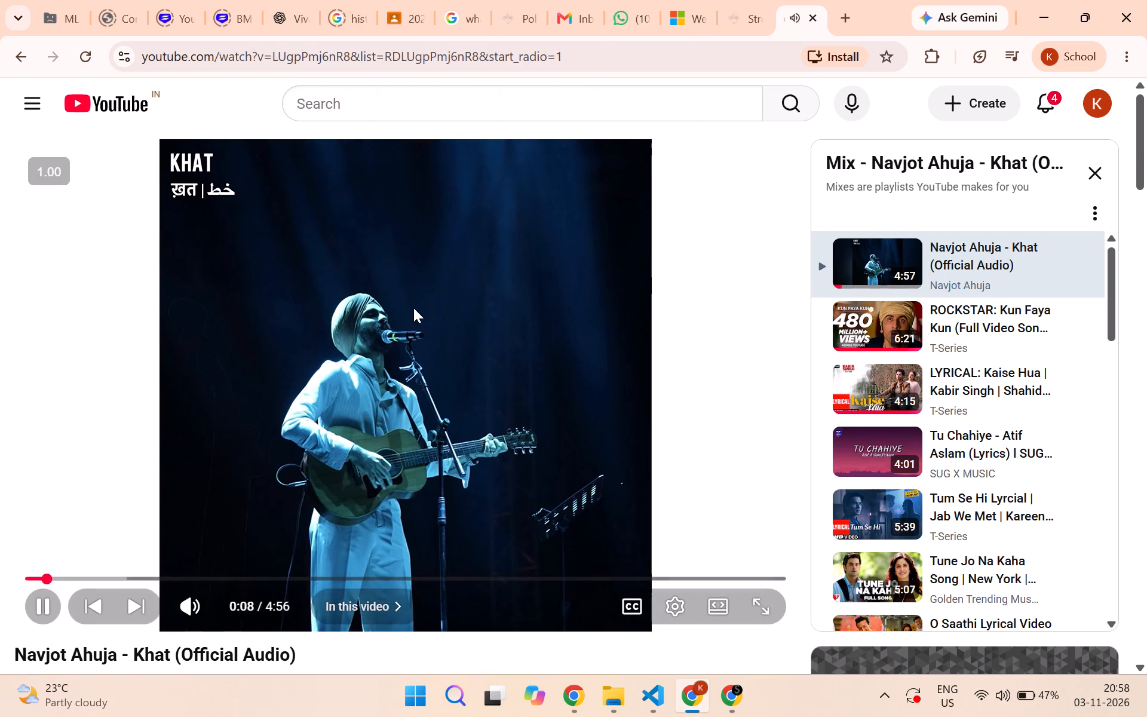
# Switch back to the spreadsheet and enter a Nandutsav score of 10 in each of F2 through F5 of the 2025 Major table.
pyautogui.click(547, 160)
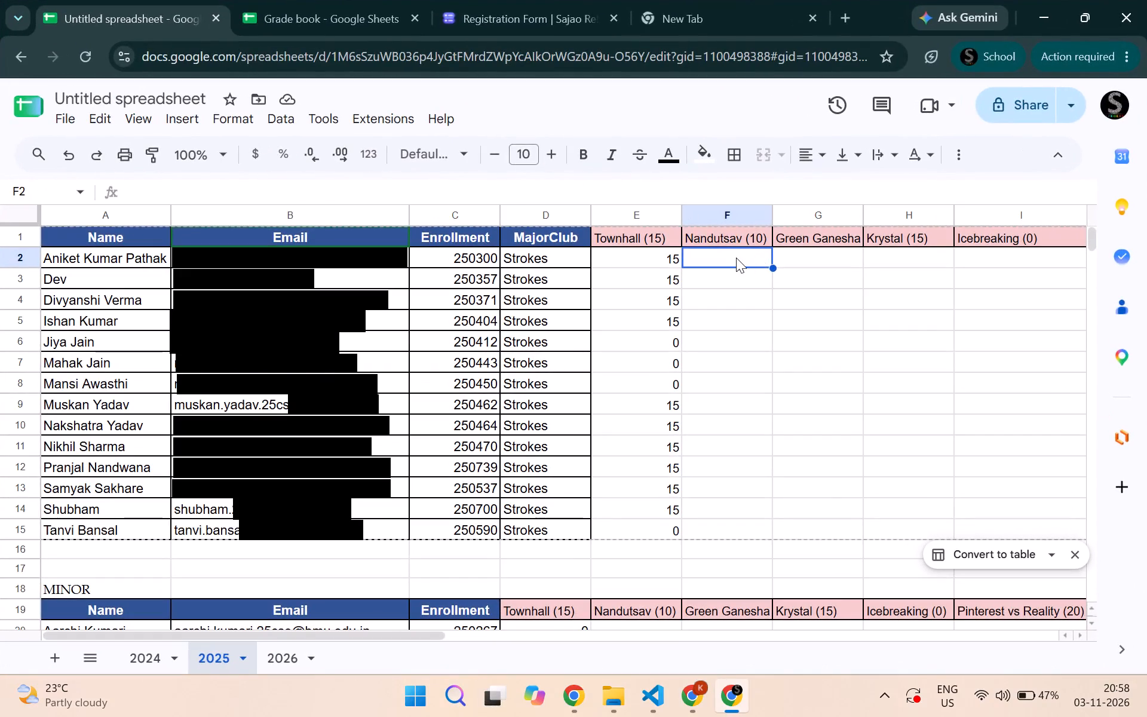
pyautogui.write('10')
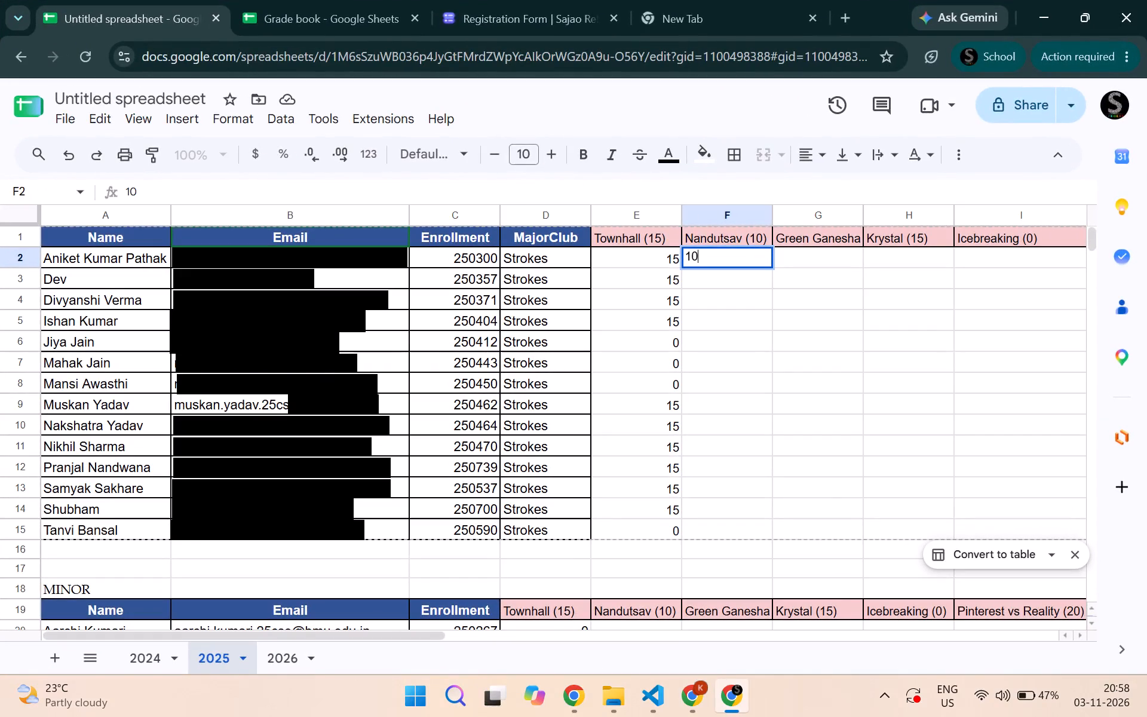
pyautogui.press('Down')
pyautogui.write('10')
pyautogui.press('Down')
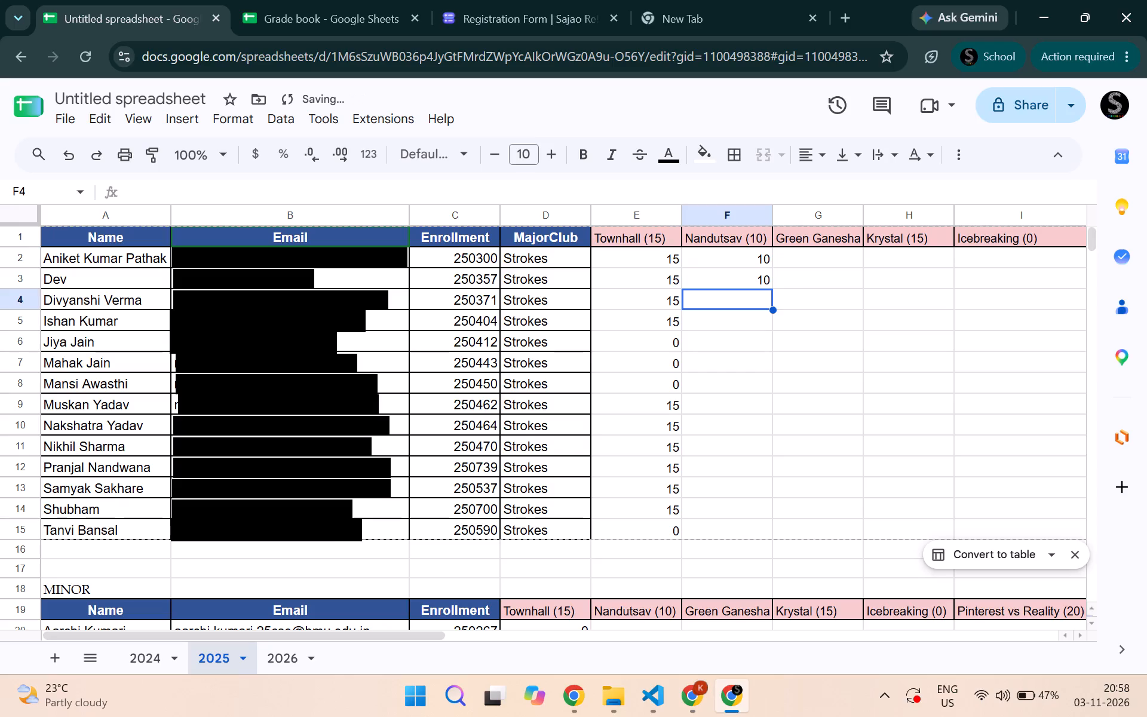
pyautogui.write('10')
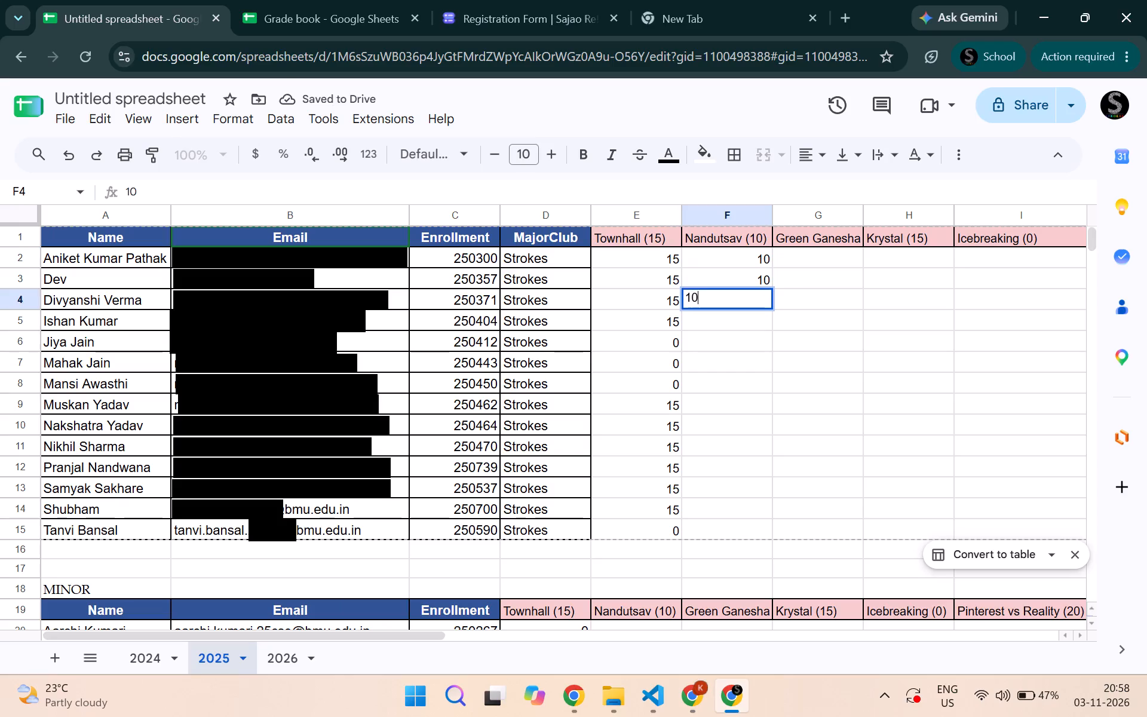
pyautogui.press('Down')
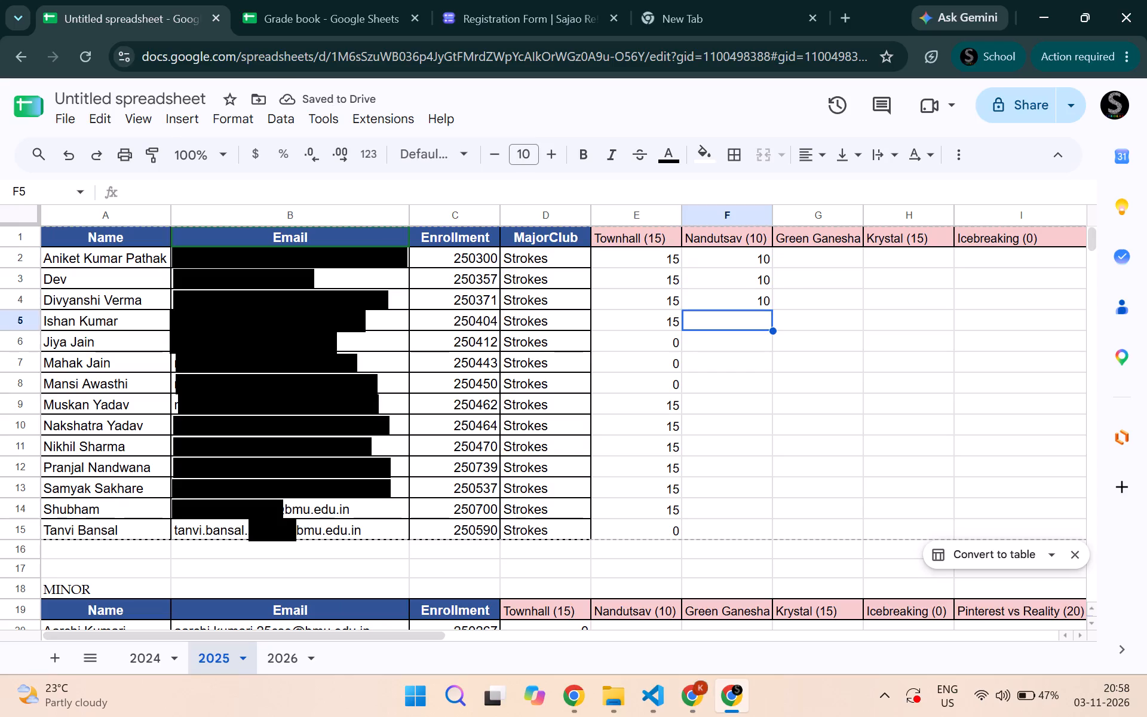
pyautogui.write('10')
pyautogui.press('Down')
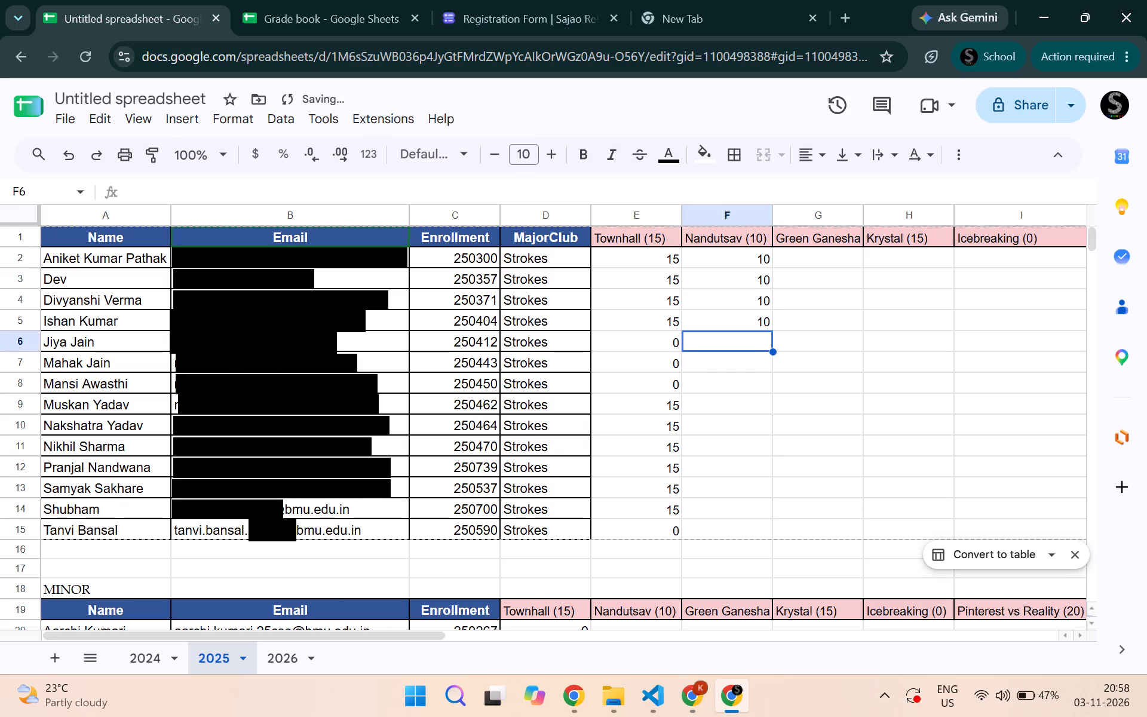
# Enter a Nandutsav score of 0 in each of F6 through F9 of the 2025 Major table.
pyautogui.press('0')
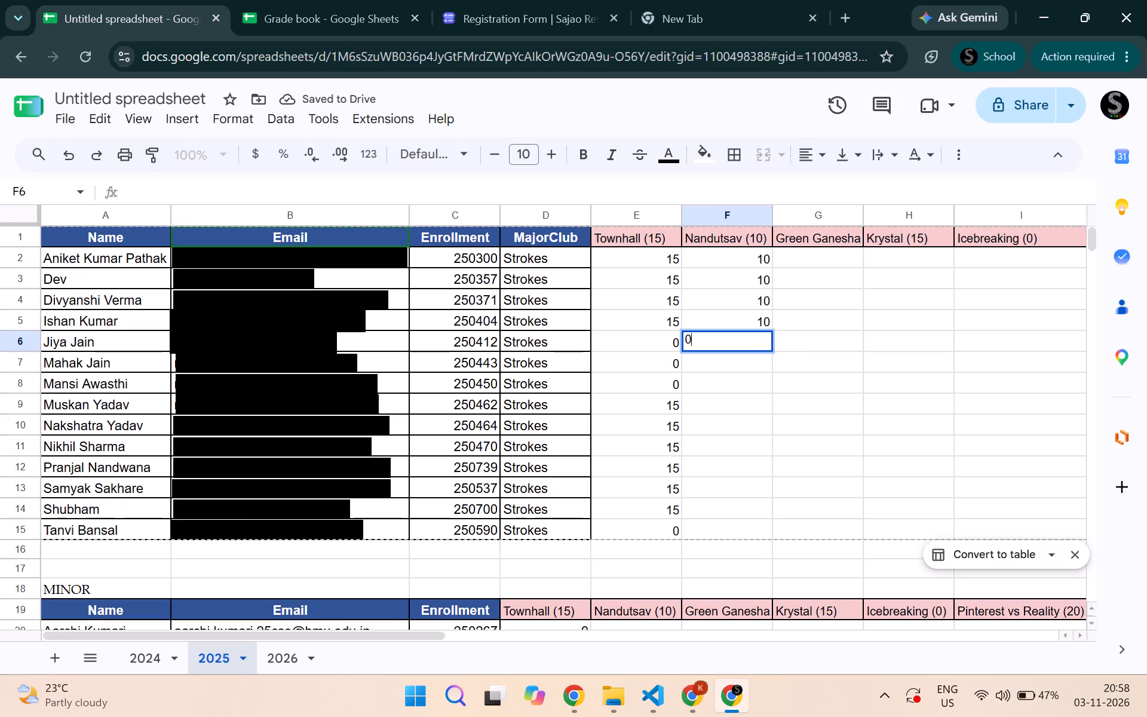
pyautogui.press('Down')
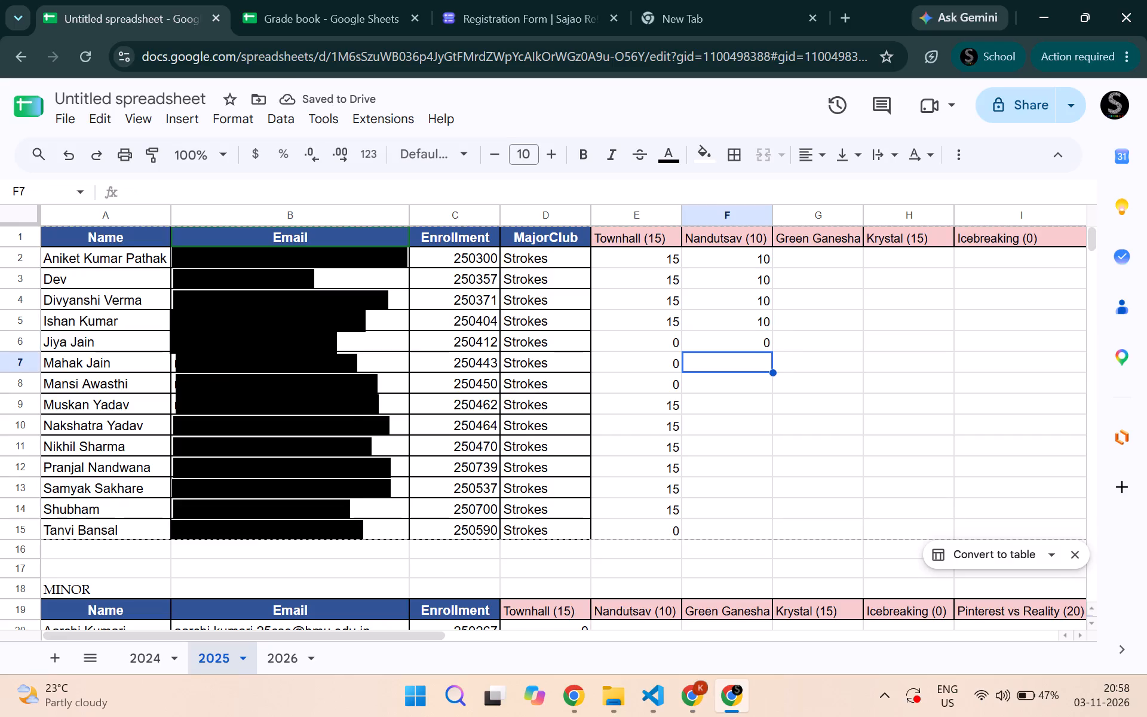
pyautogui.press('0')
pyautogui.press('Down')
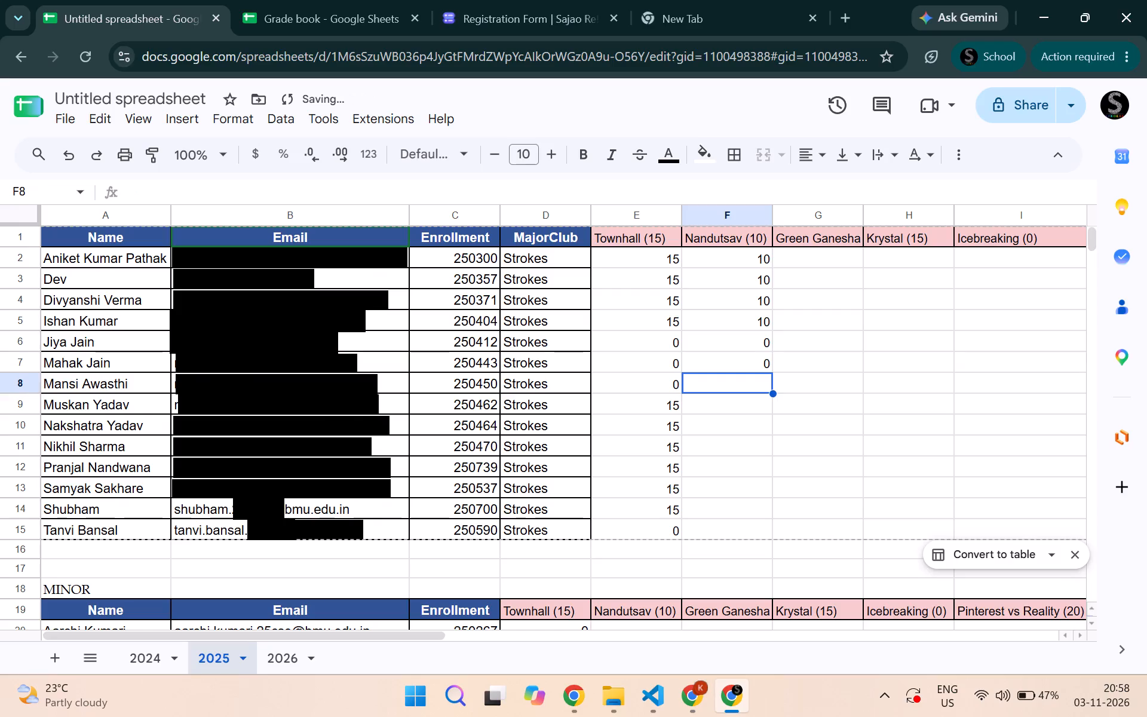
pyautogui.press('0')
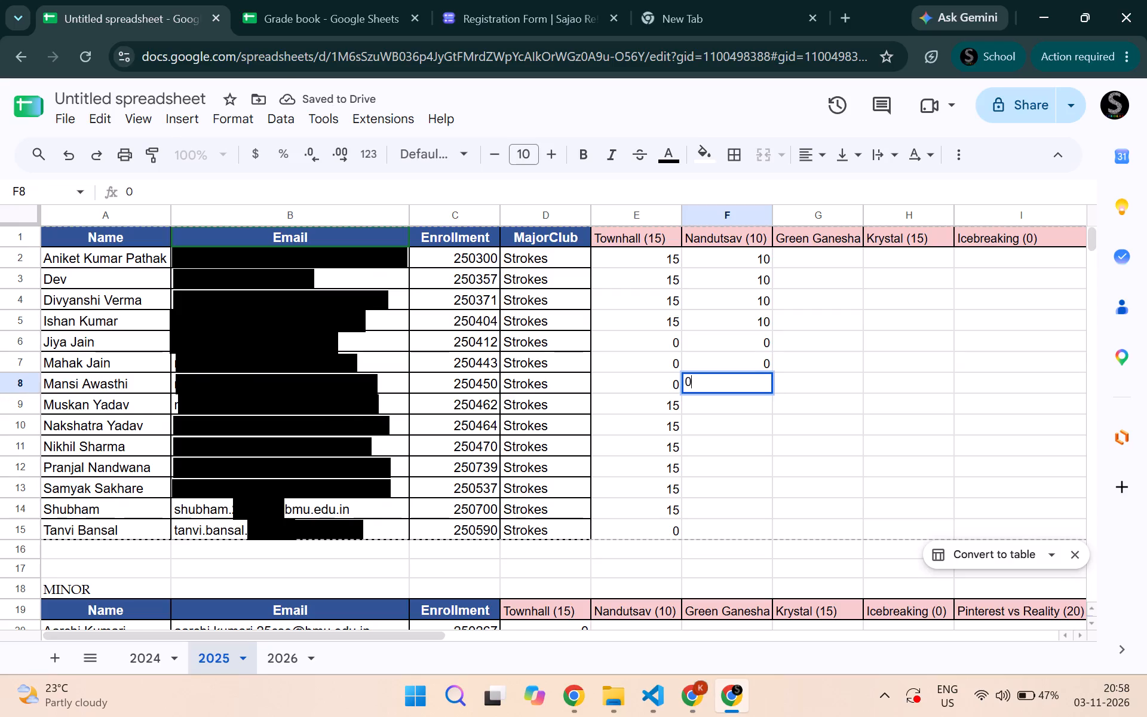
pyautogui.press('Down')
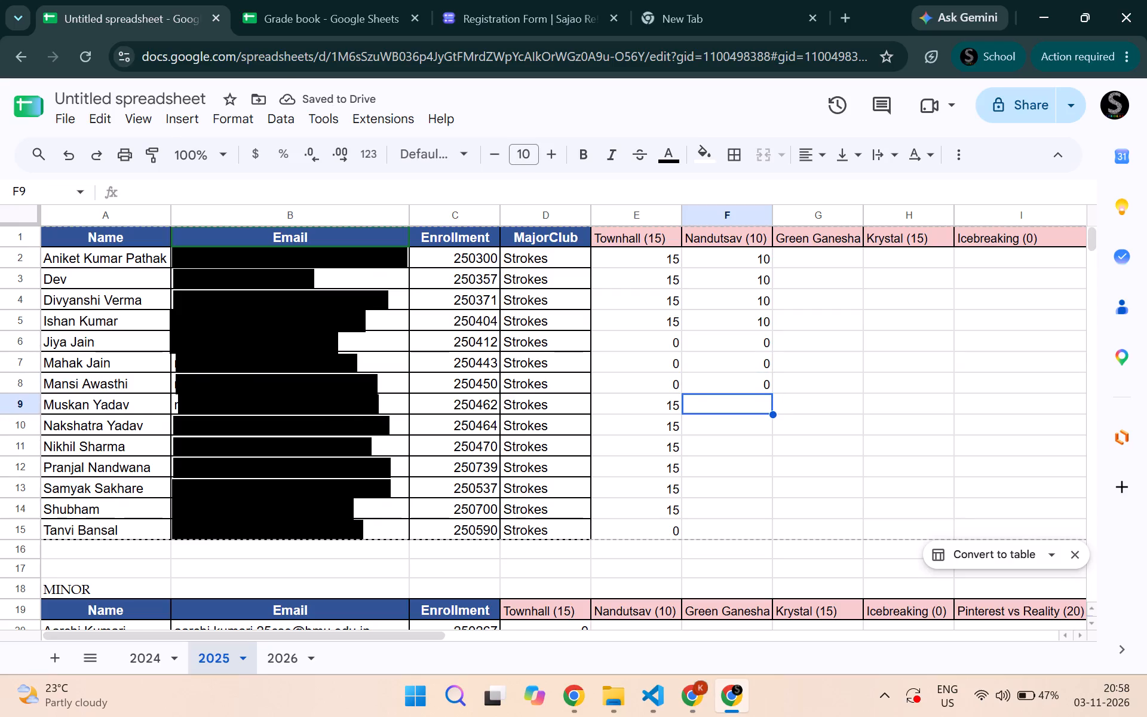
pyautogui.press('0')
pyautogui.press('Down')
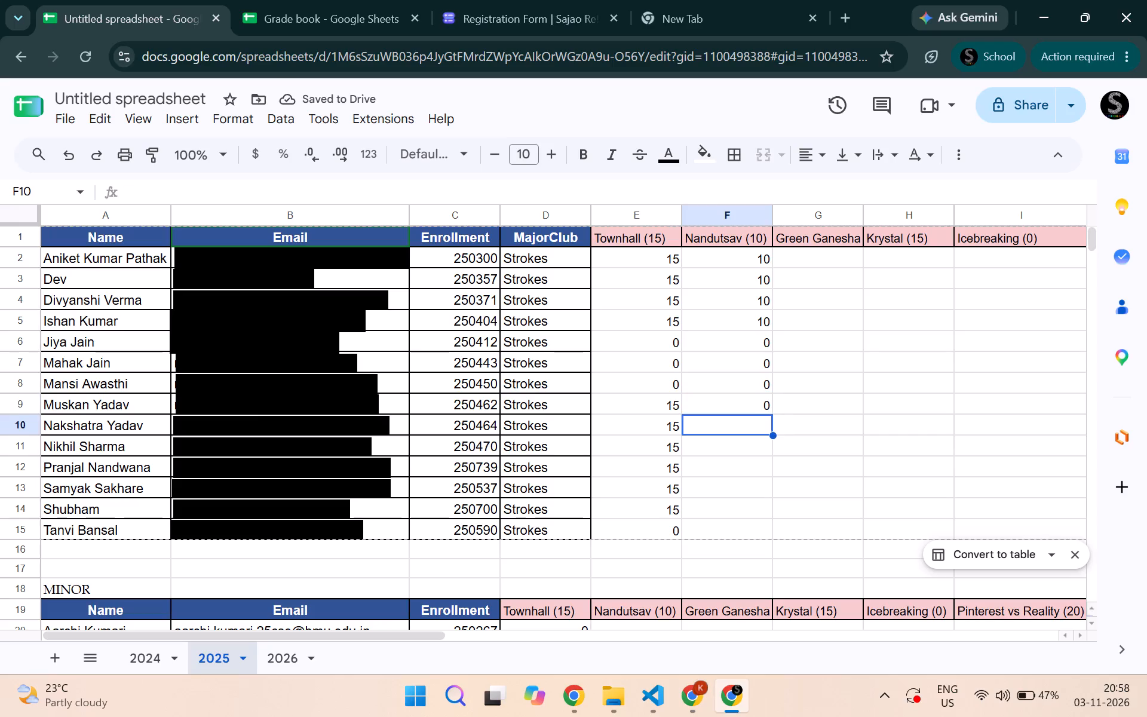
# Enter a Nandutsav score of 10 in each of F10, F11 and F12 of the 2025 Major table.
pyautogui.press('1')
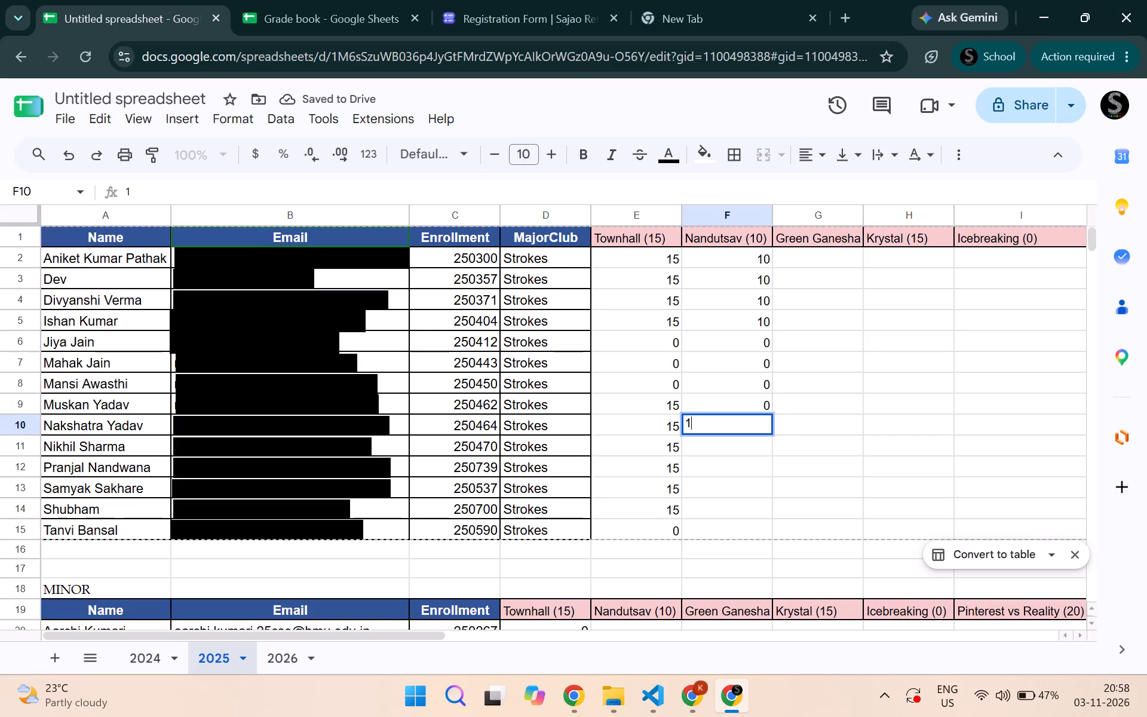
pyautogui.press('0')
pyautogui.press('Down')
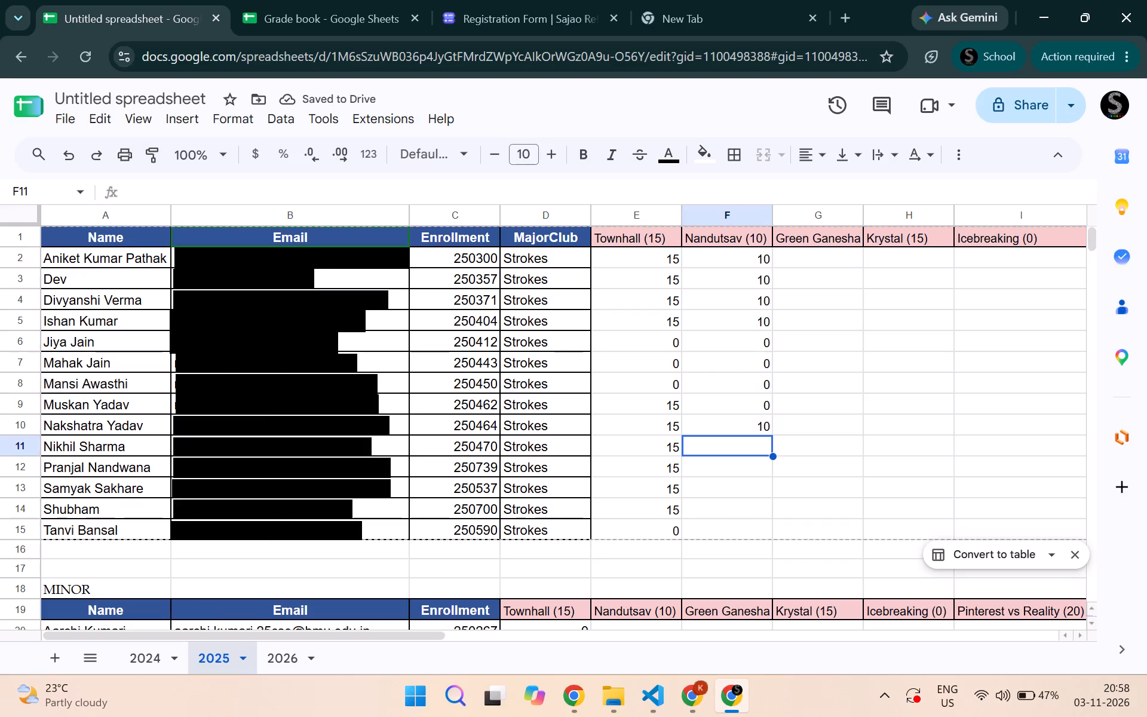
pyautogui.write('10')
pyautogui.press('Down')
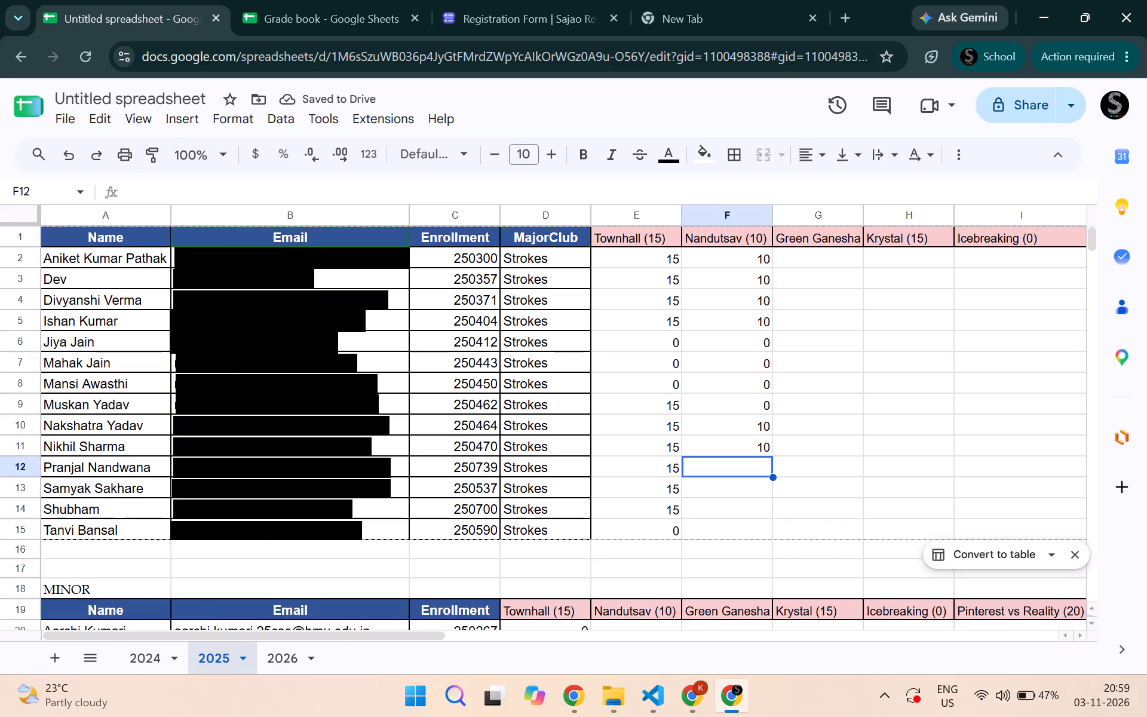
pyautogui.write('10')
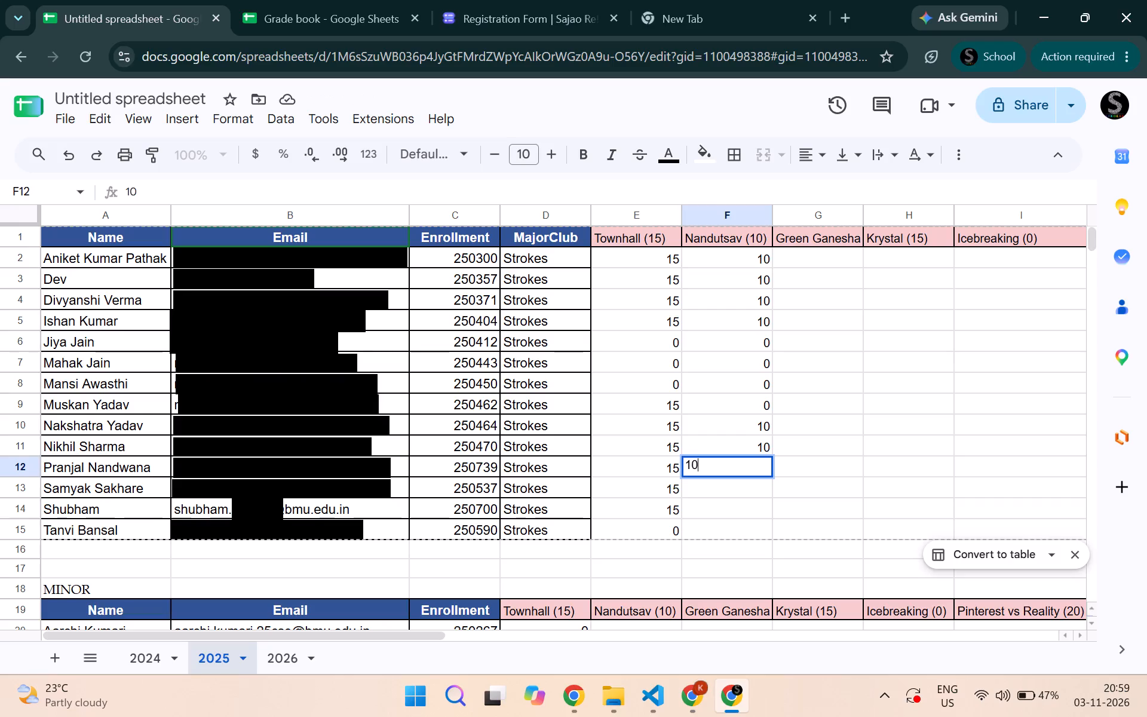
pyautogui.press('Down')
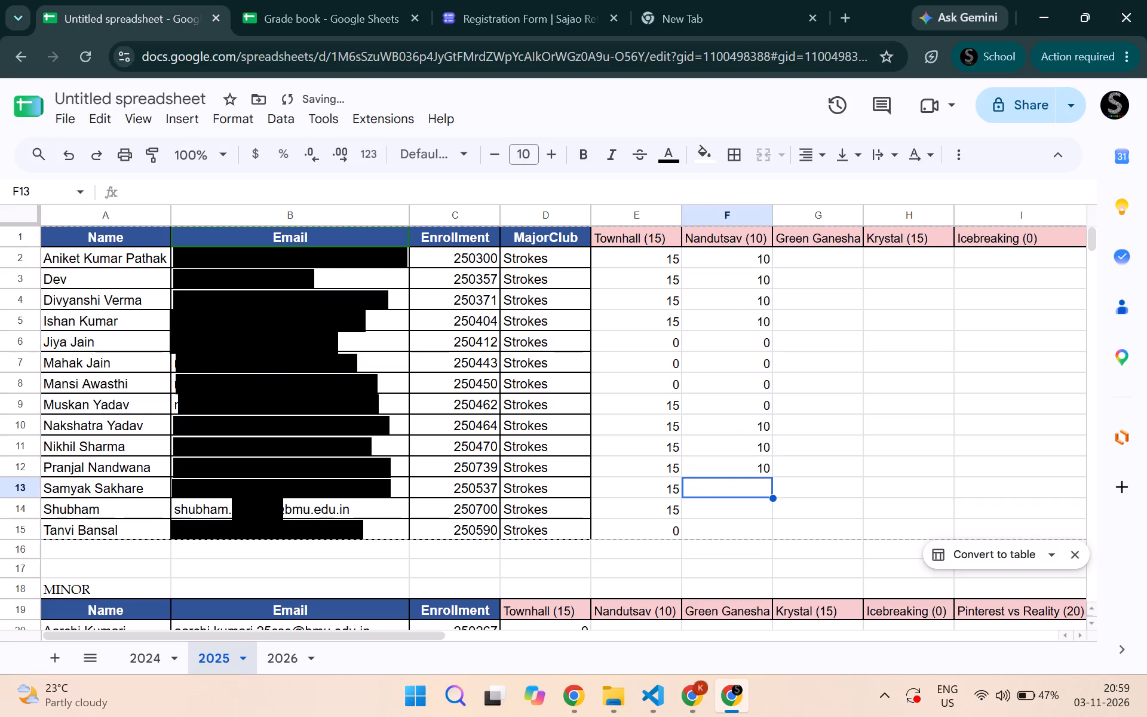
# Enter a Nandutsav score of 0 in F13, F14 and F15, the last three rows of the 2025 Major table.
pyautogui.press('0')
pyautogui.press('Down')
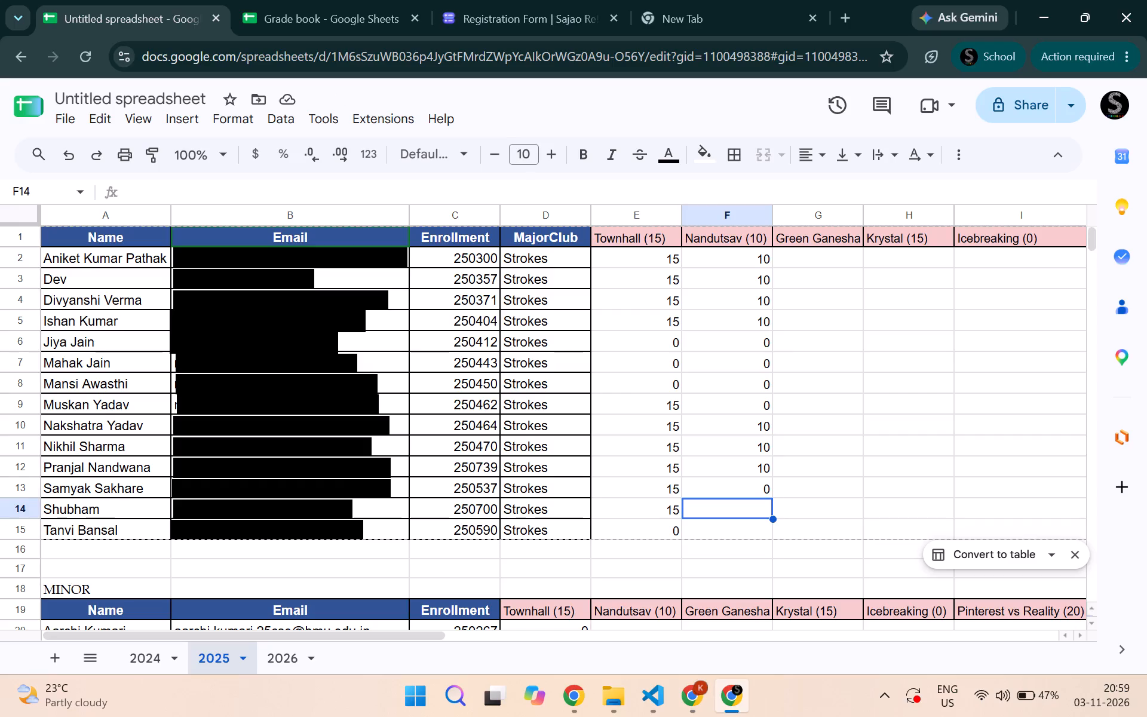
pyautogui.press('0')
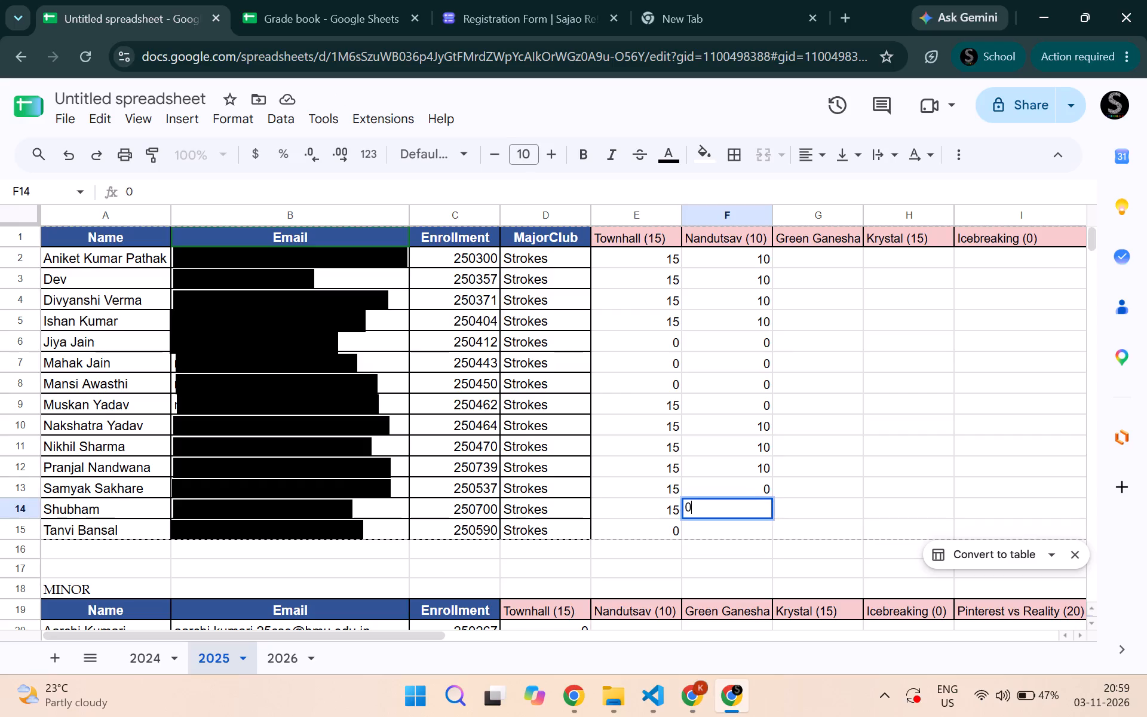
pyautogui.press('Down')
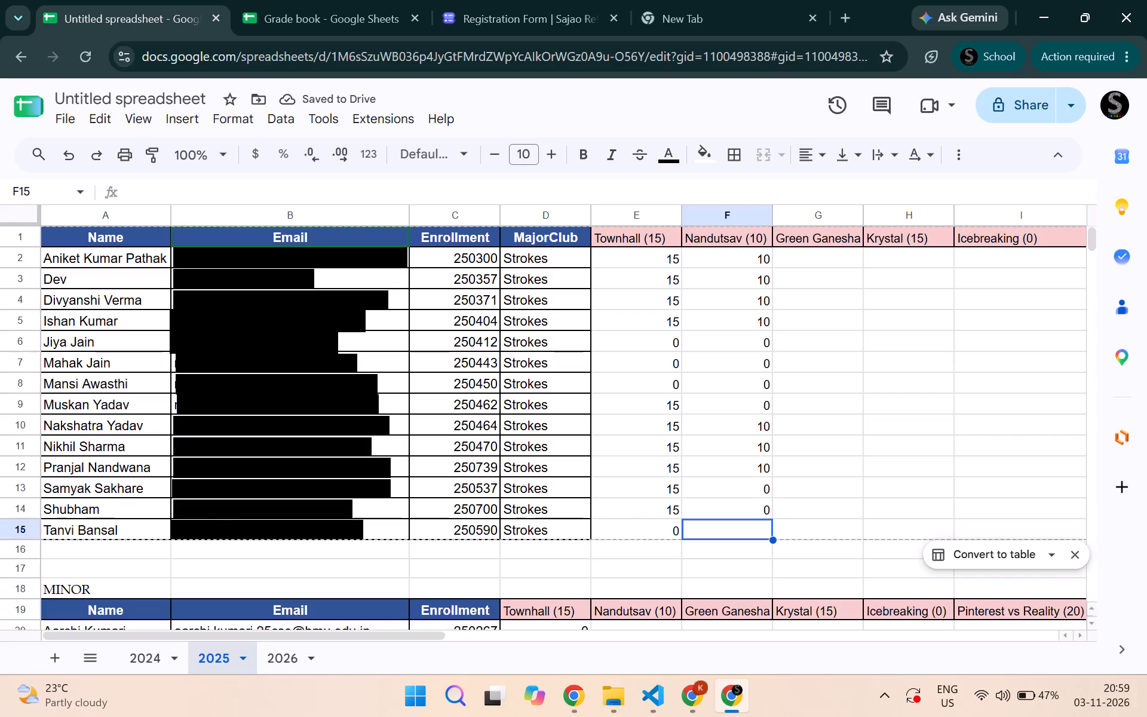
pyautogui.press('0')
pyautogui.press('Right')
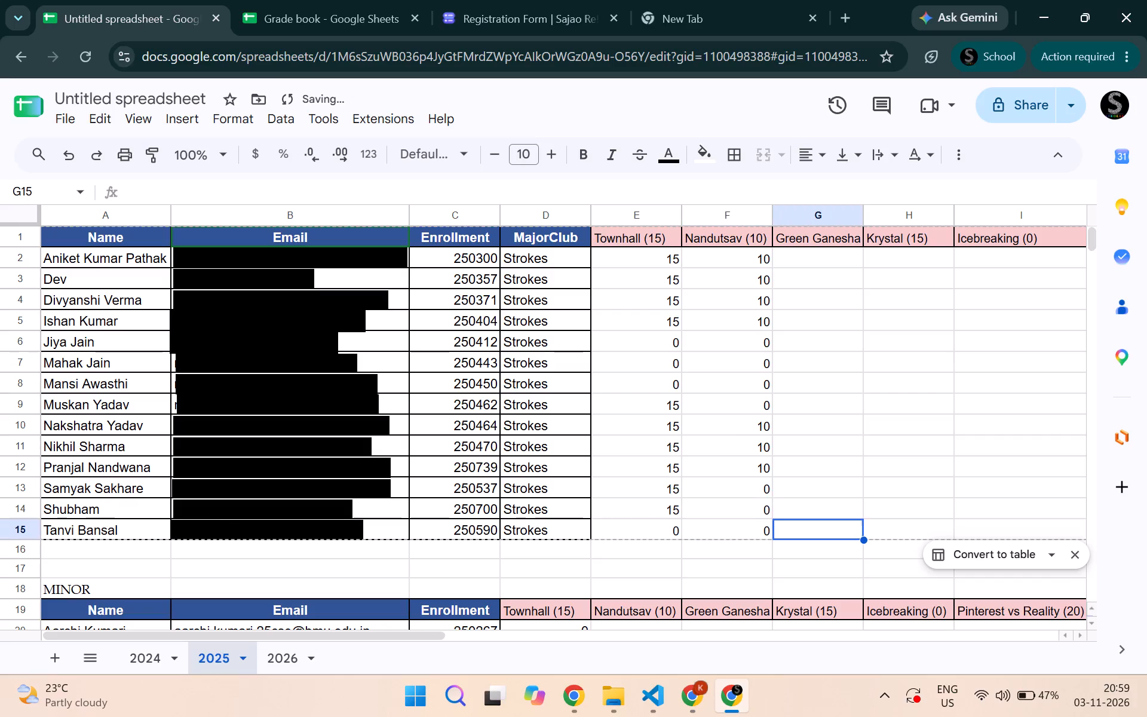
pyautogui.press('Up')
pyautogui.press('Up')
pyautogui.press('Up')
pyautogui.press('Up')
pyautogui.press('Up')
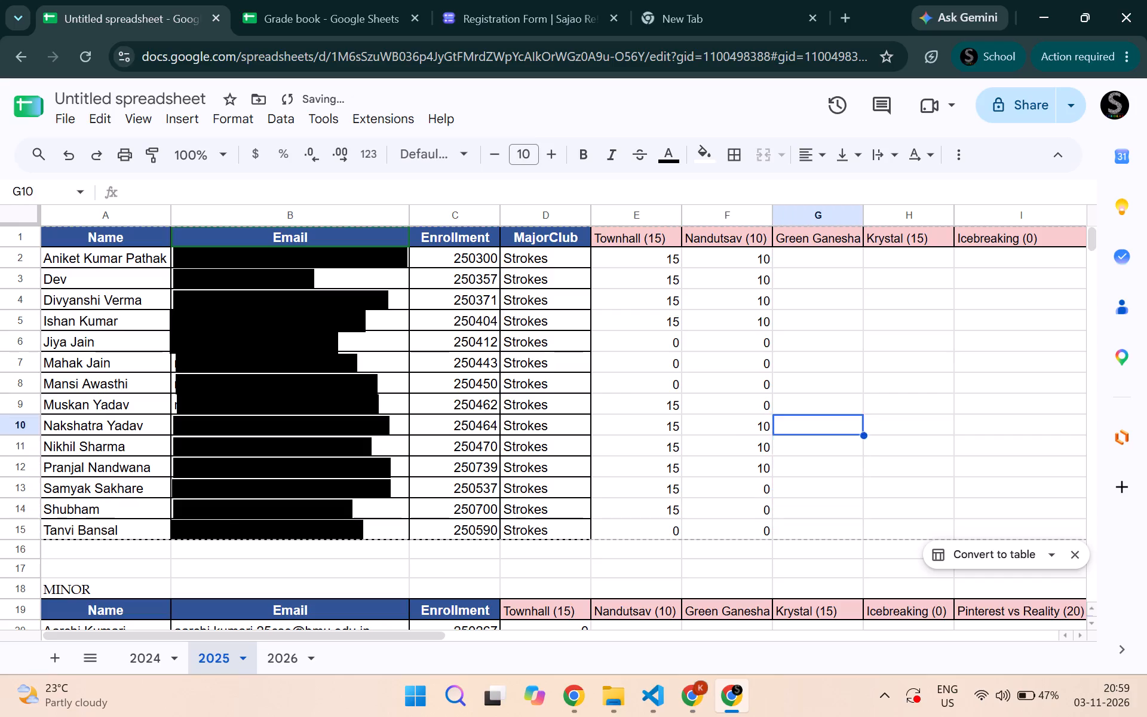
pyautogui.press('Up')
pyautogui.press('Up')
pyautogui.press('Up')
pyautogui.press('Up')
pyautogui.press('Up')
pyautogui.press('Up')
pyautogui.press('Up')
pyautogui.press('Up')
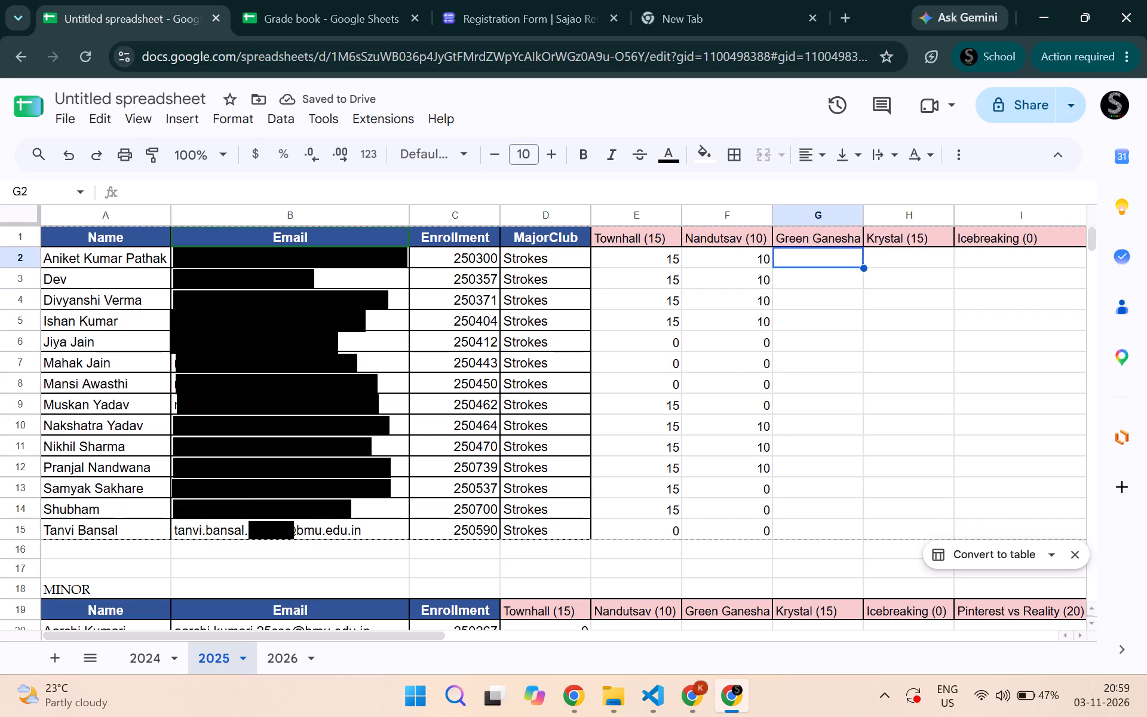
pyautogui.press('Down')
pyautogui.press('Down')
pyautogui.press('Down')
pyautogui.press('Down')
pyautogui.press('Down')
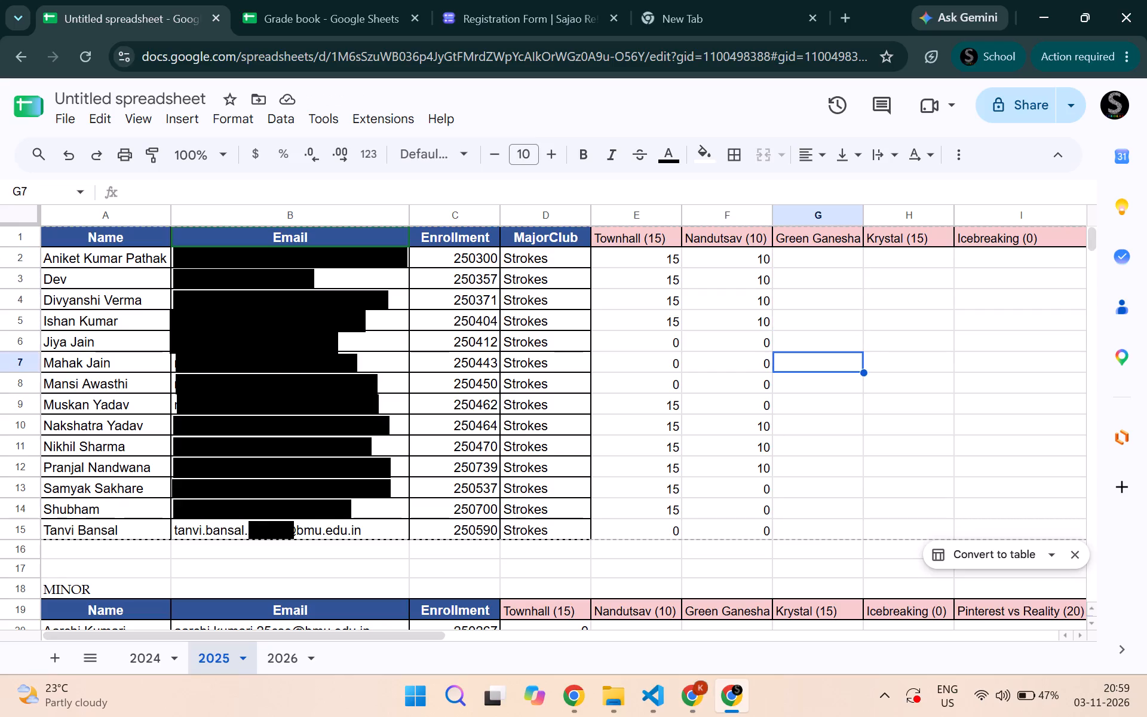
# Go to E20, the first Nandutsav cell of the 2025 Minor table.
pyautogui.press('Left')
pyautogui.press('Down')
pyautogui.press('Down')
pyautogui.press('Down')
pyautogui.press('Down')
pyautogui.press('Down')
pyautogui.press('Down')
pyautogui.press('Down')
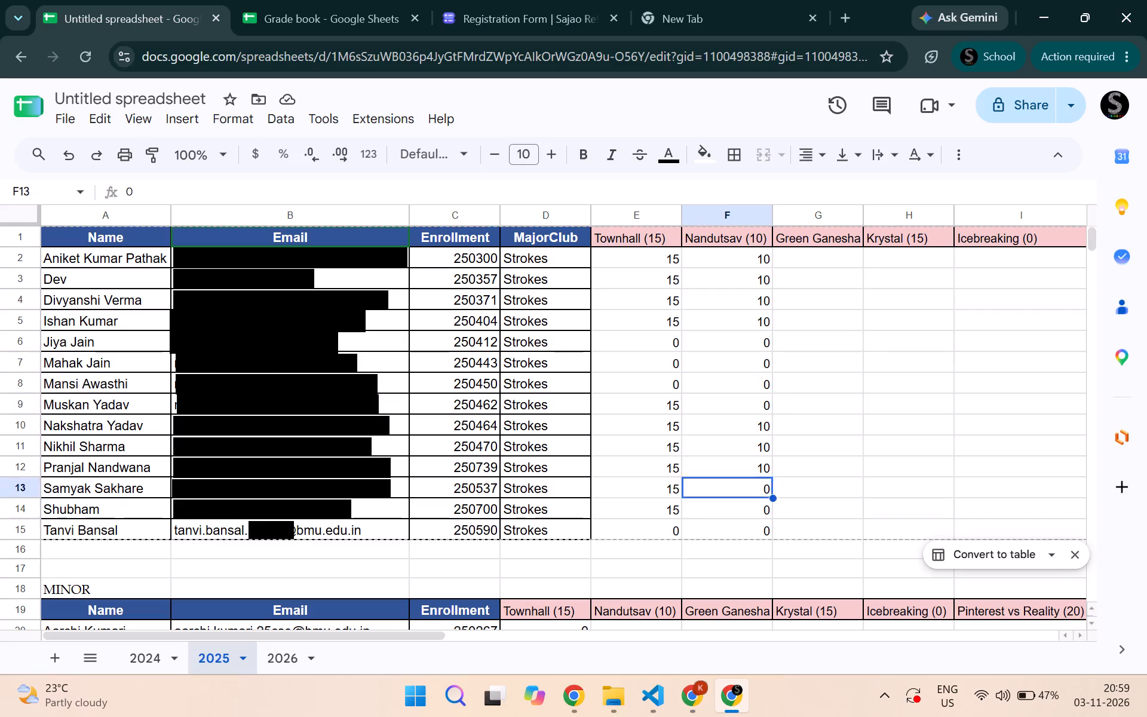
pyautogui.press('Down')
pyautogui.press('Down')
pyautogui.press('Down')
pyautogui.press('Down')
pyautogui.press('Down')
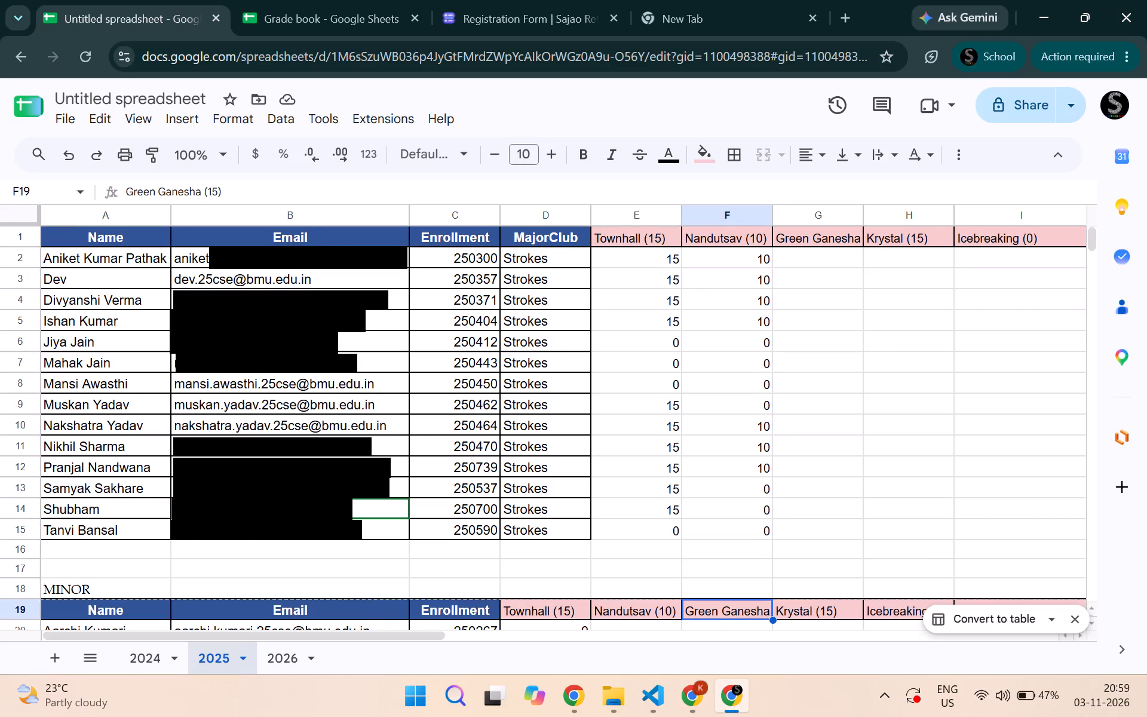
pyautogui.press('Down')
pyautogui.press('Left')
pyautogui.press('Down')
pyautogui.press('Down')
pyautogui.press('Down')
pyautogui.press('Down')
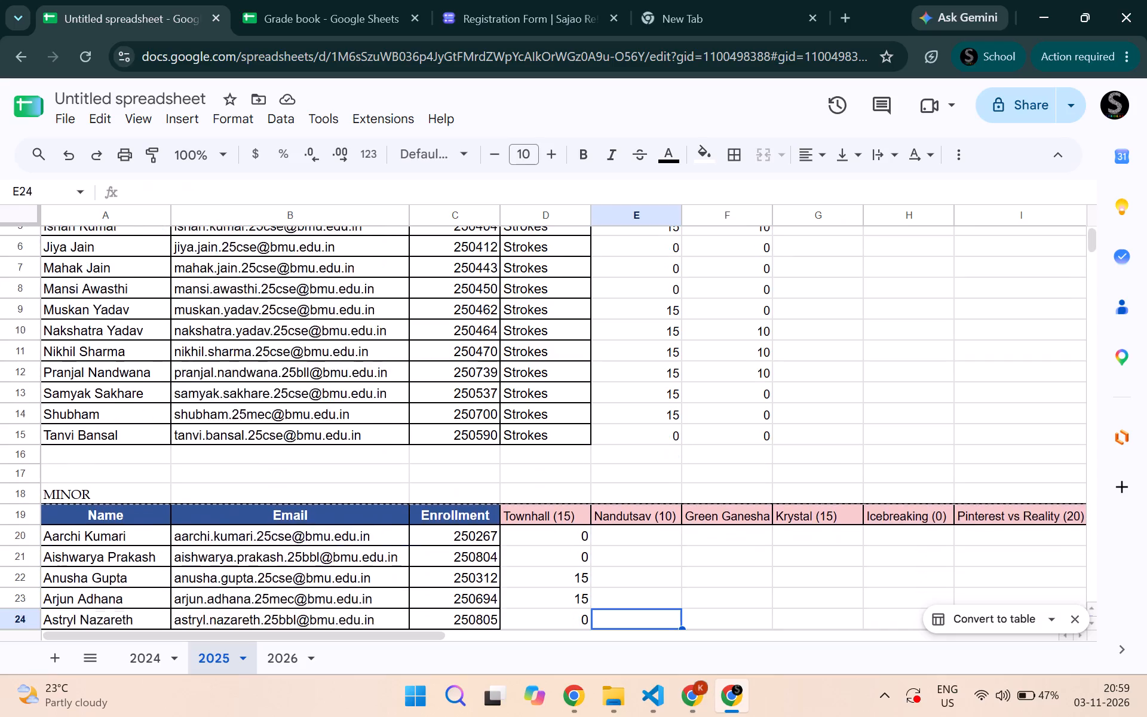
pyautogui.press('Down')
pyautogui.press('Down')
pyautogui.press('Down')
pyautogui.press('Up')
pyautogui.press('Up')
pyautogui.press('Up')
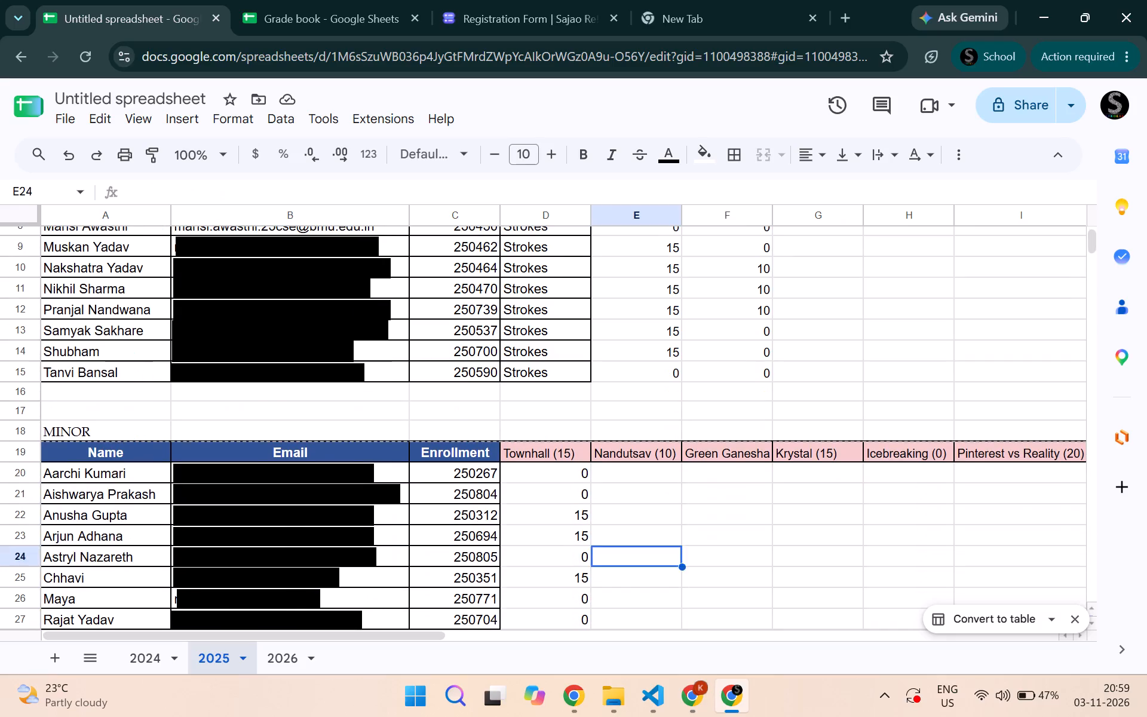
pyautogui.press('Up')
pyautogui.press('Up')
pyautogui.press('Up')
pyautogui.press('Up')
pyautogui.scroll(-1, 736, 258)
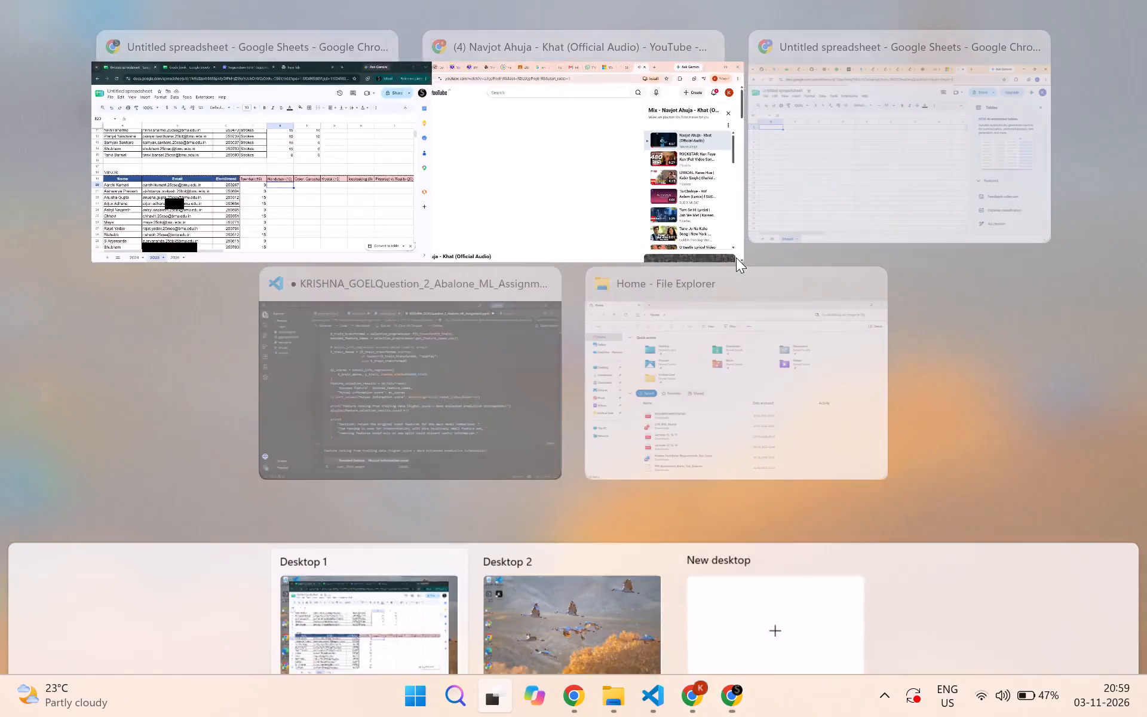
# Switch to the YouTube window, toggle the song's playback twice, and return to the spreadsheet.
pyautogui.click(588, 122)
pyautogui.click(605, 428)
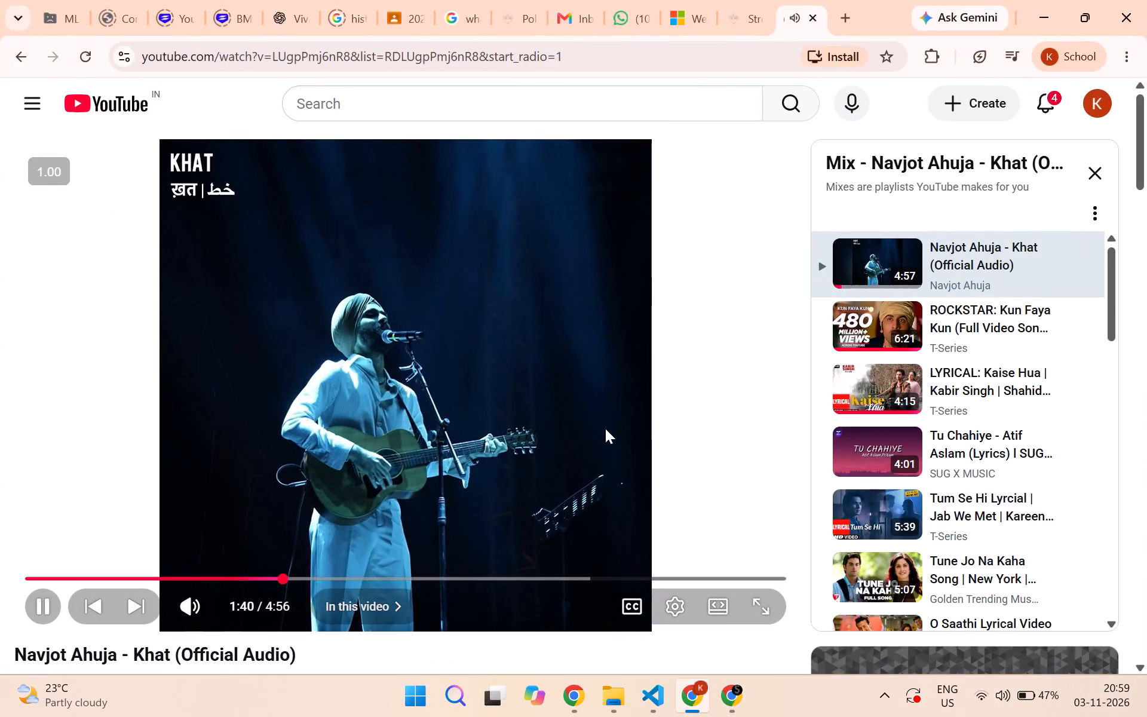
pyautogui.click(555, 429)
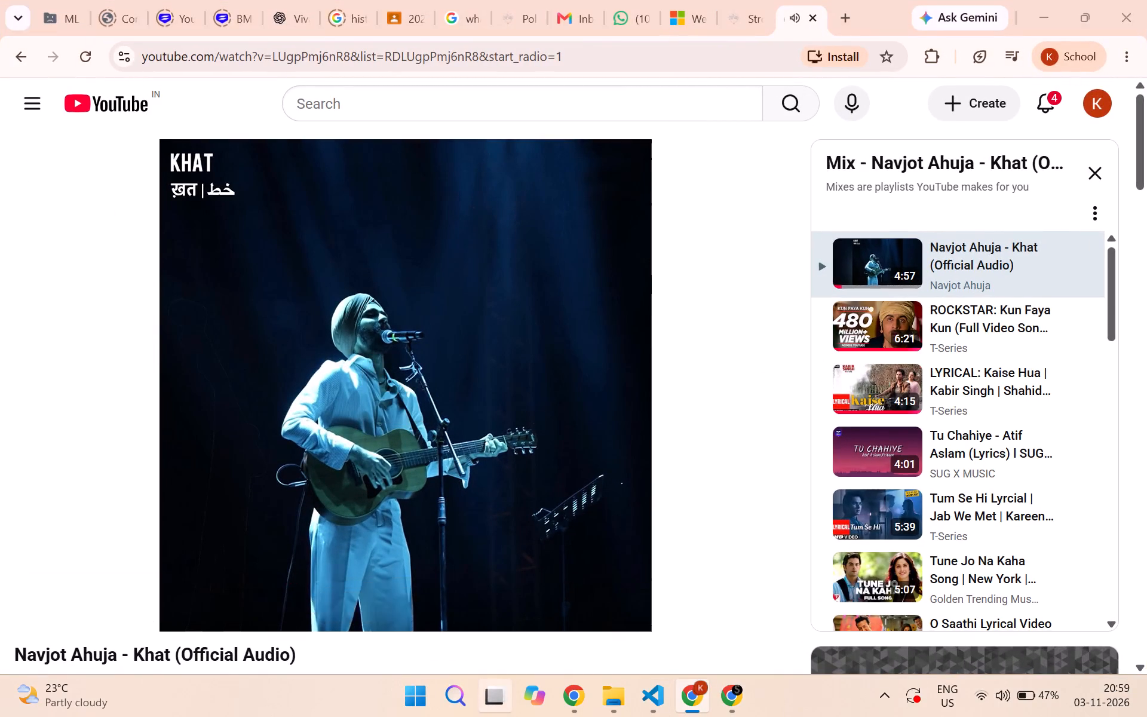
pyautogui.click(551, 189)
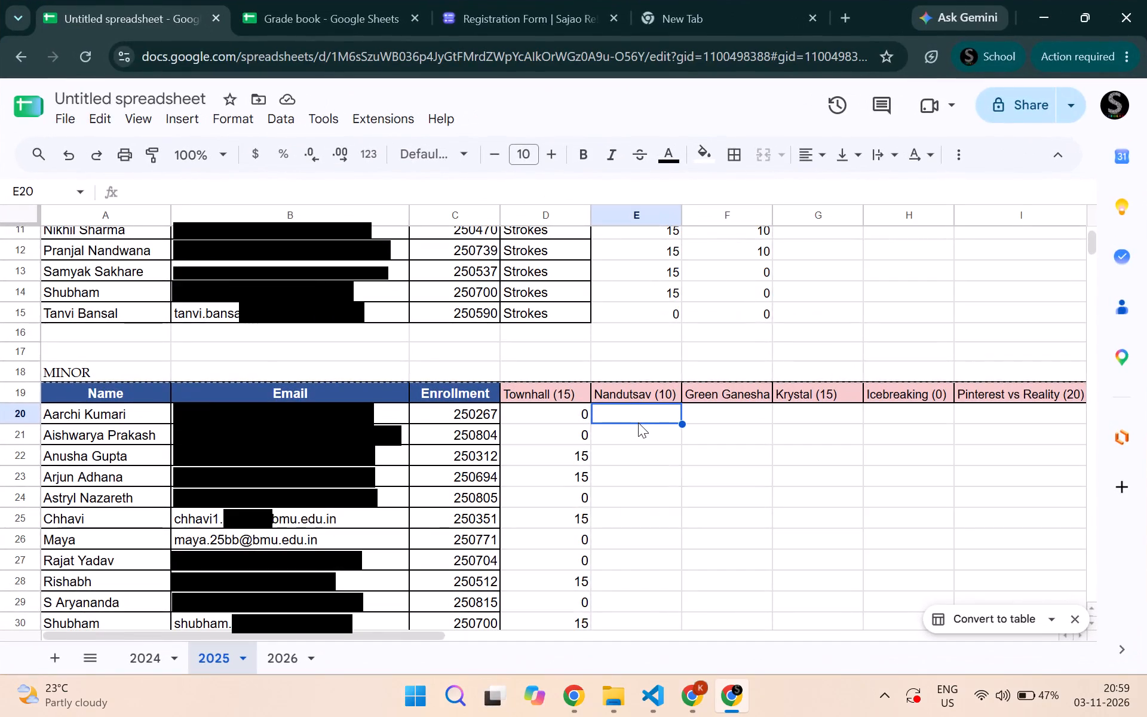
# Enter a Nandutsav score of 10 in each of E20, E21 and E22 of the 2025 Minor table.
pyautogui.write('10')
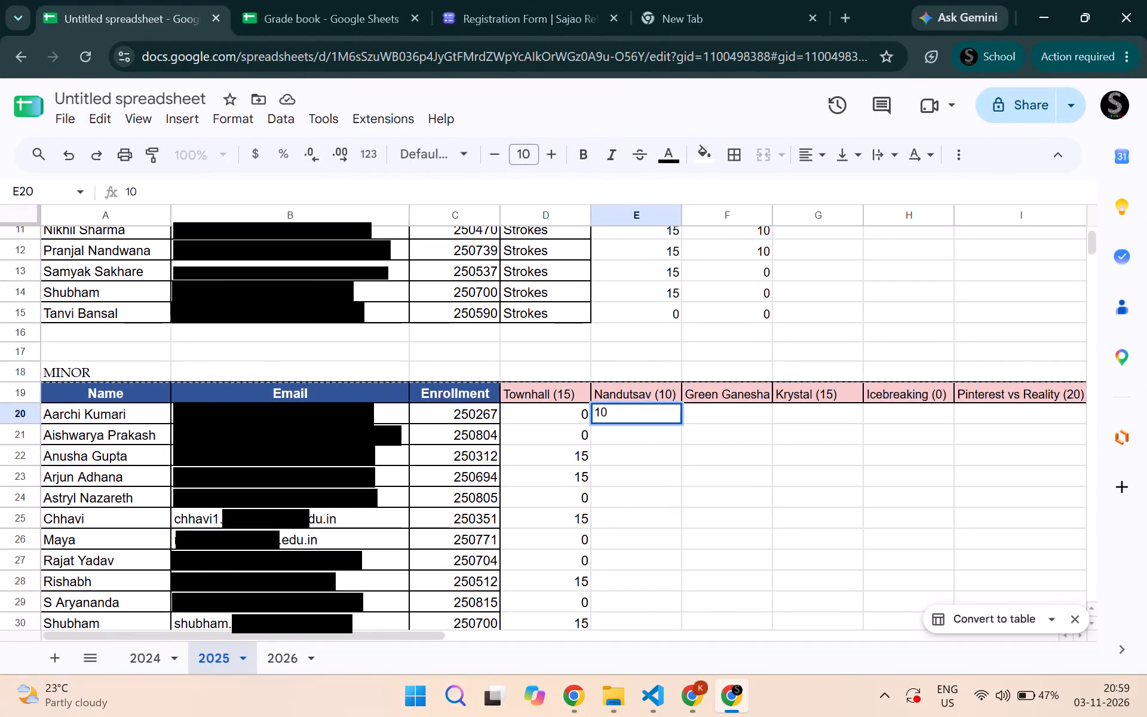
pyautogui.press('Down')
pyautogui.write('10')
pyautogui.press('Down')
pyautogui.write('10')
pyautogui.press('Down')
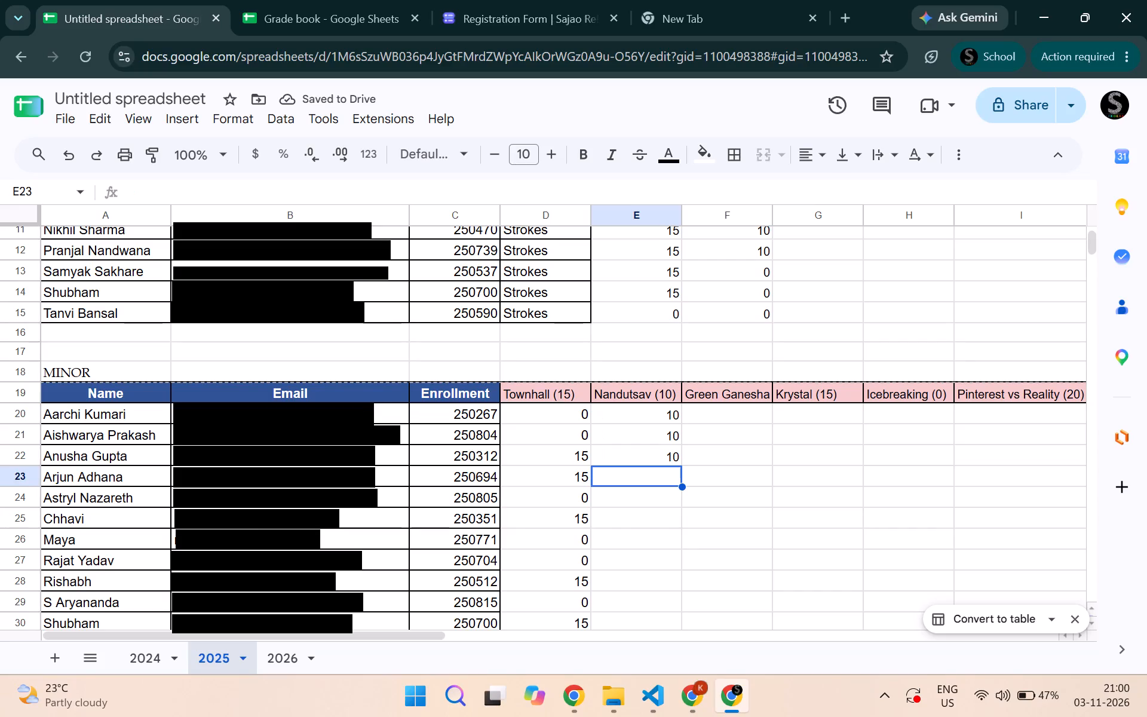
# Enter a Nandutsav score of 0 in each of E23 through E27 of the 2025 Minor table.
pyautogui.press('0')
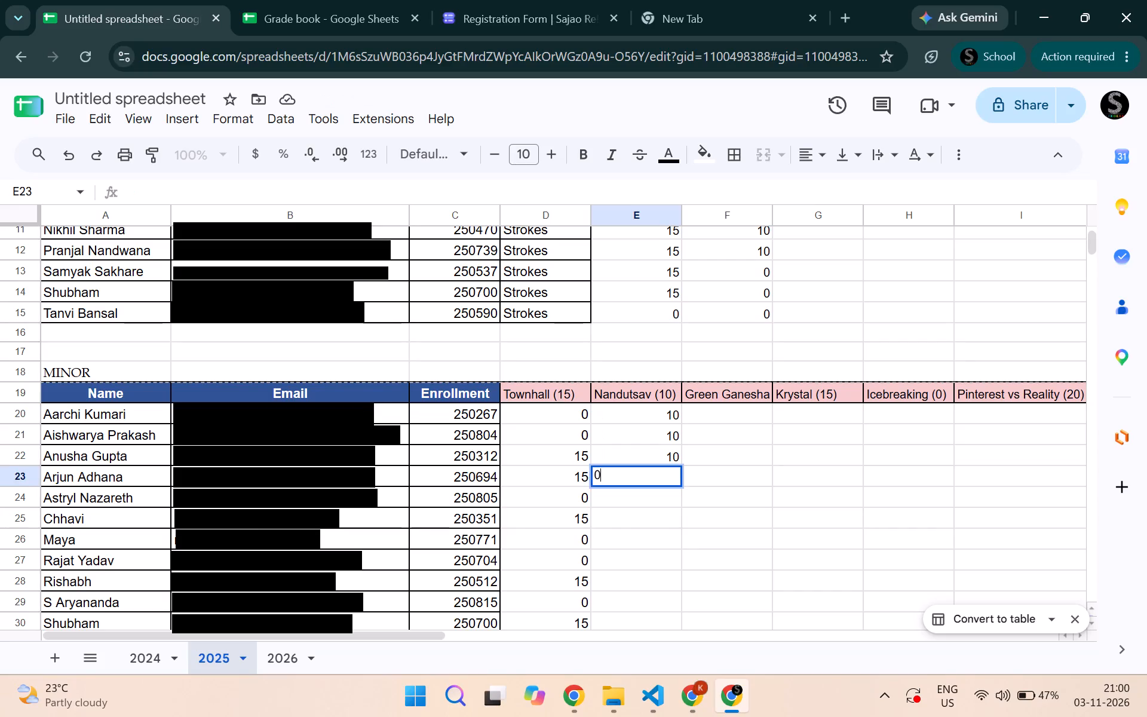
pyautogui.press('Down')
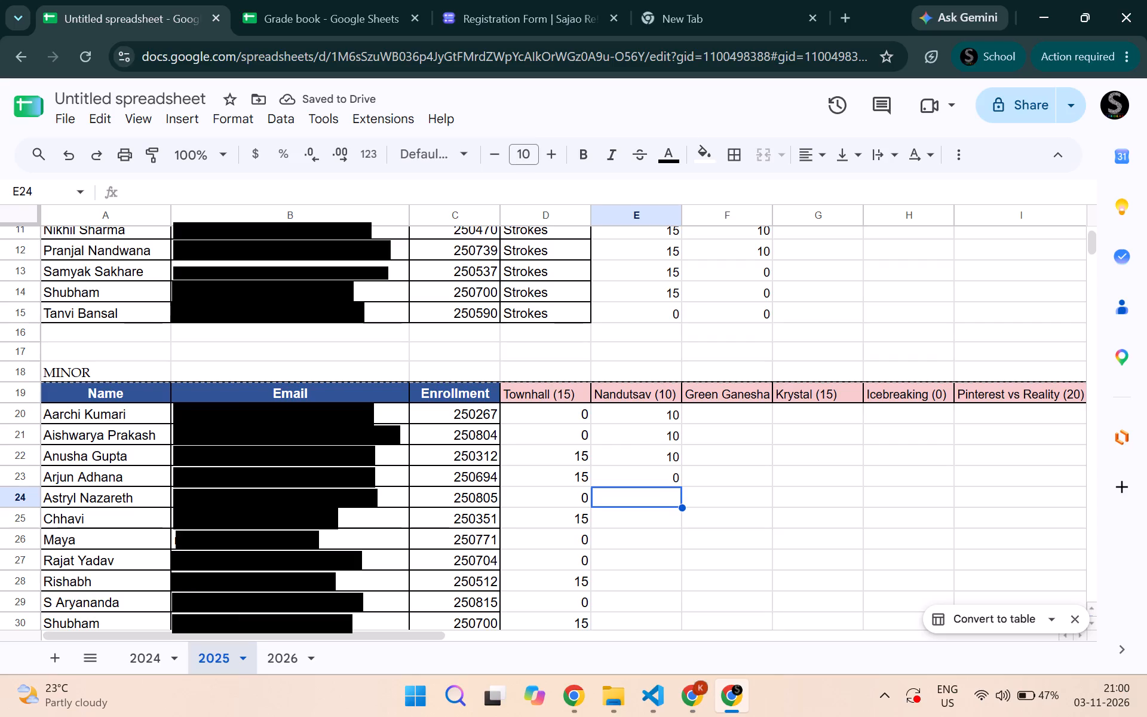
pyautogui.press('0')
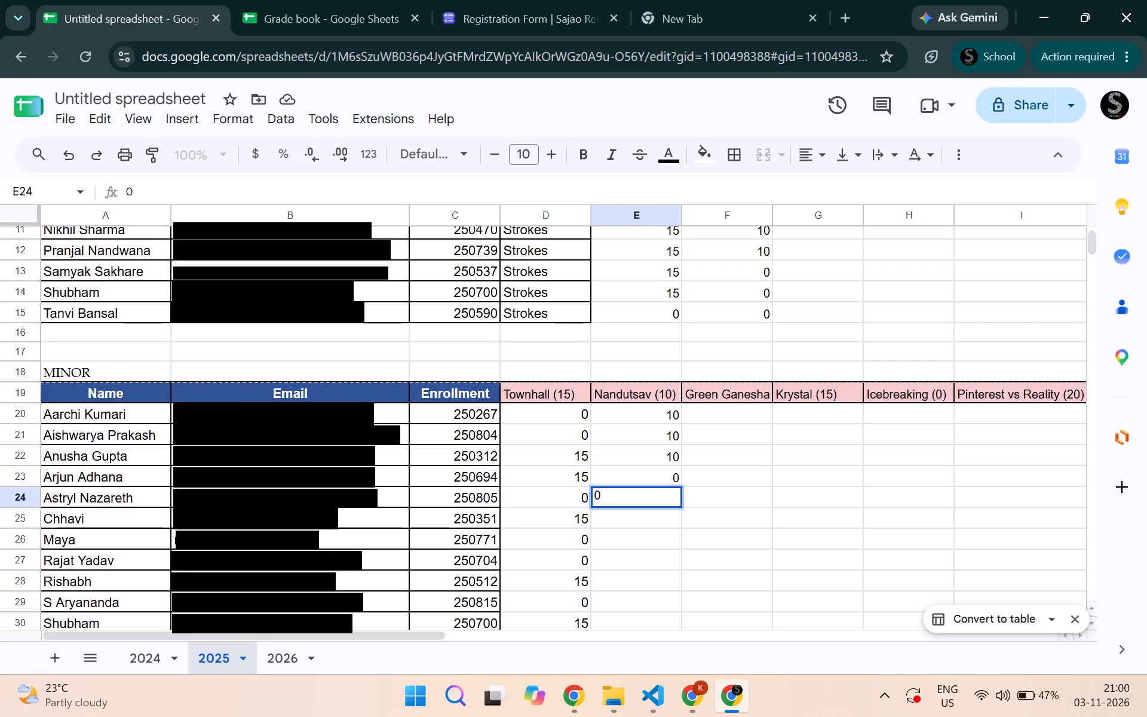
pyautogui.press('Down')
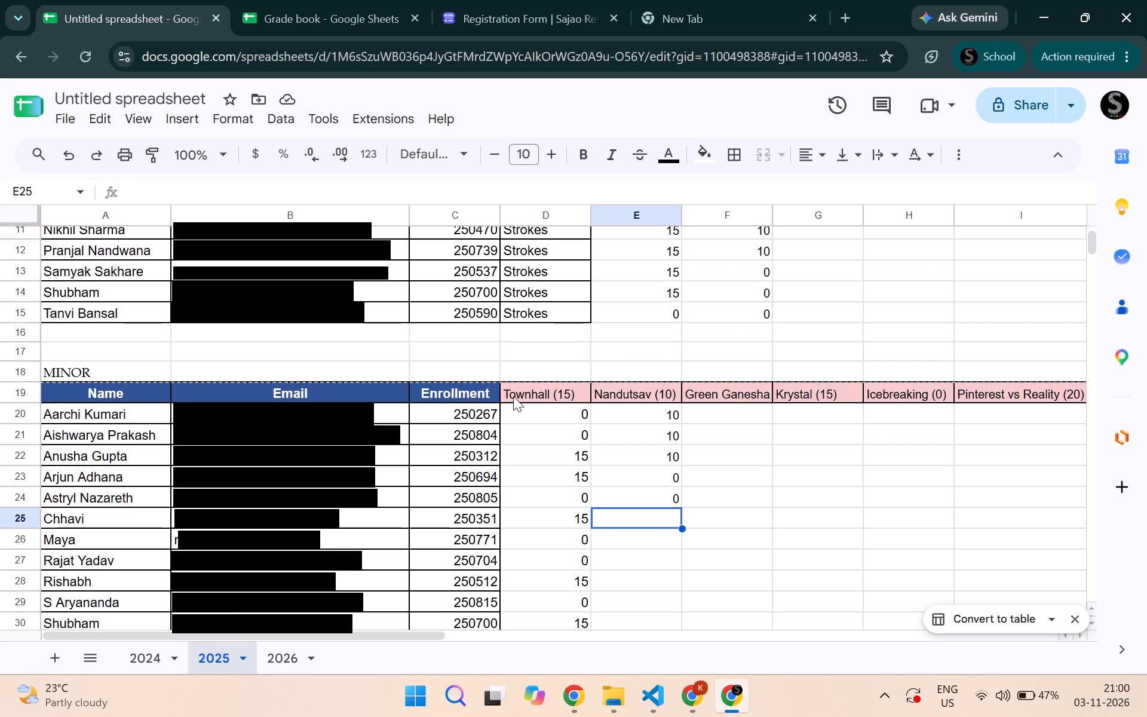
pyautogui.press('0')
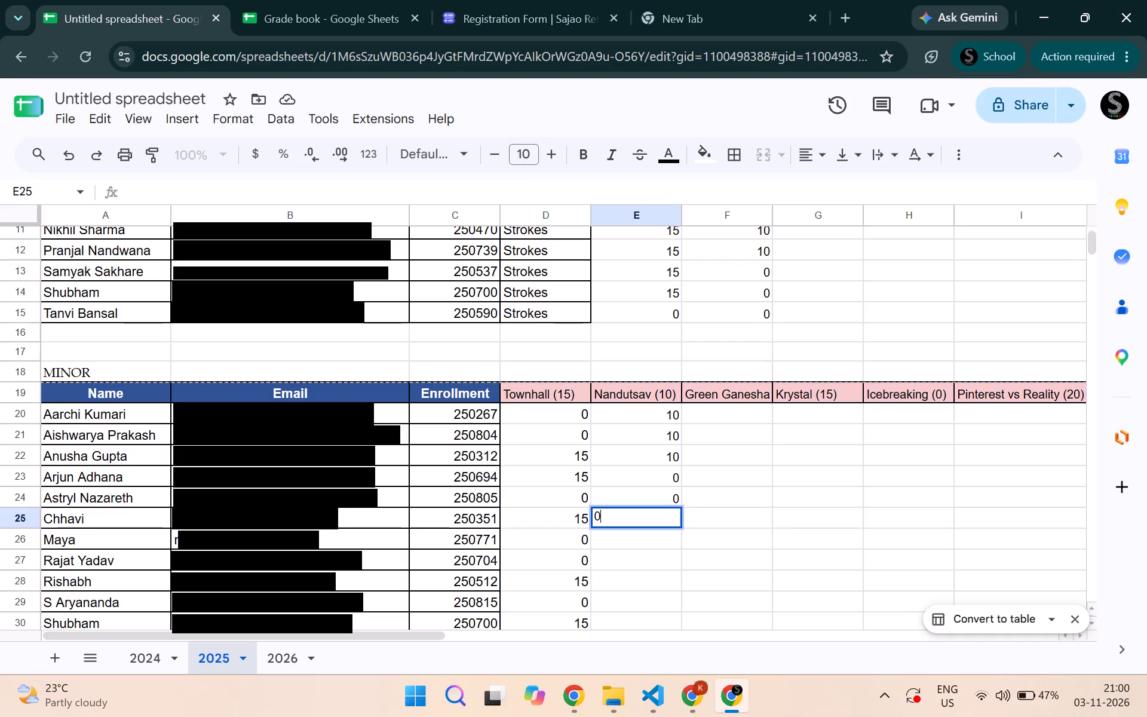
pyautogui.press('Down')
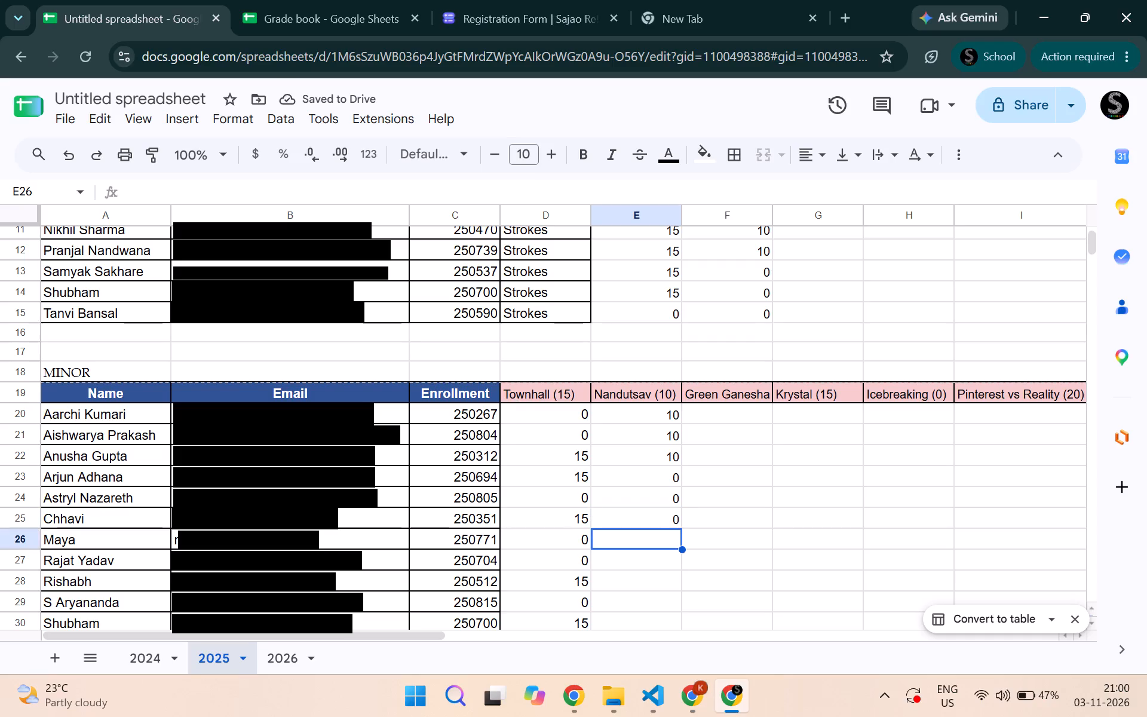
pyautogui.press('0')
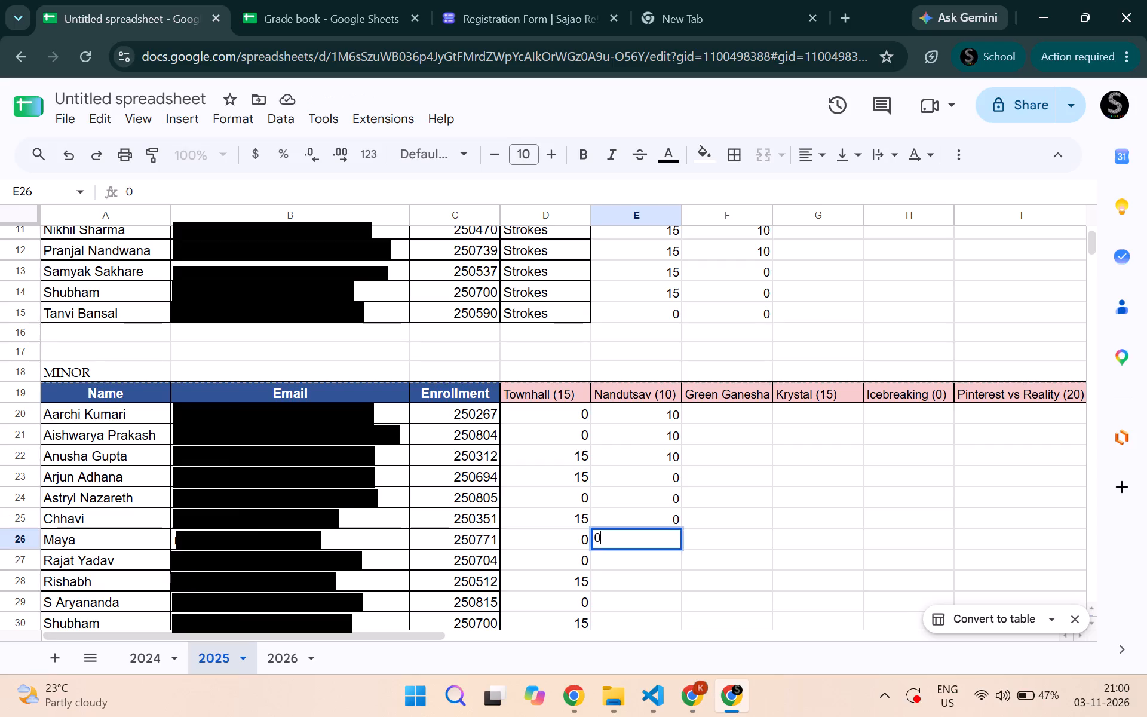
pyautogui.press('Down')
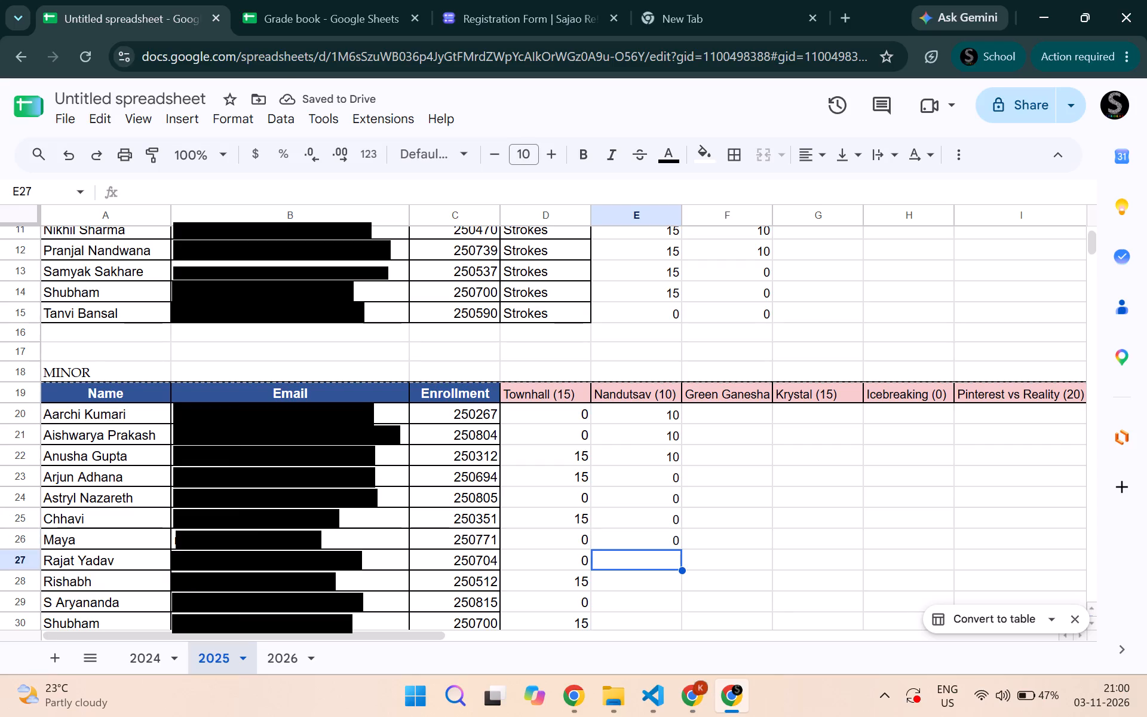
pyautogui.press('0')
pyautogui.press('Down')
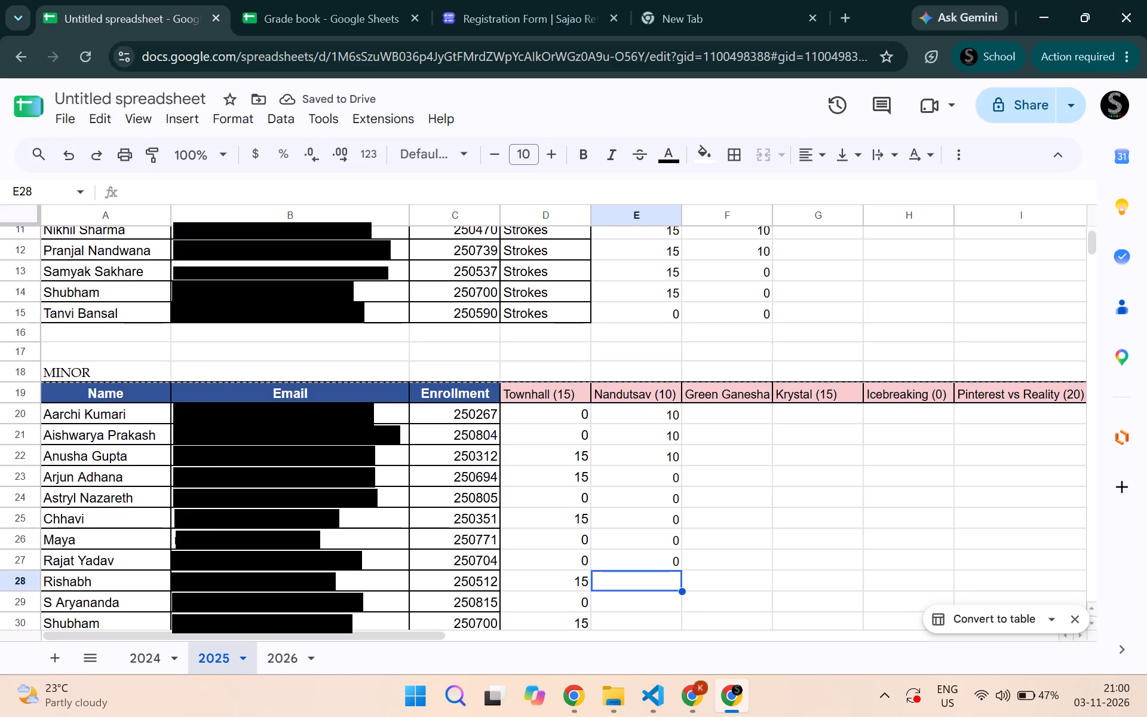
# Enter Nandutsav scores of 10 in E28 and 0 in E29 of the 2025 Minor table.
pyautogui.write('10')
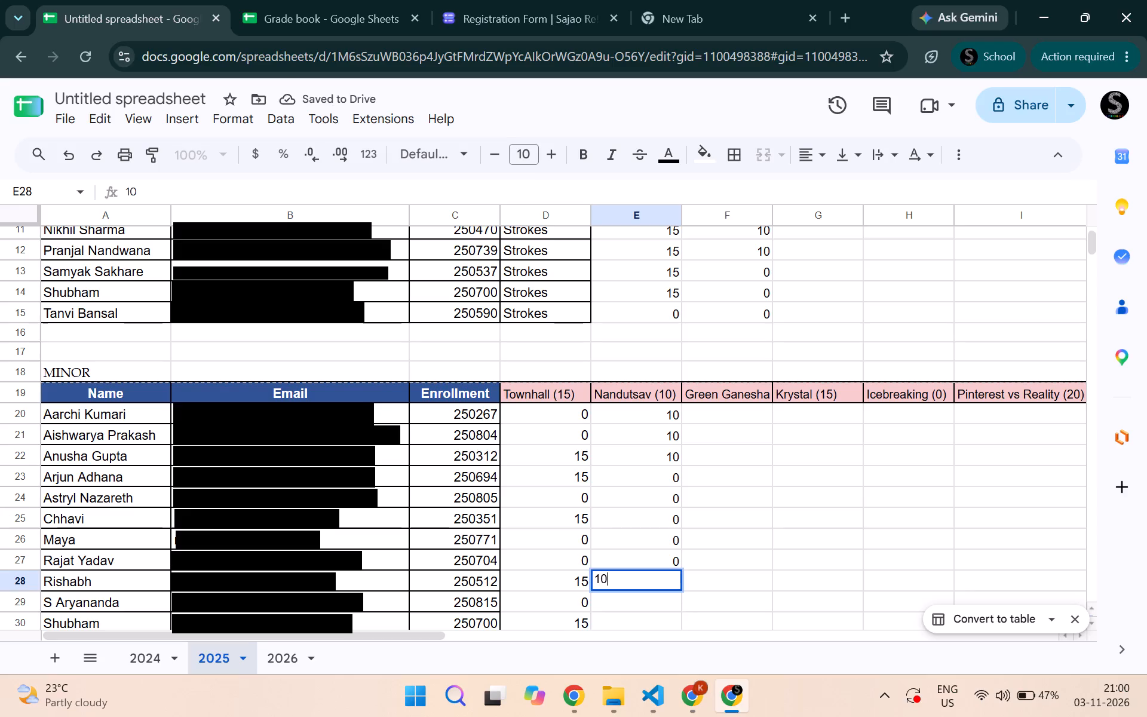
pyautogui.press('Down')
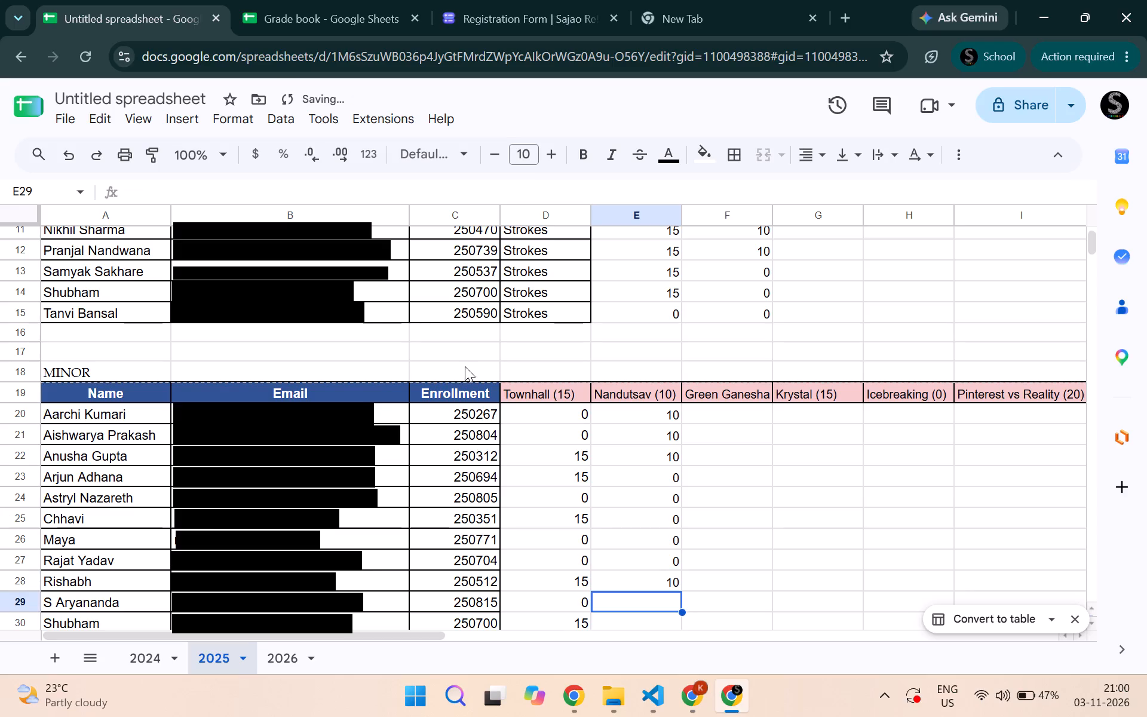
pyautogui.scroll(-2, 548, 470)
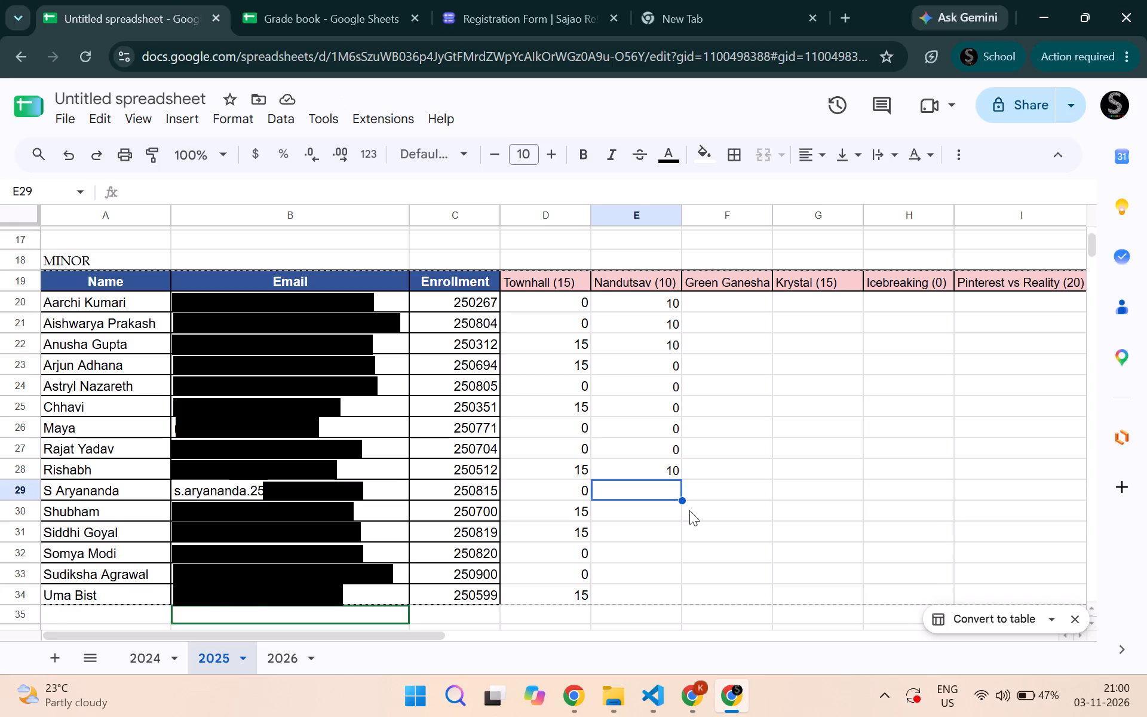
pyautogui.press('0')
pyautogui.press('Down')
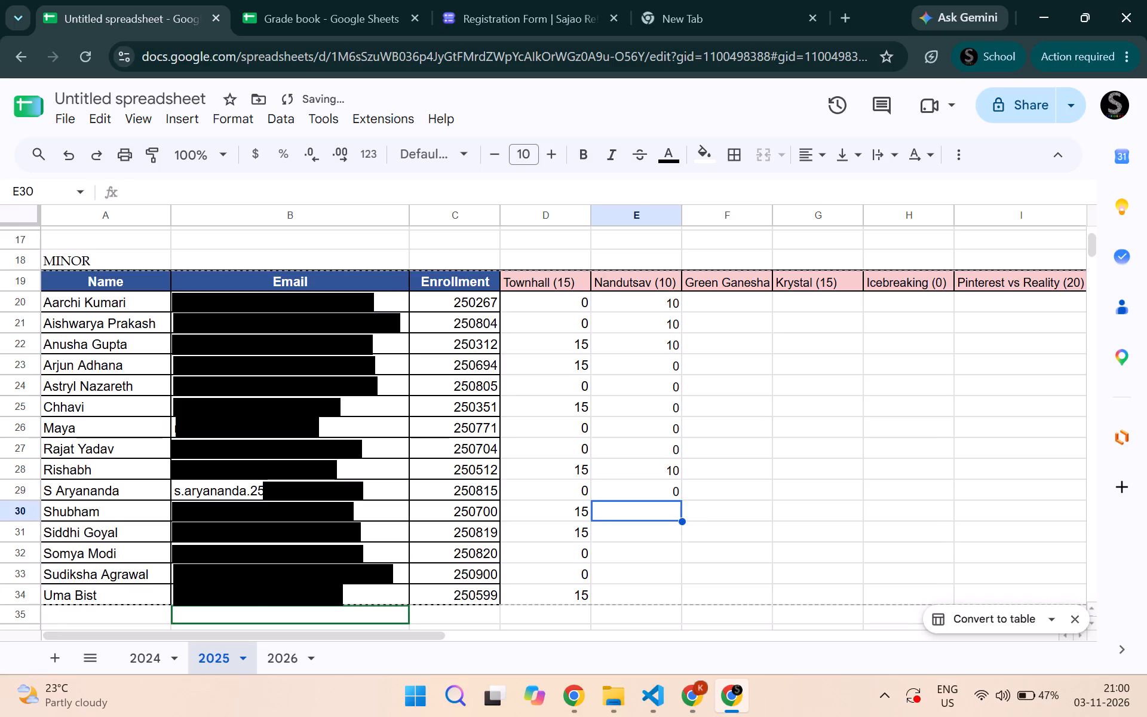
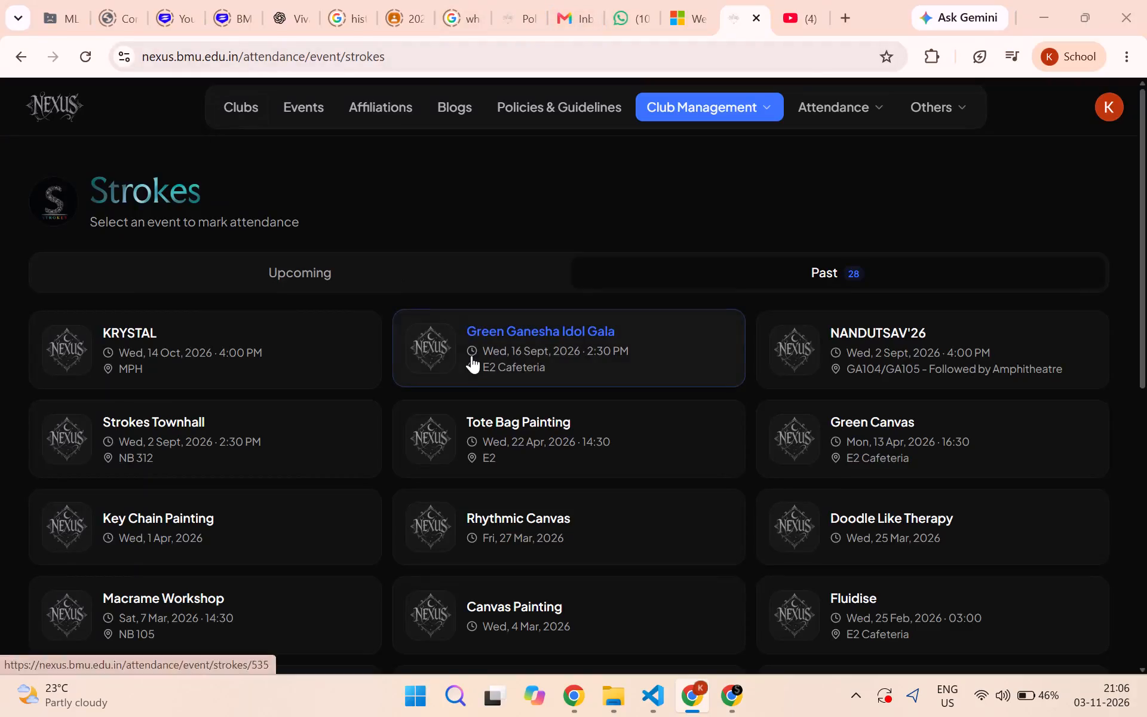
# Return to the spreadsheet and enter a Nandutsav score of 0 in E30 of the 2025 Minor table.
pyautogui.click(533, 143)
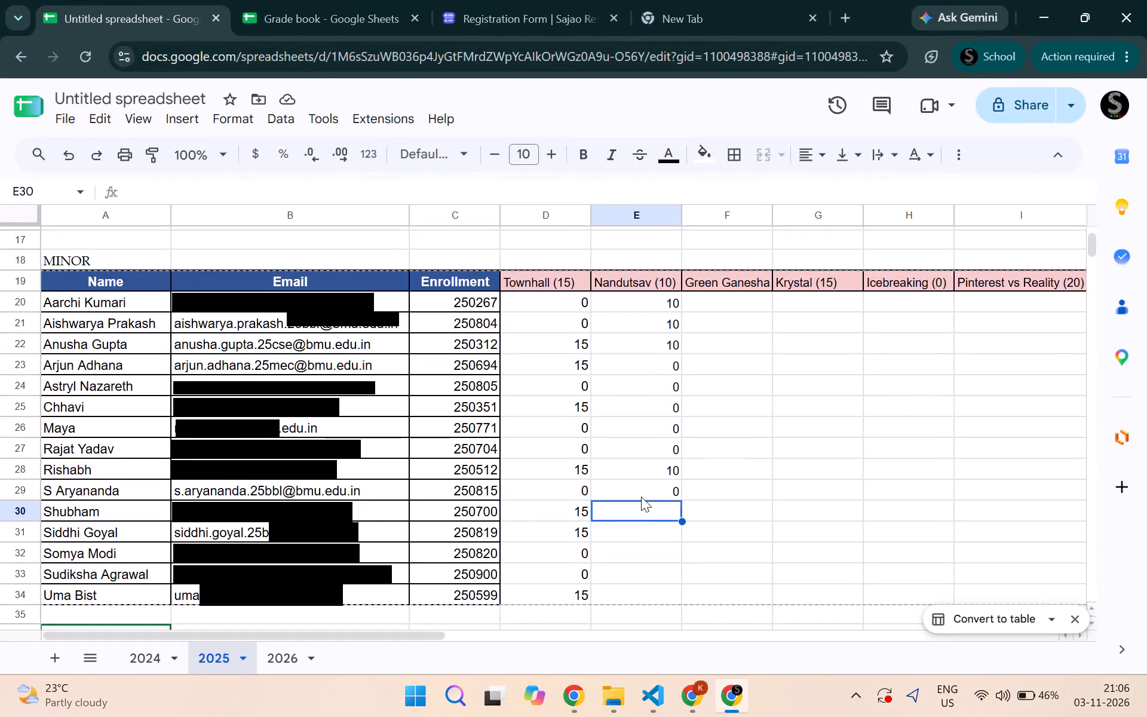
pyautogui.press('0')
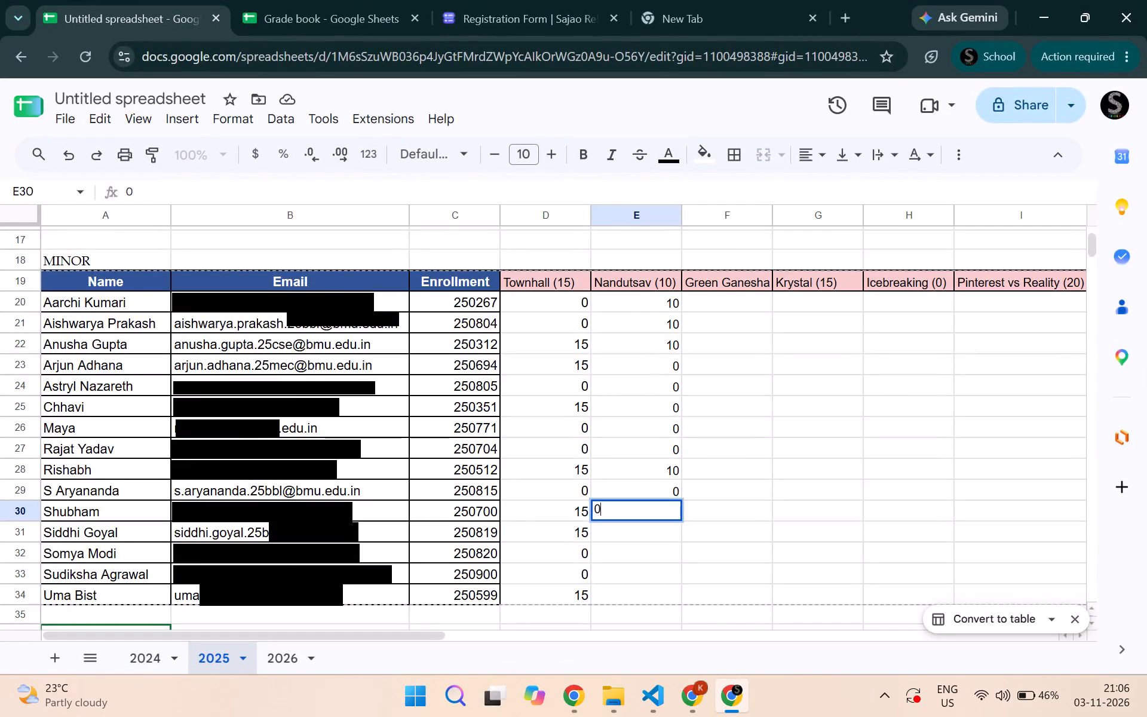
pyautogui.press('Down')
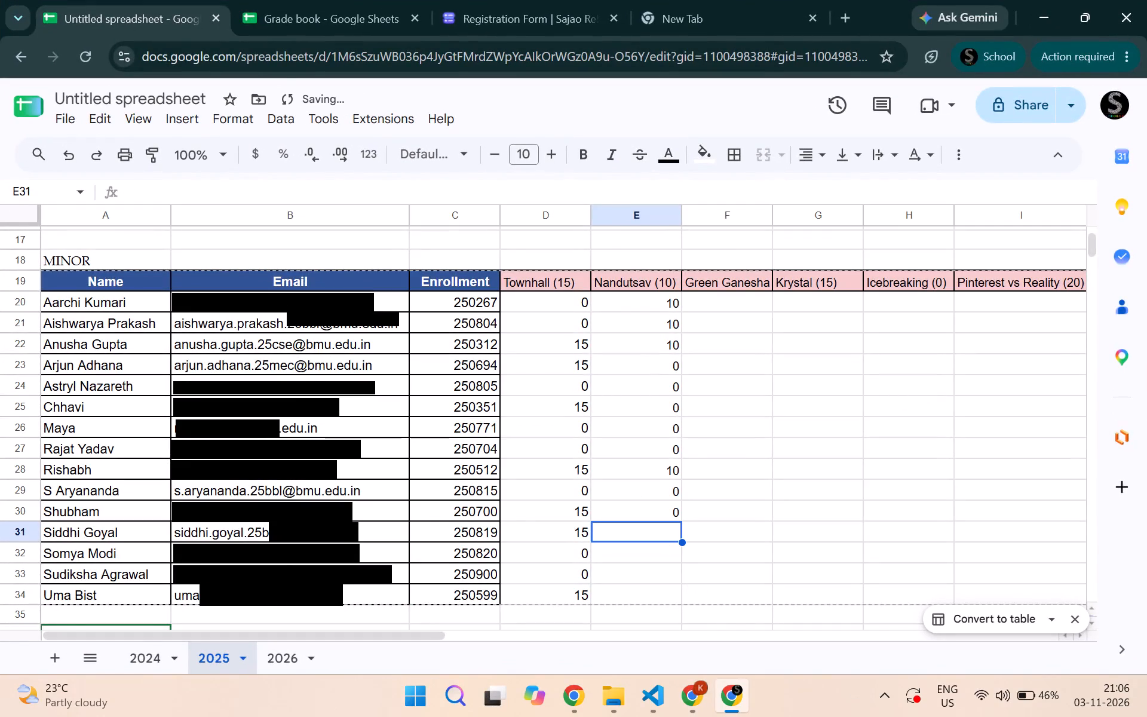
# Enter Nandutsav scores of 10 in E31 and 0 in each of E32 and E33 of the 2025 Minor table.
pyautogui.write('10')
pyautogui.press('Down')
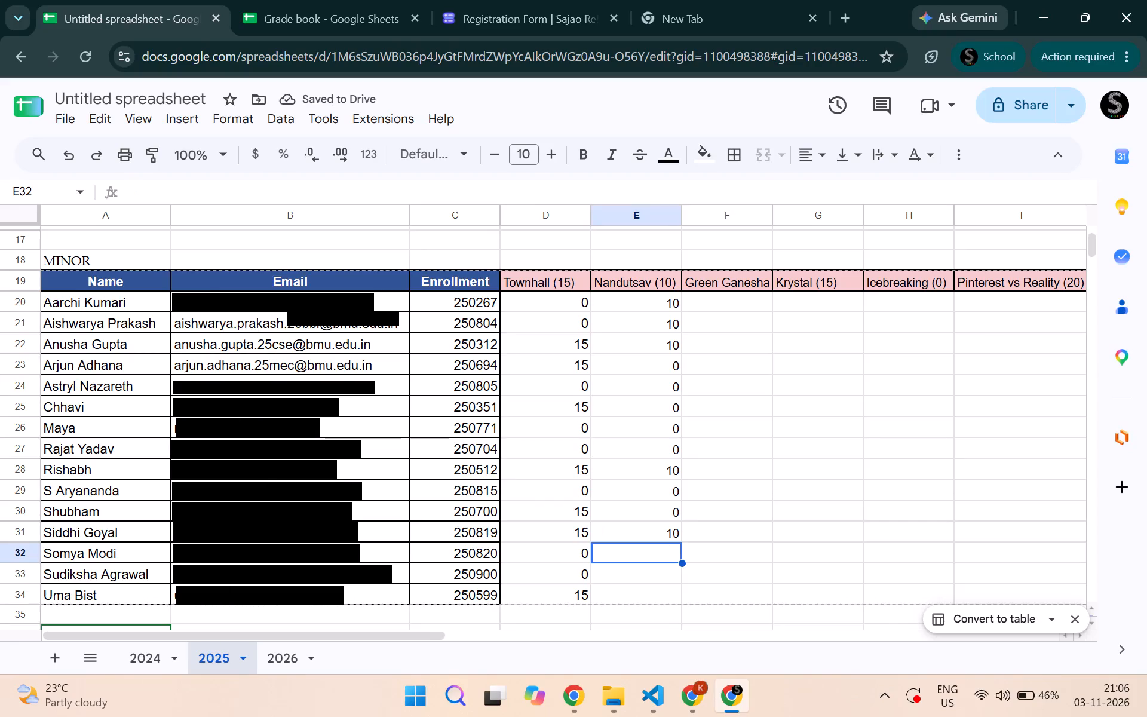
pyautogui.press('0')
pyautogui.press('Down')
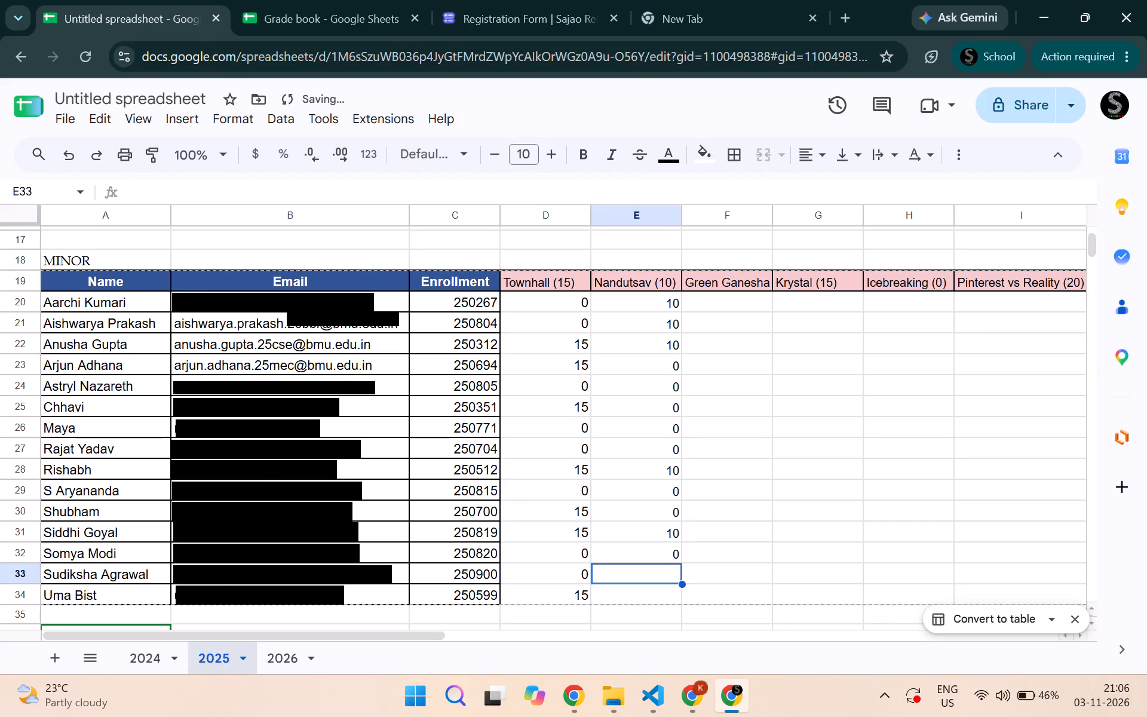
pyautogui.scroll(-1, 641, 497)
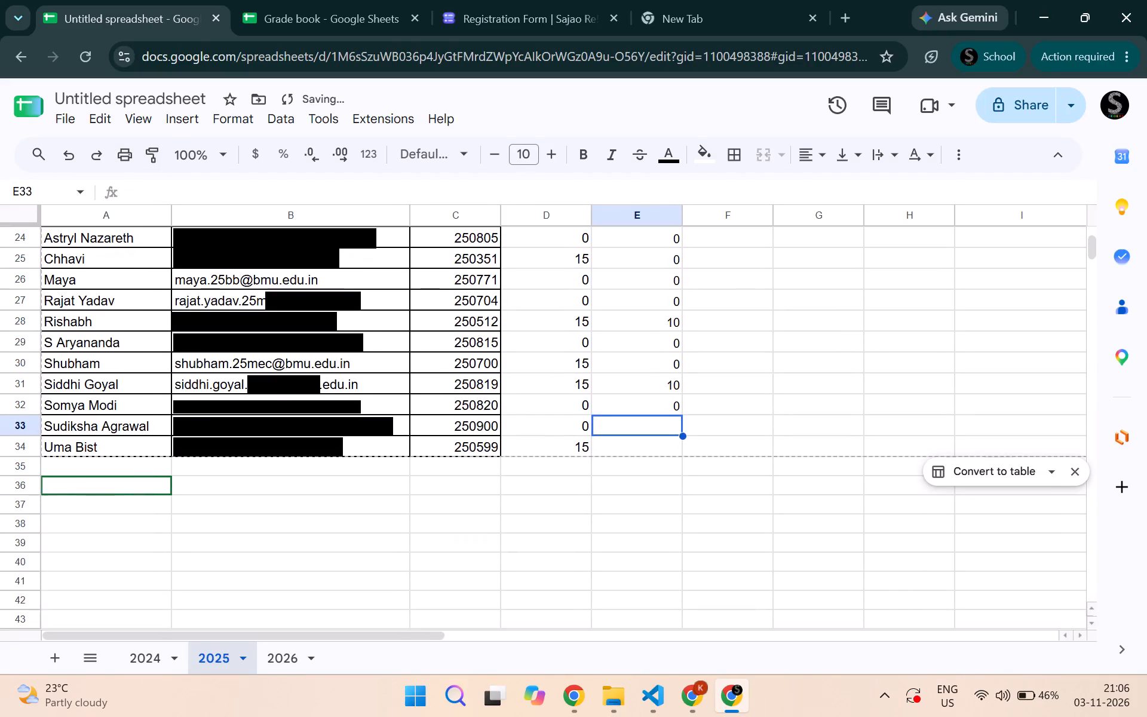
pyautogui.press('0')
pyautogui.press('Down')
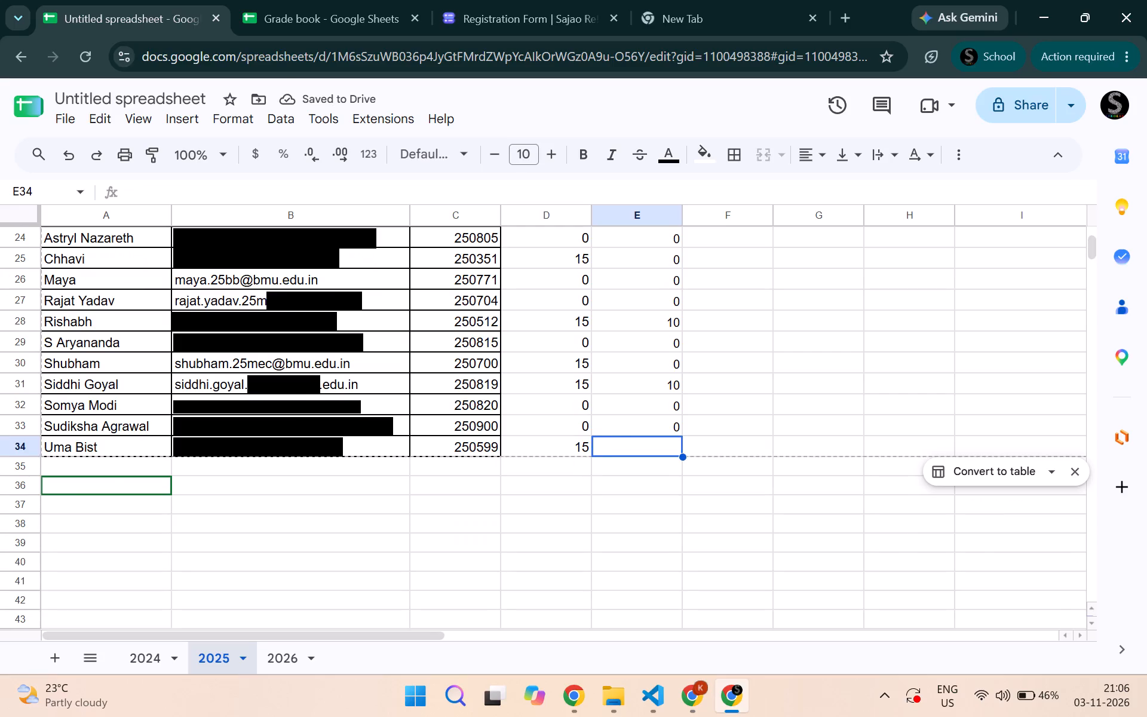
# Enter the Nandutsav score, beginning with the digit 1, in E34 of the 2025 Minor table.
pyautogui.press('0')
pyautogui.press('BackSpace')
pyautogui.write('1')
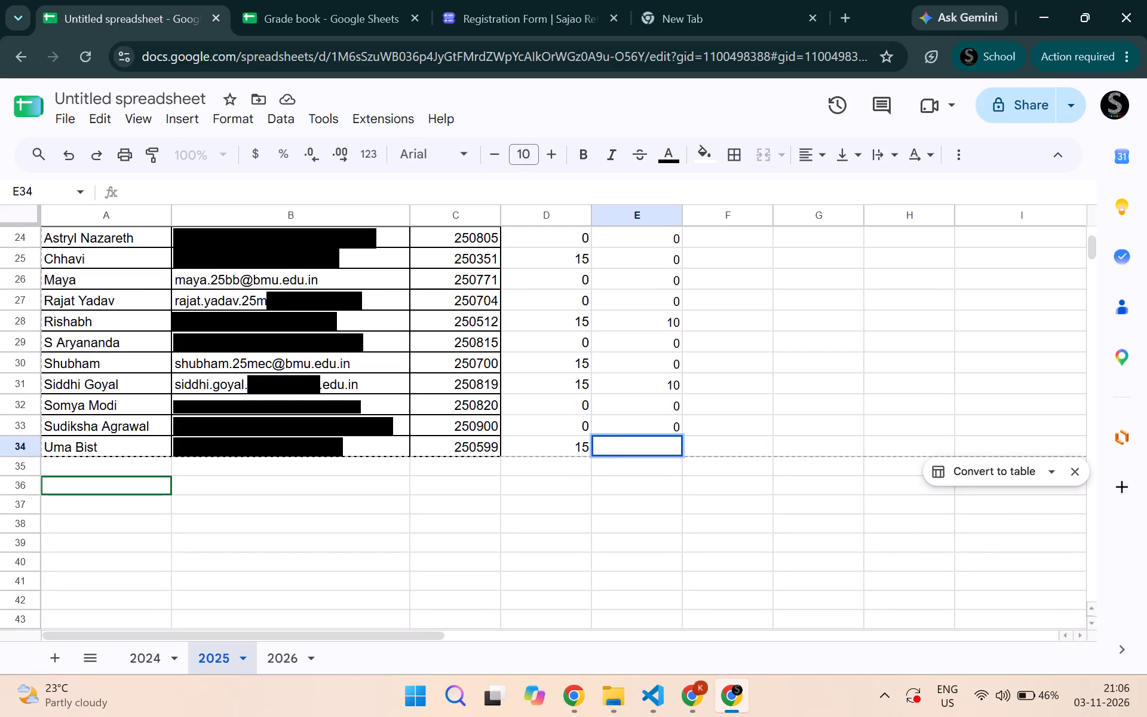
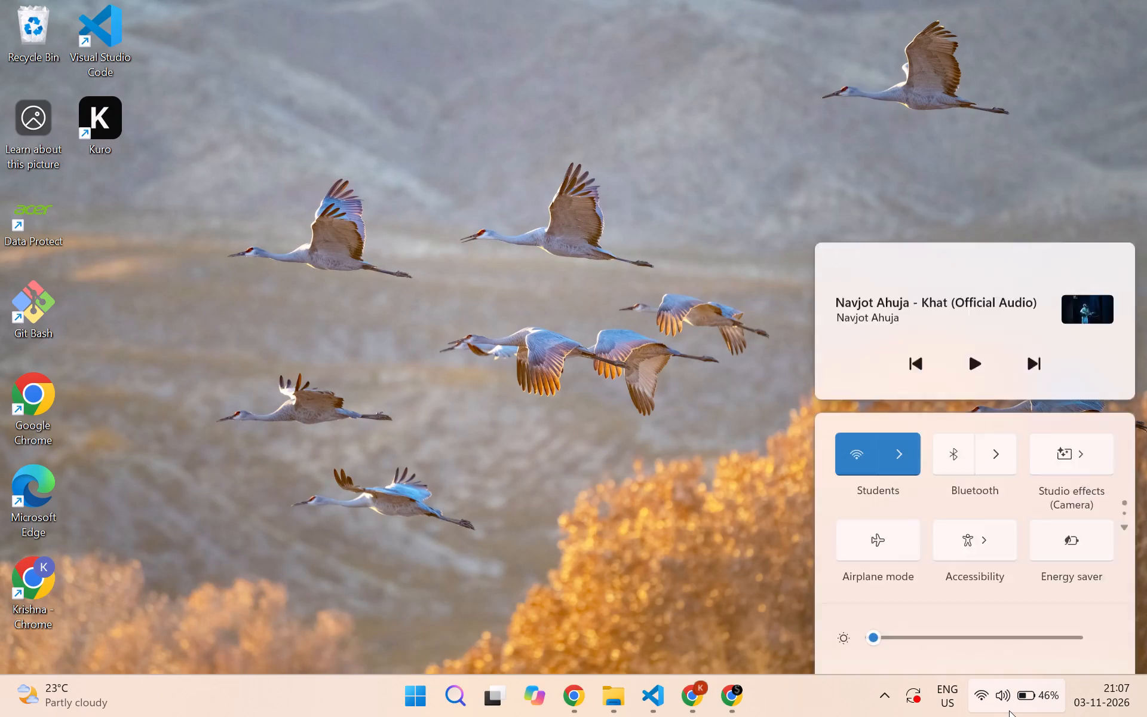
# Open the desktop's notification center and clear all of its notifications.
pyautogui.click(1079, 716)
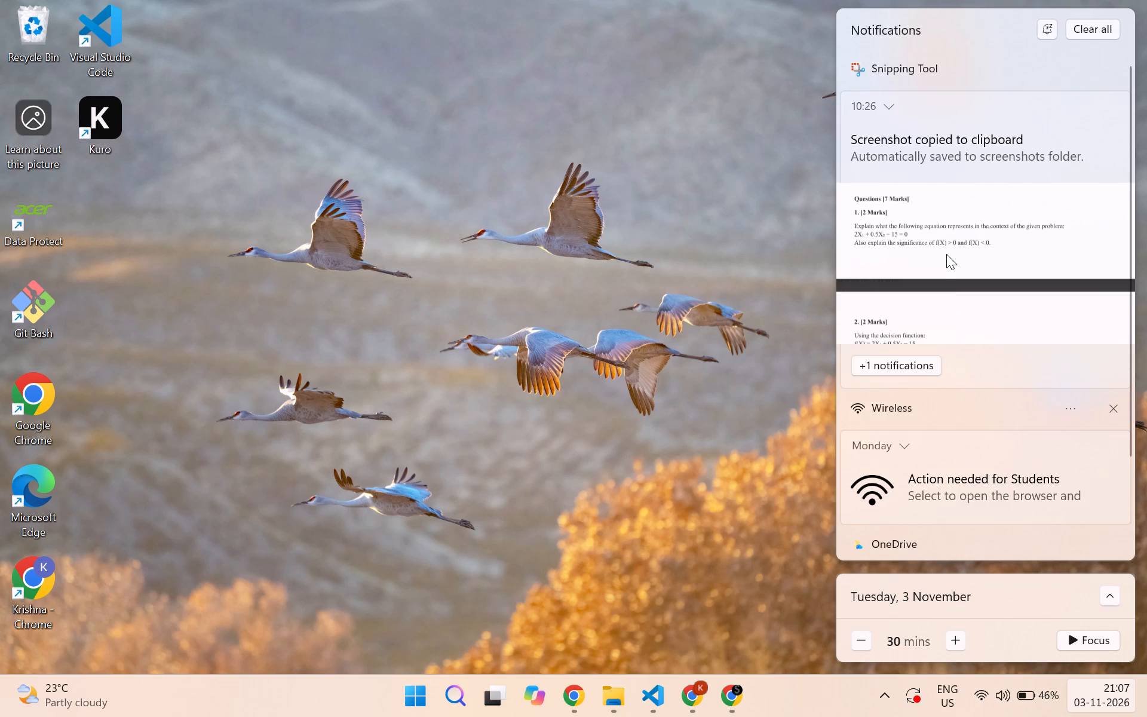
pyautogui.scroll(-3, 946, 254)
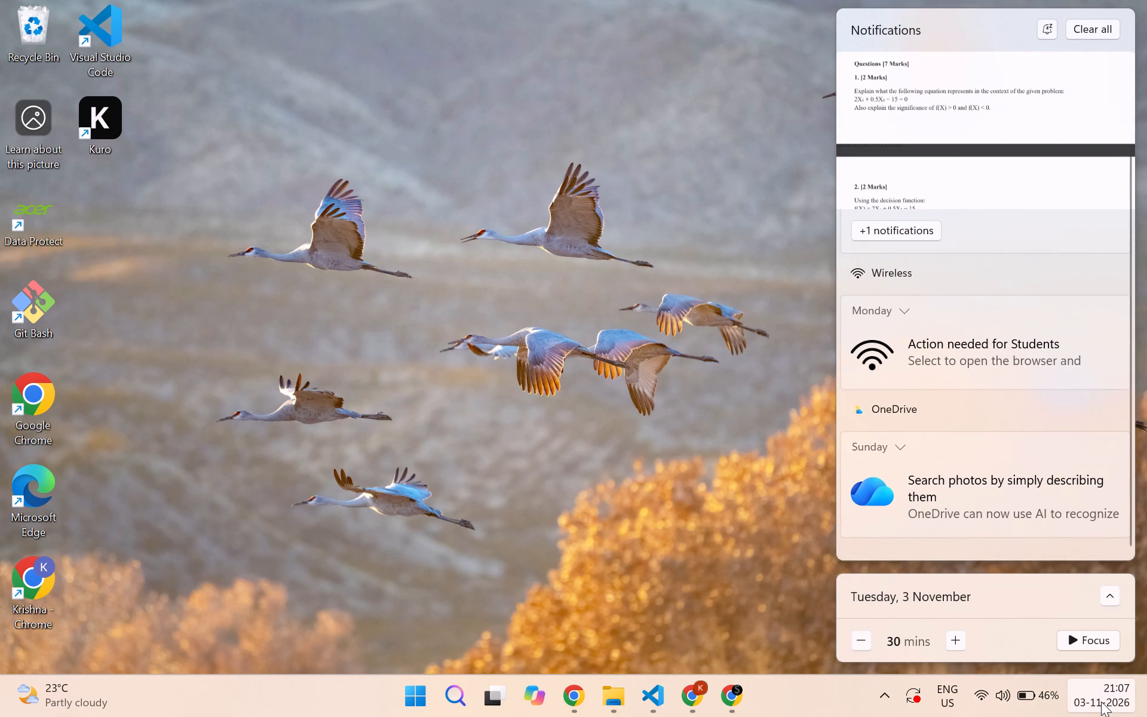
pyautogui.click(1101, 701)
pyautogui.click(1101, 701)
pyautogui.click(1101, 701)
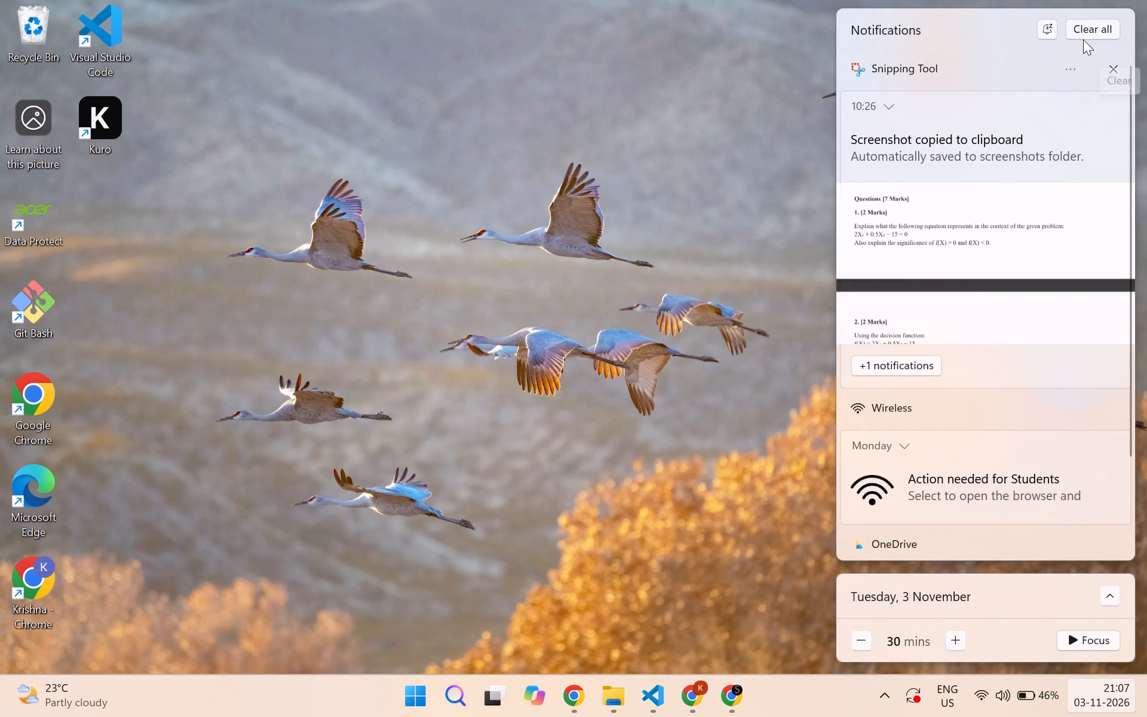
pyautogui.click(1082, 23)
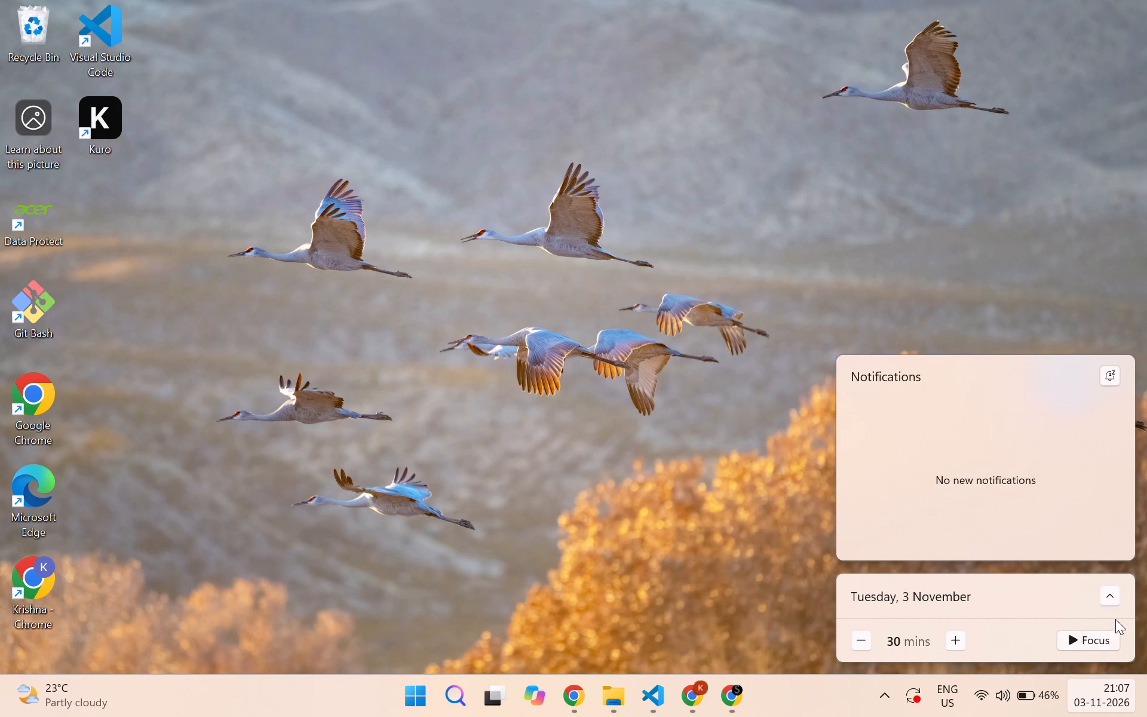
# Expand the calendar beneath the notifications to show the full month.
pyautogui.click(1119, 589)
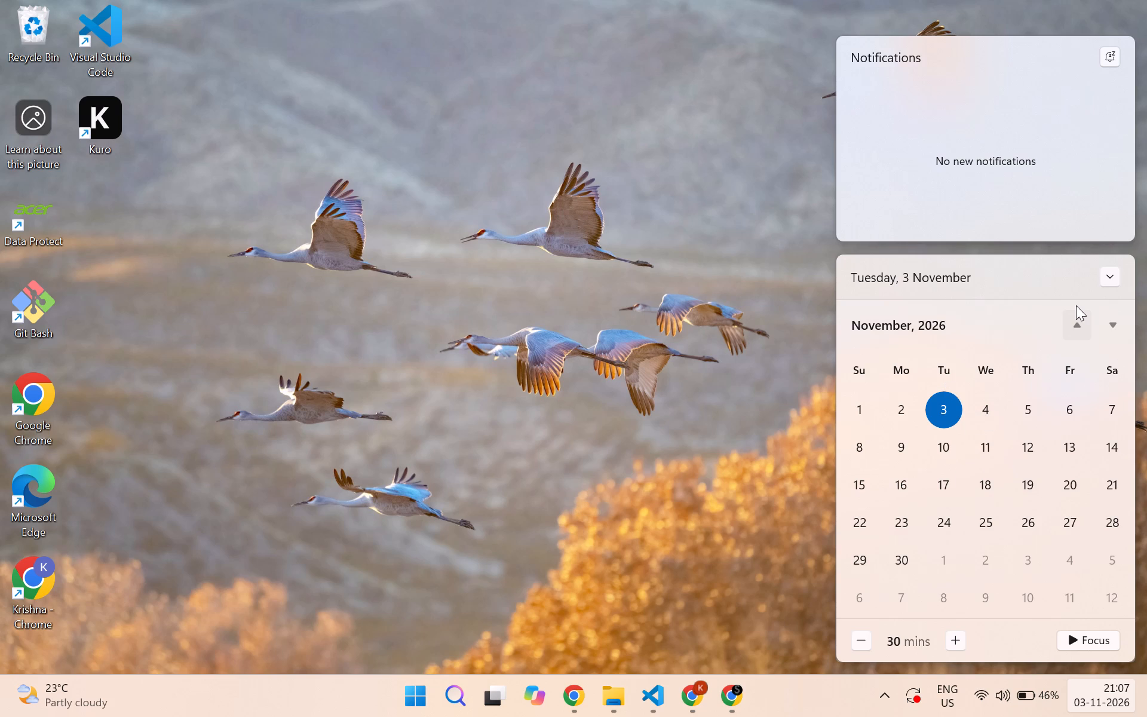
# Look through October 2026 in the system calendar, checking the Wednesday dates 7, 21 and 28 October.
pyautogui.click(1068, 325)
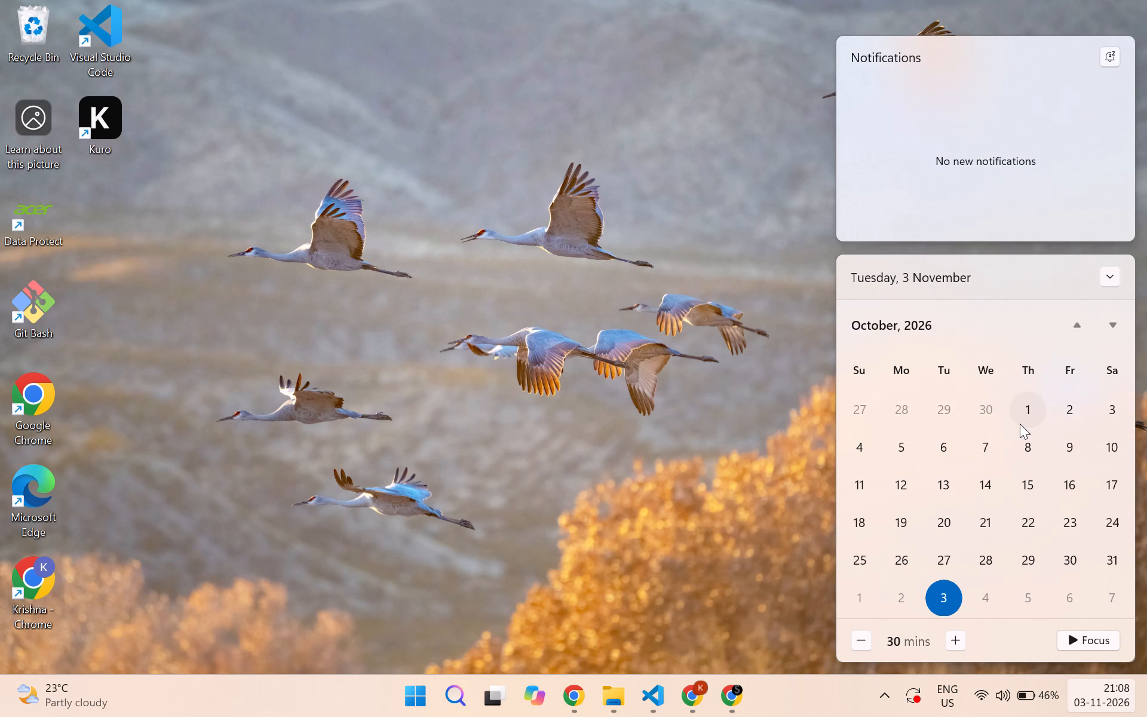
pyautogui.click(998, 438)
pyautogui.click(983, 506)
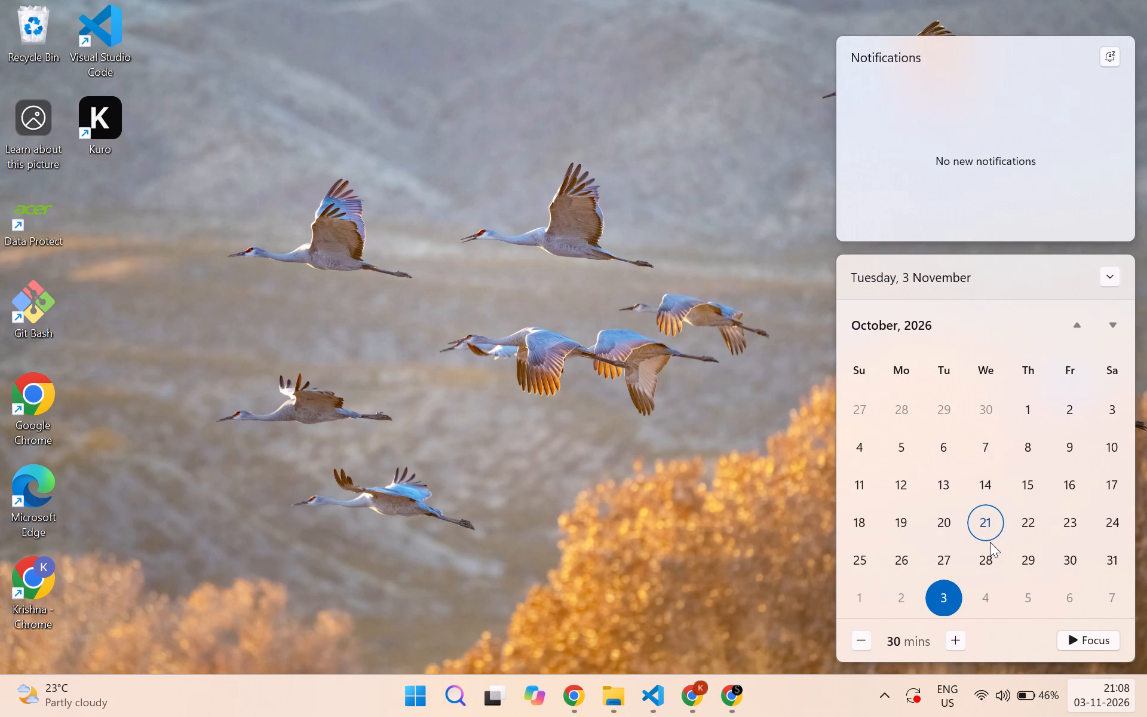
pyautogui.click(990, 553)
pyautogui.click(986, 531)
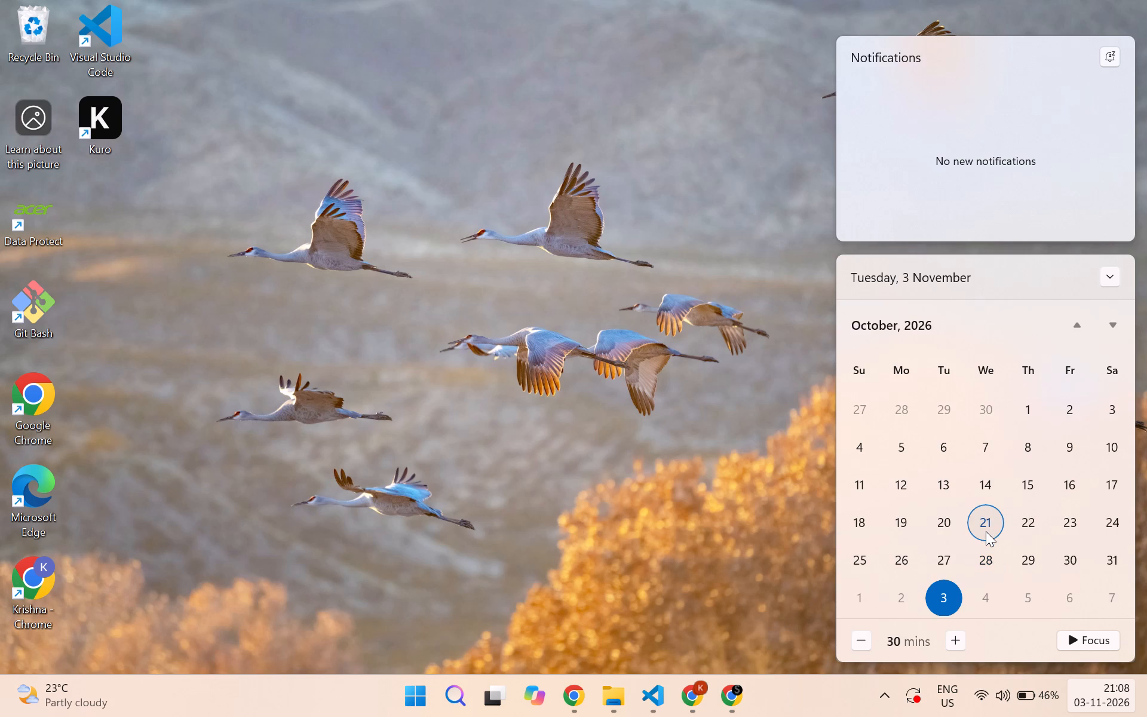
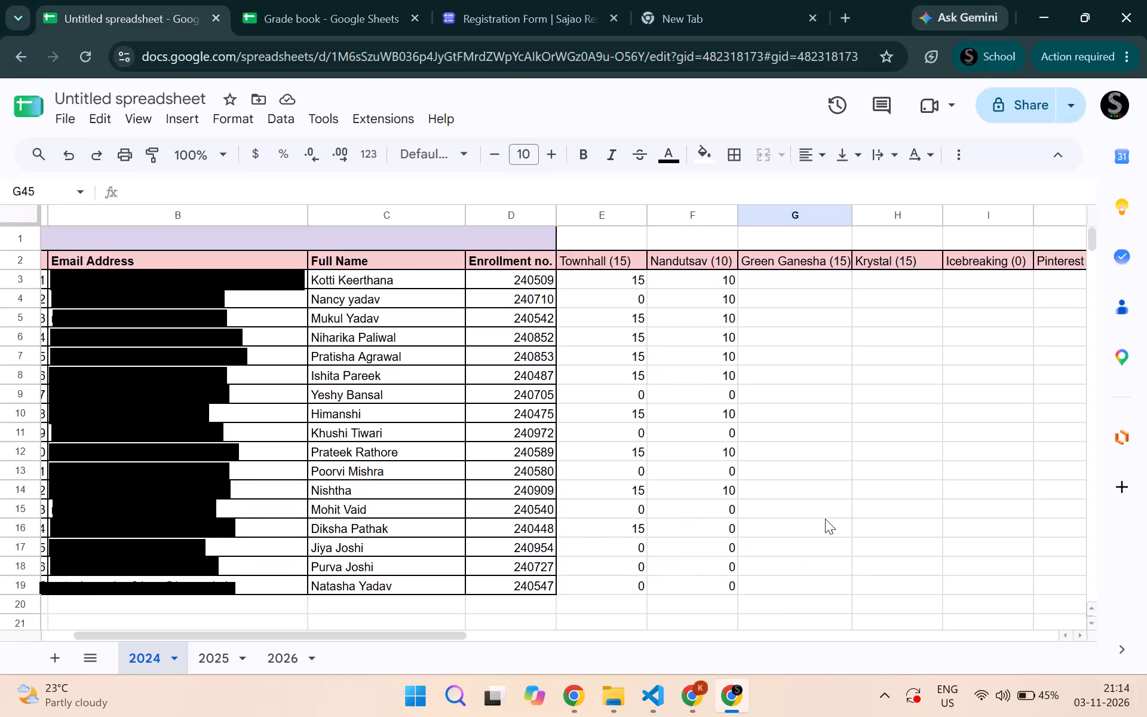
# Check the November 2026 dates in the system calendar.
pyautogui.hscroll(-5, 825, 519)
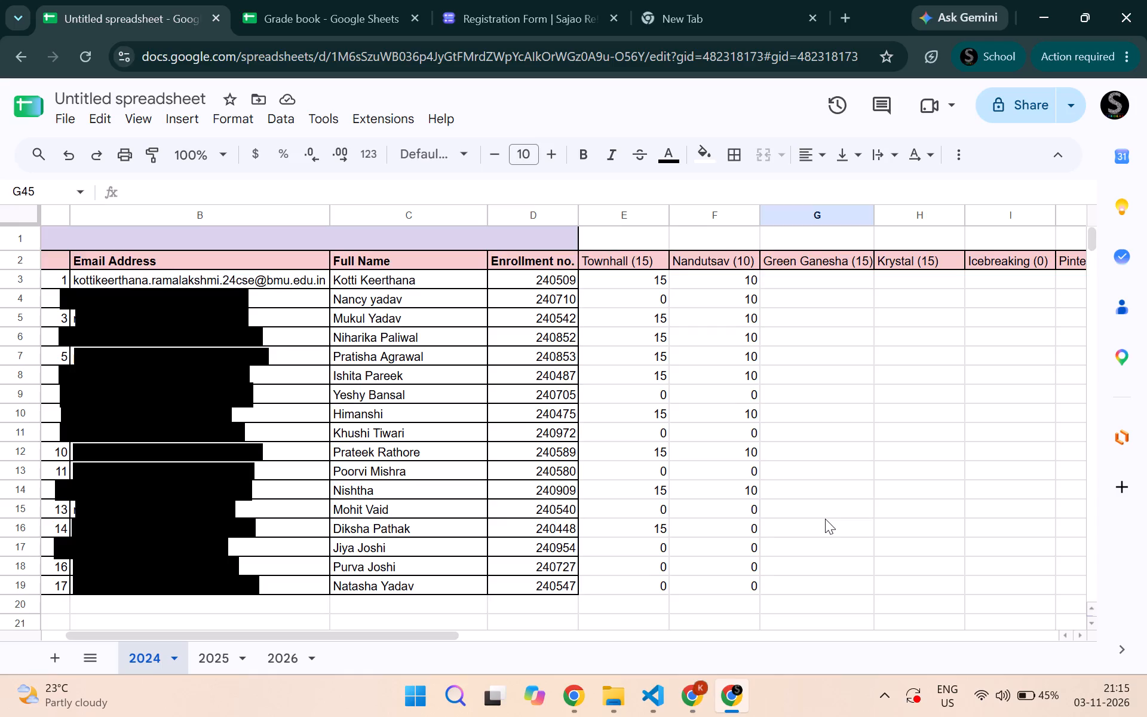
pyautogui.click(1084, 712)
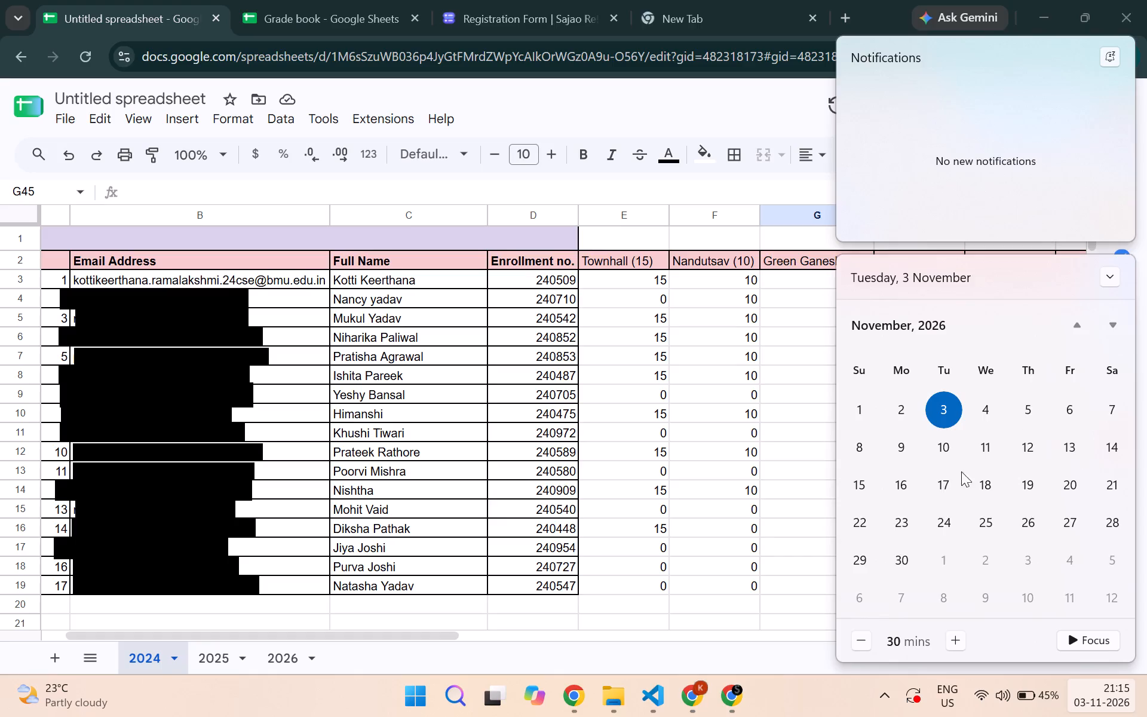
pyautogui.click(811, 358)
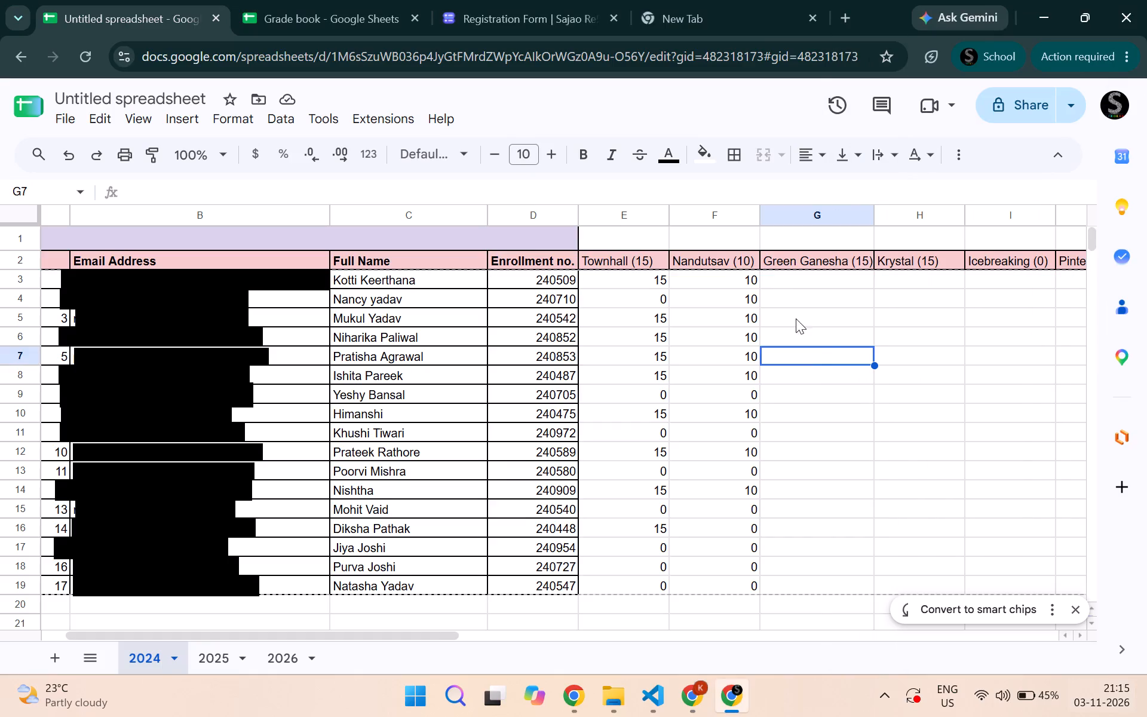
# Examine the Green Ganesha (15) column in both member tables on the 2024 sheet, from each table's first member row.
pyautogui.click(786, 289)
pyautogui.scroll(1, 786, 289)
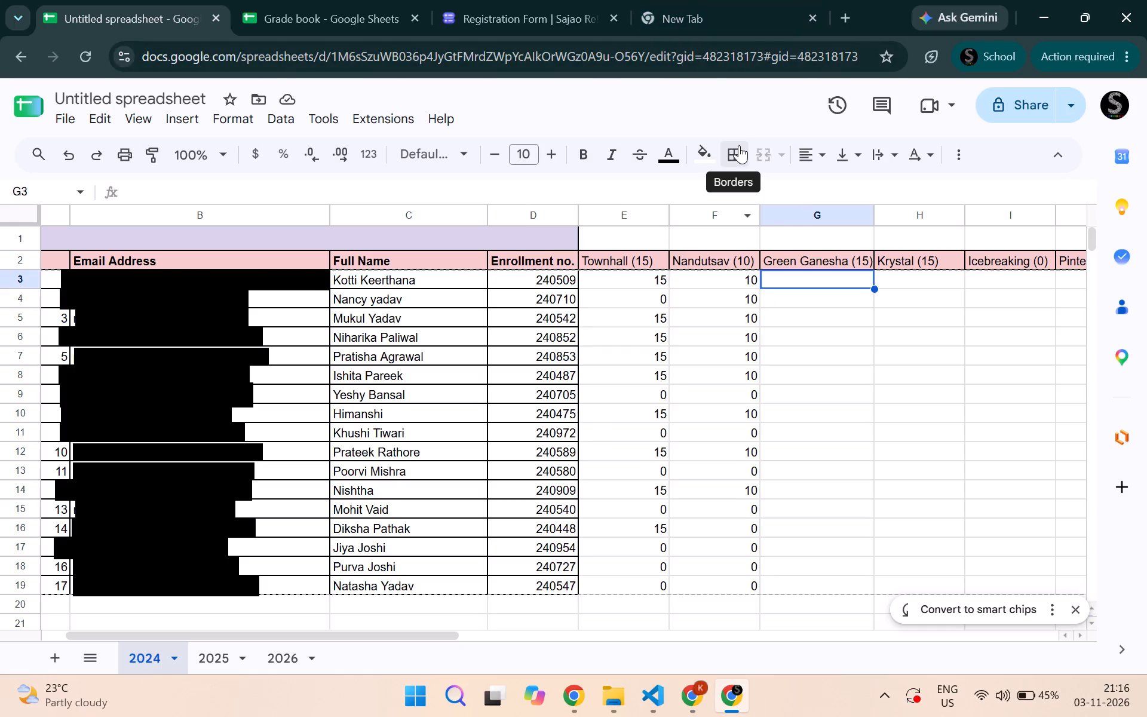
pyautogui.scroll(-2, 796, 349)
pyautogui.click(775, 523)
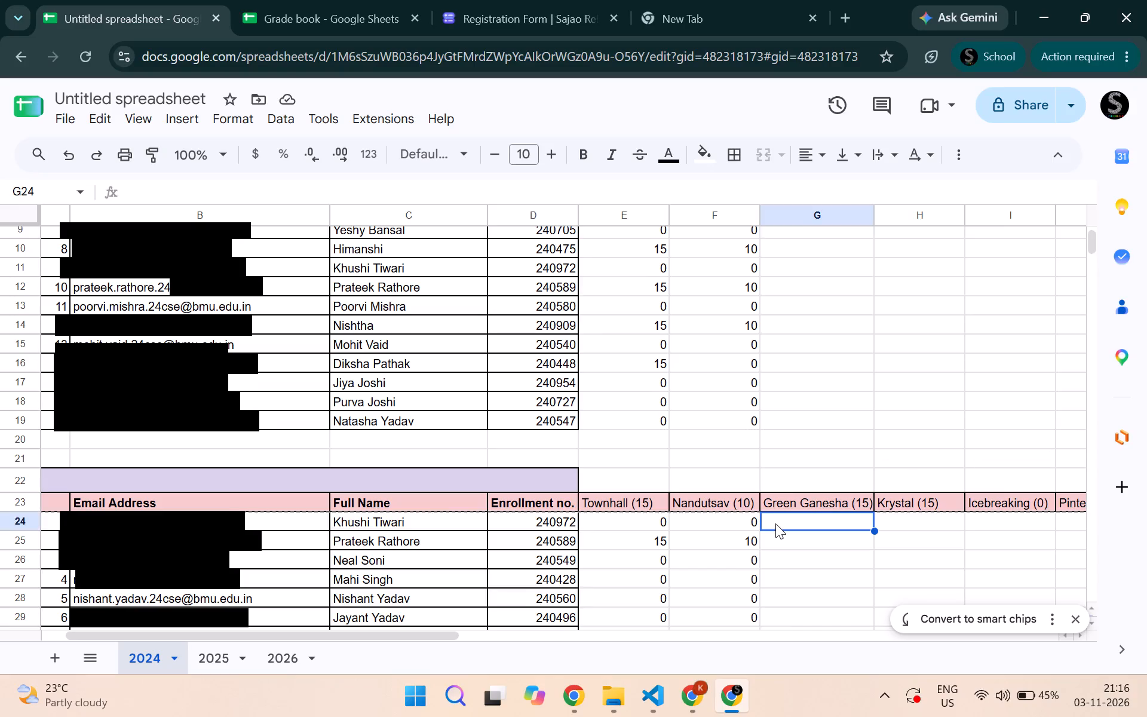
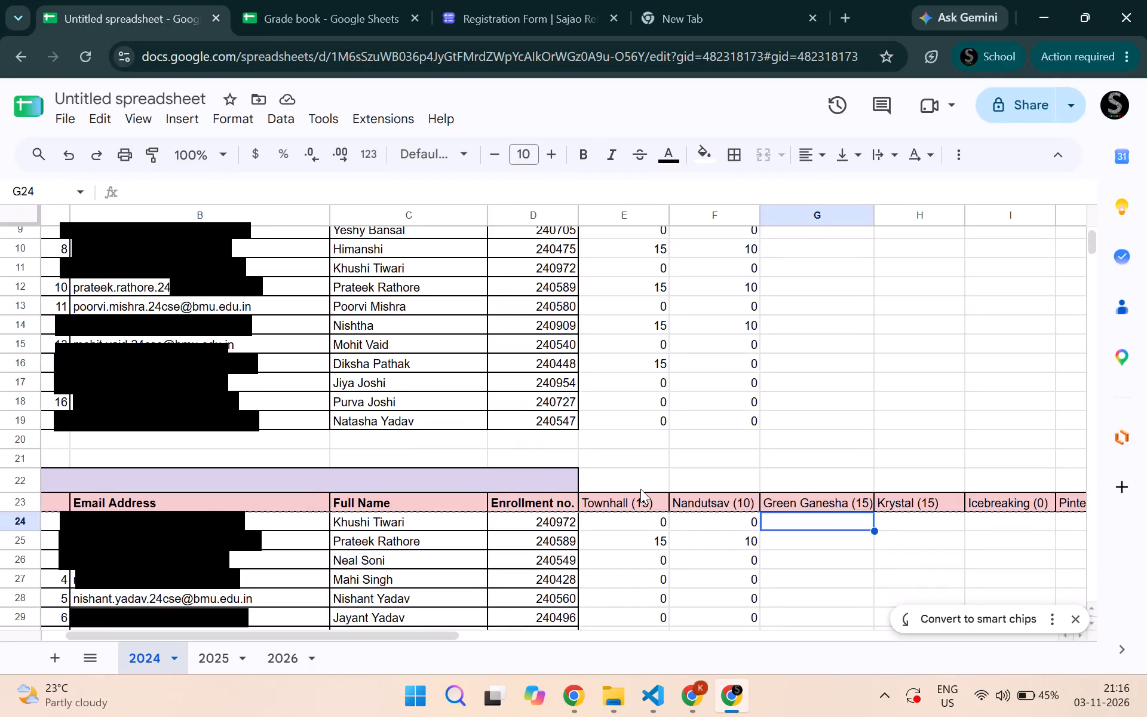
# Change the Townhall header of the lower member table on the 2024 sheet to "Townhall (5)".
pyautogui.click(640, 489)
pyautogui.click(640, 497)
pyautogui.scroll(-1, 640, 497)
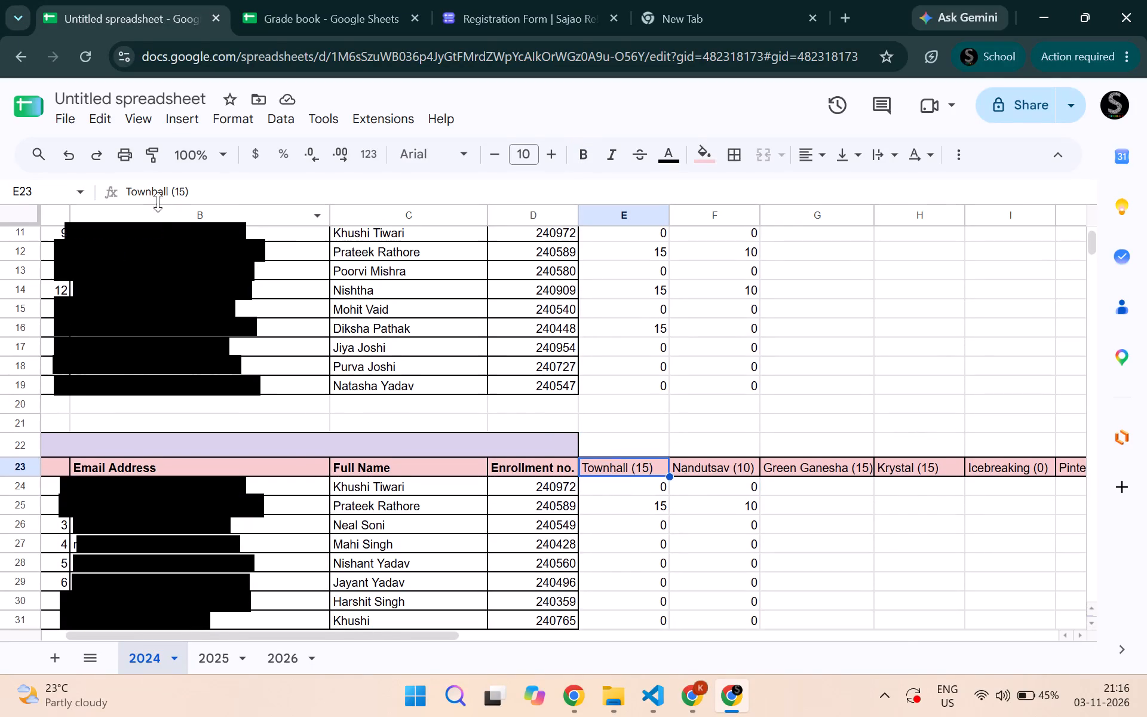
pyautogui.click(182, 191)
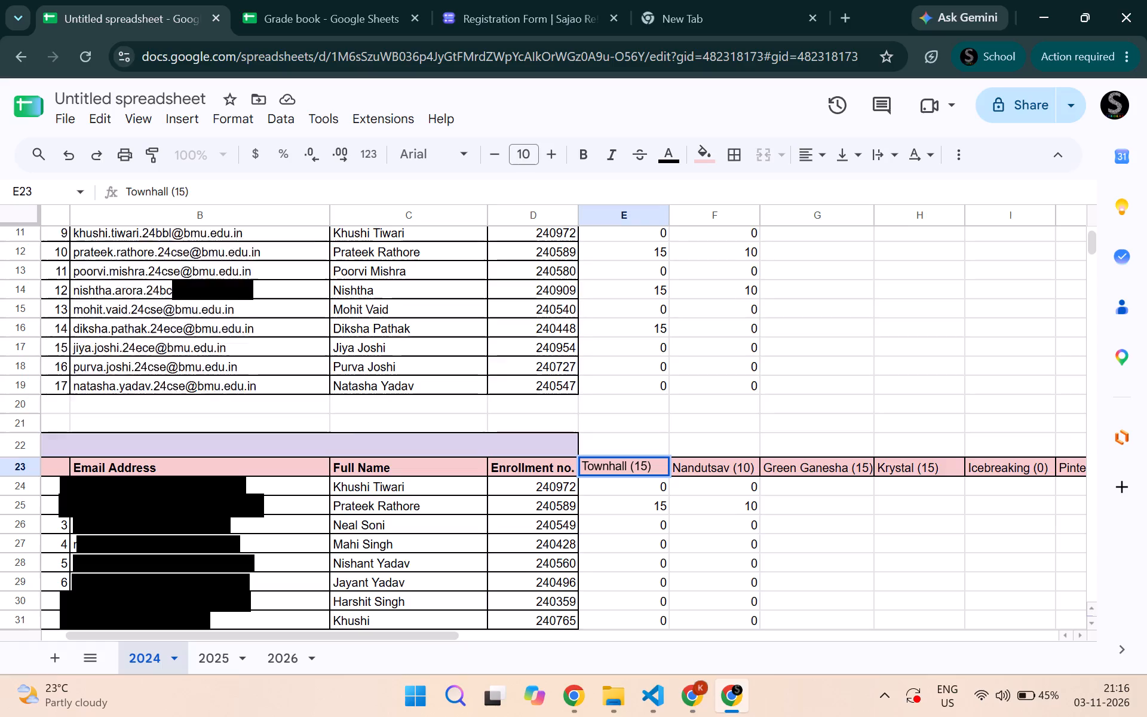
pyautogui.press('BackSpace')
pyautogui.press('BackSpace')
pyautogui.press('5')
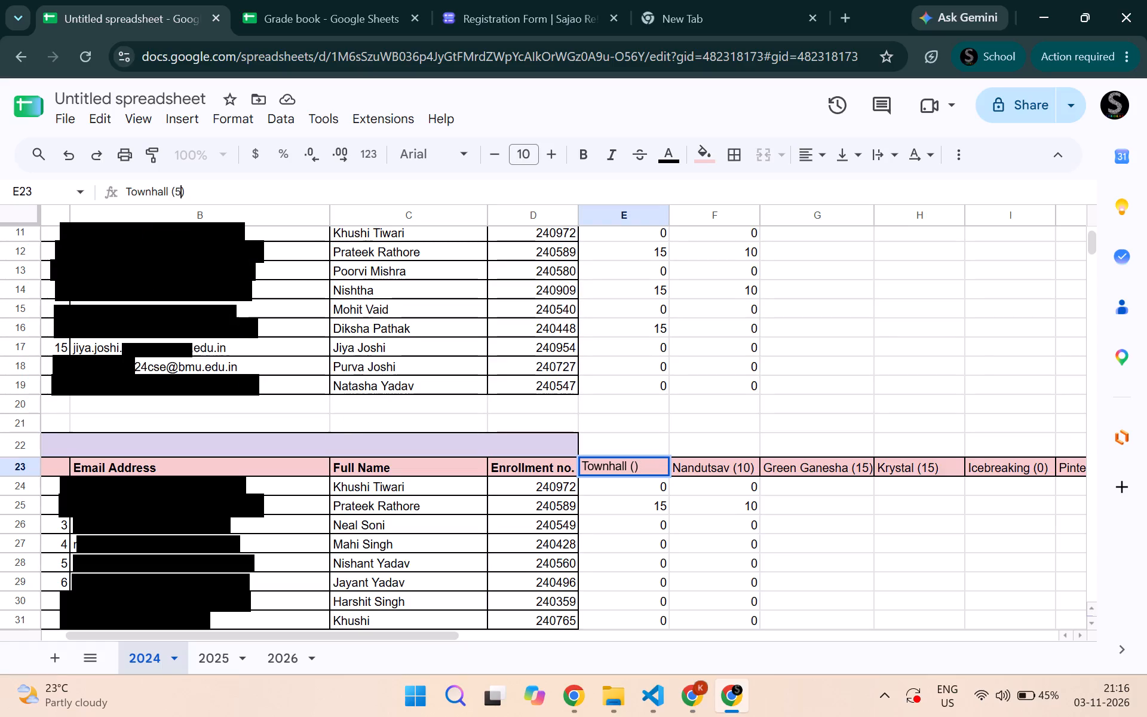
# Change the Nandutsav header in row 23 of the lower member table to "Nandutsav (4)".
pyautogui.click(721, 467)
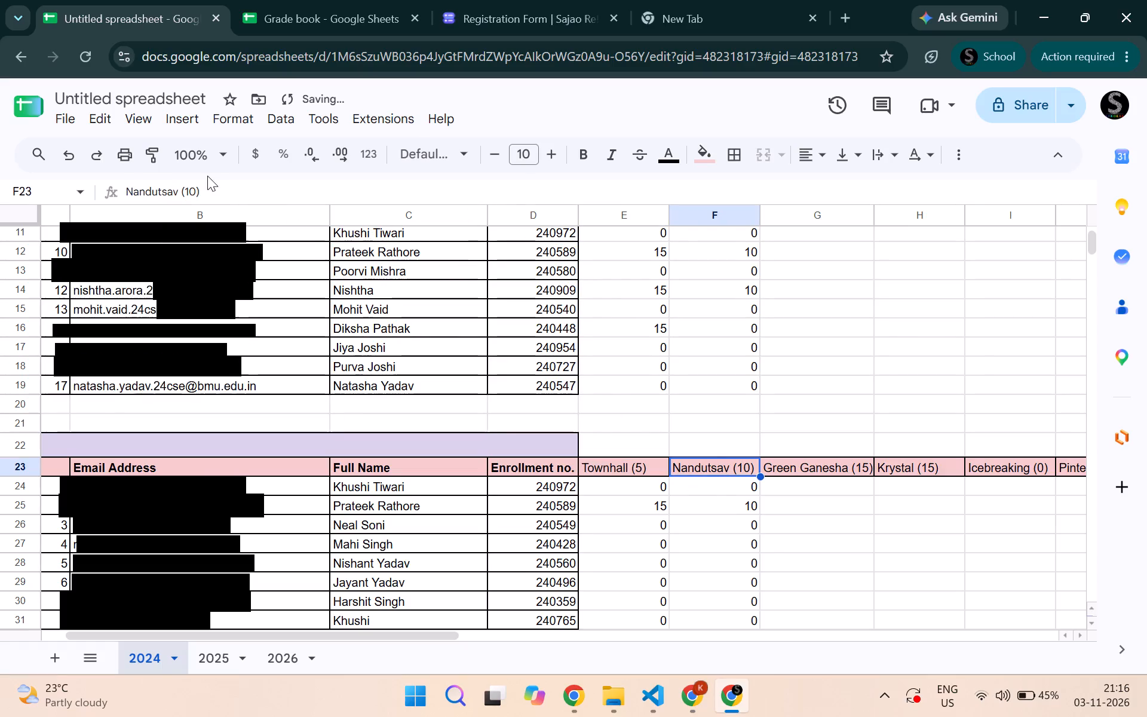
pyautogui.click(196, 188)
pyautogui.press('BackSpace')
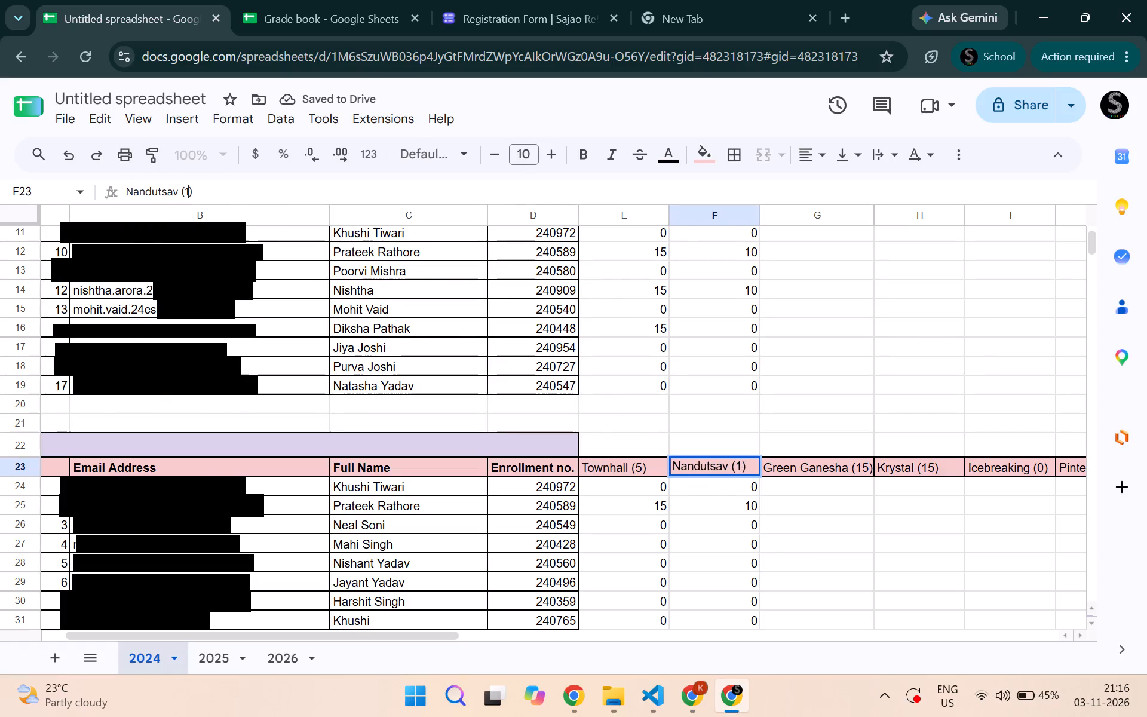
pyautogui.press('BackSpace')
pyautogui.press('4')
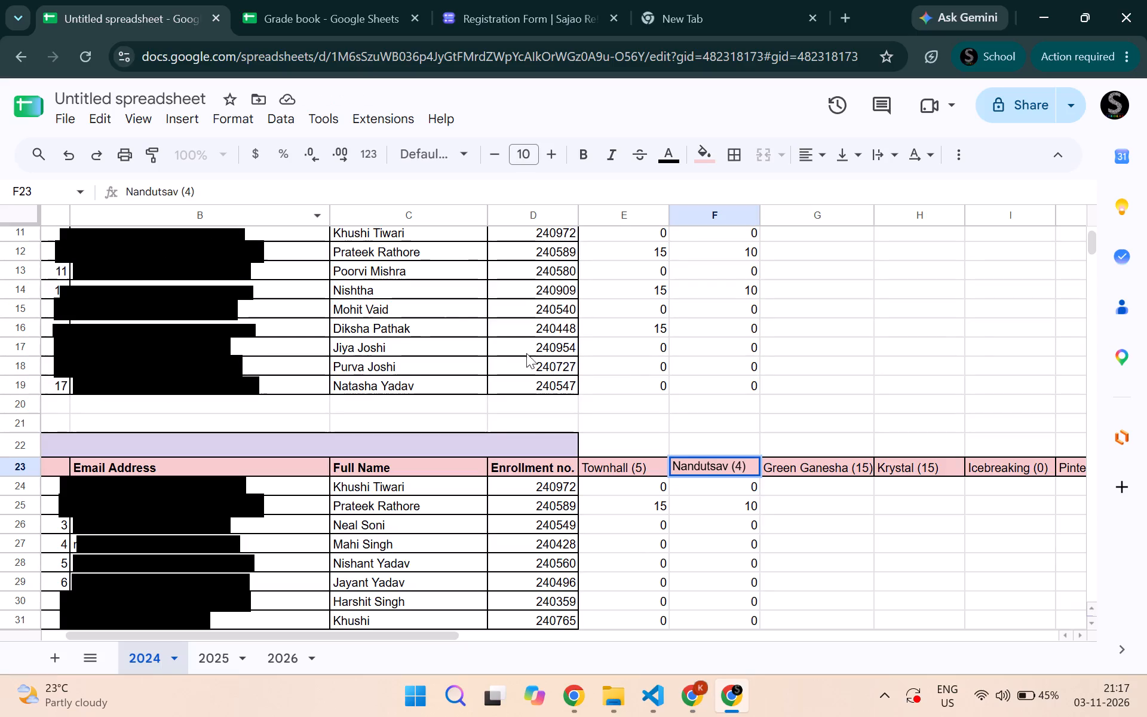
# Change the Green Ganesha header in row 23 of the lower member table to "Green Ganesha (5)".
pyautogui.click(809, 468)
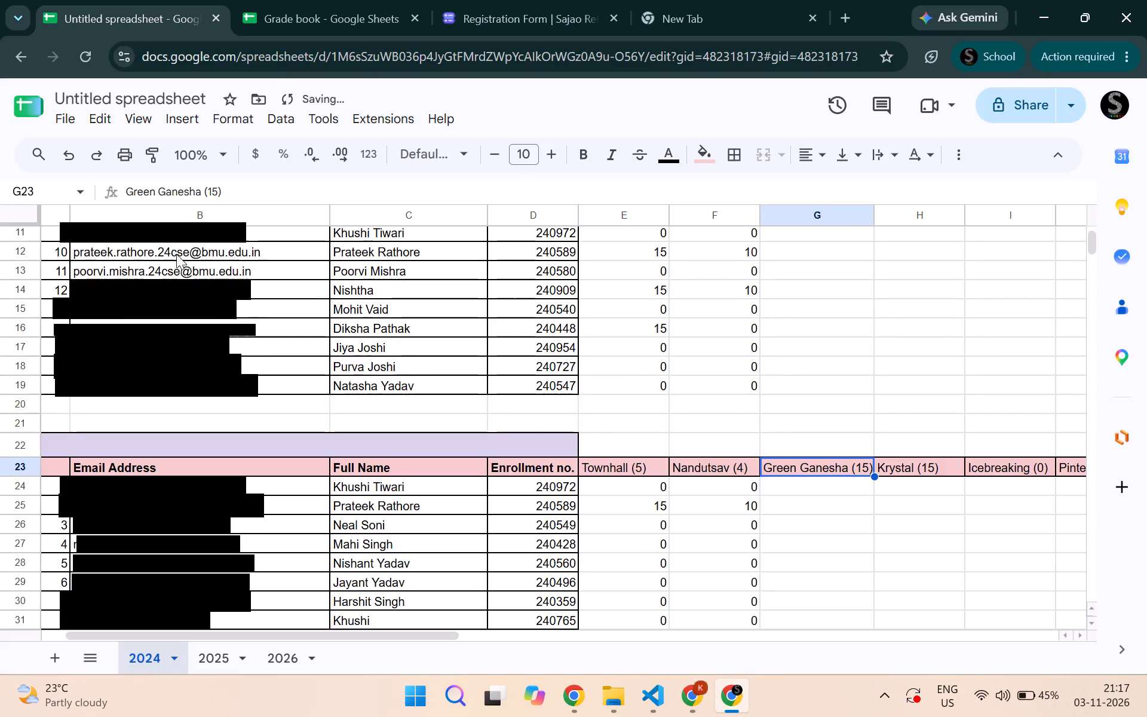
pyautogui.click(217, 189)
pyautogui.press('BackSpace')
pyautogui.press('BackSpace')
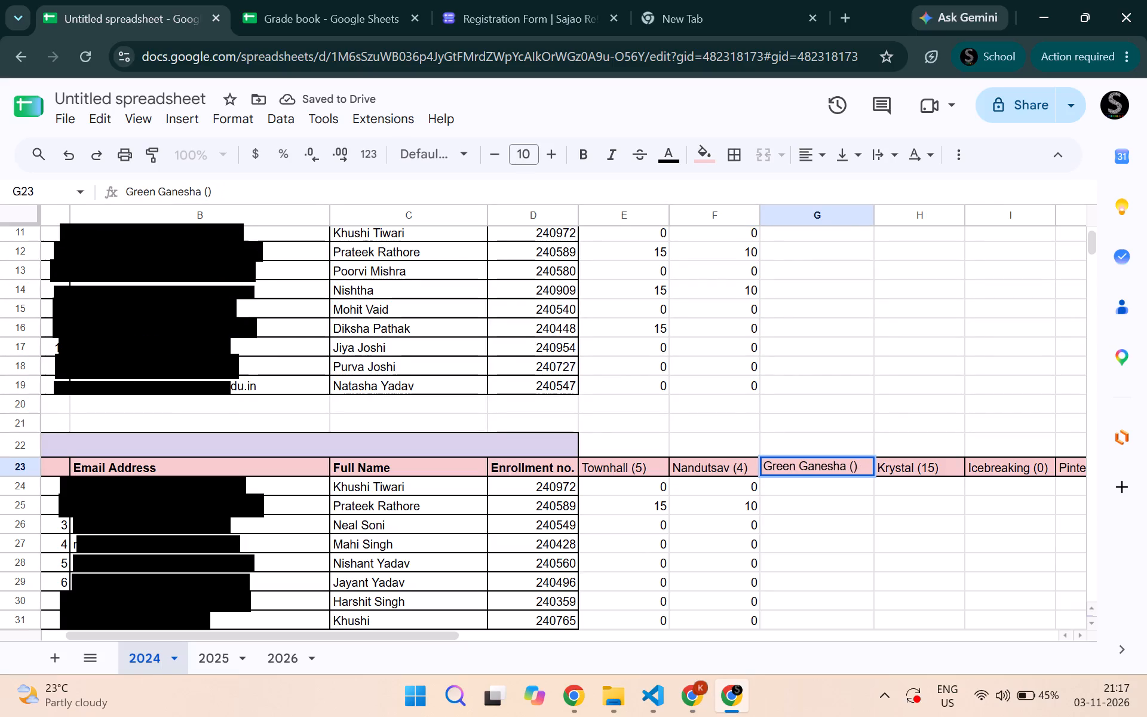
pyautogui.press('5')
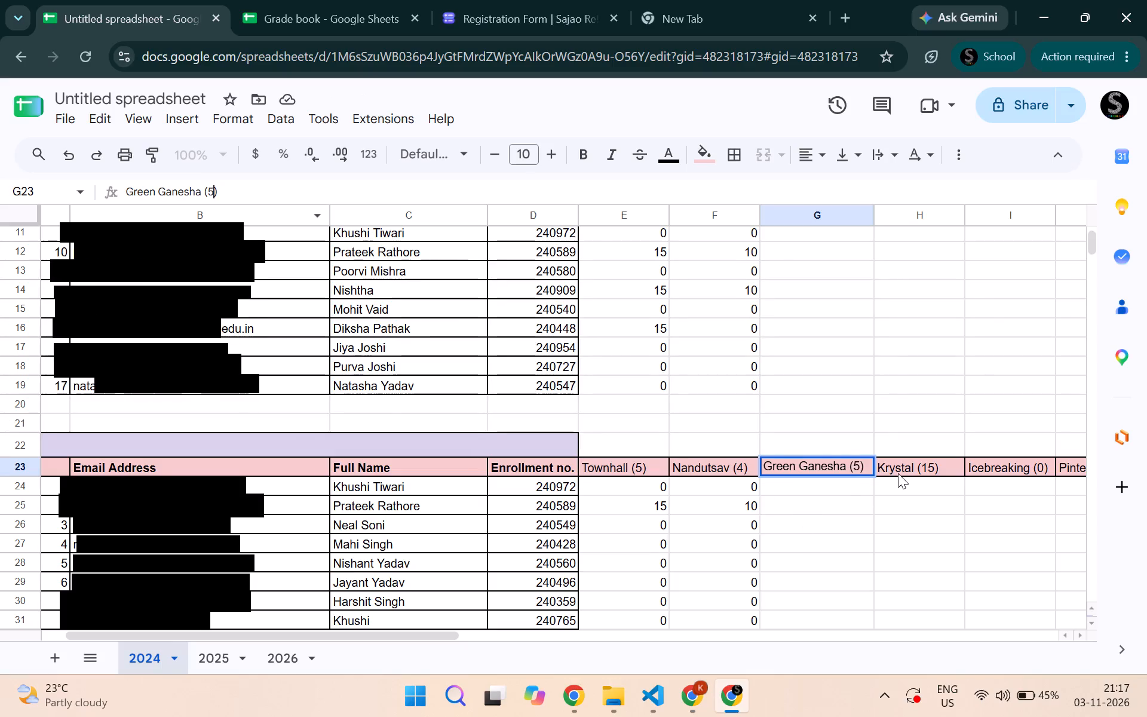
# Clear the points number inside the parentheses of the Krystal header in row 23 of the lower member table.
pyautogui.click(898, 473)
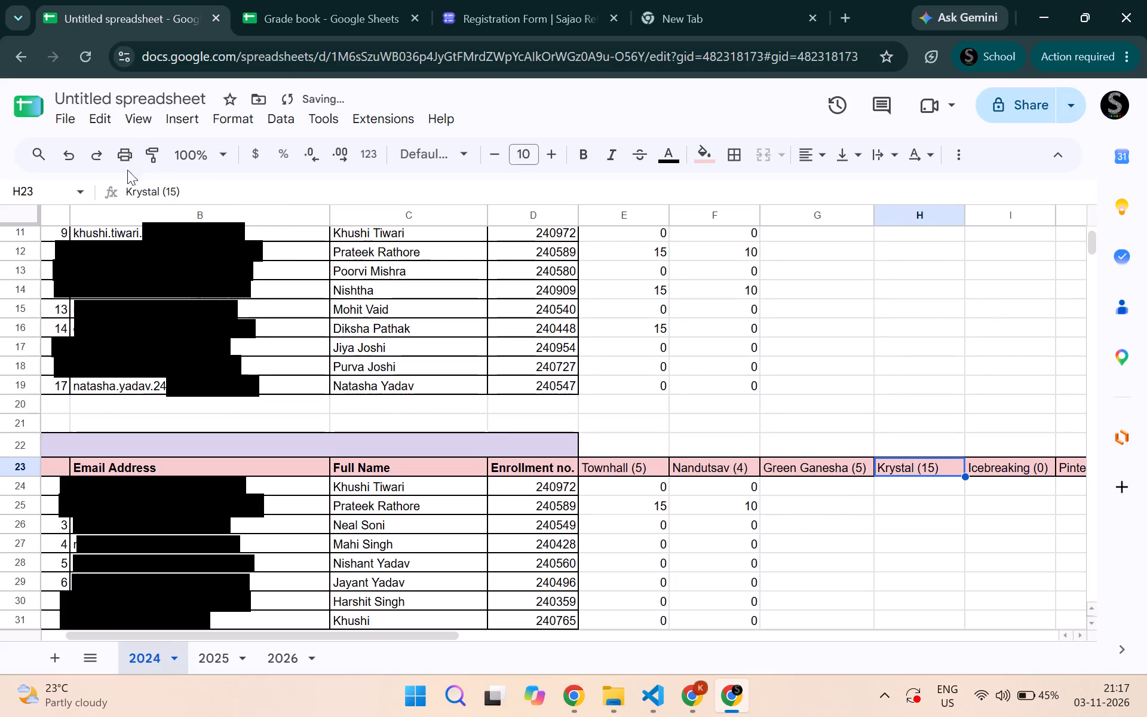
pyautogui.click(172, 188)
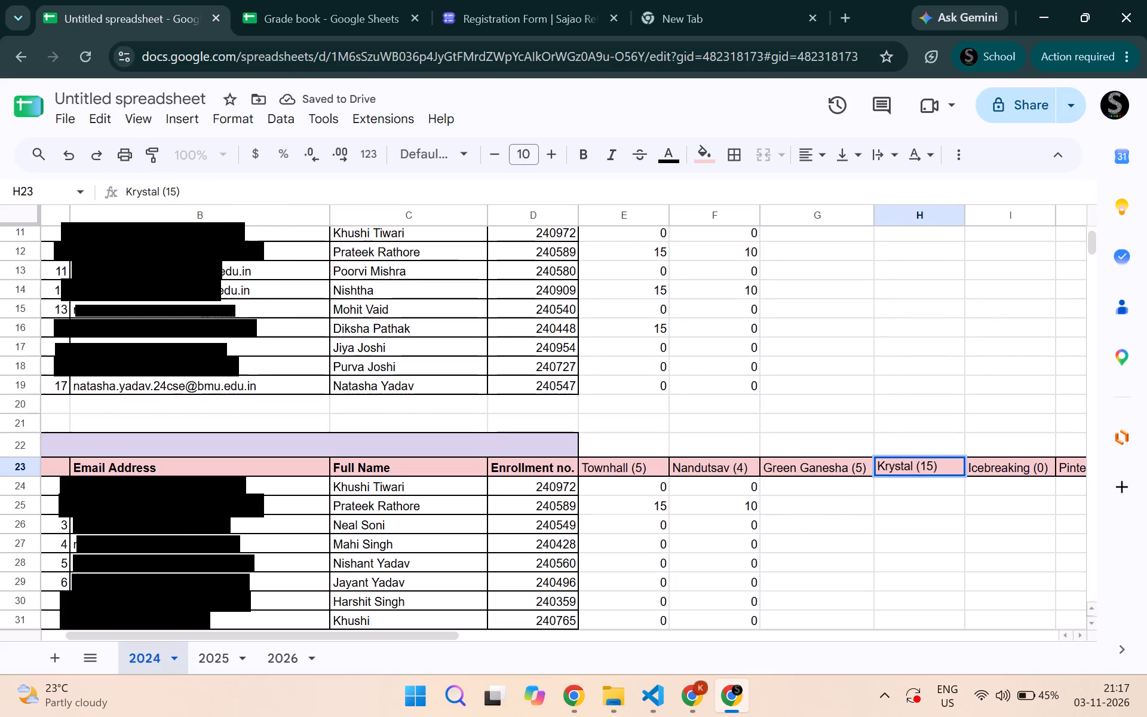
pyautogui.press('Right')
pyautogui.press('BackSpace')
pyautogui.press('BackSpace')
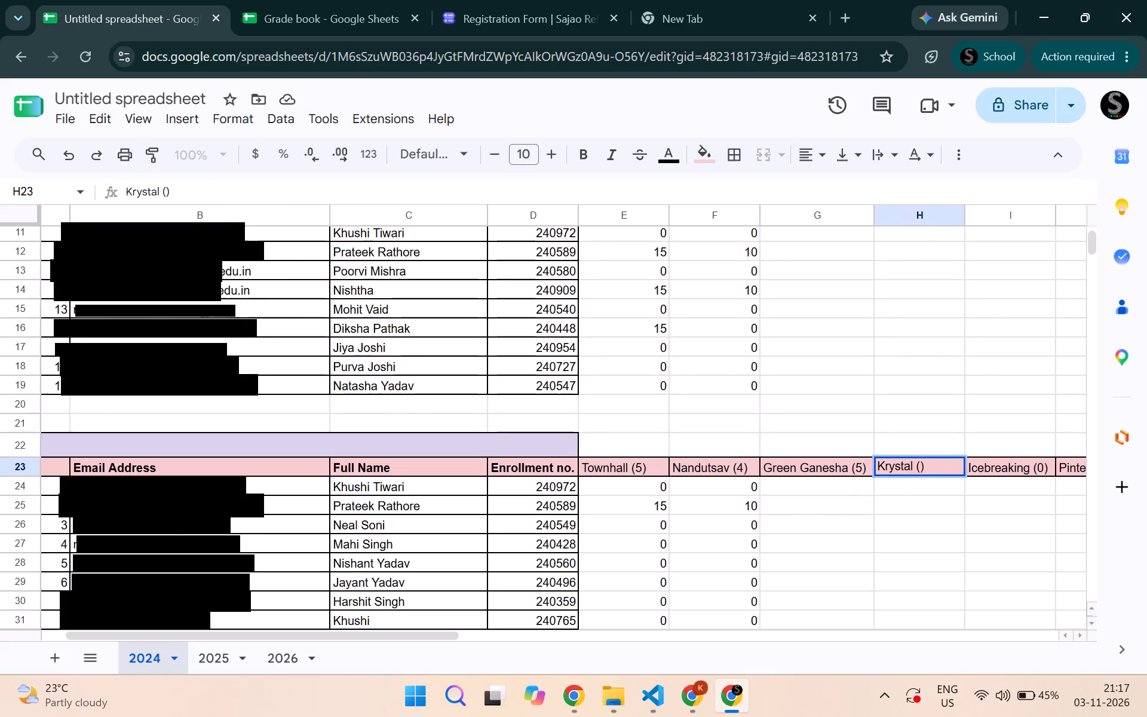
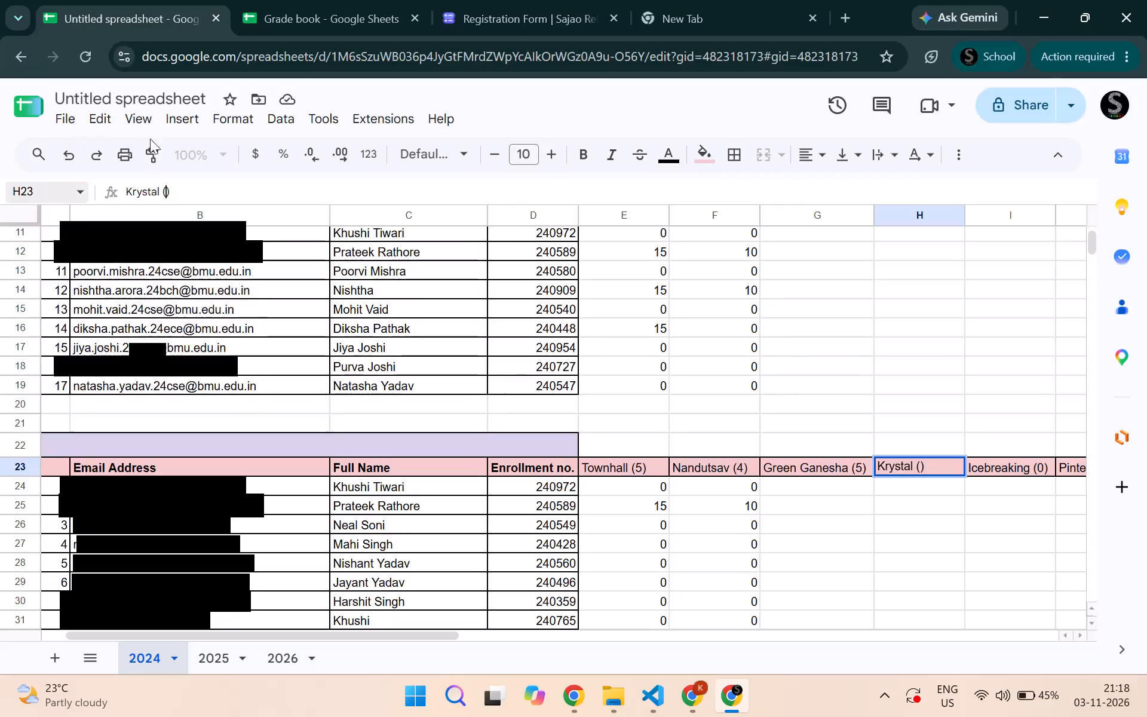
# Look over the upper and lower member tables on the 2024 sheet.
pyautogui.scroll(-1, 492, 439)
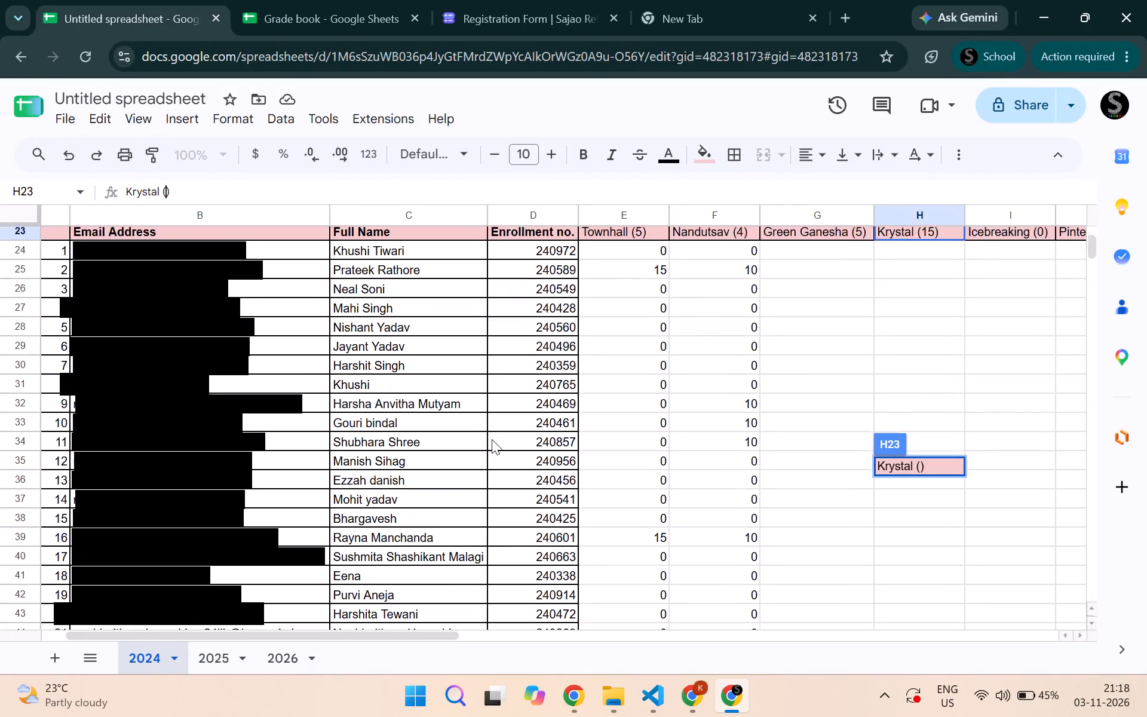
pyautogui.scroll(-1, 492, 439)
pyautogui.click(858, 407)
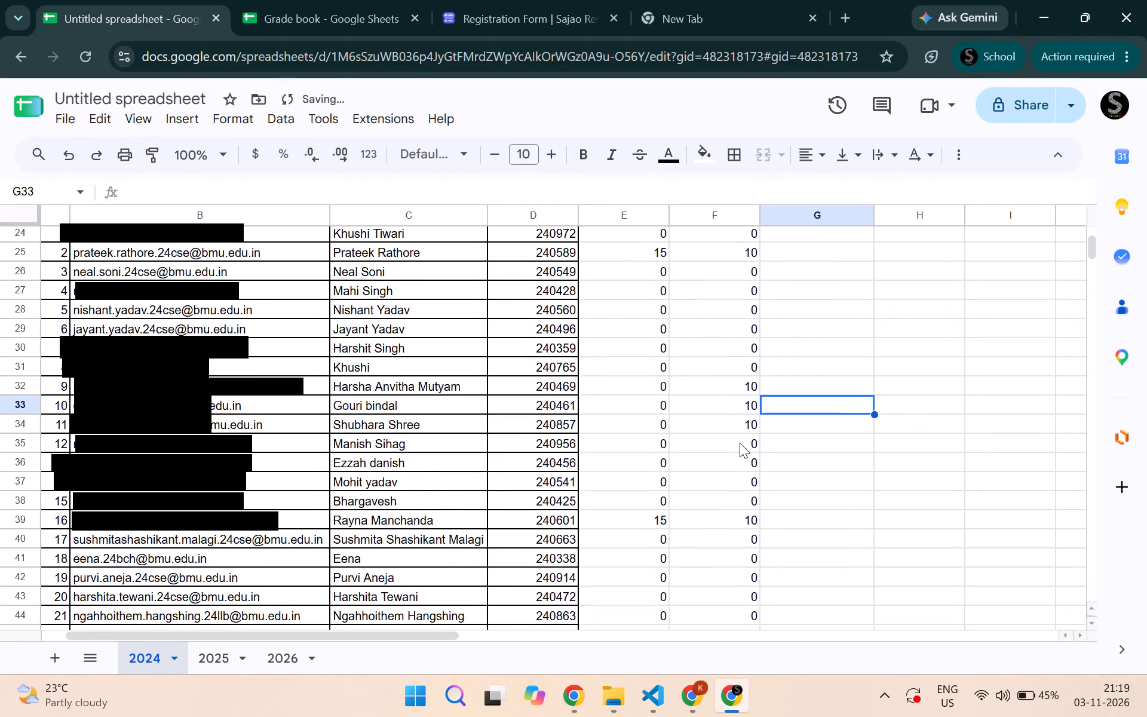
pyautogui.scroll(4, 740, 443)
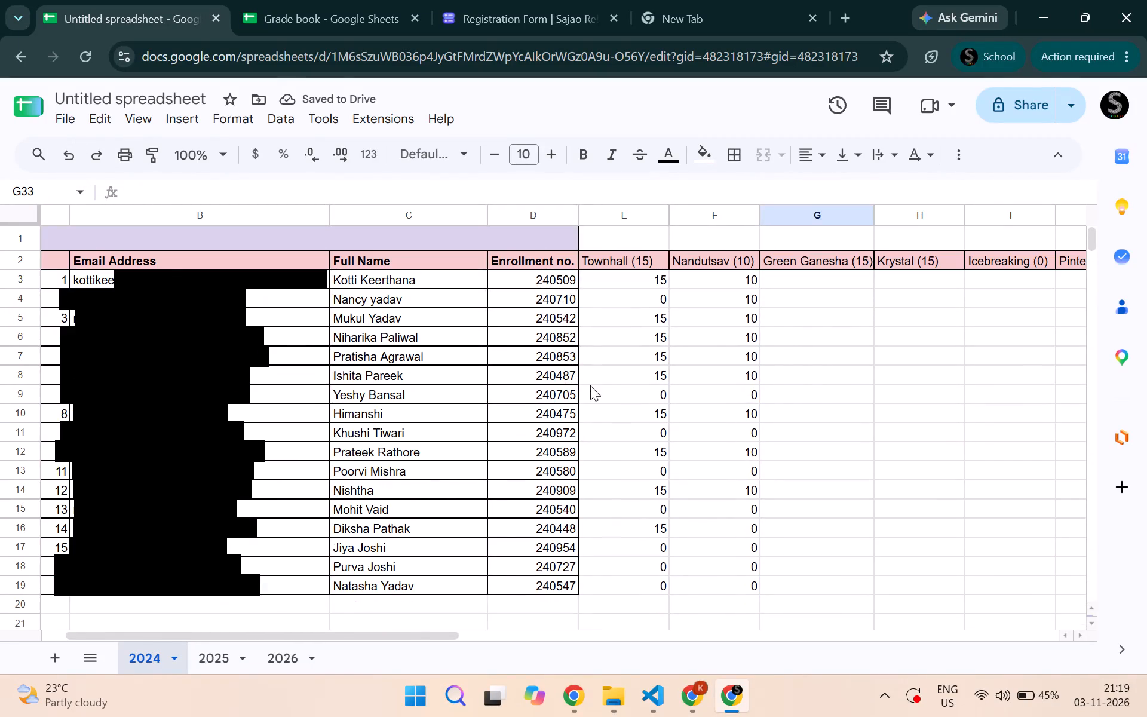
pyautogui.scroll(-2, 628, 305)
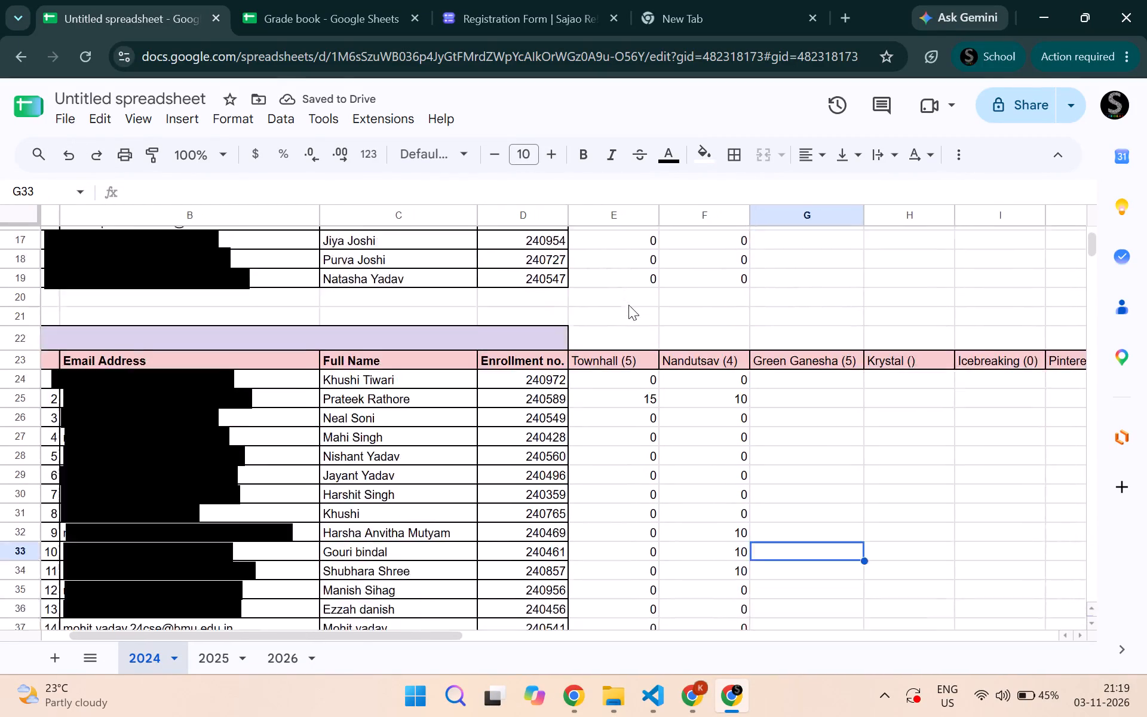
pyautogui.scroll(-2, 628, 305)
pyautogui.scroll(1, 628, 305)
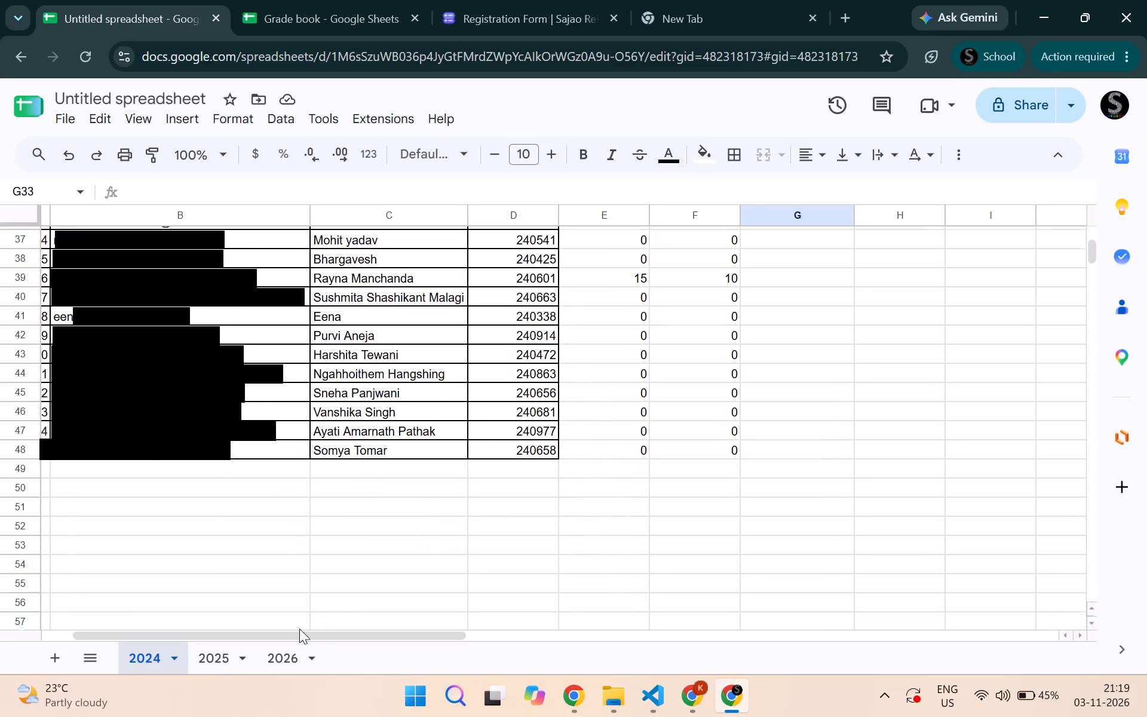
# On the 2026 sheet's MINOR table, enter Nandutsav scores of 10 in row 16 and 0 in row 17.
pyautogui.click(294, 654)
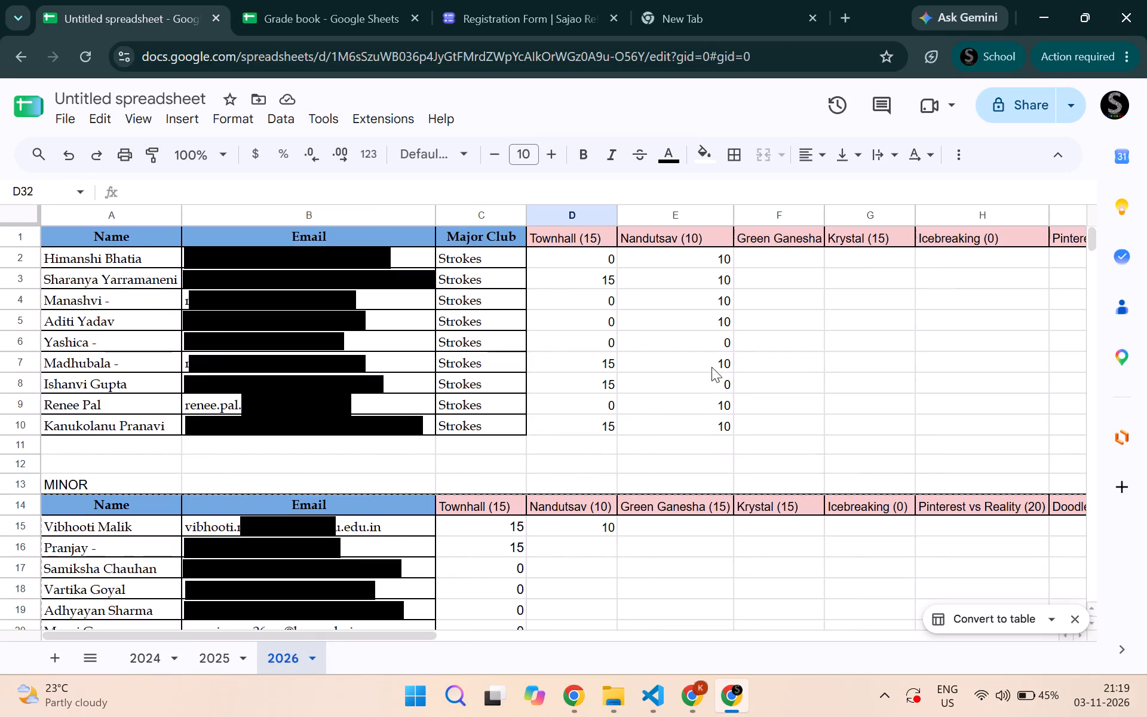
pyautogui.scroll(-2, 551, 553)
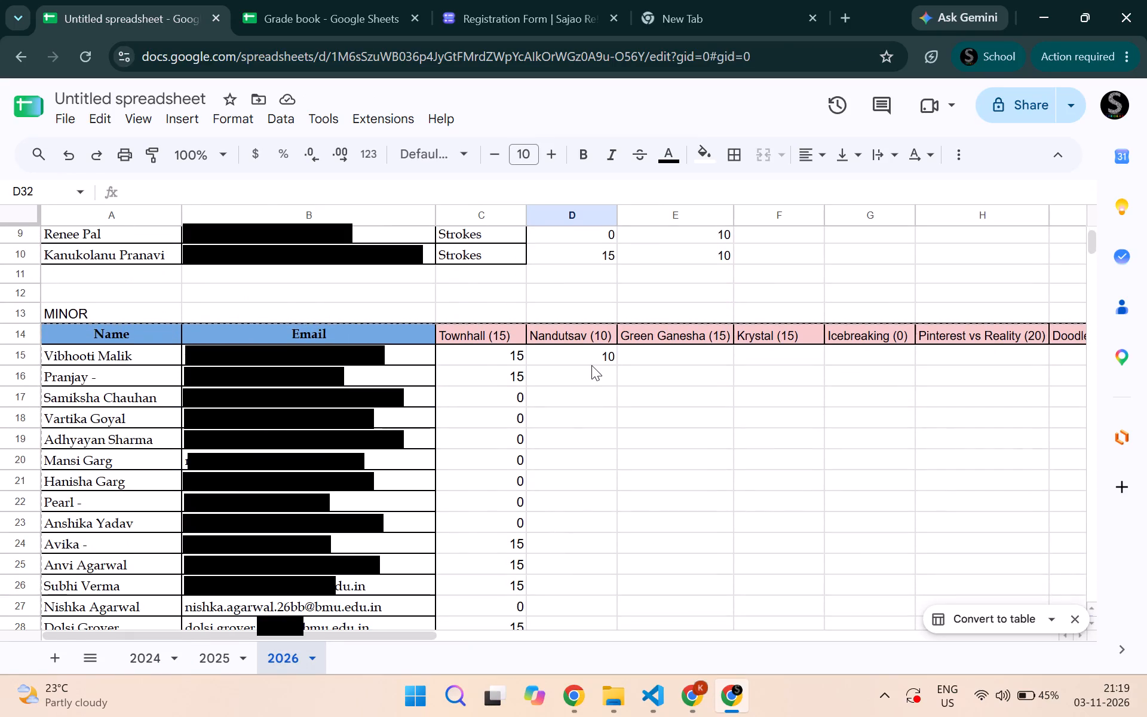
pyautogui.click(591, 365)
pyautogui.click(599, 379)
pyautogui.write('10')
pyautogui.press('Down')
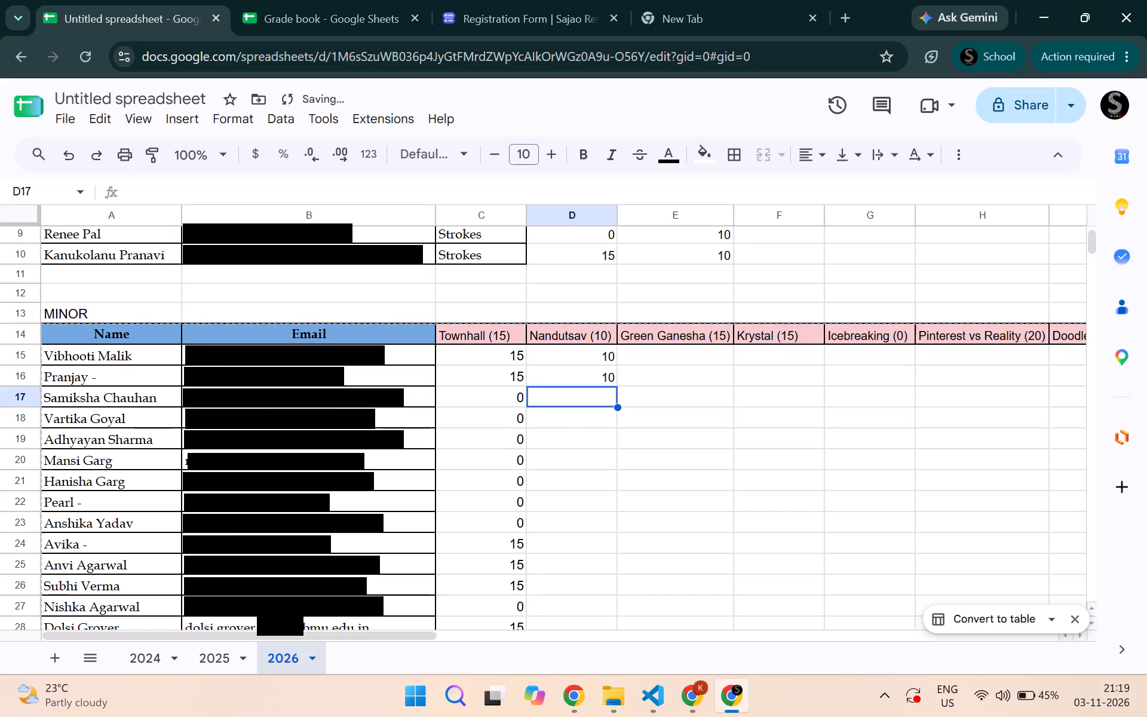
pyautogui.press('0')
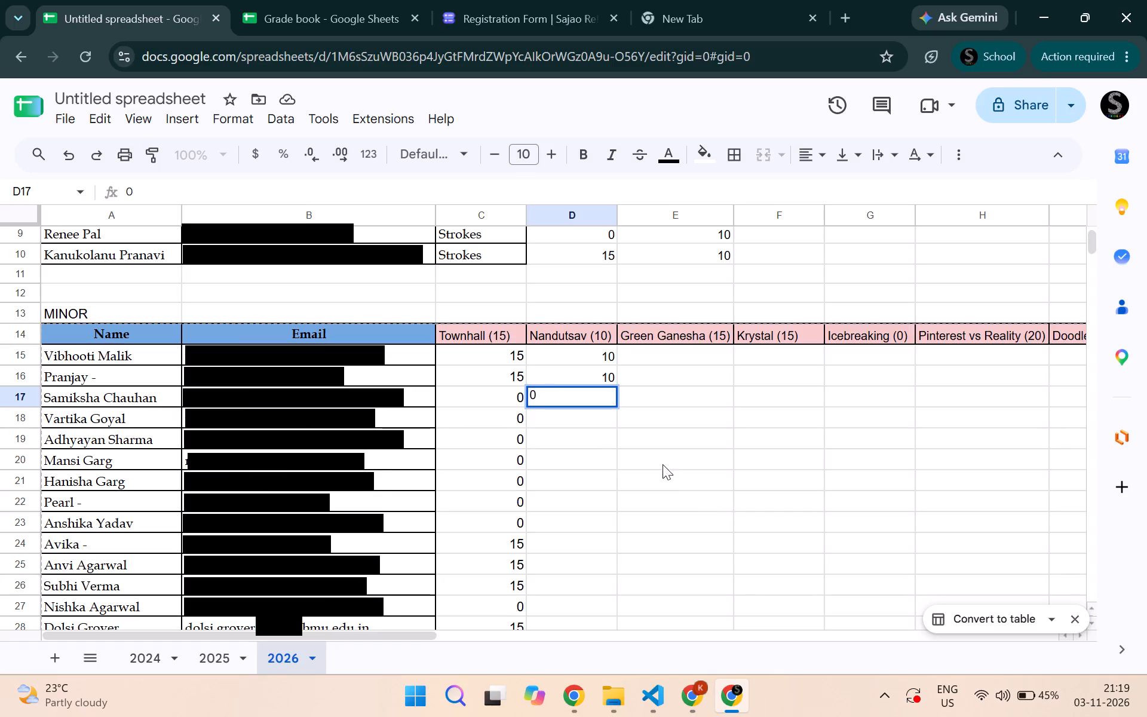
# Change the Townhall header in row 14 of the 2026 MINOR table to "Townhall (5)".
pyautogui.click(500, 336)
pyautogui.click(500, 336)
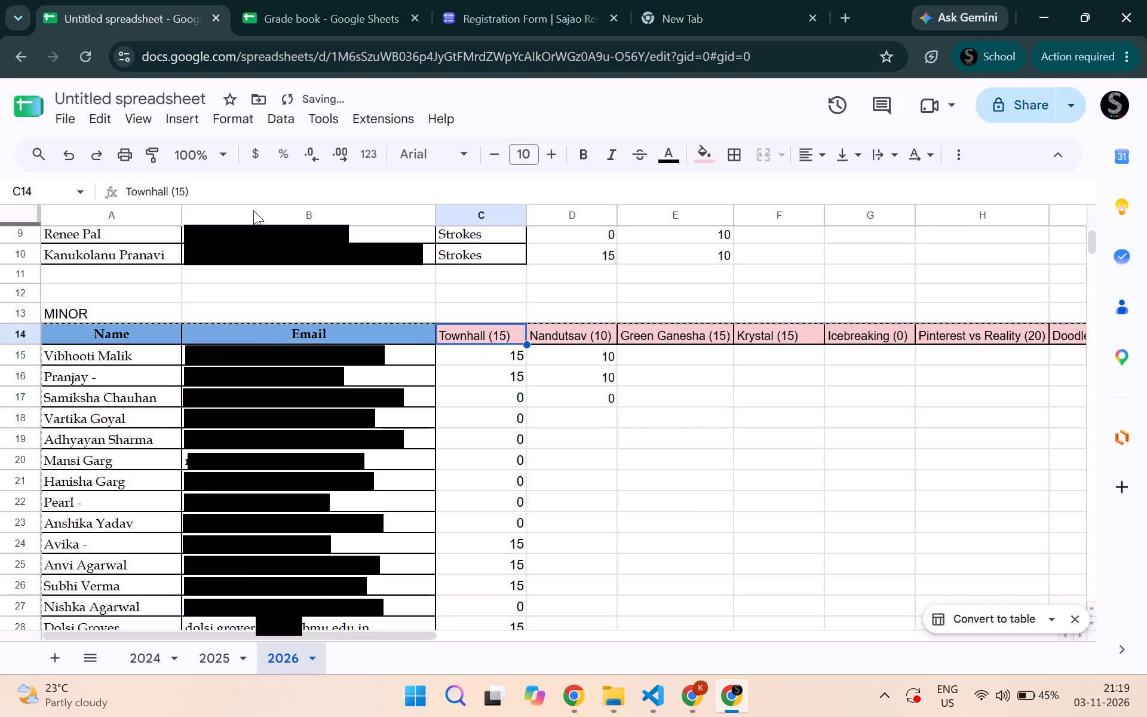
pyautogui.click(175, 195)
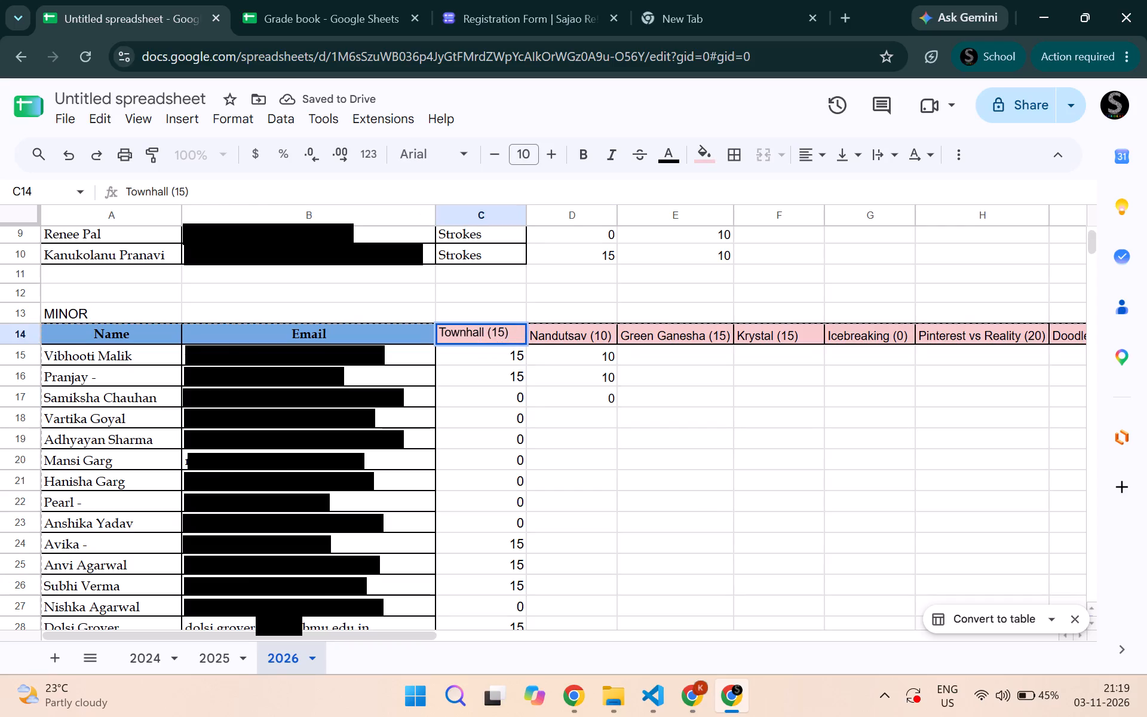
pyautogui.press('Right')
pyautogui.press('BackSpace')
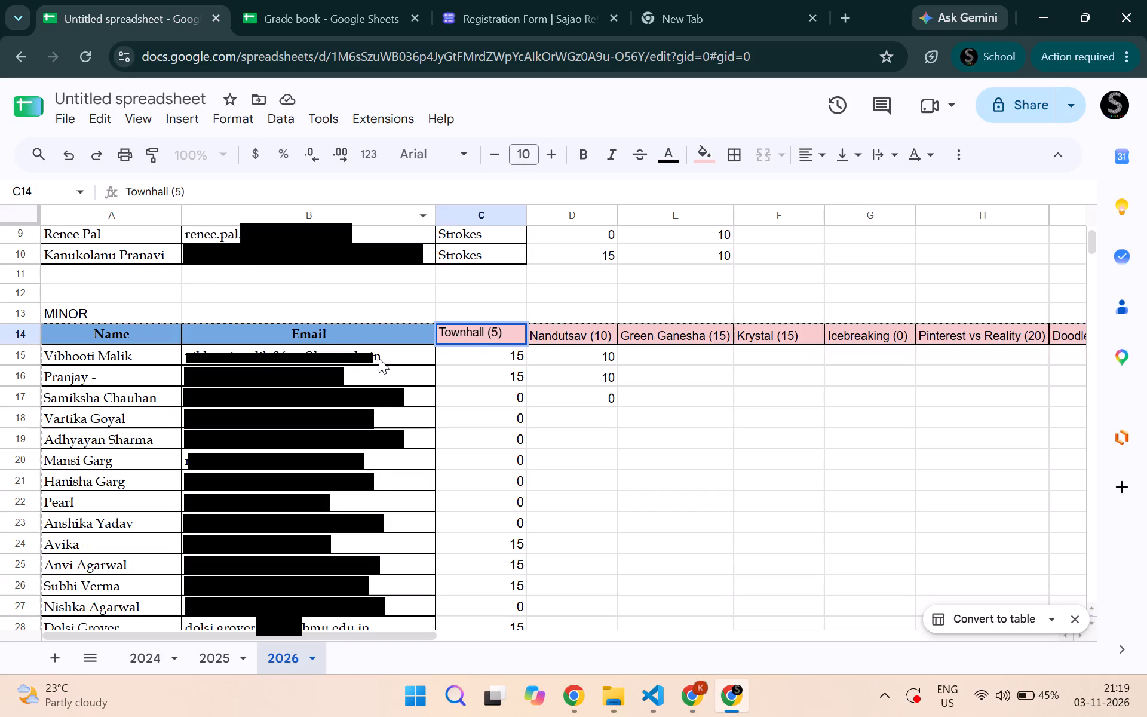
# Set the Townhall scores in rows 15 and 16 of the 2026 MINOR table to 5.
pyautogui.click(477, 348)
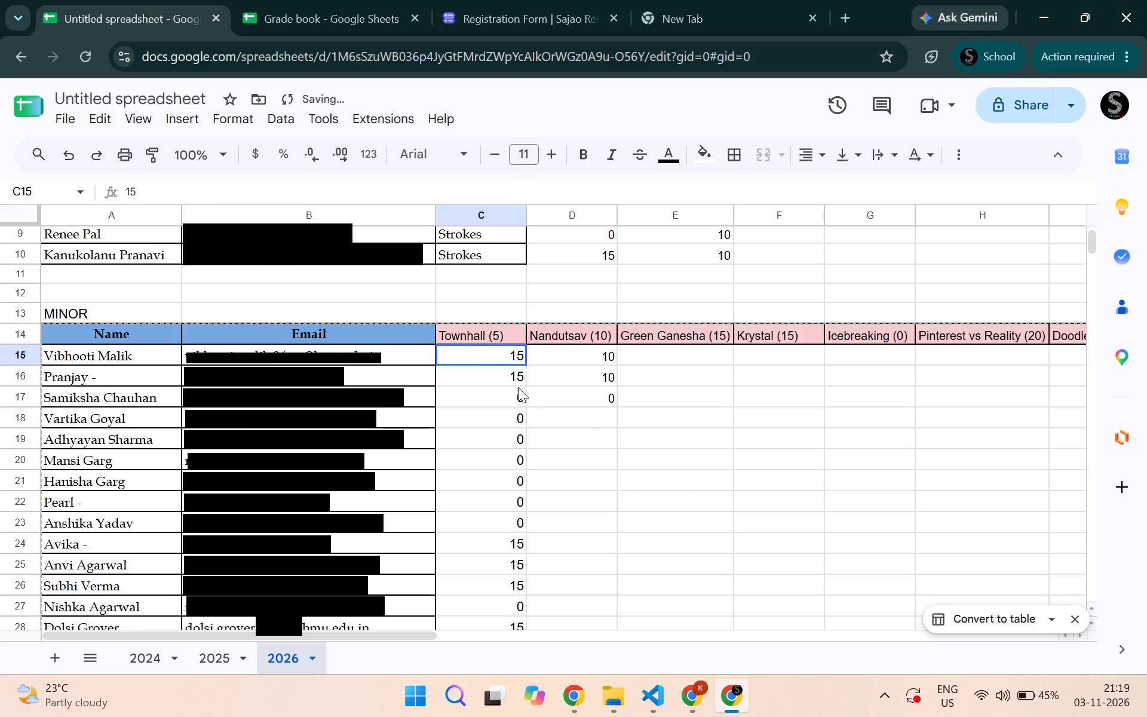
pyautogui.press('BackSpace')
pyautogui.press('5')
pyautogui.press('Down')
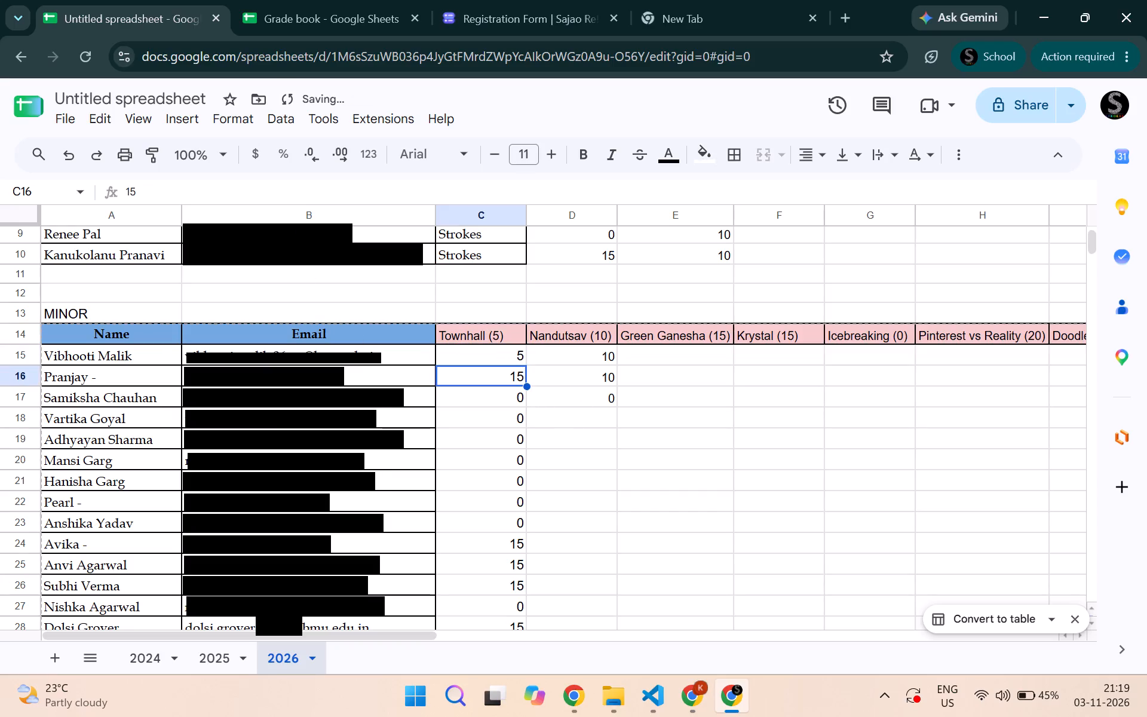
pyautogui.press('BackSpace')
pyautogui.press('5')
pyautogui.press('Down')
# Set the Townhall scores in rows 24, 25 and 26 of the 2026 MINOR table to 5.
pyautogui.press('Down')
pyautogui.press('Down')
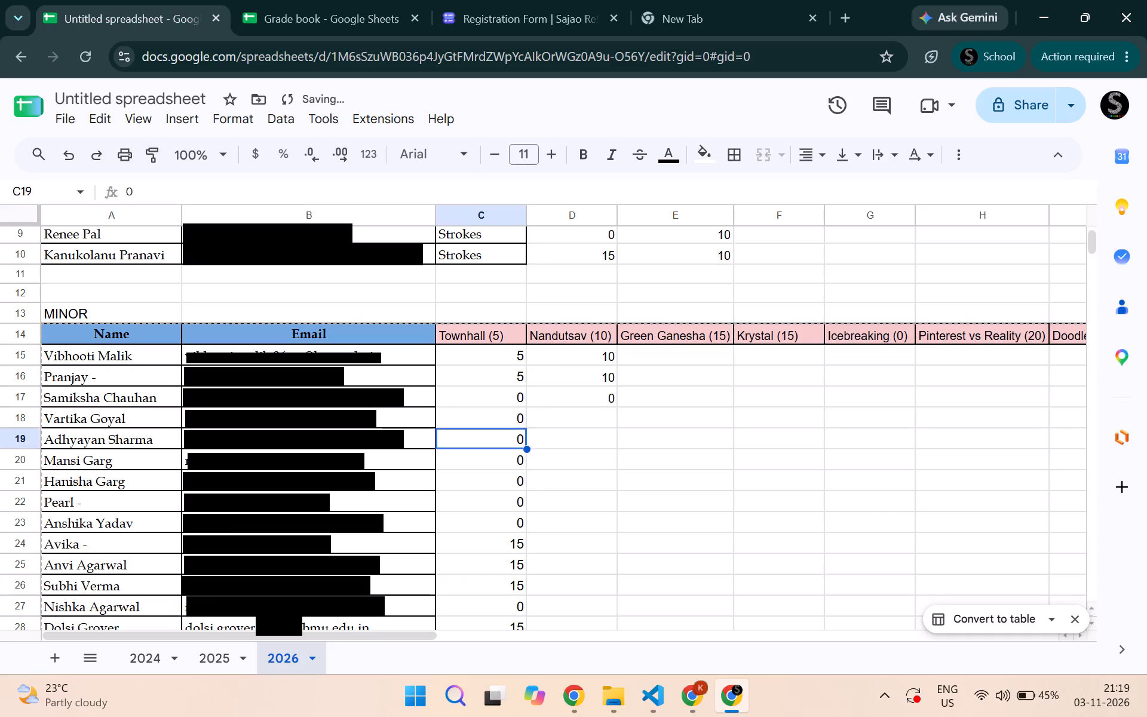
pyautogui.press('Down')
pyautogui.press('Down')
pyautogui.press('Down')
pyautogui.press('Down')
pyautogui.press('Down')
pyautogui.press('BackSpace')
pyautogui.press('5')
pyautogui.press('Down')
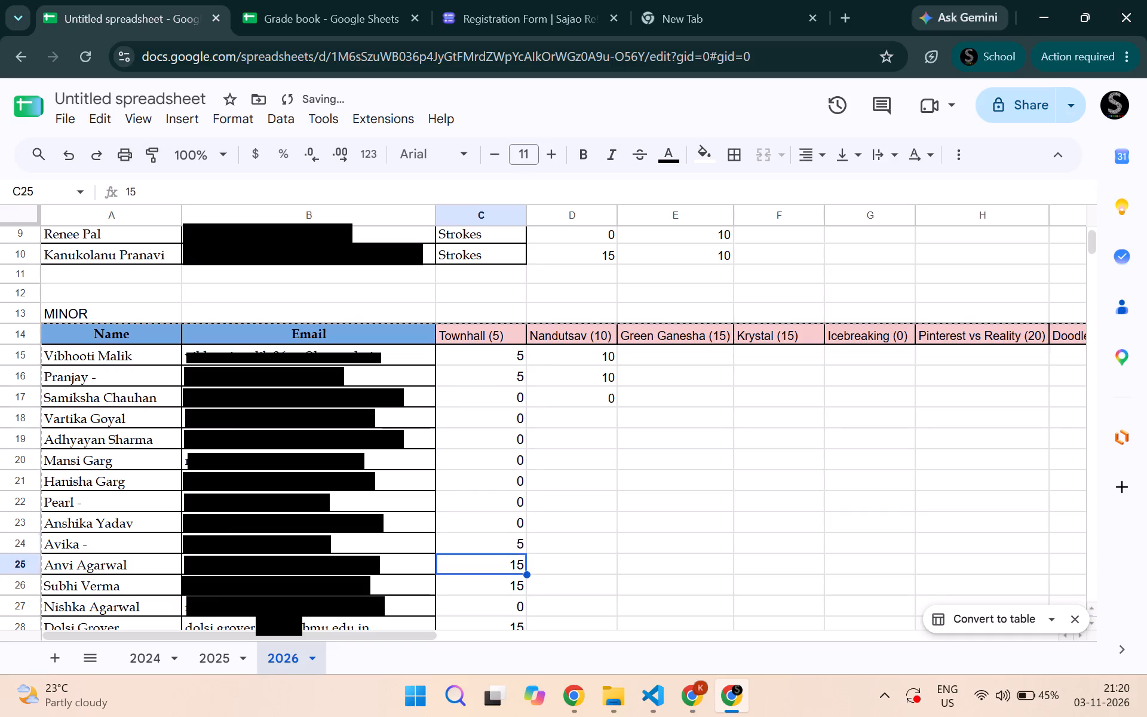
pyautogui.press('BackSpace')
pyautogui.press('5')
pyautogui.press('Down')
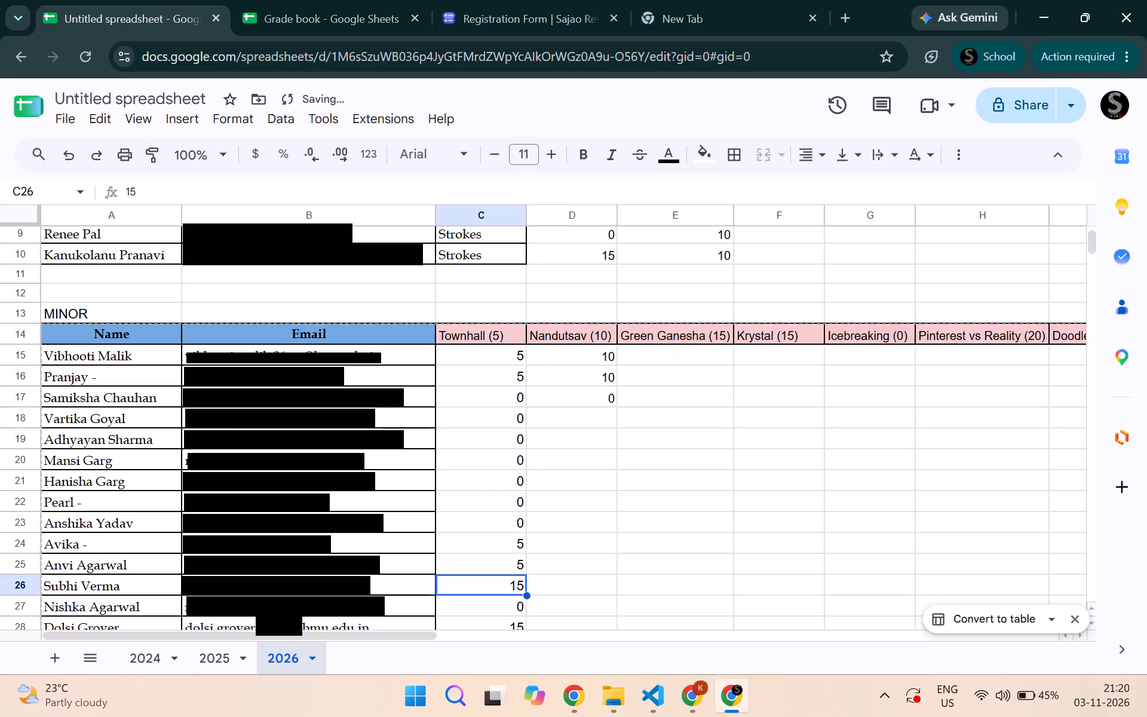
pyautogui.press('5')
pyautogui.press('Down')
# Set the Townhall scores in rows 28 and 30 of the 2026 MINOR table to 5.
pyautogui.press('Down')
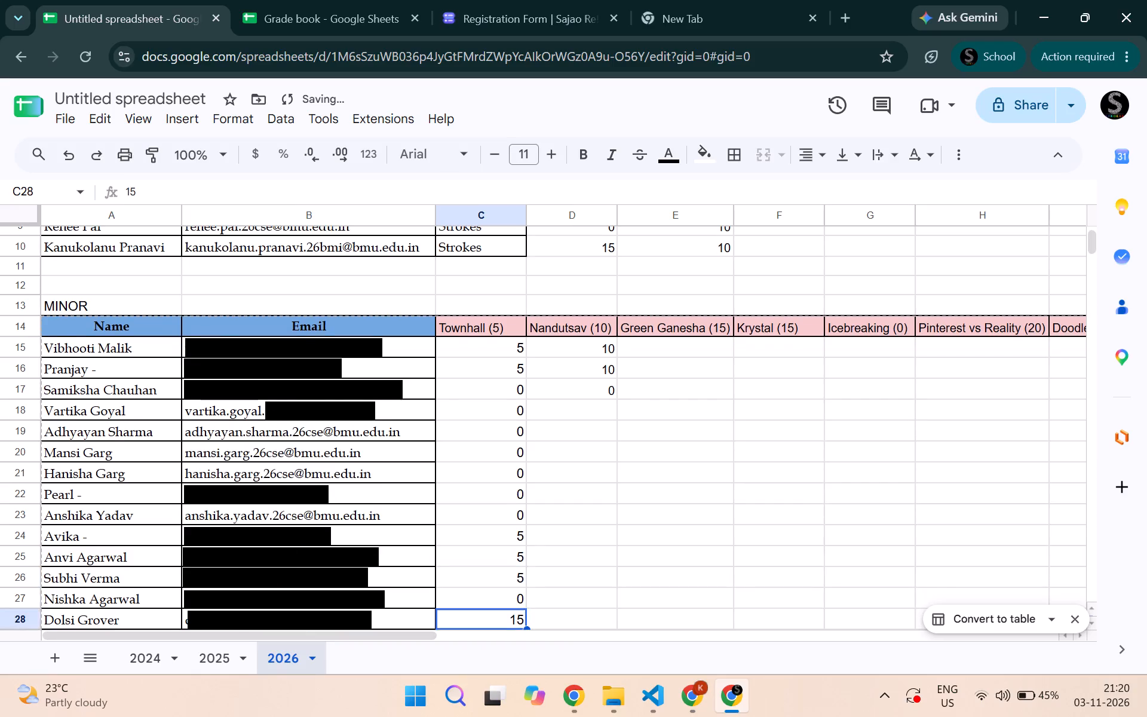
pyautogui.press('5')
pyautogui.press('Down')
pyautogui.press('Down')
pyautogui.press('5')
pyautogui.press('Down')
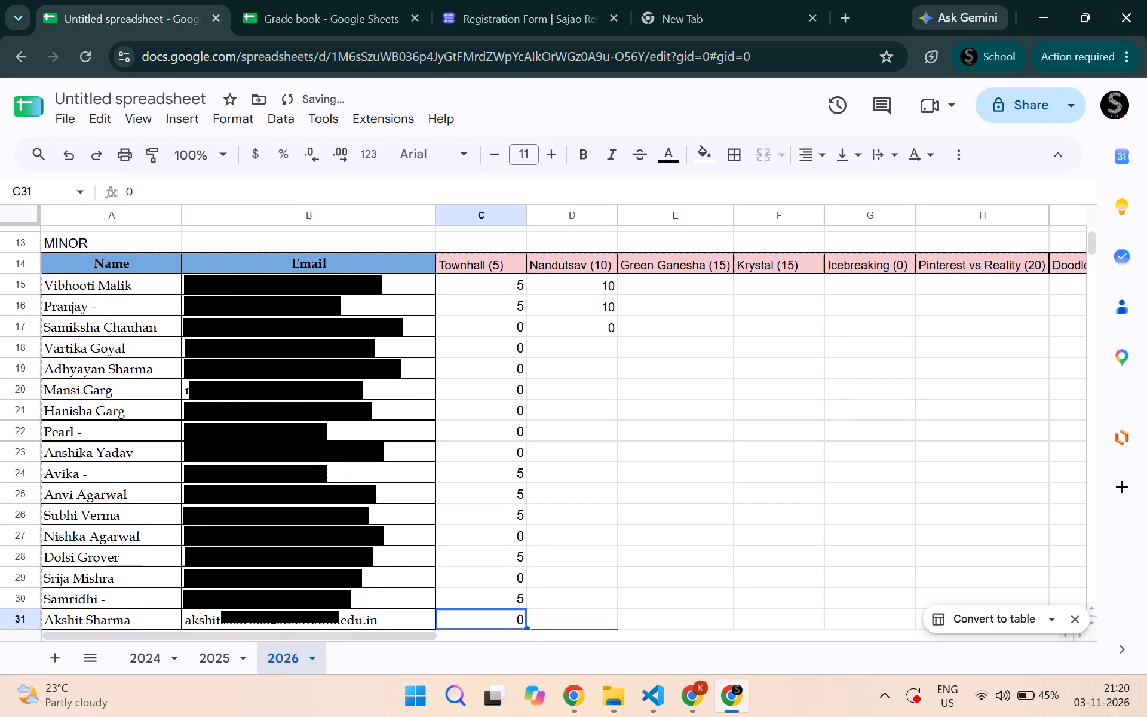
pyautogui.press('Down')
pyautogui.press('Down')
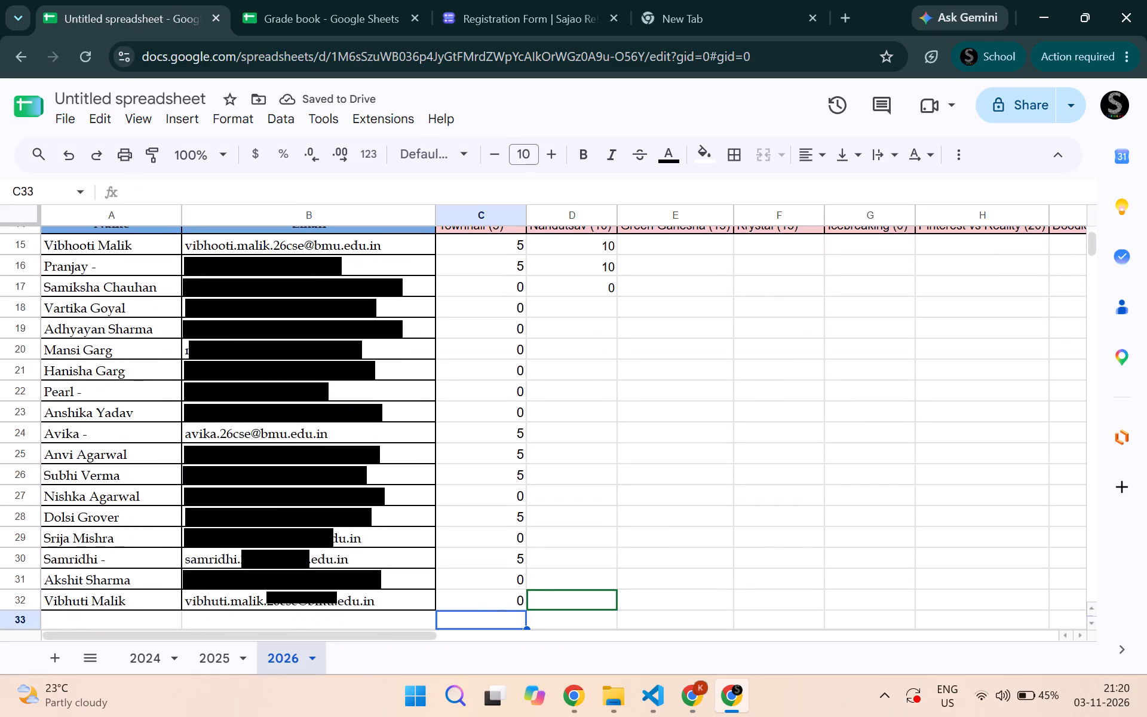
# On the 2025 sheet's MINOR table, set the Townhall scores in rows 22, 23 and 25 to 5.
pyautogui.scroll(4, 509, 372)
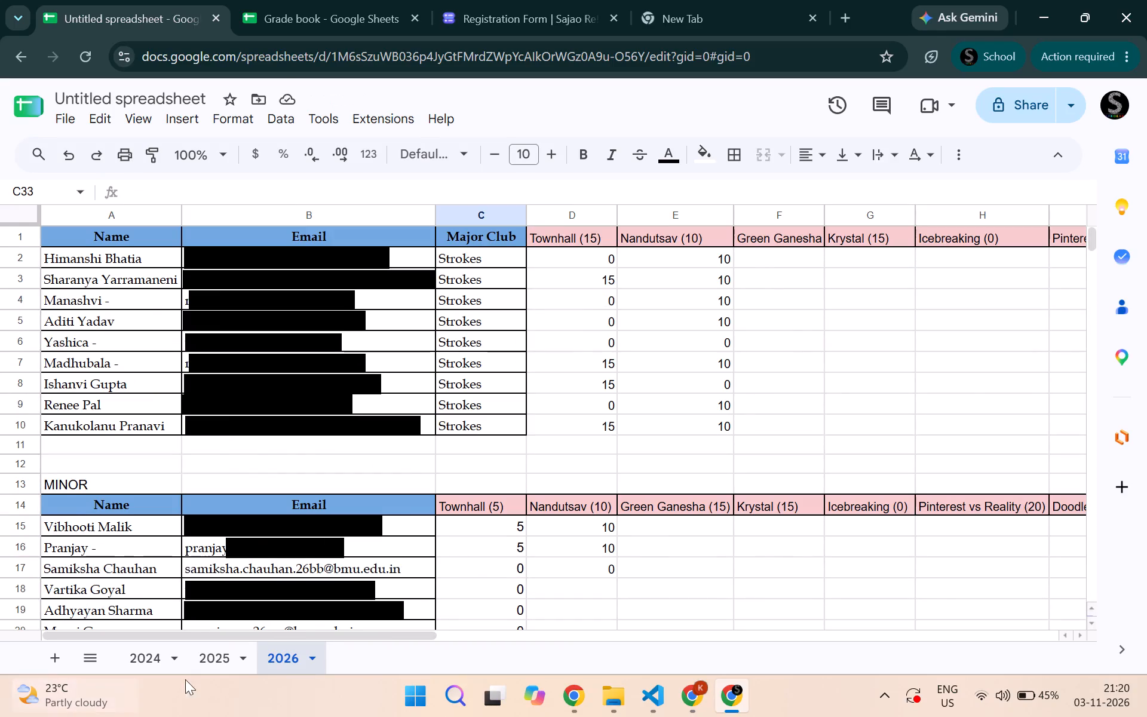
pyautogui.click(207, 666)
pyautogui.scroll(1, 506, 382)
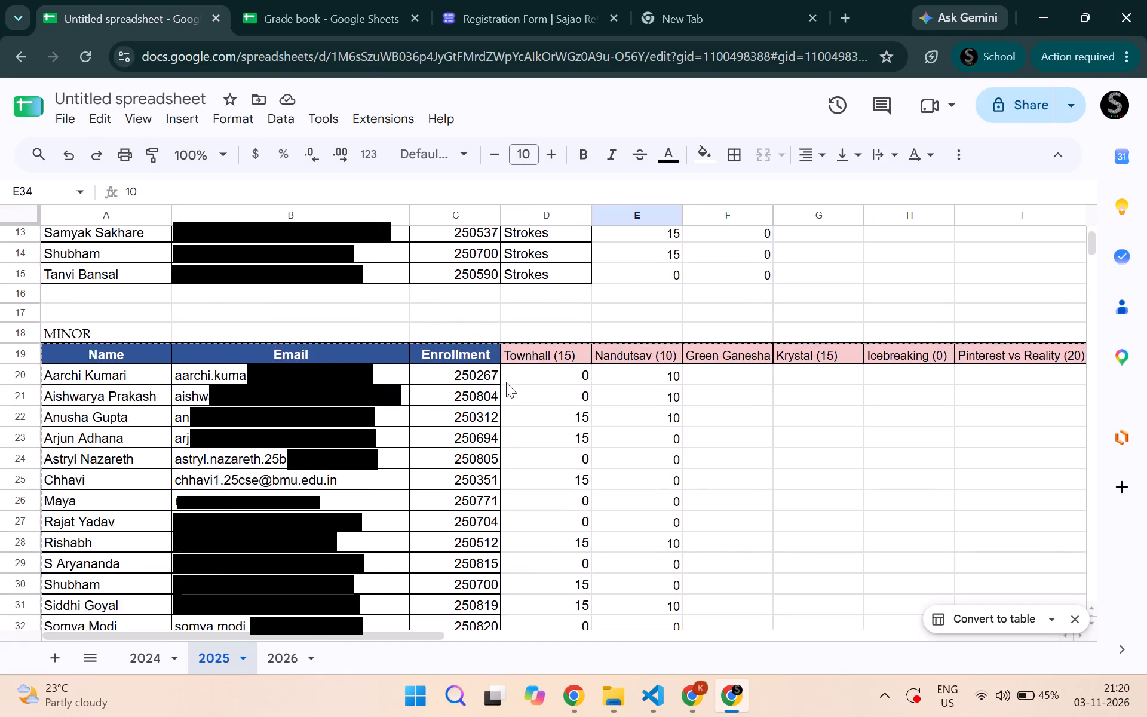
pyautogui.click(573, 421)
pyautogui.press('BackSpace')
pyautogui.press('5')
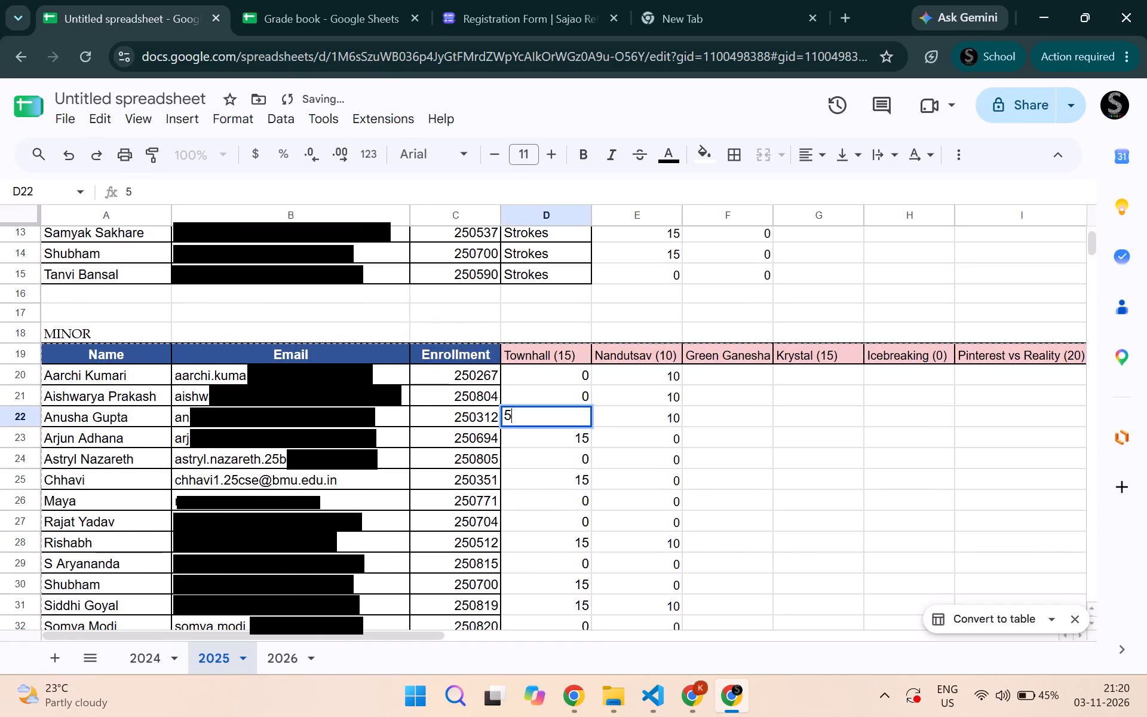
pyautogui.press('Down')
pyautogui.press('5')
pyautogui.press('Down')
pyautogui.press('Down')
pyautogui.press('5')
pyautogui.press('Down')
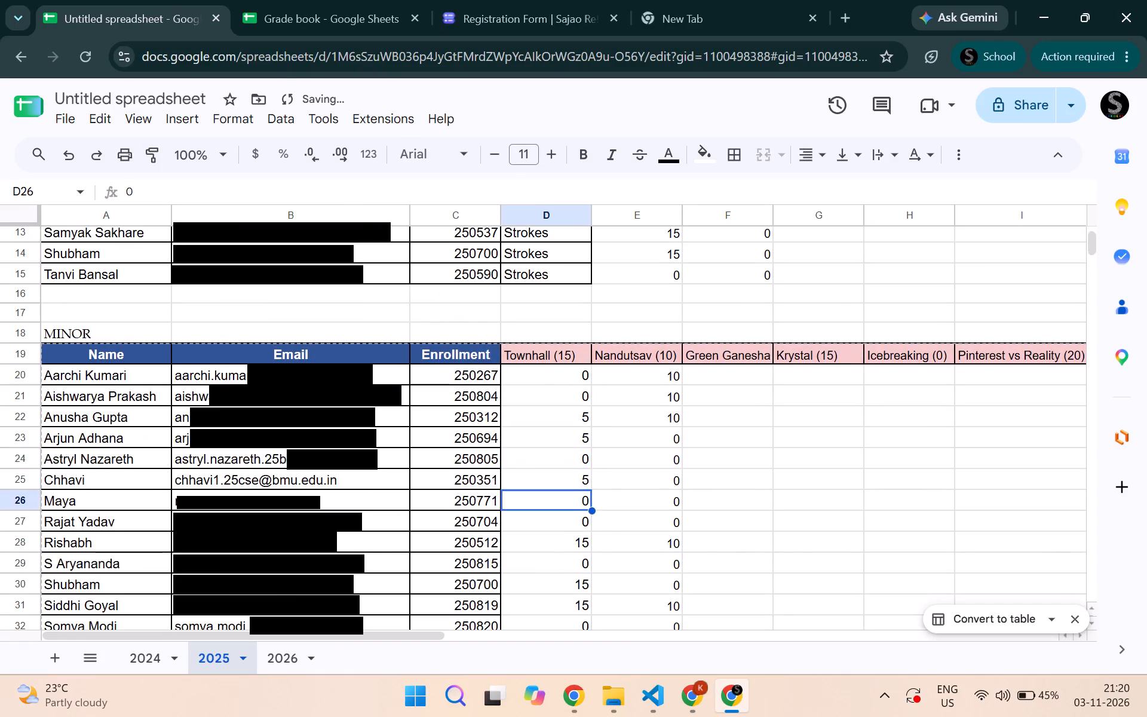
# Set the Townhall scores in rows 28, 30, 31 and 34 of the 2025 MINOR table to 5.
pyautogui.press('Down')
pyautogui.press('Down')
pyautogui.press('5')
pyautogui.press('Down')
pyautogui.press('Down')
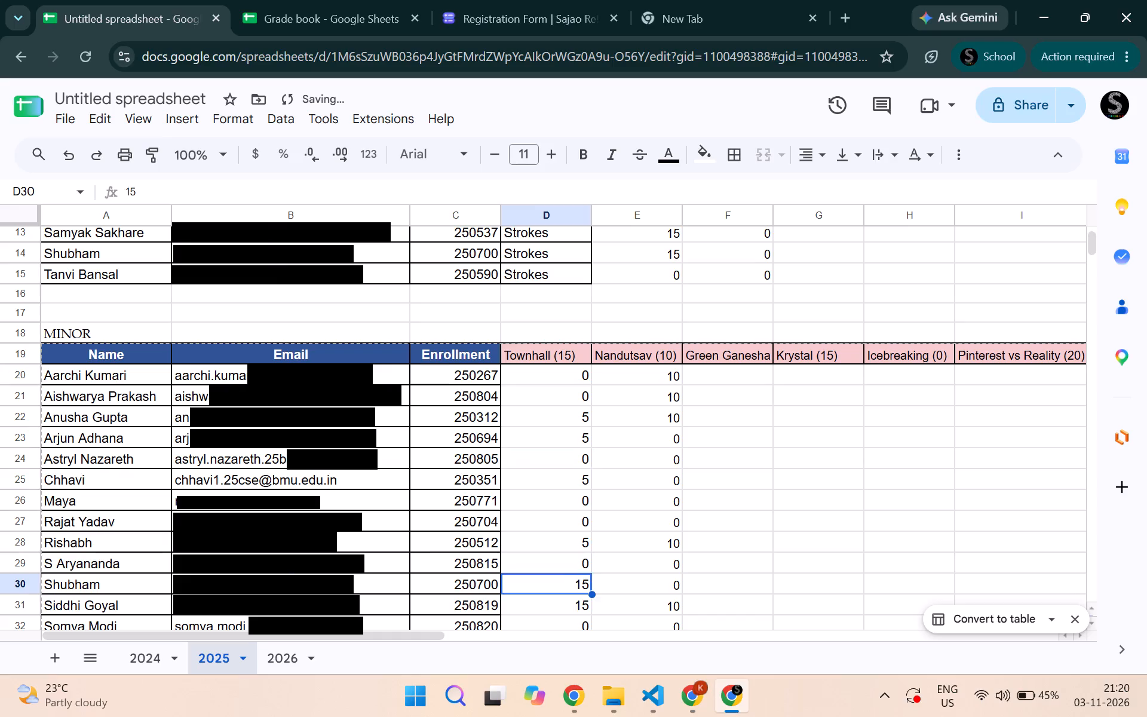
pyautogui.press('5')
pyautogui.press('Down')
pyautogui.press('5')
pyautogui.press('Down')
pyautogui.press('Down')
pyautogui.press('Down')
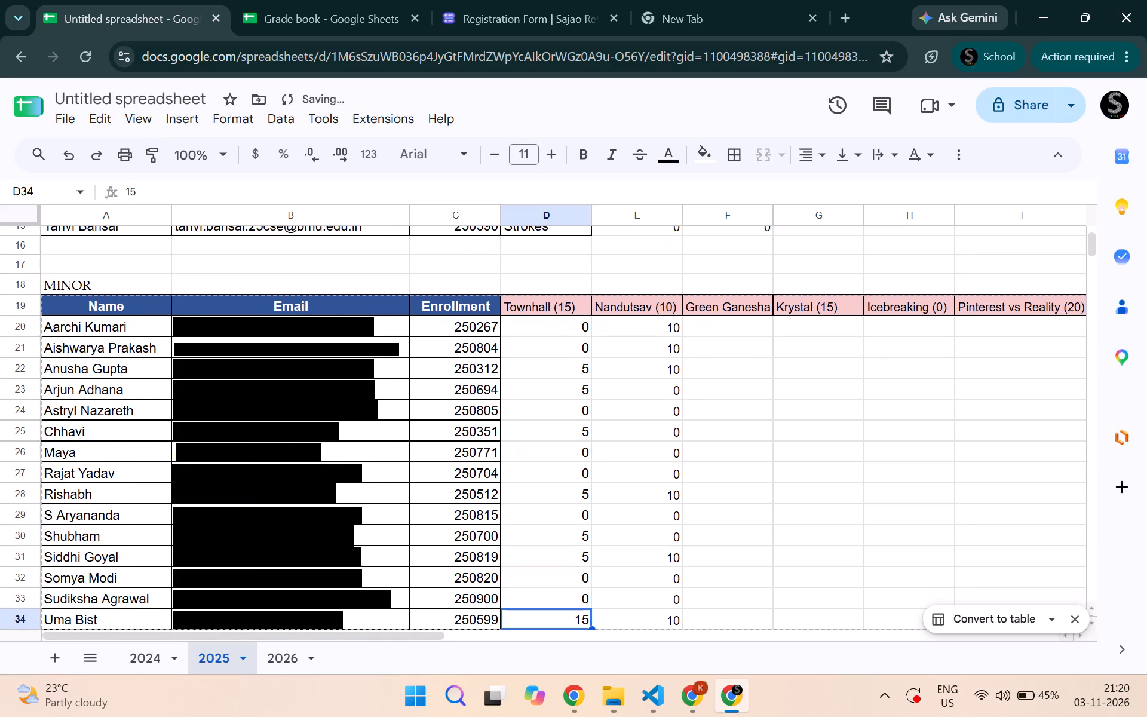
pyautogui.press('5')
pyautogui.press('Up')
pyautogui.press('Down')
pyautogui.press('Down')
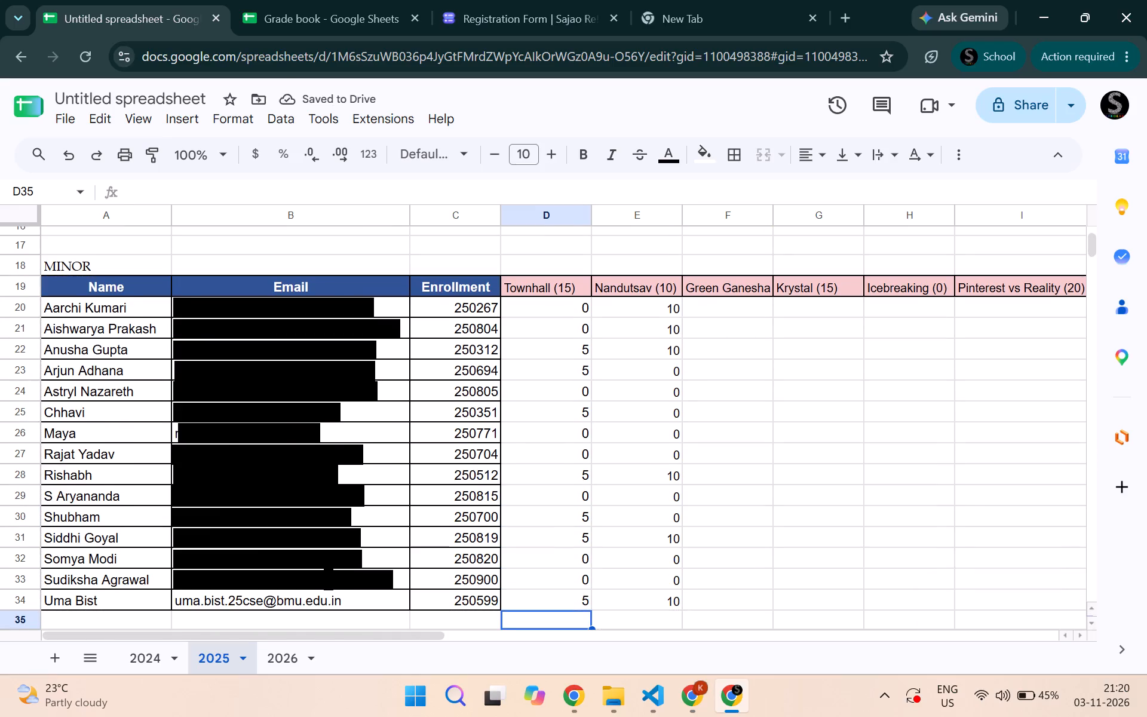
# Set the Nandutsav scores in rows 34, 31 and 28 of the 2025 MINOR table to 5.
pyautogui.press('Right')
pyautogui.press('Up')
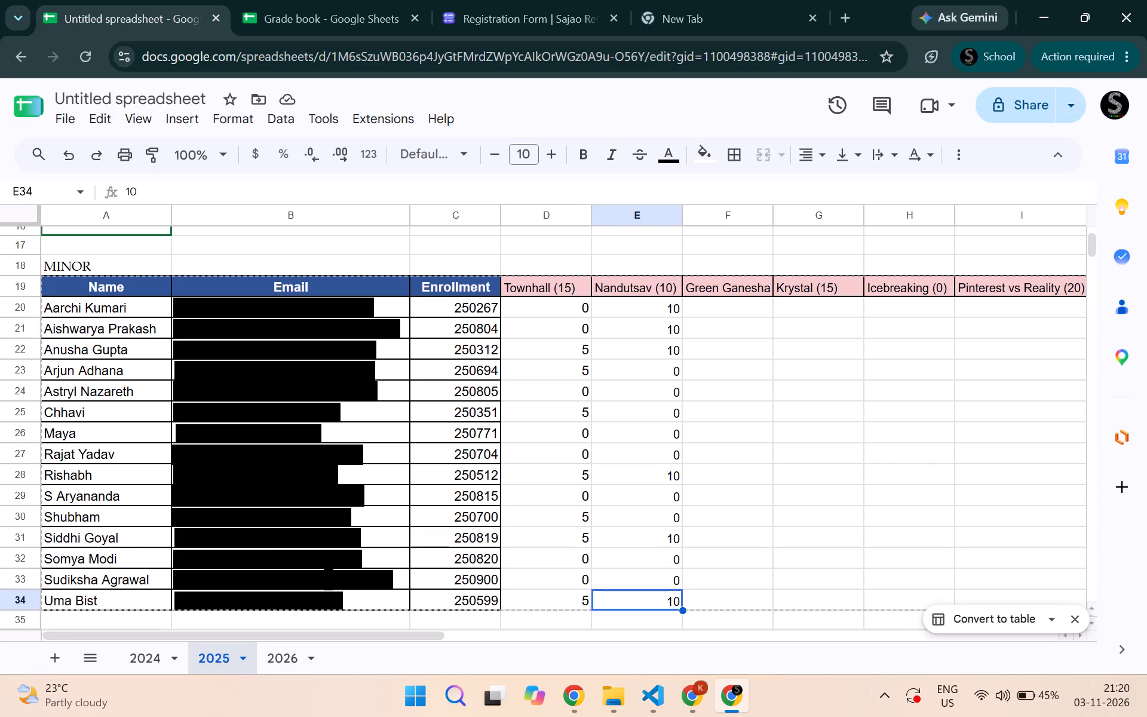
pyautogui.press('5')
pyautogui.press('Up')
pyautogui.press('Up')
pyautogui.press('Up')
pyautogui.press('5')
pyautogui.press('Up')
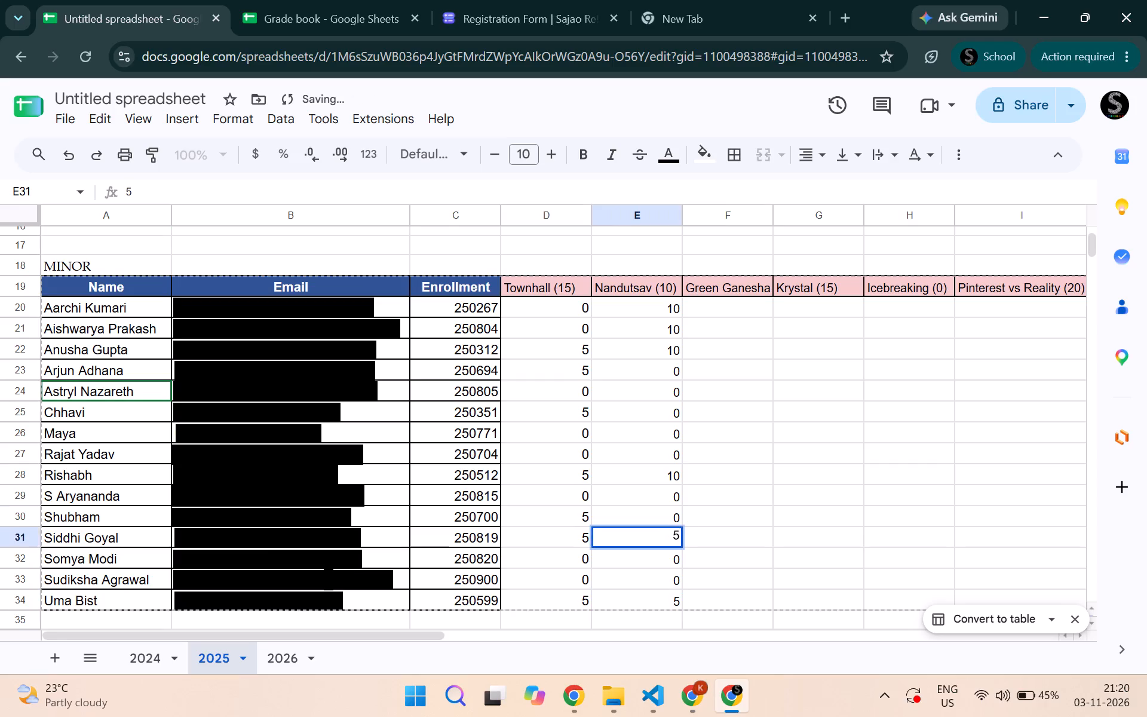
pyautogui.press('Up')
pyautogui.press('Up')
pyautogui.press('5')
pyautogui.press('Up')
# Set the Nandutsav scores in rows 22, 21 and 20 of the 2025 MINOR table to 5.
pyautogui.press('Up')
pyautogui.press('Up')
pyautogui.press('Up')
pyautogui.press('Up')
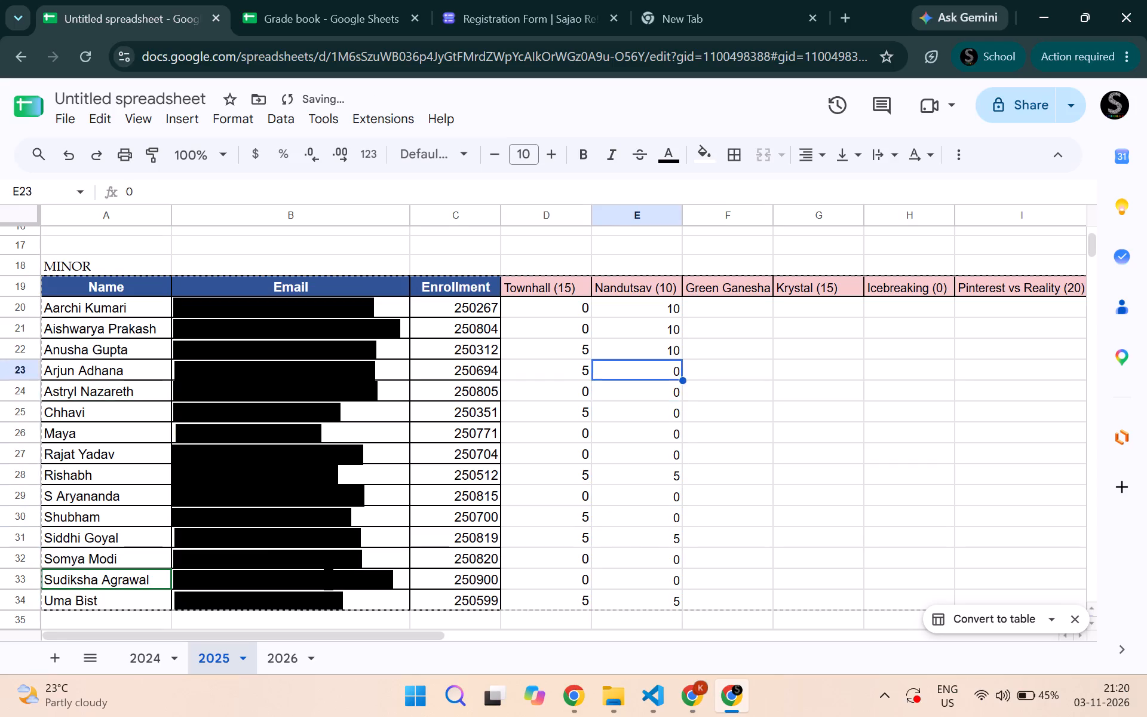
pyautogui.press('Up')
pyautogui.press('5')
pyautogui.press('Up')
pyautogui.press('5')
pyautogui.press('Up')
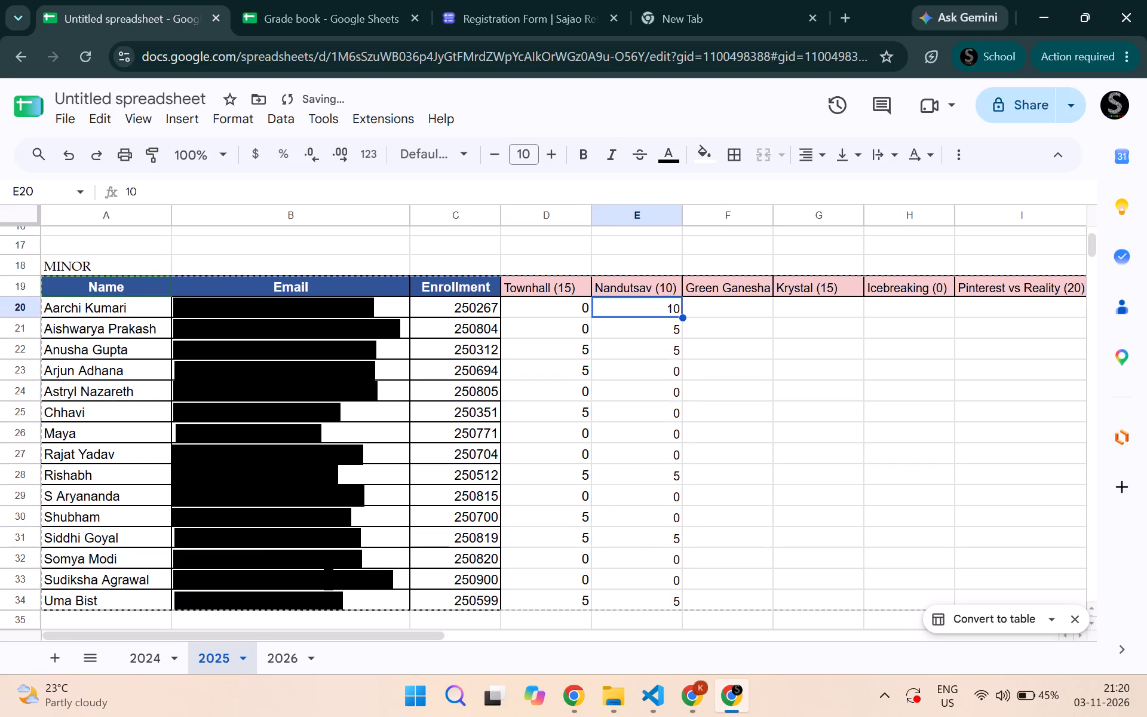
pyautogui.press('5')
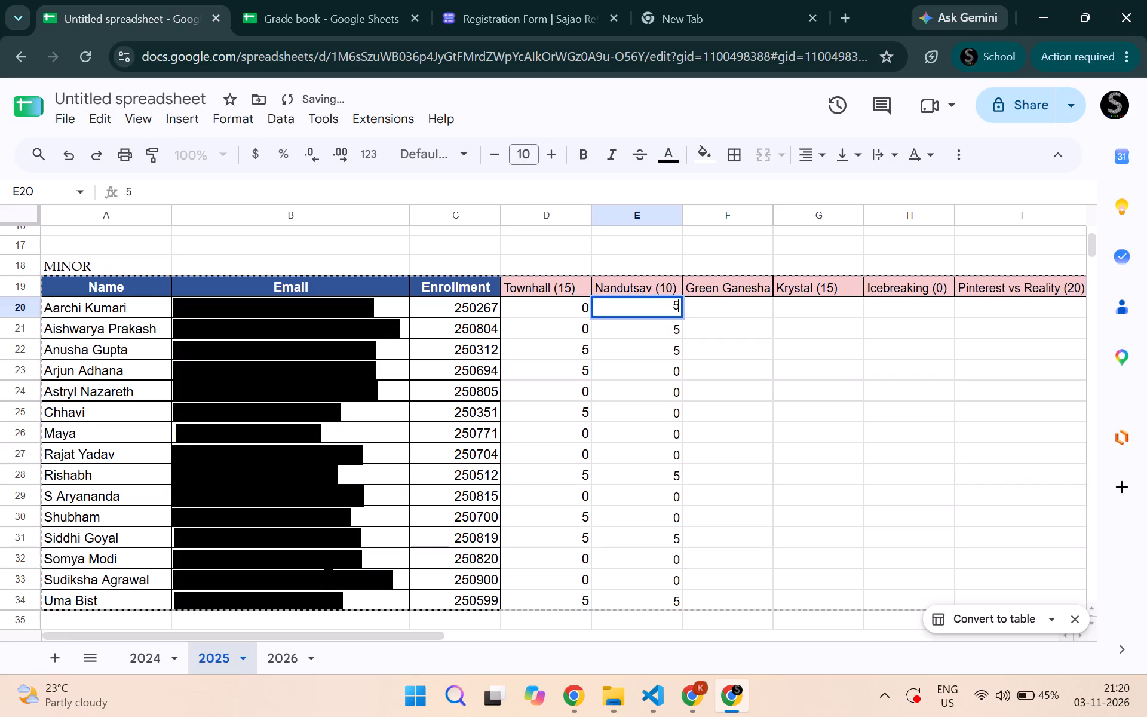
pyautogui.press('Up')
pyautogui.press('Up')
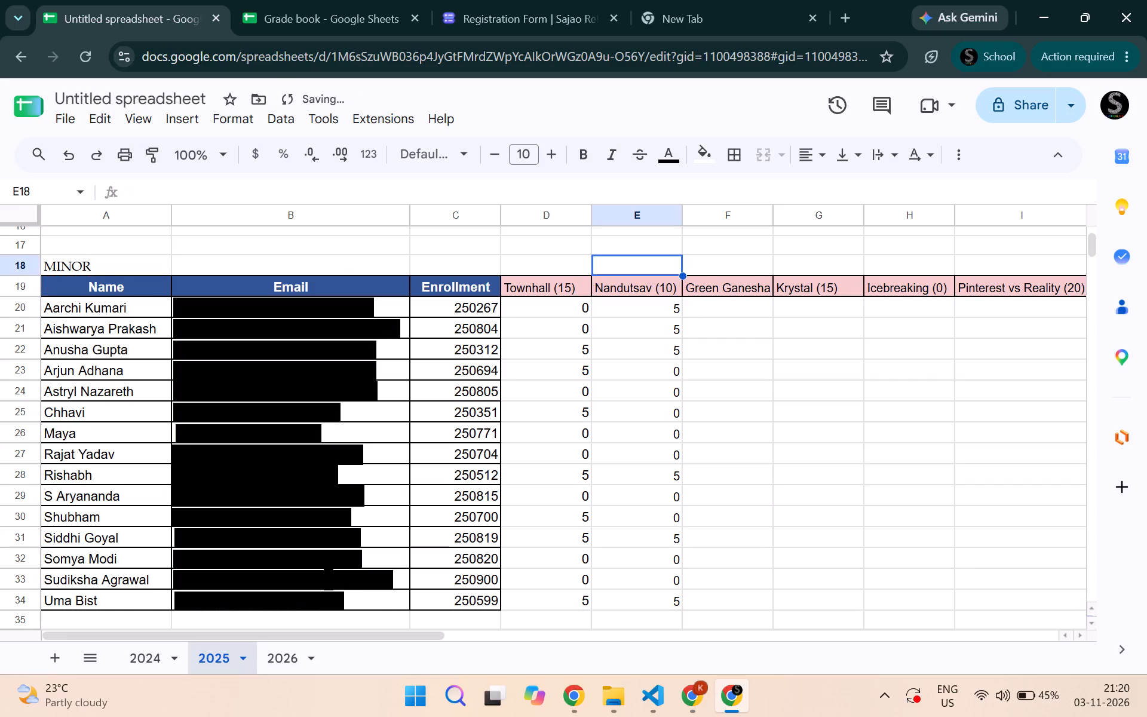
pyautogui.press('Down')
pyautogui.press('Down')
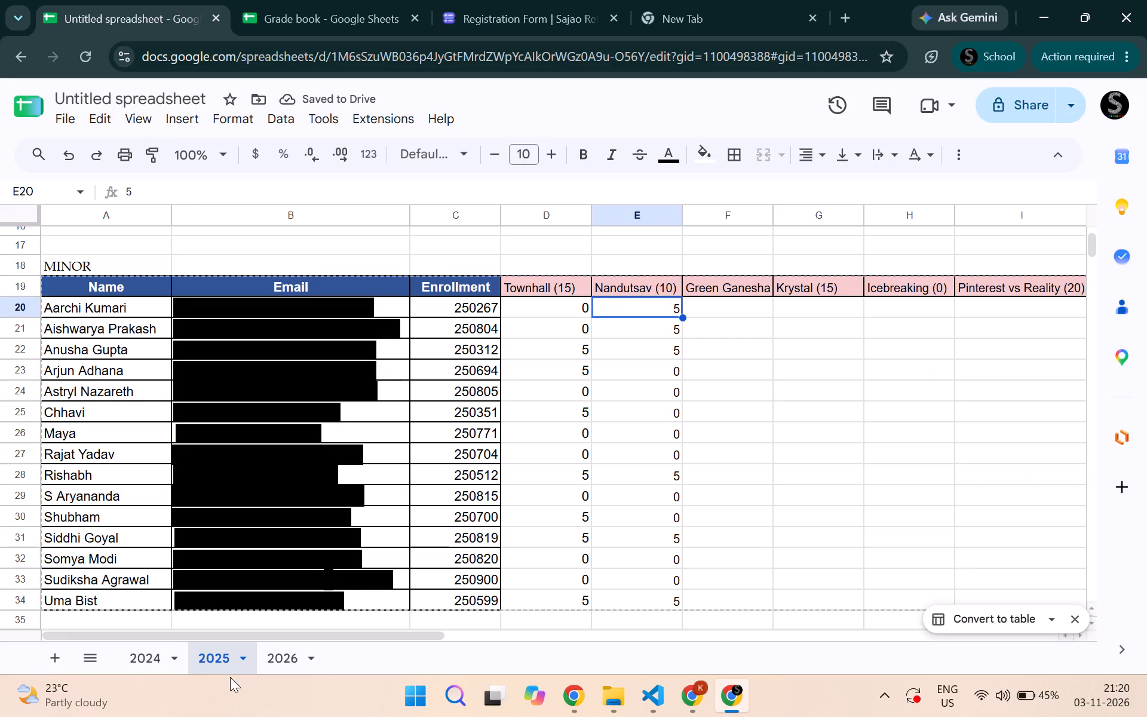
# Review the Townhall scores in the 2026 sheet's MINOR table from row 15 to row 25.
pyautogui.click(265, 658)
pyautogui.scroll(-1, 506, 559)
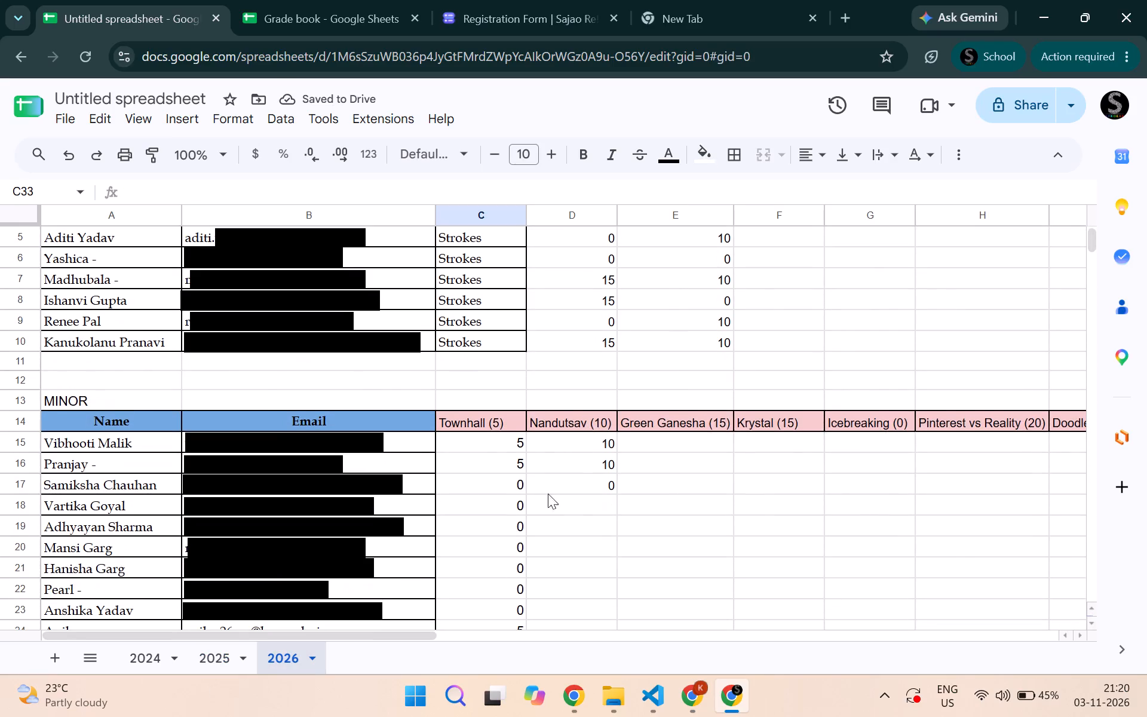
pyautogui.click(509, 440)
pyautogui.press('Down')
pyautogui.press('Down')
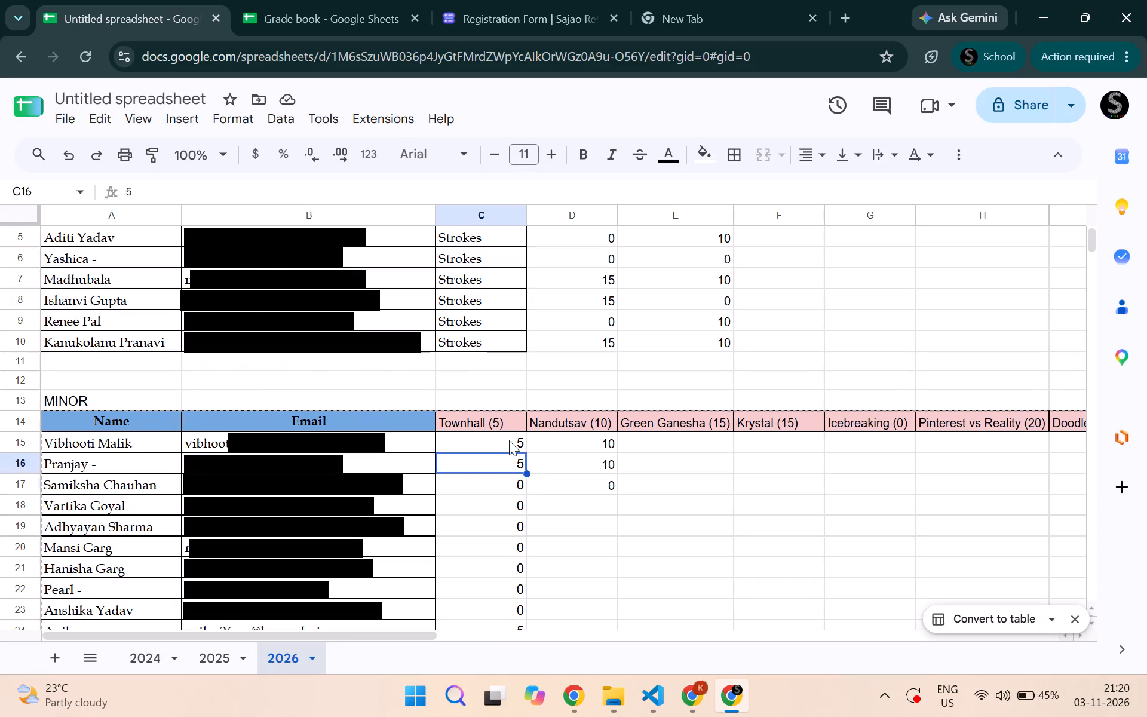
pyautogui.press('Down')
pyautogui.press('Down')
pyautogui.press('Down')
pyautogui.press('Down')
pyautogui.press('Down')
pyautogui.press('Down')
pyautogui.press('Down')
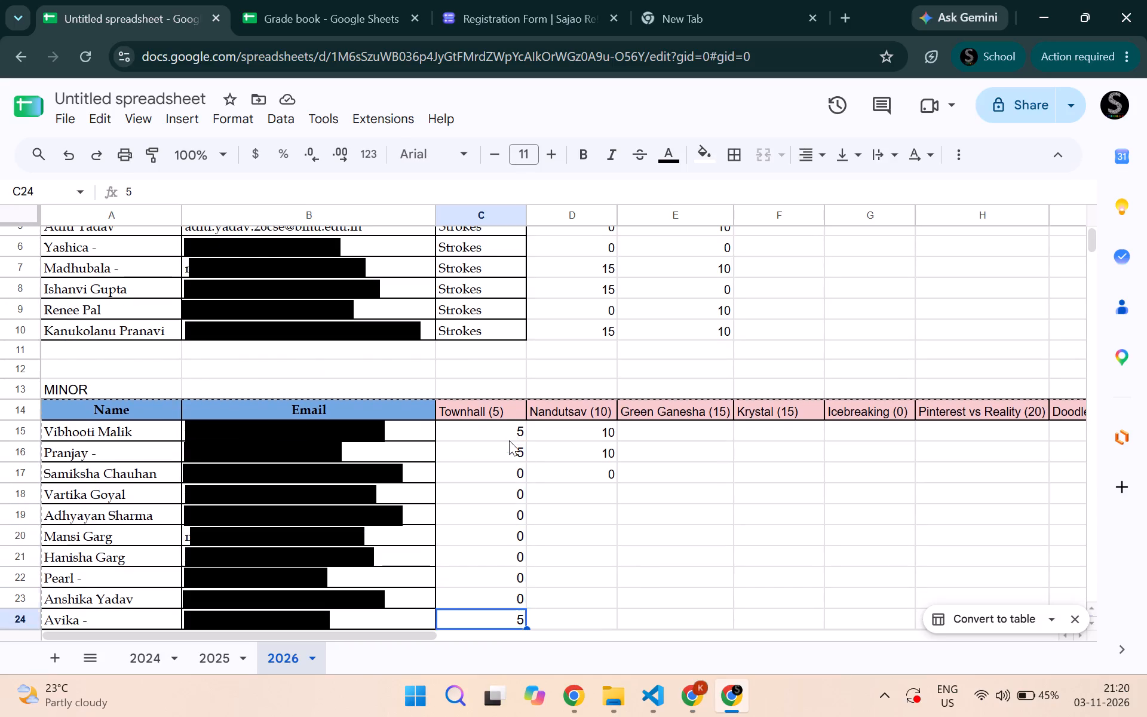
pyautogui.press('Down')
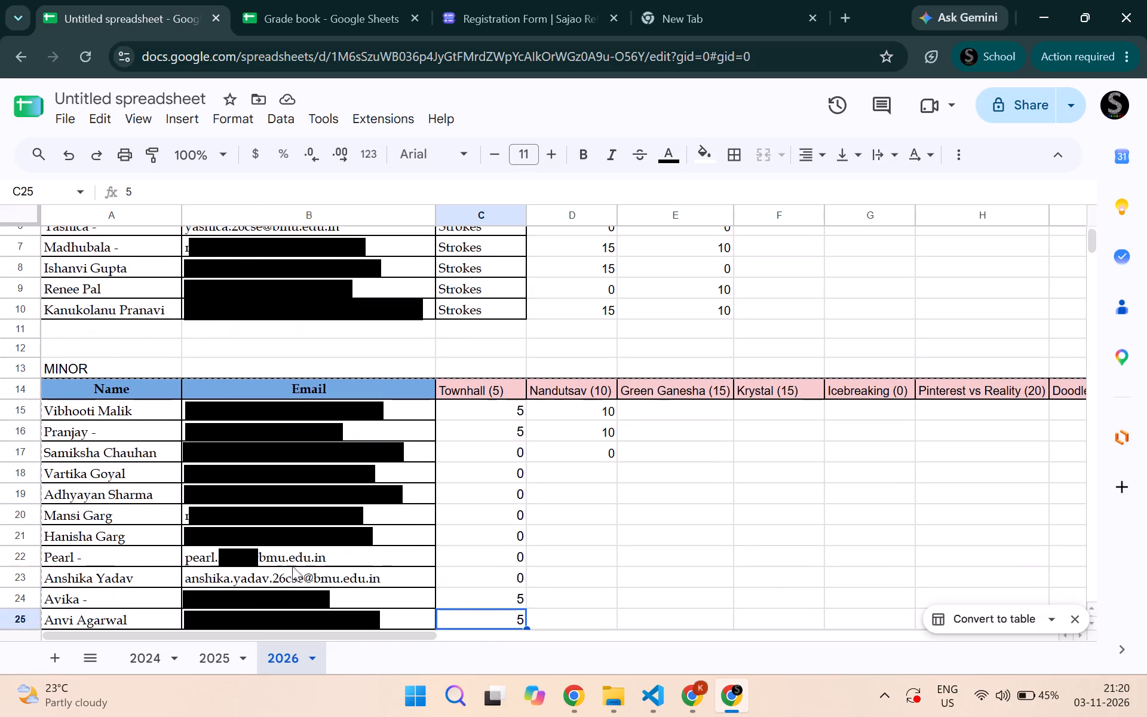
# On the 2024 sheet's lower table, set the Townhall score in row 25 to 5.
pyautogui.click(139, 667)
pyautogui.scroll(1, 418, 409)
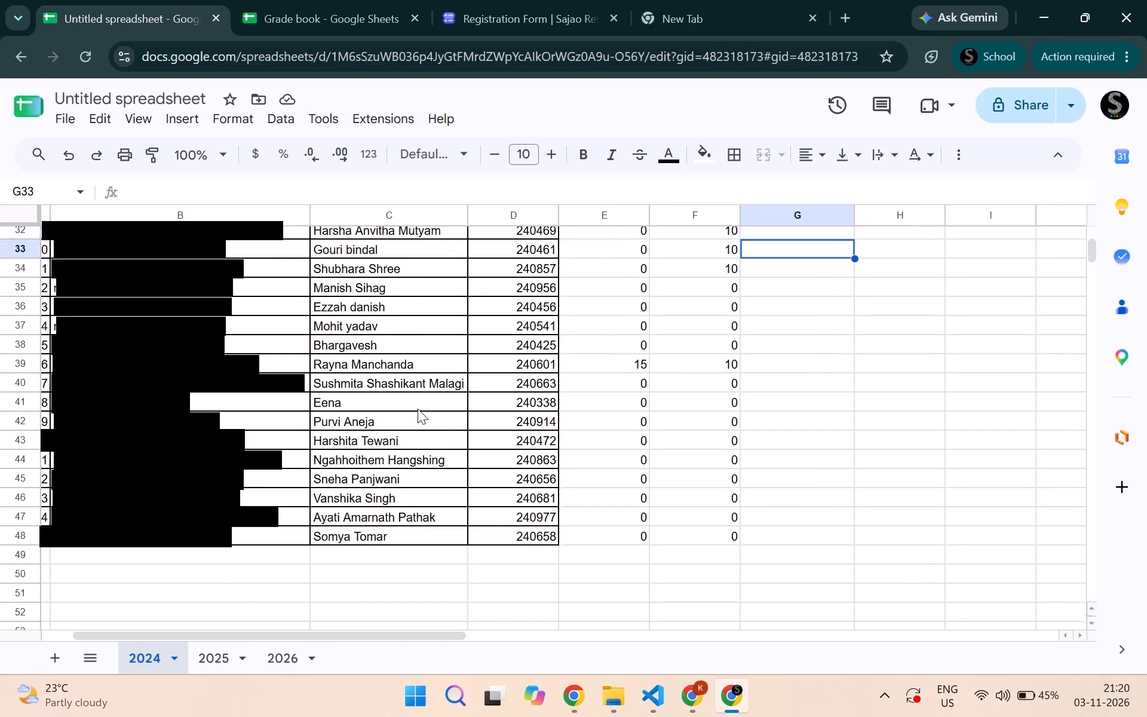
pyautogui.scroll(2, 418, 409)
pyautogui.scroll(-1, 418, 409)
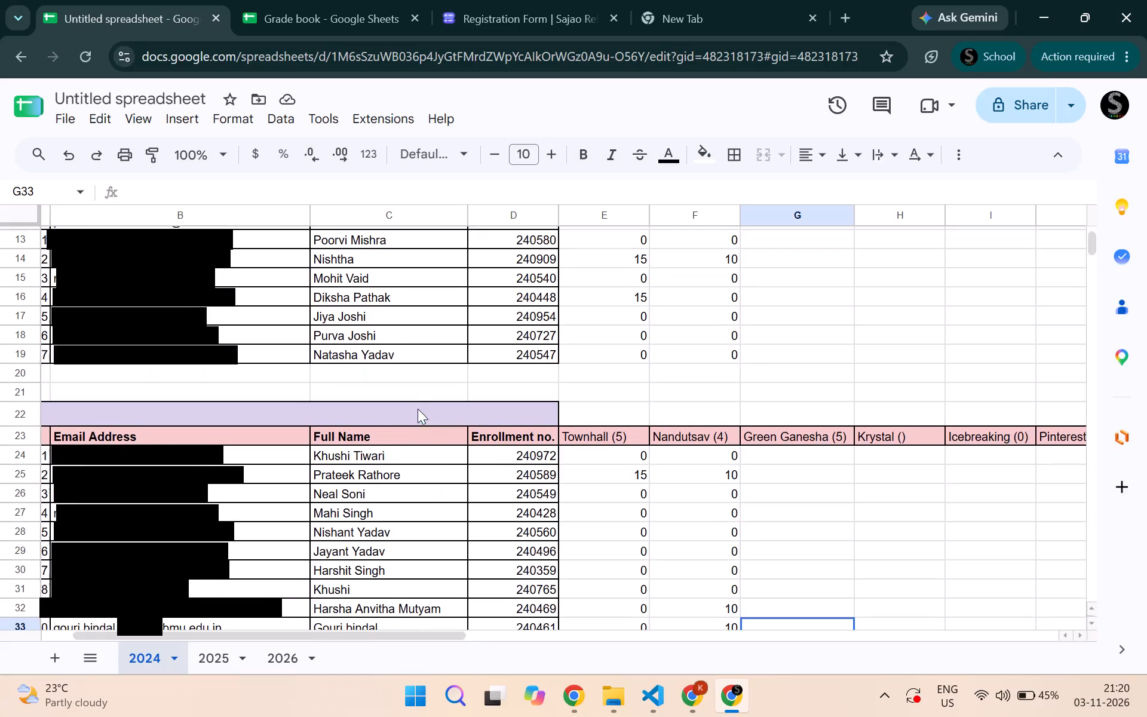
pyautogui.scroll(-1, 418, 409)
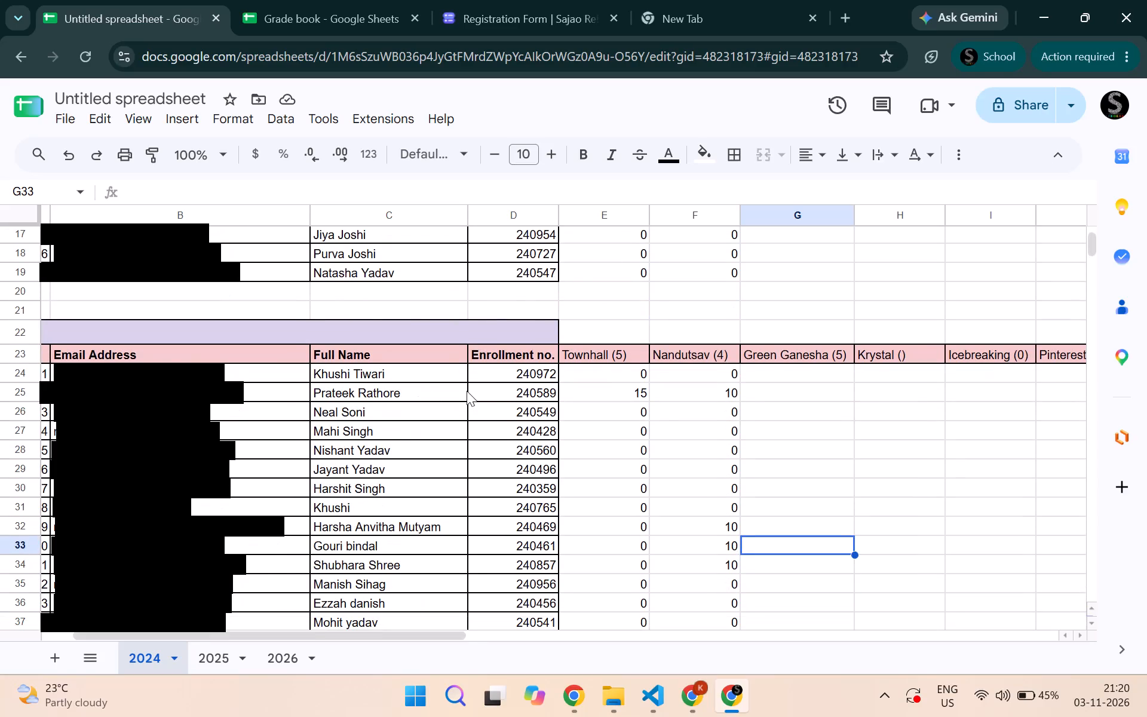
pyautogui.scroll(-1, 630, 458)
pyautogui.scroll(1, 630, 458)
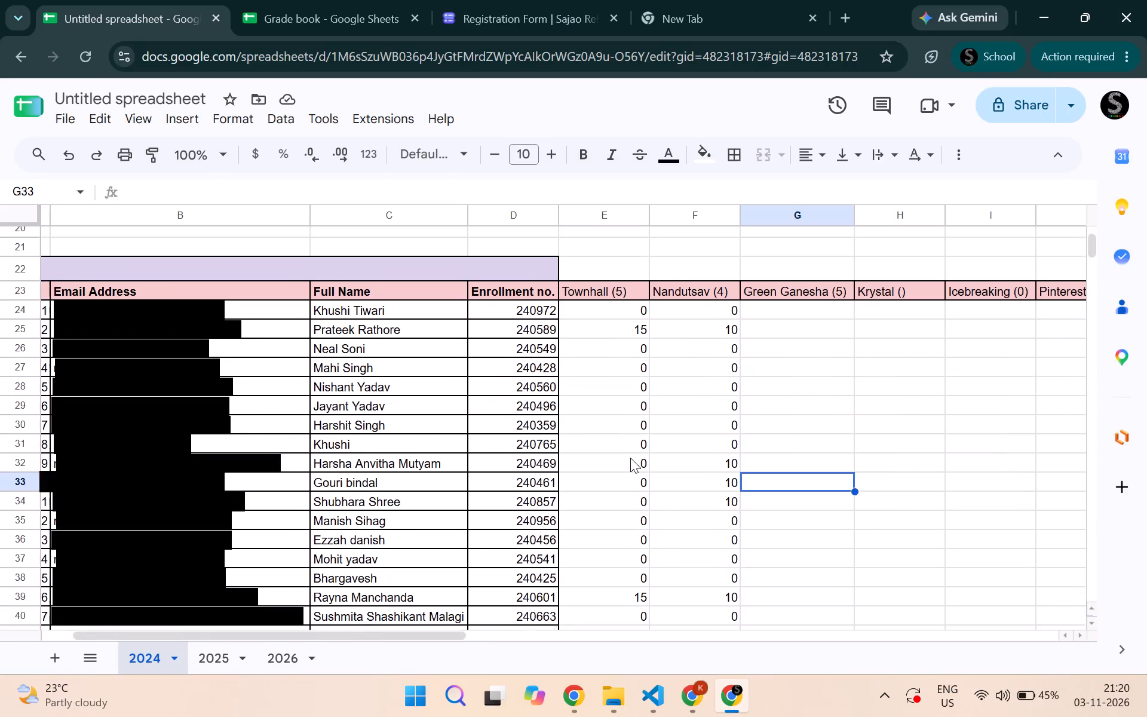
pyautogui.scroll(1, 630, 458)
pyautogui.click(627, 334)
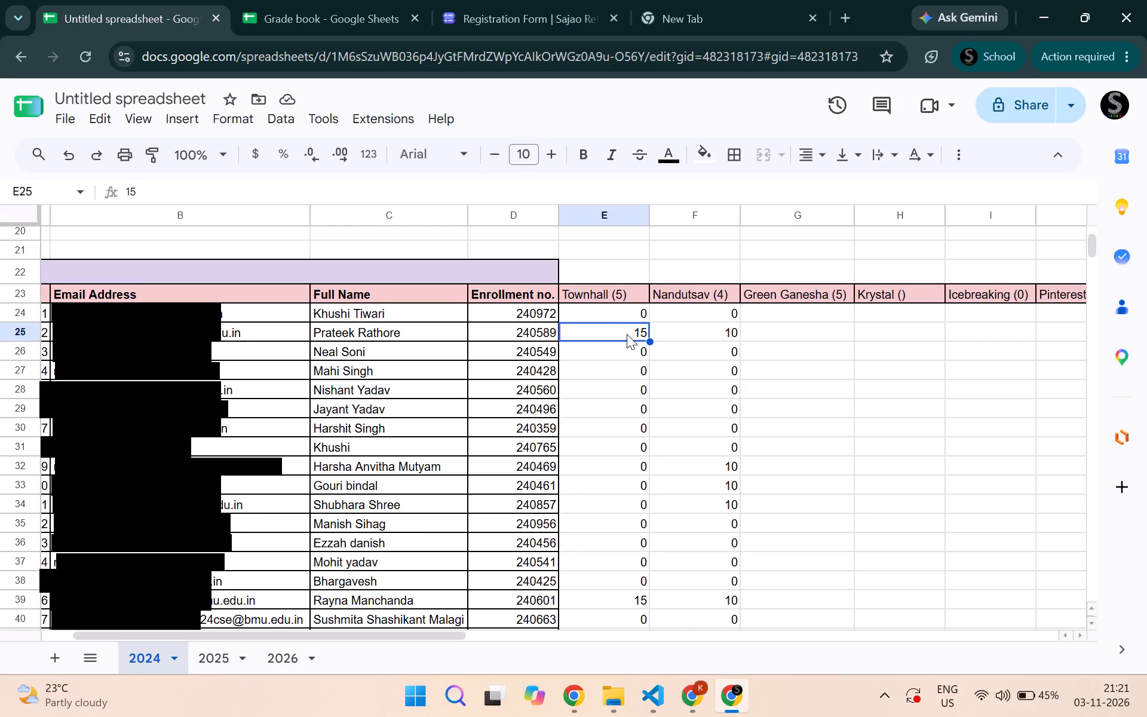
pyautogui.press('5')
pyautogui.press('Down')
# Set the Townhall score in row 39 of the 2024 sheet's lower table to 5.
pyautogui.press('Down')
pyautogui.press('Down')
pyautogui.press('Down')
pyautogui.press('Down')
pyautogui.press('Down')
pyautogui.press('Down')
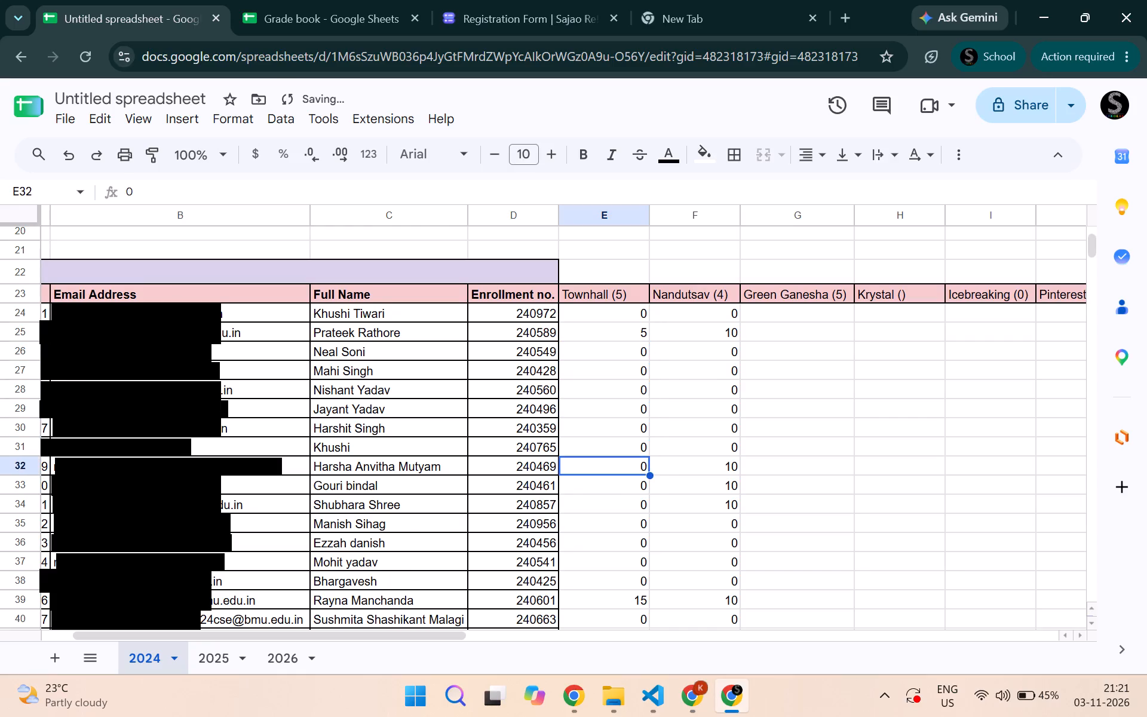
pyautogui.press('Down')
pyautogui.press('Down')
pyautogui.press('Down')
pyautogui.press('Down')
pyautogui.press('Down')
pyautogui.press('Down')
pyautogui.press('Down')
pyautogui.press('5')
pyautogui.press('Down')
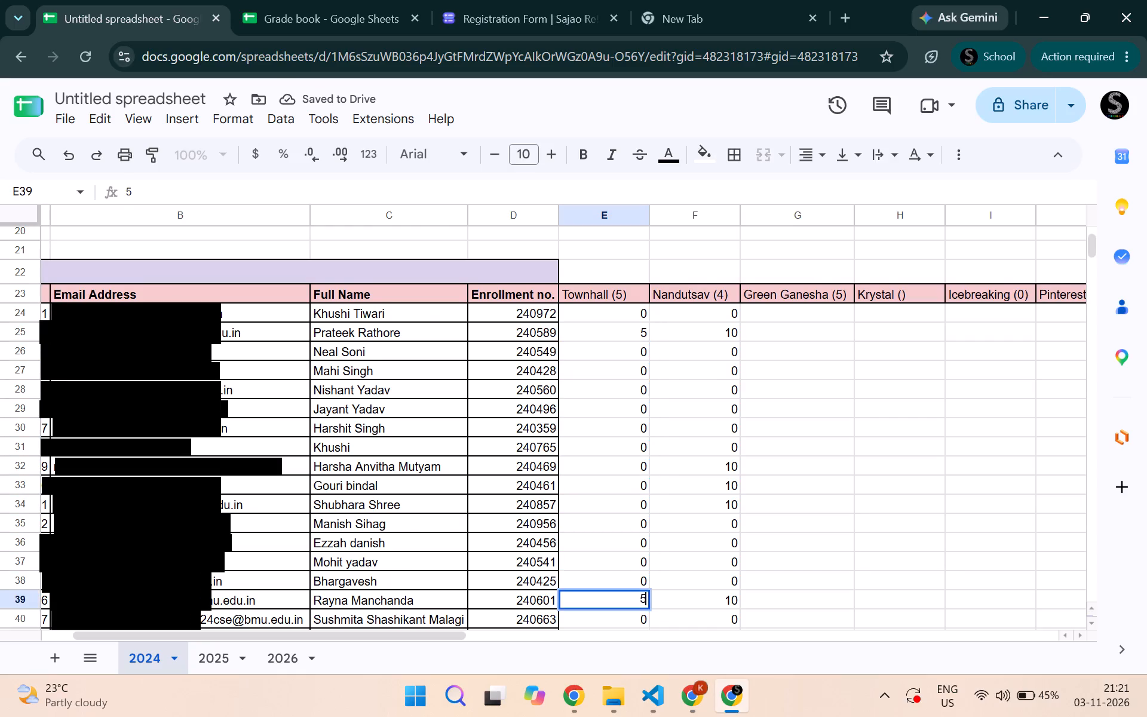
# Check the remaining Townhall rows of the 2024 lower table, and set the Nandutsav score in row 39 to 5.
pyautogui.press('Down')
pyautogui.press('Down')
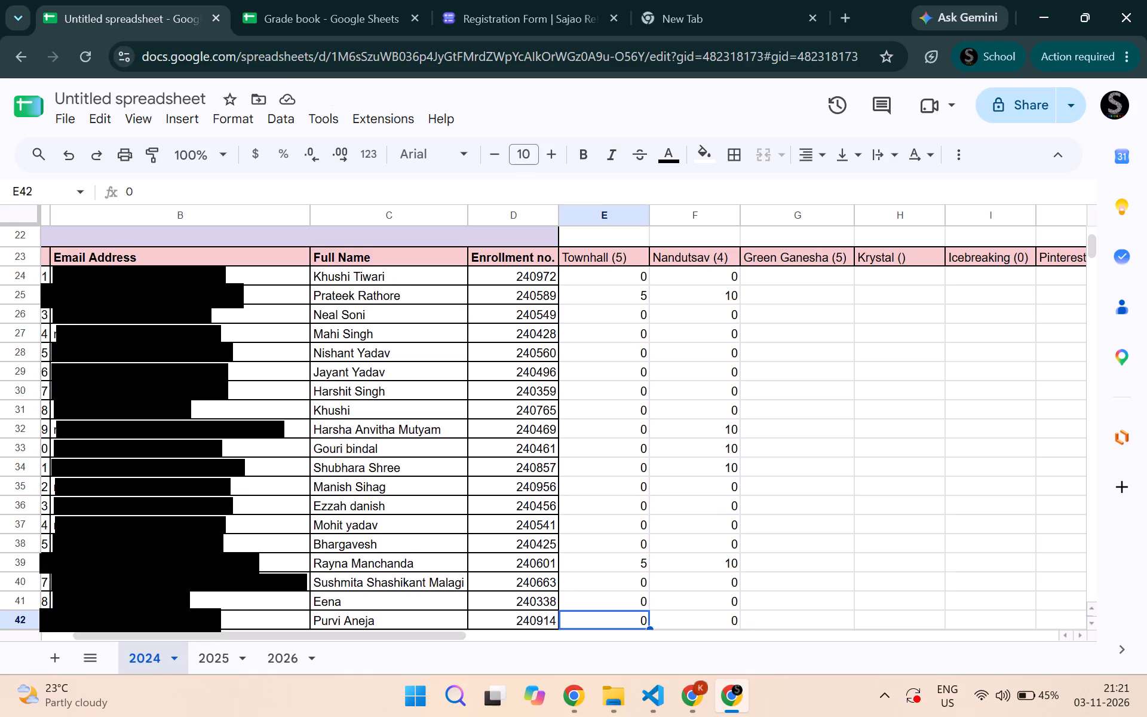
pyautogui.press('Down')
pyautogui.press('Down')
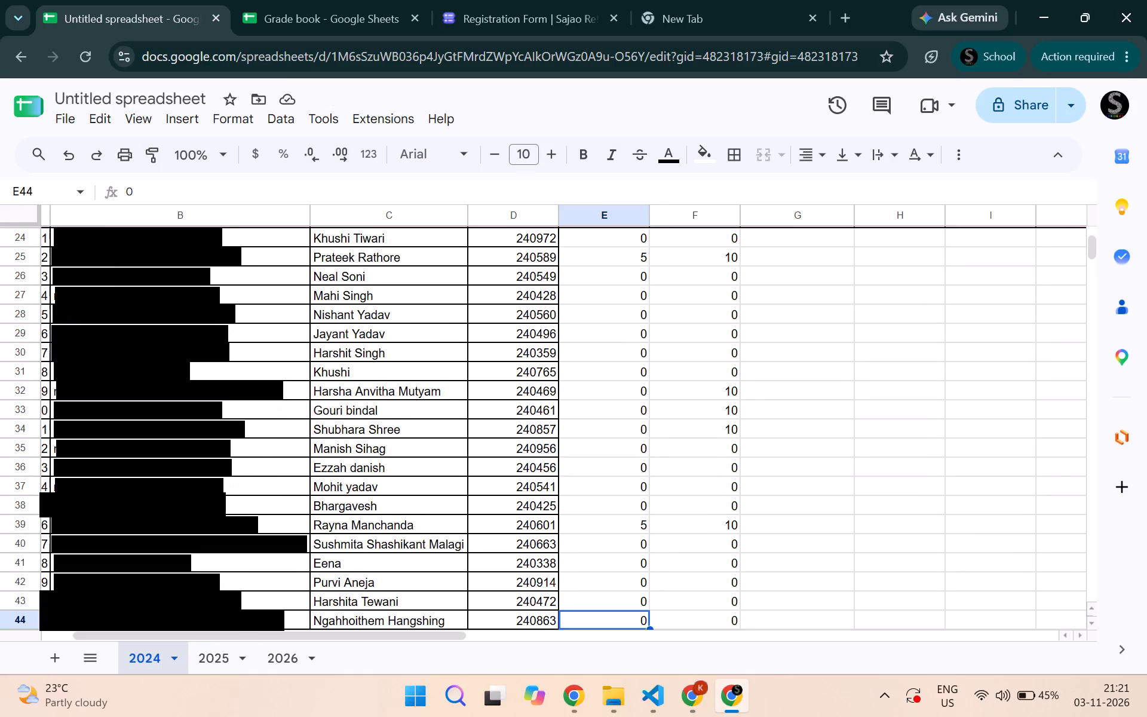
pyautogui.press('Down')
pyautogui.press('Down')
pyautogui.press('Down')
pyautogui.press('Down')
pyautogui.press('Down')
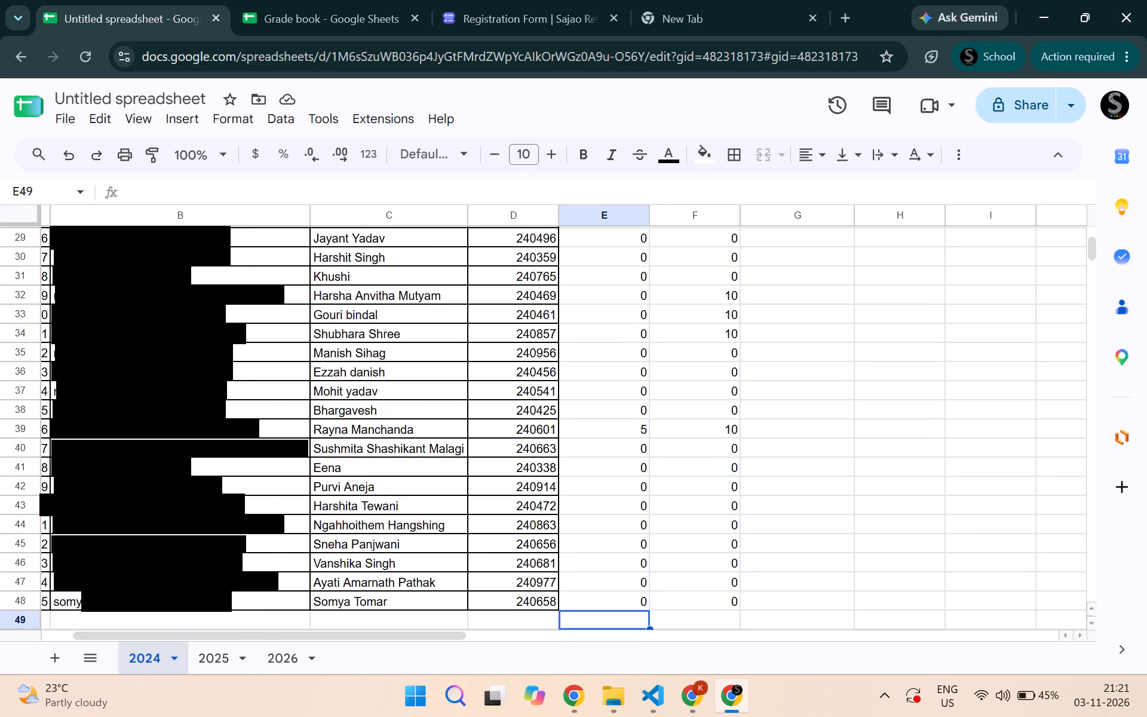
pyautogui.press('Right')
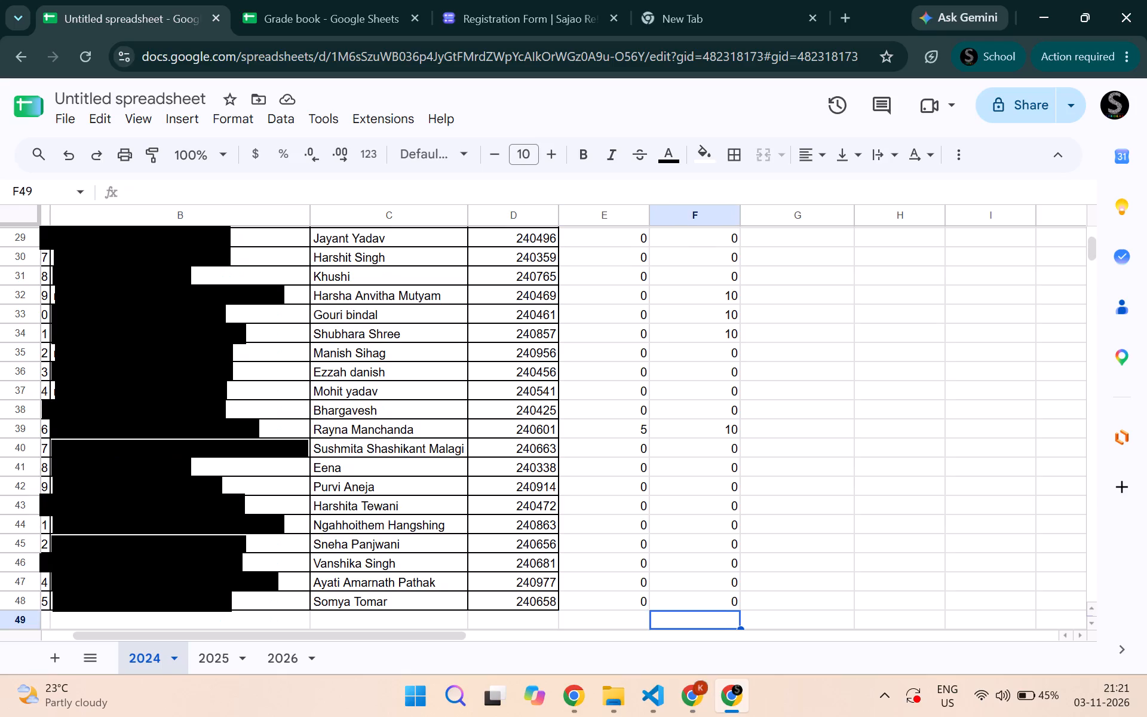
pyautogui.press('Up')
pyautogui.press('Up')
pyautogui.press('Up')
pyautogui.press('Up')
pyautogui.press('Up')
pyautogui.press('Up')
pyautogui.press('Up')
pyautogui.press('Up')
pyautogui.press('Up')
pyautogui.press('Up')
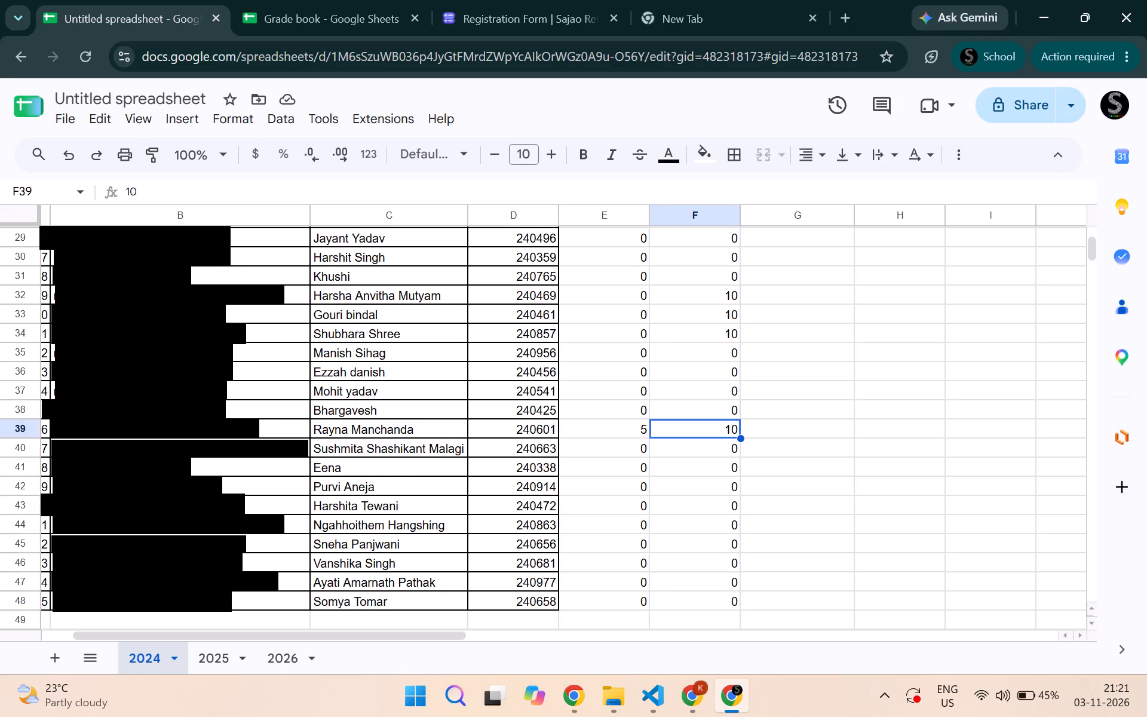
pyautogui.press('5')
pyautogui.press('Up')
# Set the Nandutsav scores in rows 34, 33 and 32 of the 2024 lower table to 5.
pyautogui.press('Up')
pyautogui.press('Up')
pyautogui.press('Up')
pyautogui.press('Up')
pyautogui.press('5')
pyautogui.press('Up')
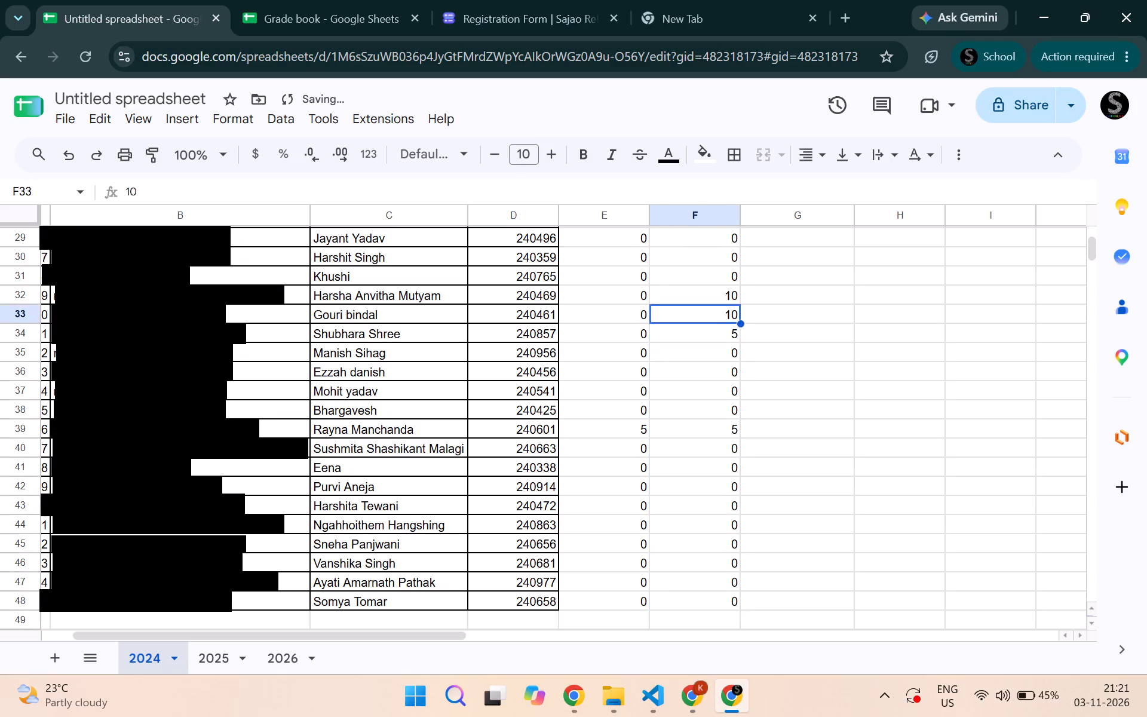
pyautogui.press('Up')
pyautogui.press('Down')
pyautogui.press('5')
pyautogui.press('Up')
pyautogui.press('5')
pyautogui.press('Up')
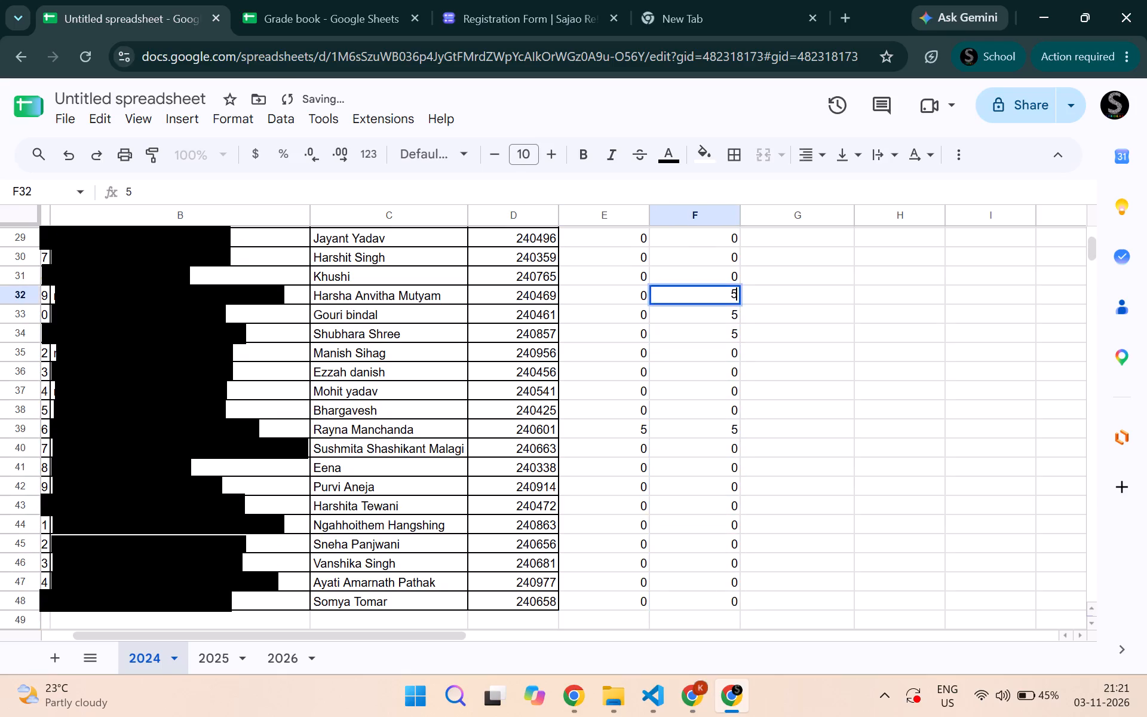
# Set the Nandutsav score in row 25 of the 2024 lower table to 5.
pyautogui.press('Up')
pyautogui.press('Up')
pyautogui.press('Up')
pyautogui.press('Up')
pyautogui.press('Up')
pyautogui.press('Up')
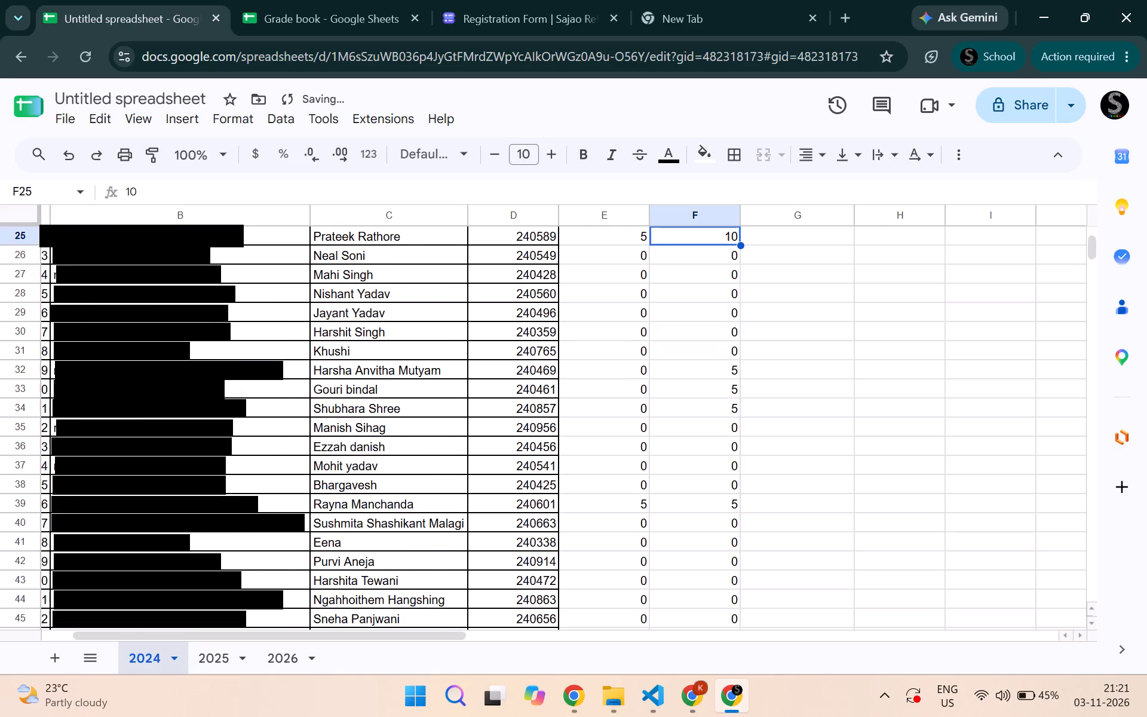
pyautogui.press('Up')
pyautogui.press('Down')
pyautogui.press('5')
pyautogui.press('Up')
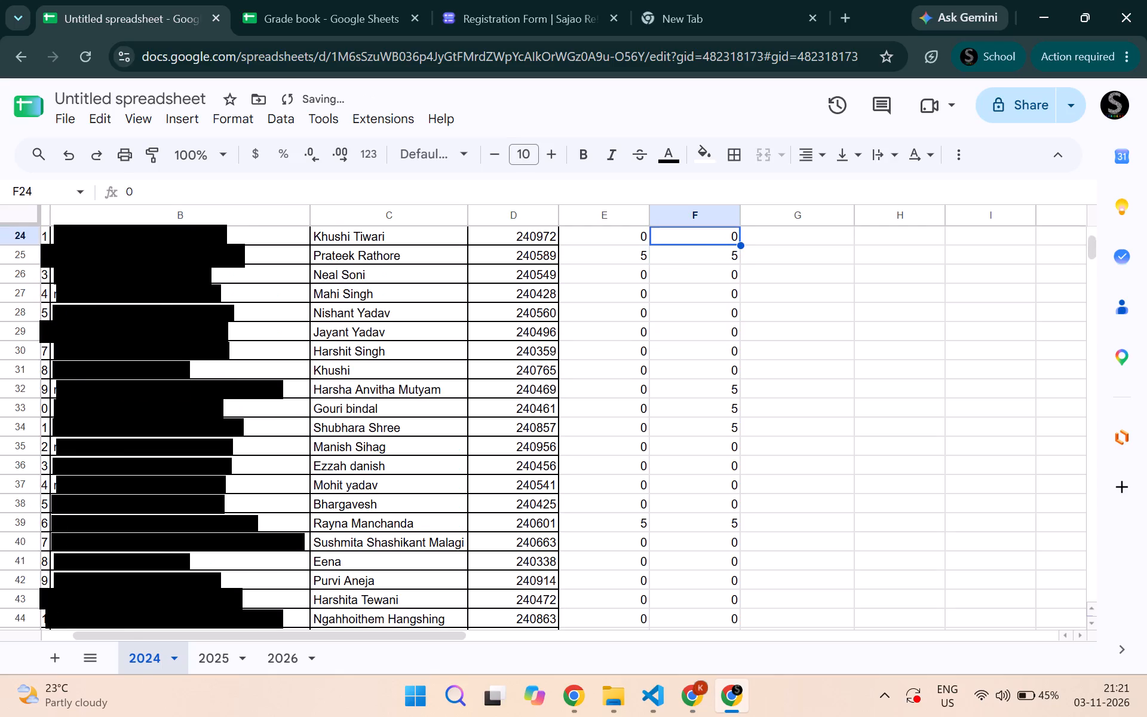
# Change the Nandutsav column header in row 23 of the 2024 sheet to "Nandutsav (5)".
pyautogui.press('Up')
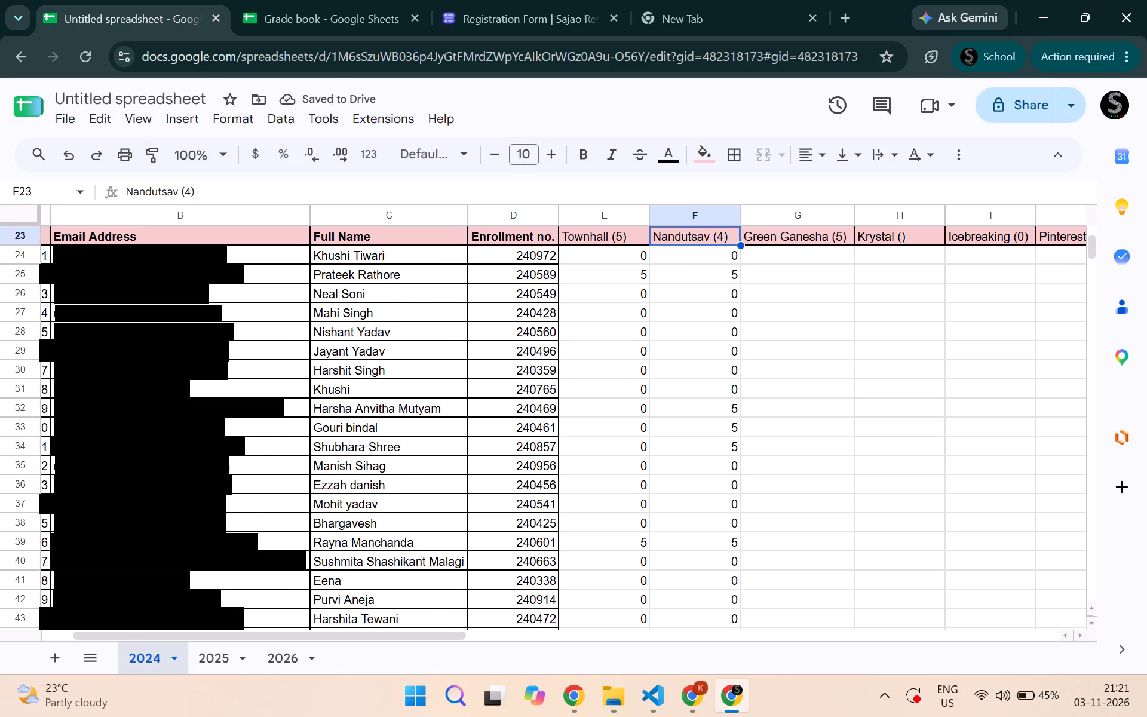
pyautogui.click(187, 192)
pyautogui.press('Right')
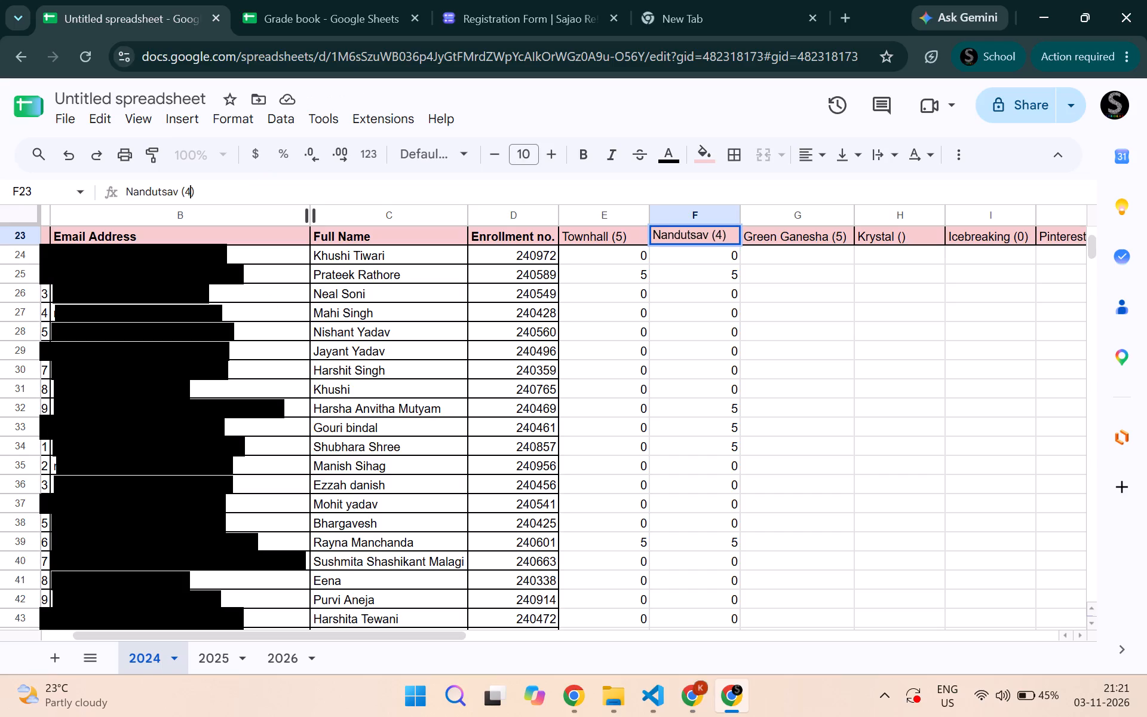
pyautogui.press('BackSpace')
pyautogui.press('5')
pyautogui.click(775, 243)
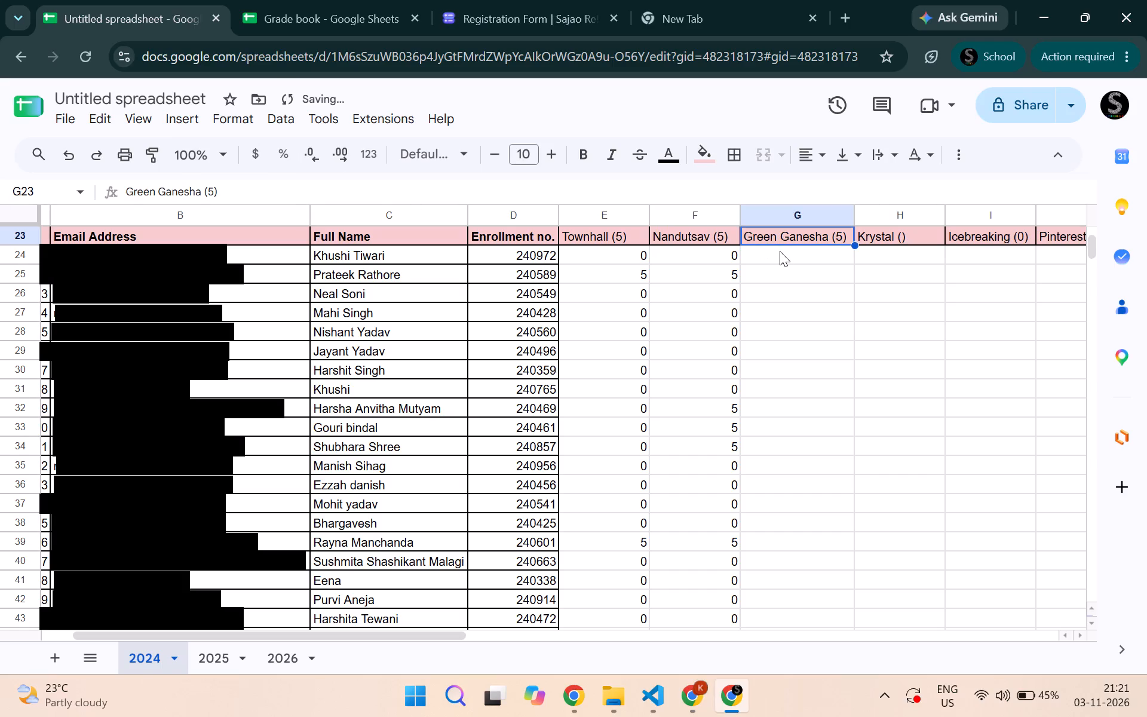
# Change the Green Ganesha column header in row 23 of the 2024 sheet to "Green Ganesha (4)".
pyautogui.click(844, 232)
pyautogui.scroll(1, 640, 272)
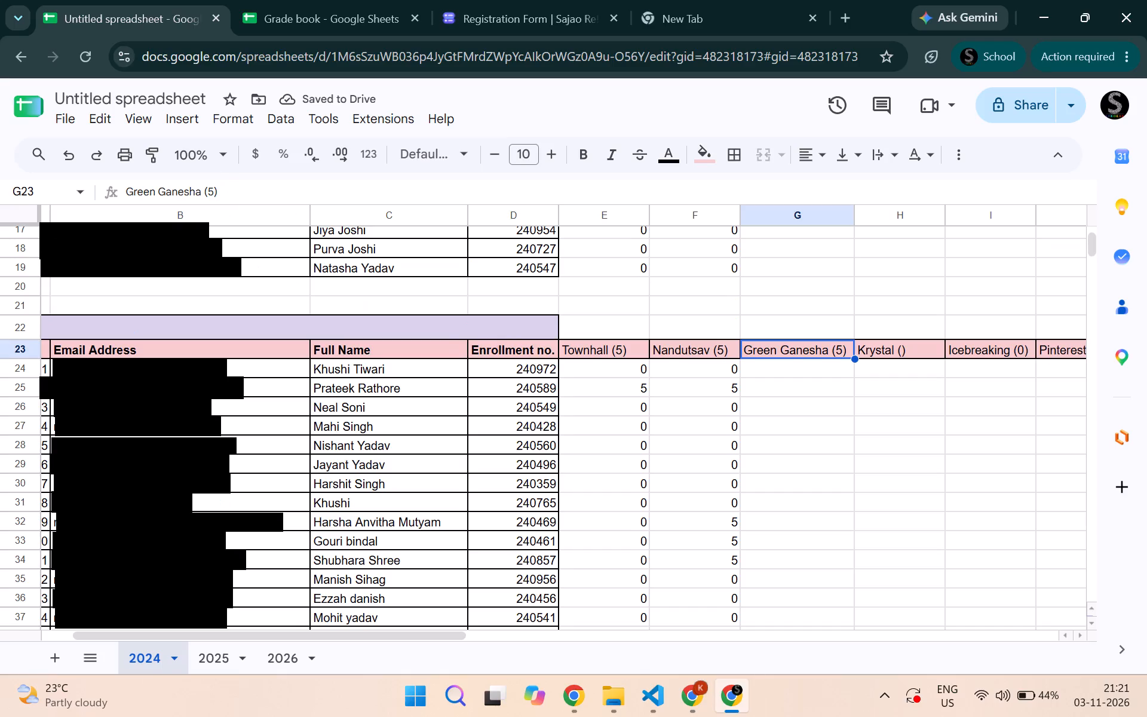
pyautogui.click(212, 188)
pyautogui.press('BackSpace')
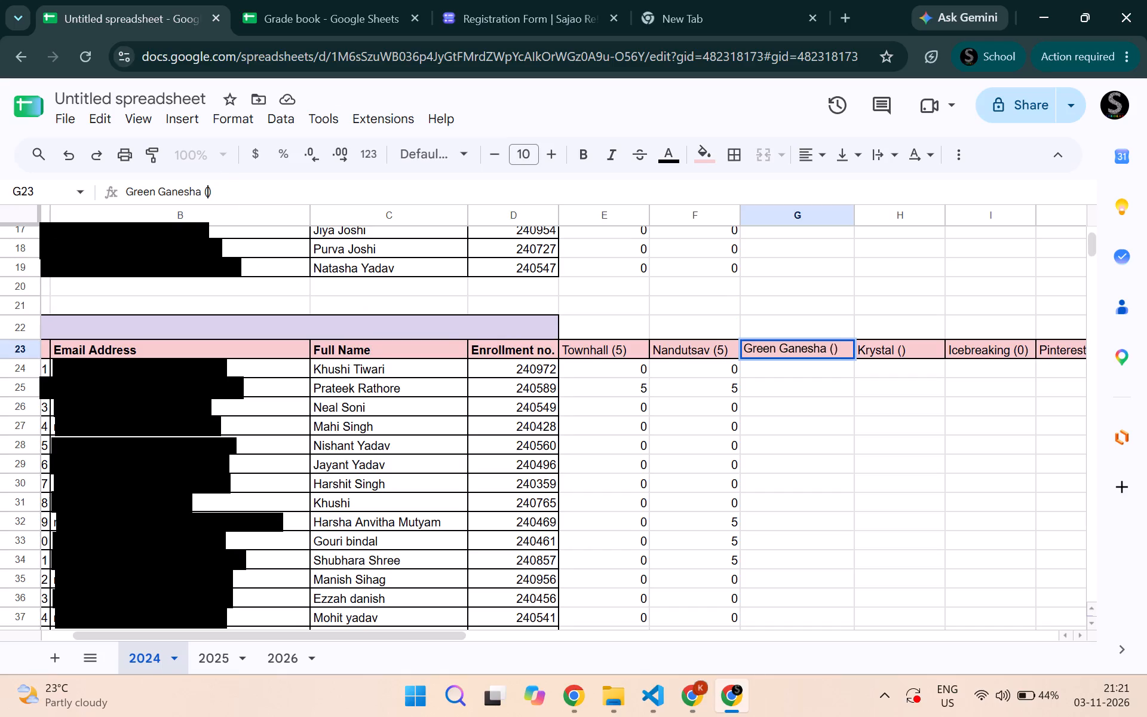
pyautogui.press('4')
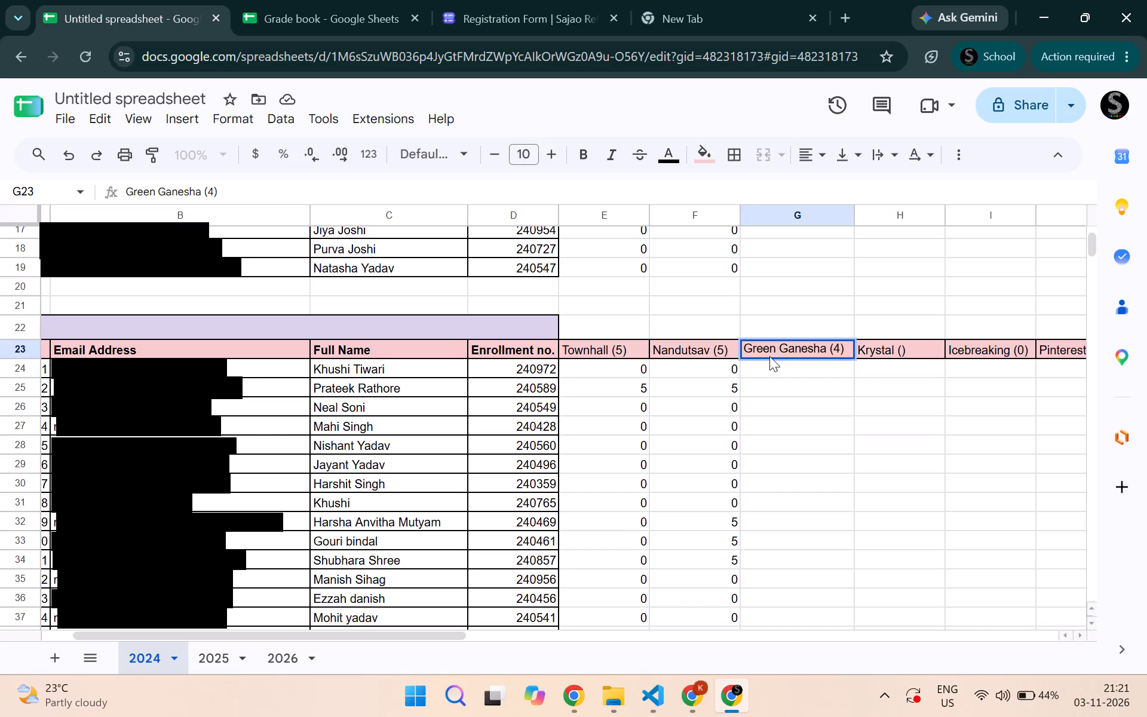
pyautogui.click(878, 351)
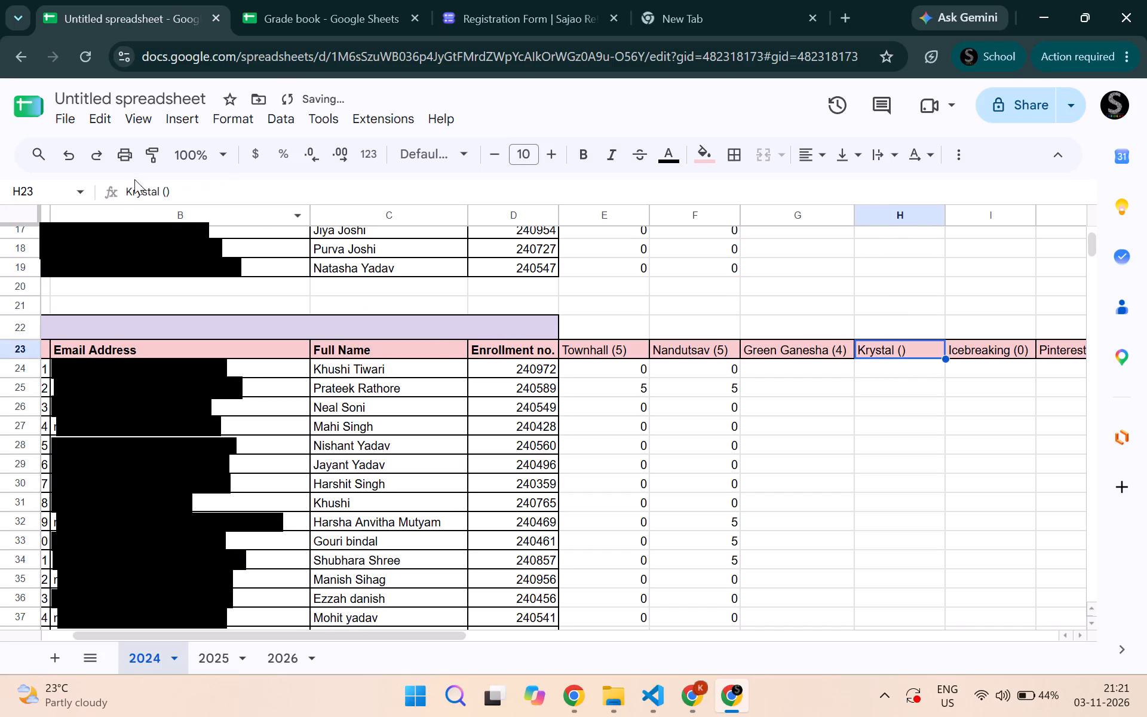
# Change the Krystal column header in row 23 of the 2024 sheet to "Krystal (4)".
pyautogui.click(167, 189)
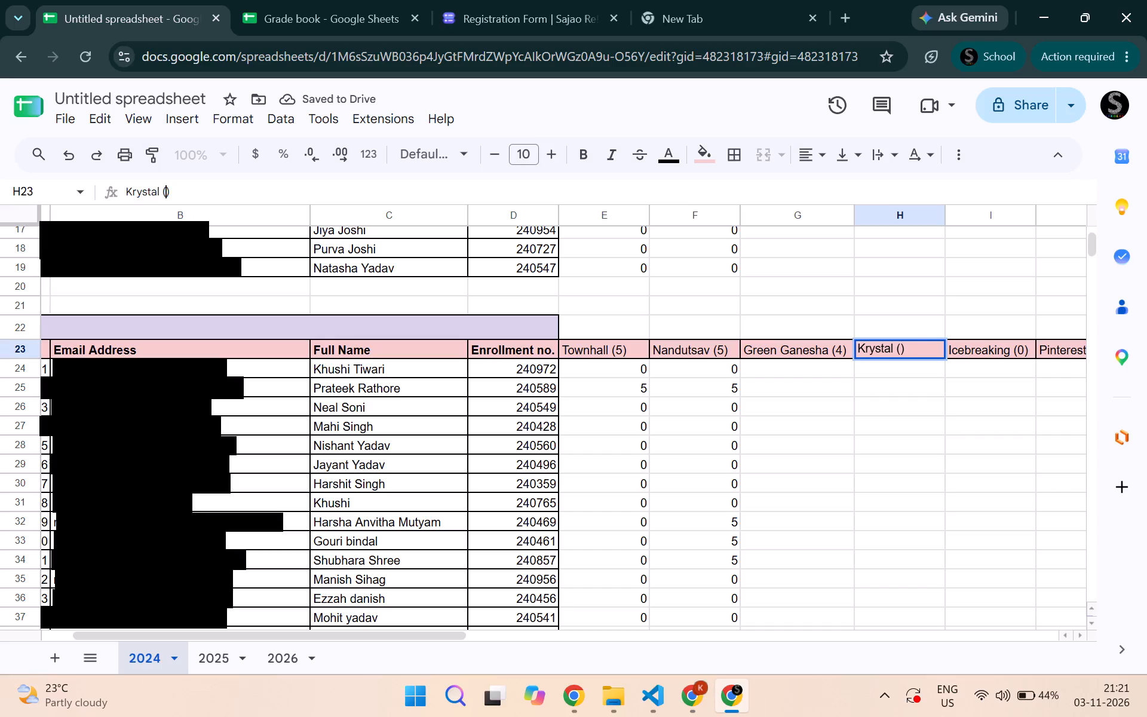
pyautogui.press('4')
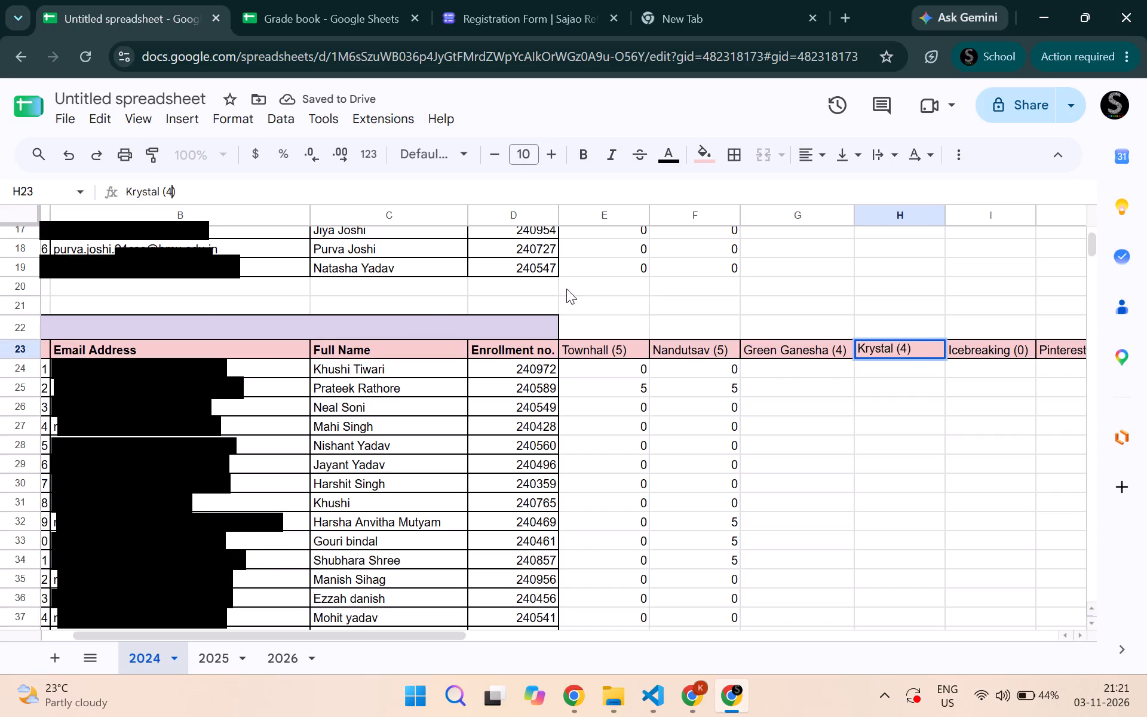
pyautogui.hscroll(-3, 872, 448)
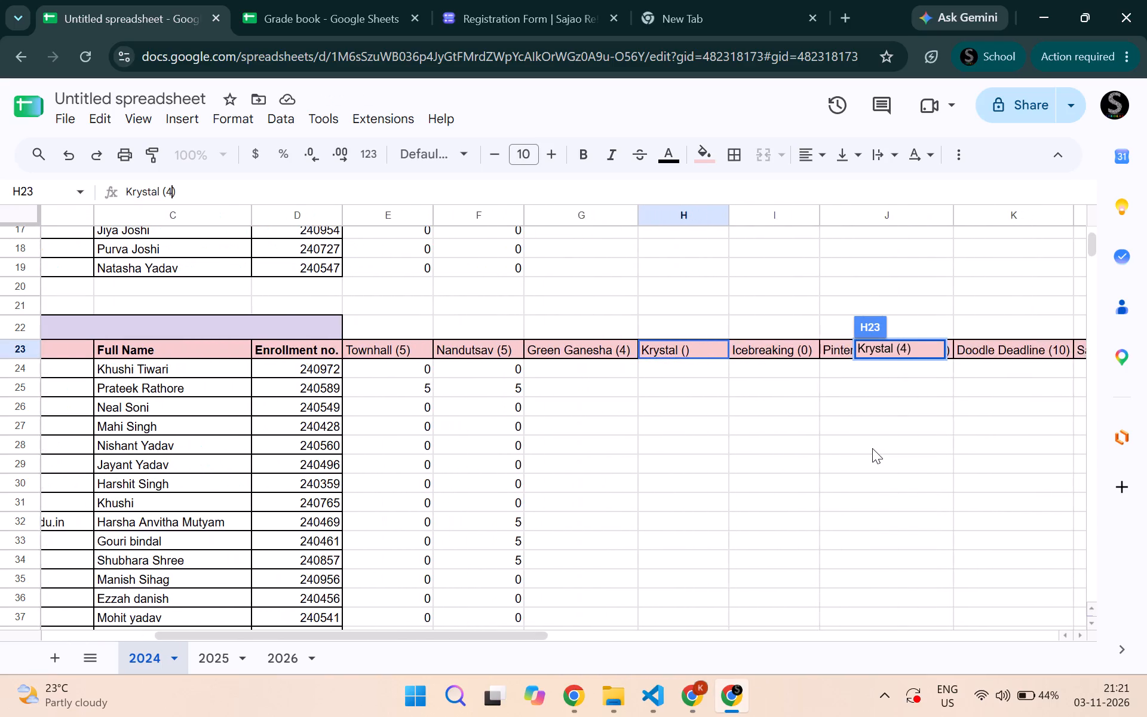
pyautogui.hscroll(-3, 872, 448)
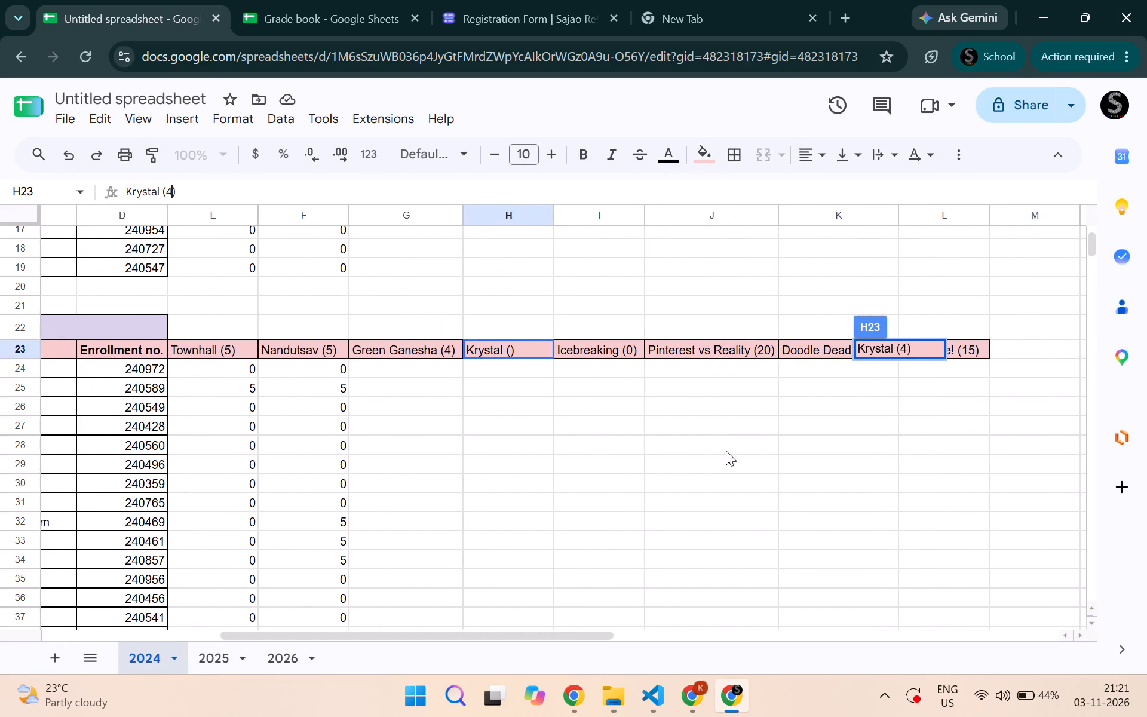
pyautogui.hscroll(1, 844, 467)
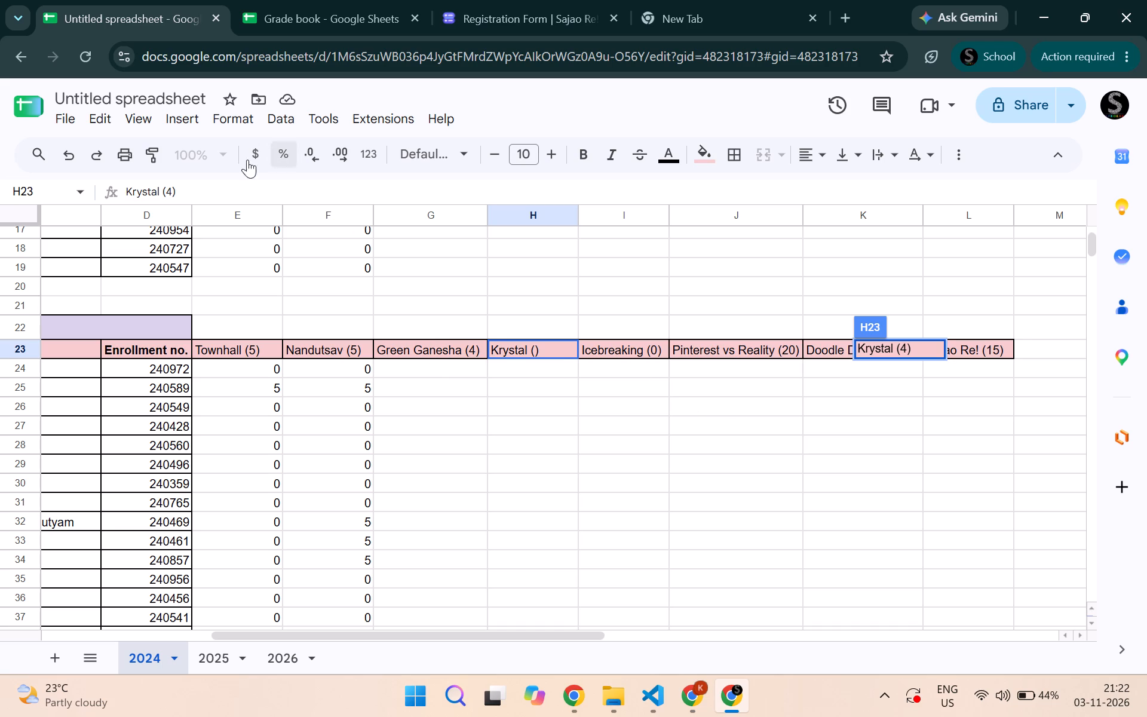
pyautogui.click(197, 186)
pyautogui.press('Return')
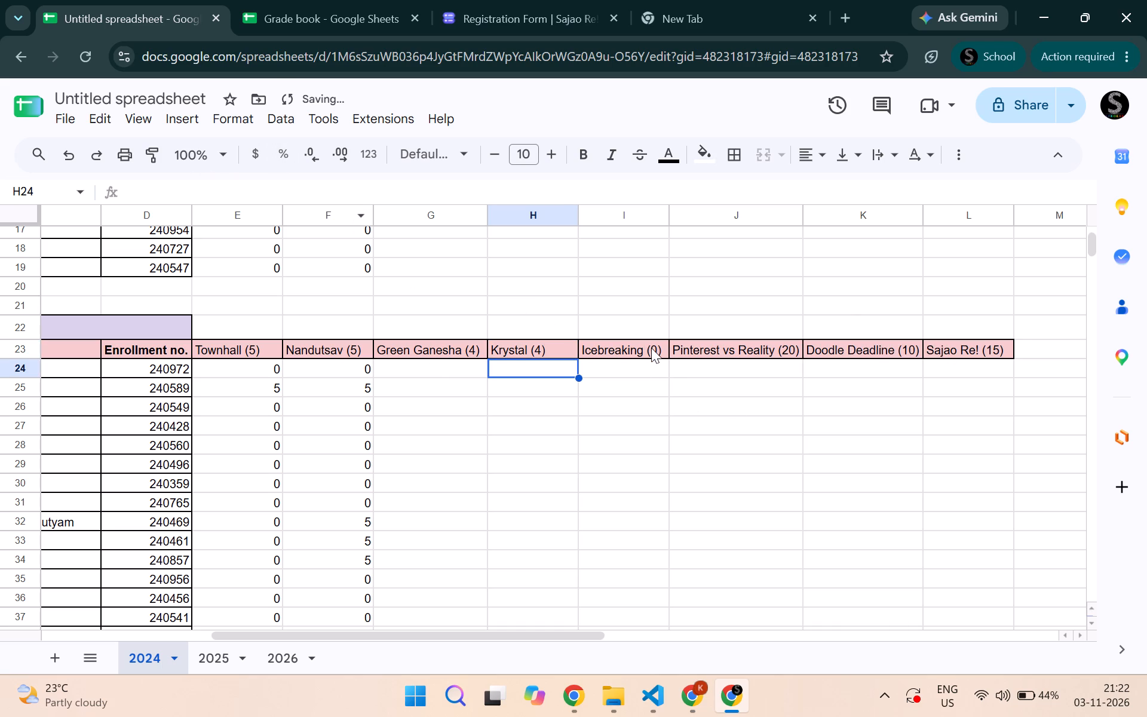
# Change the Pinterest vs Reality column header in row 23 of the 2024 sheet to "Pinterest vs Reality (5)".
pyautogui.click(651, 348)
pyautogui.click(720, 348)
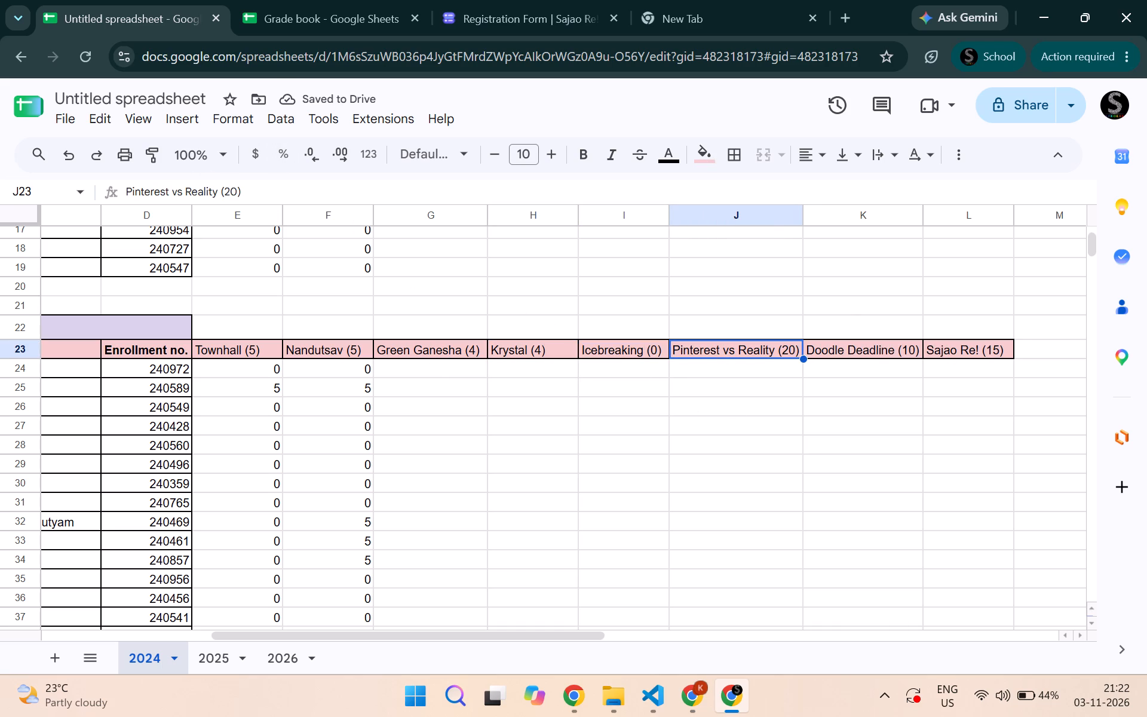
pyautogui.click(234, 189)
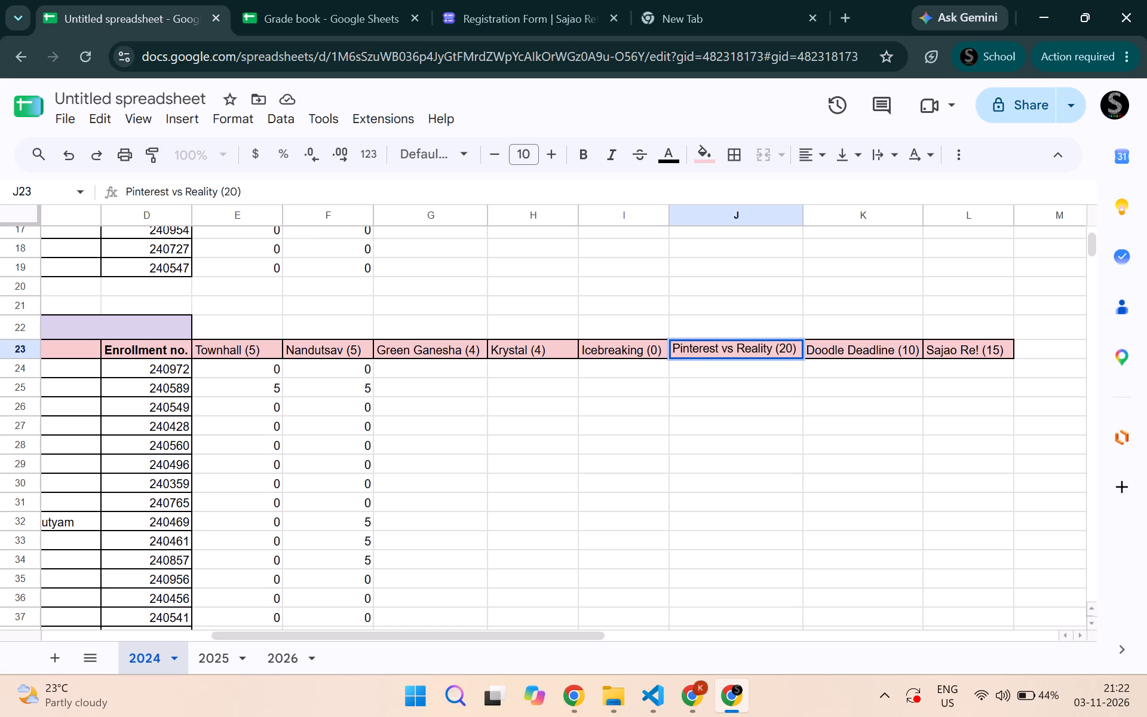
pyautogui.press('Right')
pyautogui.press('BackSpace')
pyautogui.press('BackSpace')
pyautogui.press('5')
# Change the Doodle Deadline column header in row 23 of the 2024 sheet to "Doodle Deadline (4)".
pyautogui.click(832, 353)
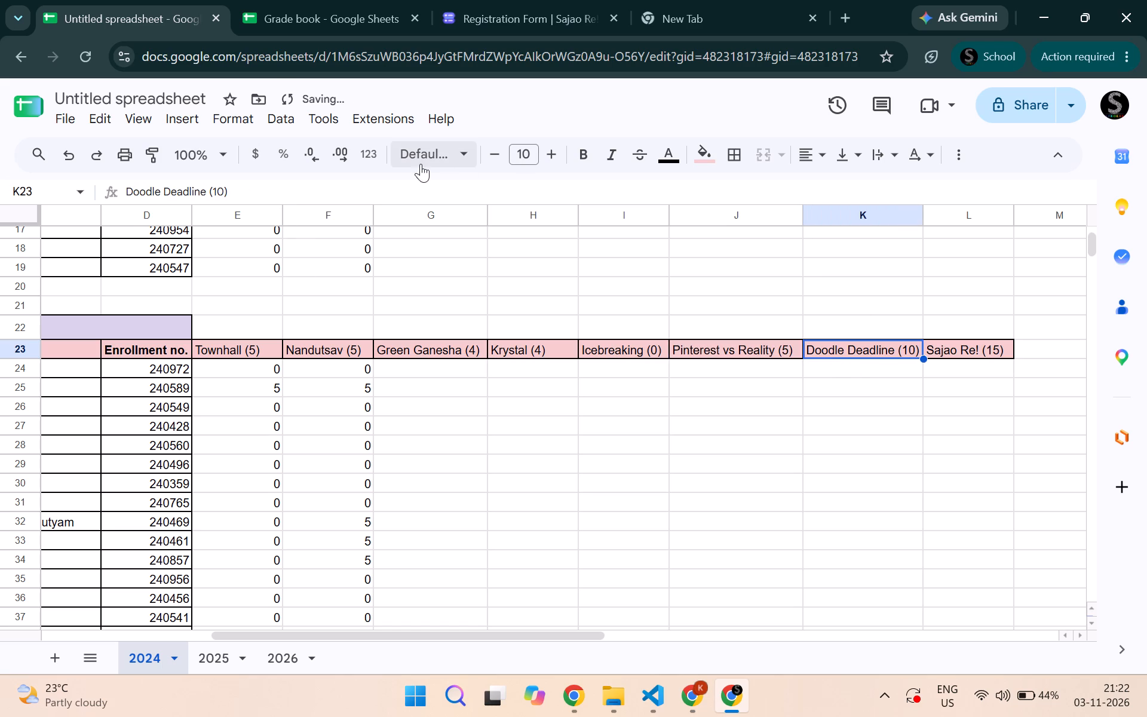
pyautogui.click(224, 190)
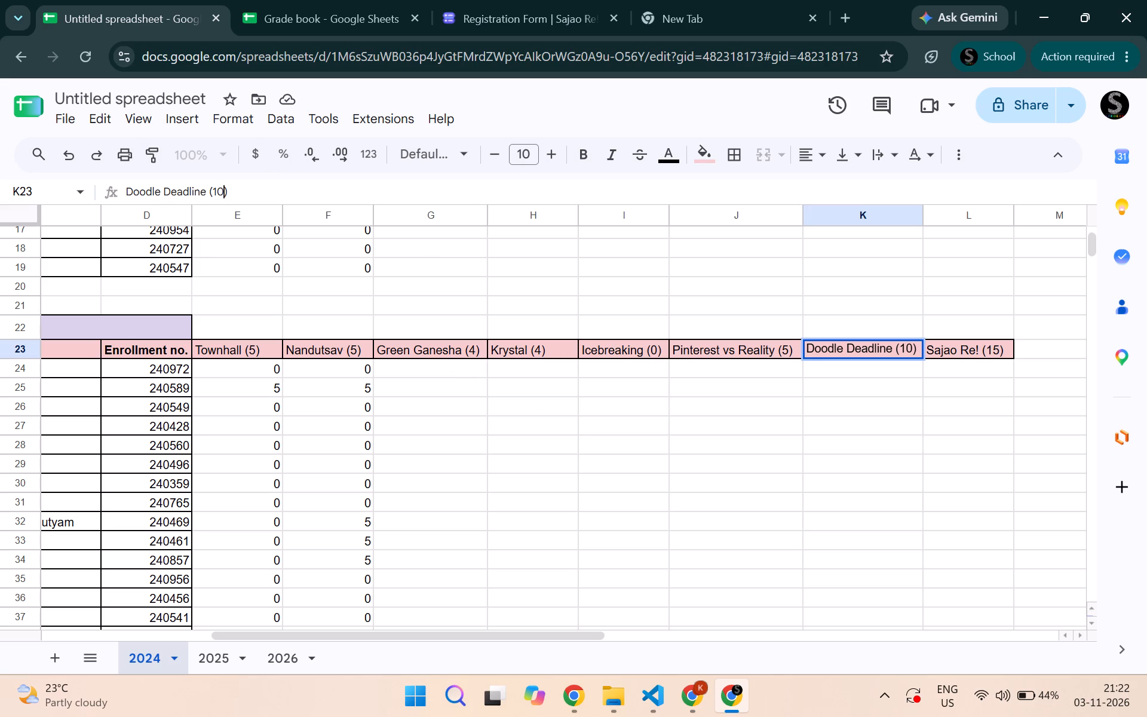
pyautogui.press('BackSpace')
pyautogui.press('BackSpace')
pyautogui.press('4')
pyautogui.hscroll(1, 226, 188)
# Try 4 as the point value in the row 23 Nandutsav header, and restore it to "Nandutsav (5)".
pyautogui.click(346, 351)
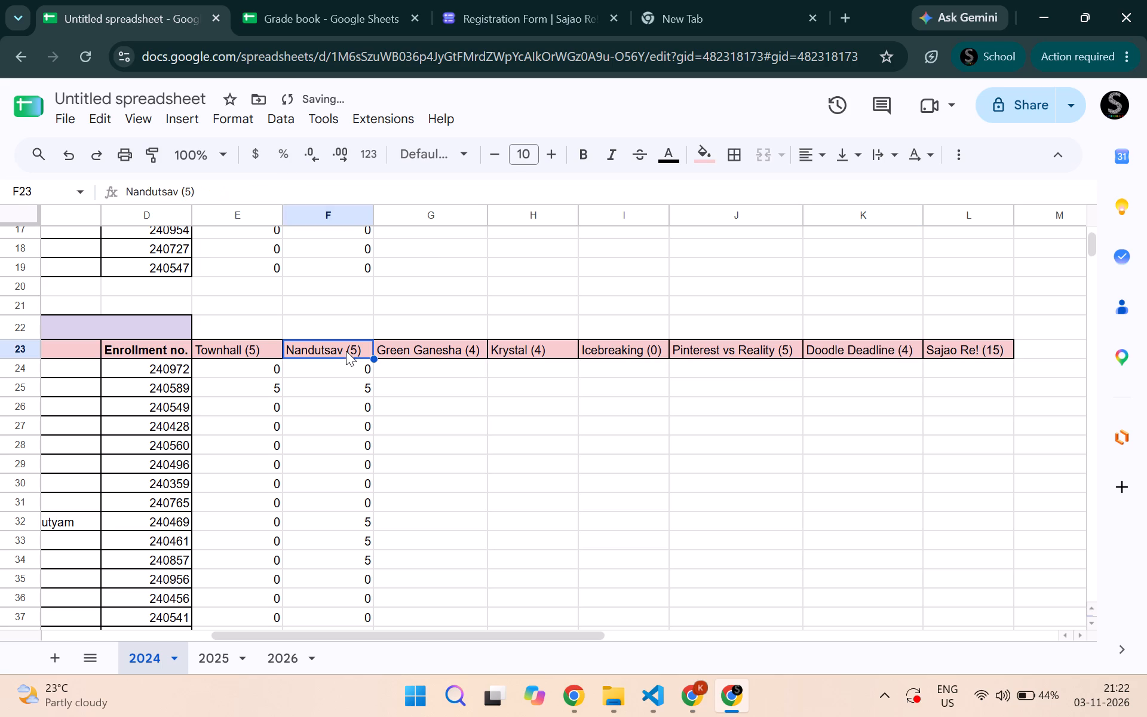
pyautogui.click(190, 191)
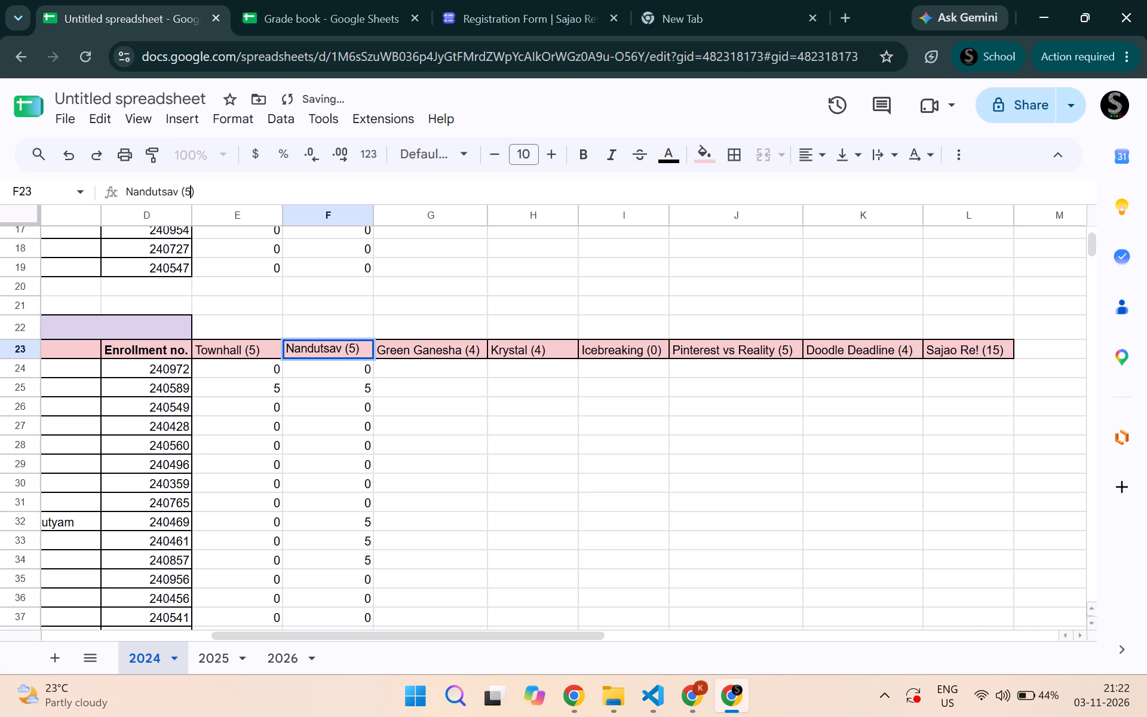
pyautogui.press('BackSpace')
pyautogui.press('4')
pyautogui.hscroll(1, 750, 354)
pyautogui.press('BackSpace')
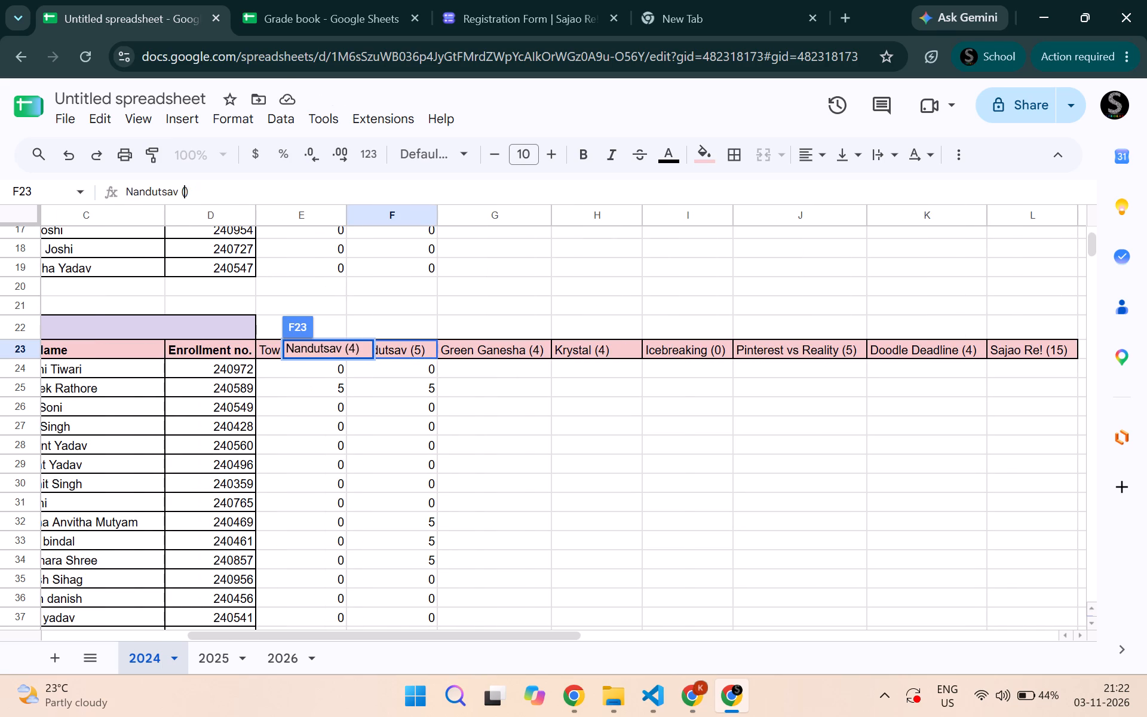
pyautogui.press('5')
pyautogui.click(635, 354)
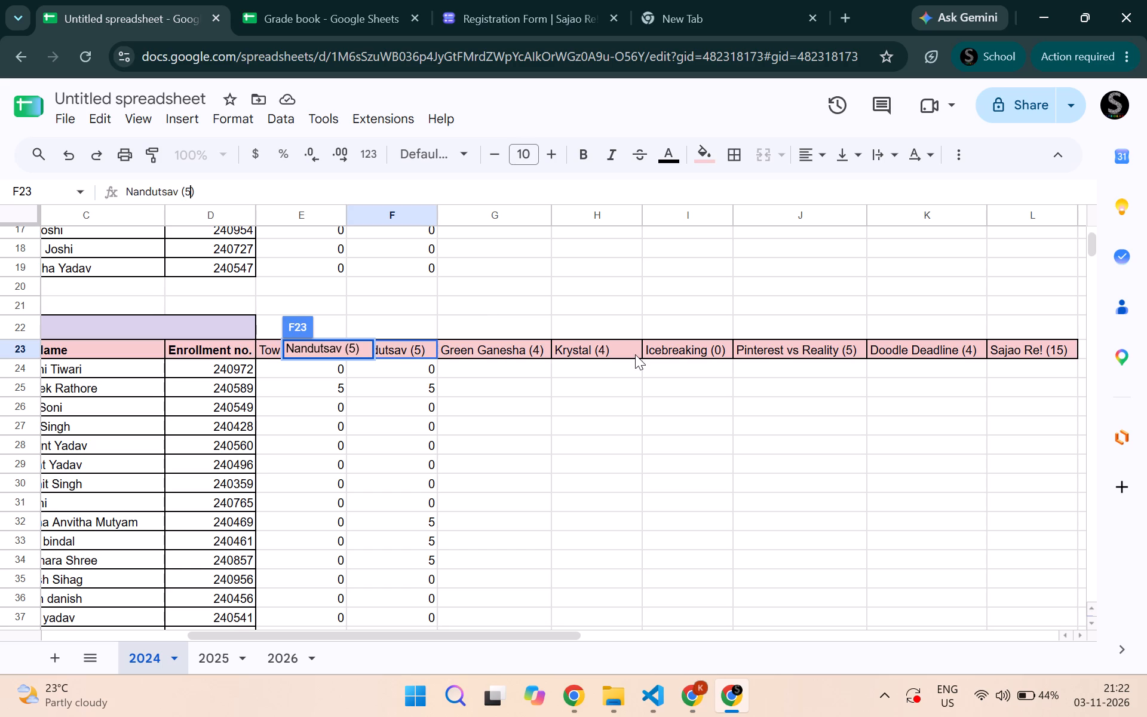
# Change the Pinterest vs Reality column header in row 23 of the 2024 sheet to "Pinterest vs Reality (4)".
pyautogui.hscroll(-1, 635, 354)
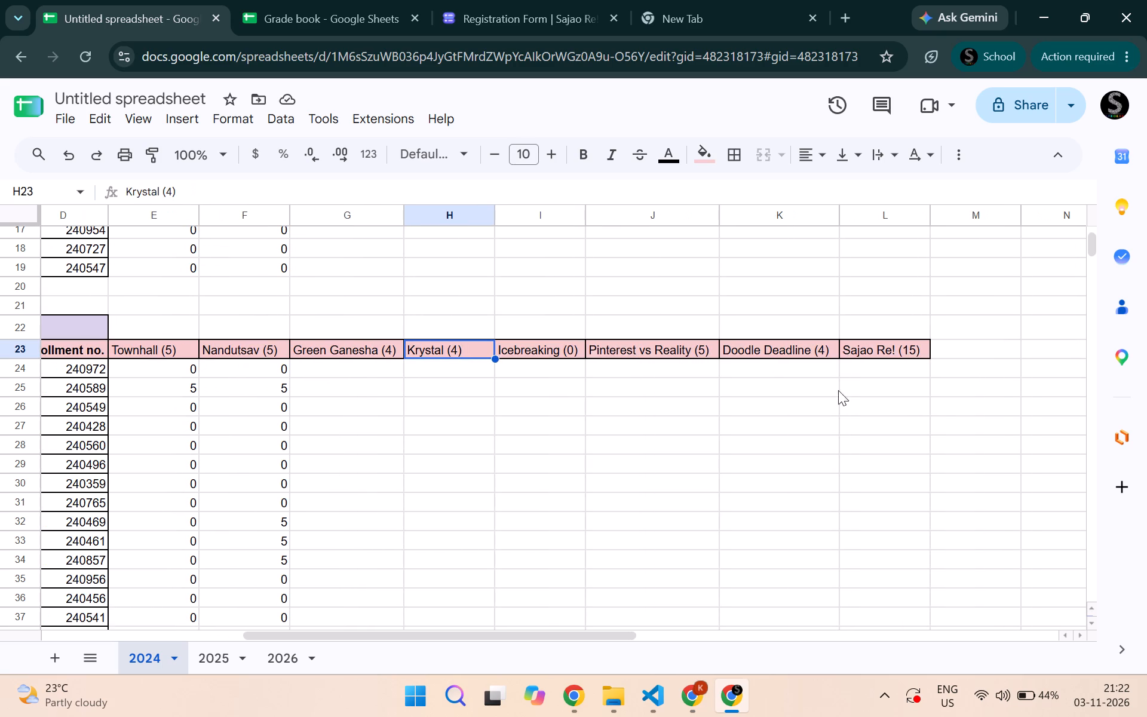
pyautogui.click(643, 346)
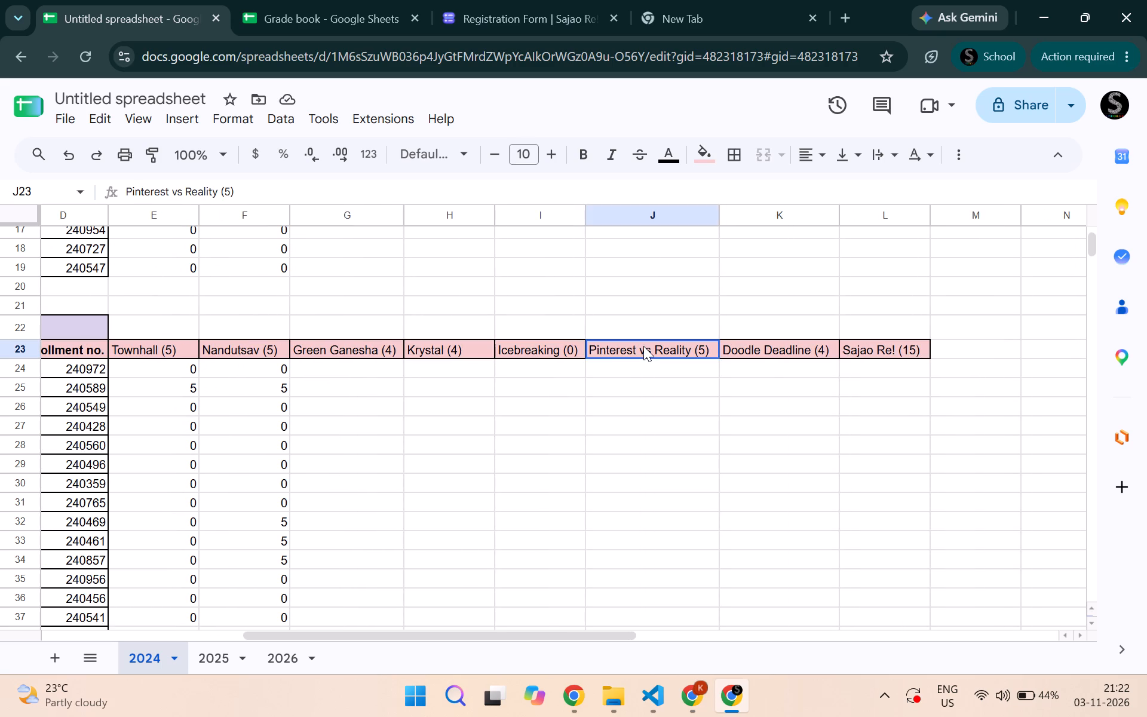
pyautogui.click(231, 189)
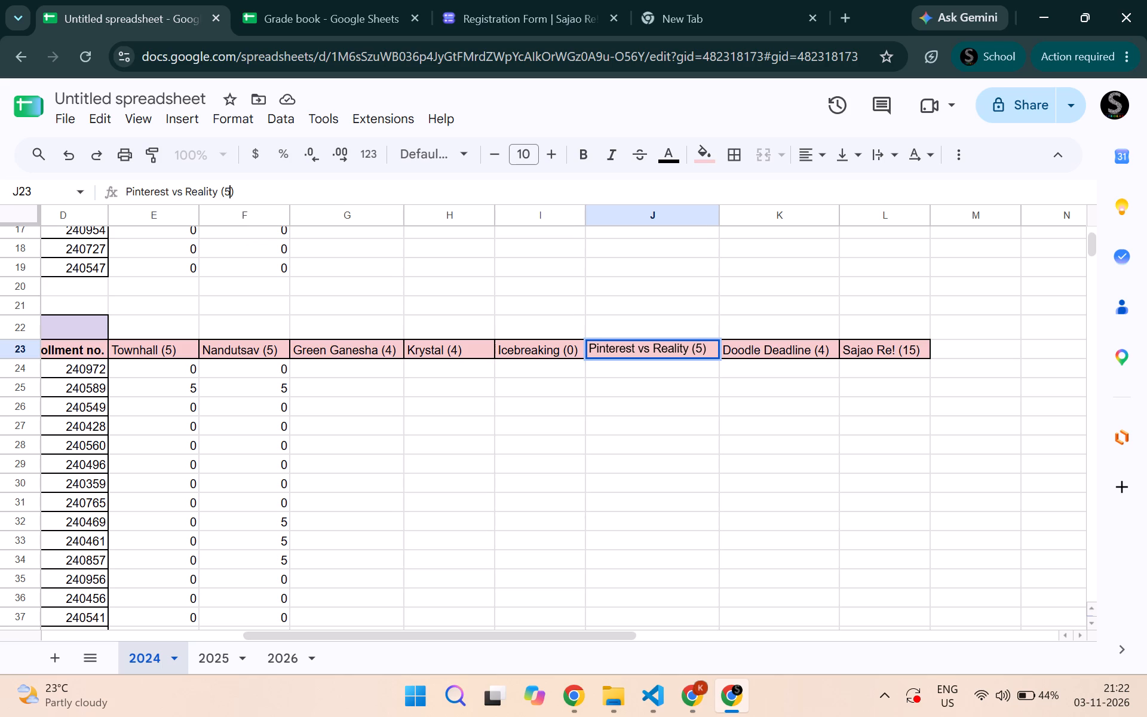
pyautogui.press('BackSpace')
pyautogui.press('4')
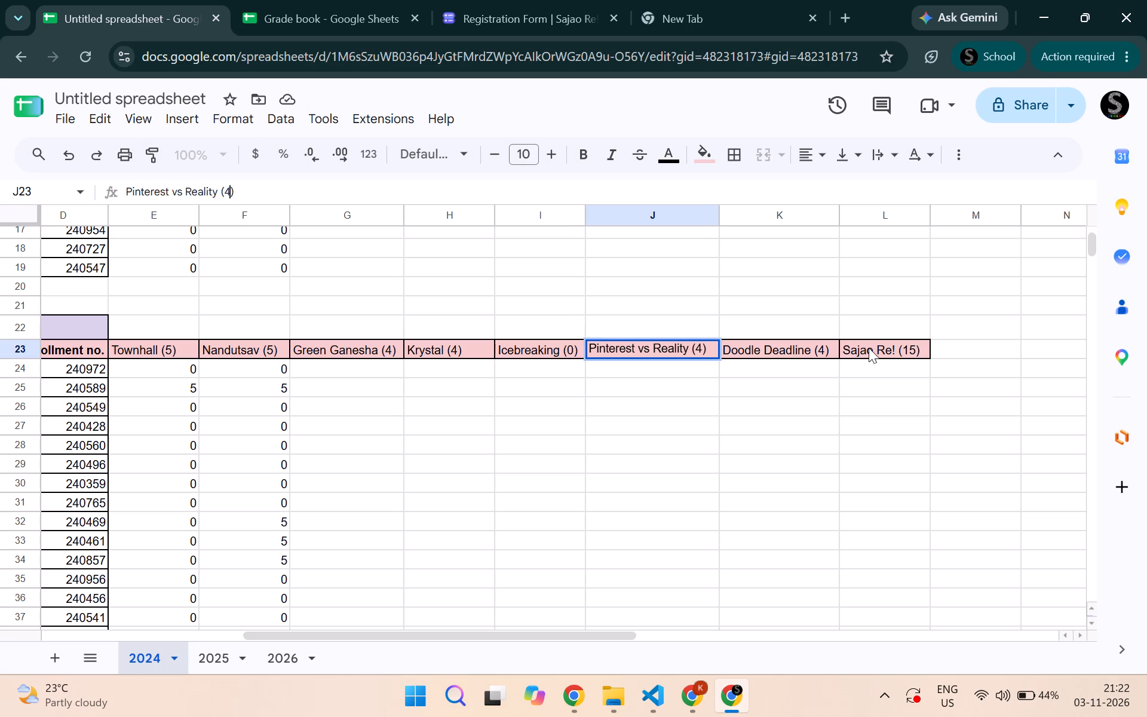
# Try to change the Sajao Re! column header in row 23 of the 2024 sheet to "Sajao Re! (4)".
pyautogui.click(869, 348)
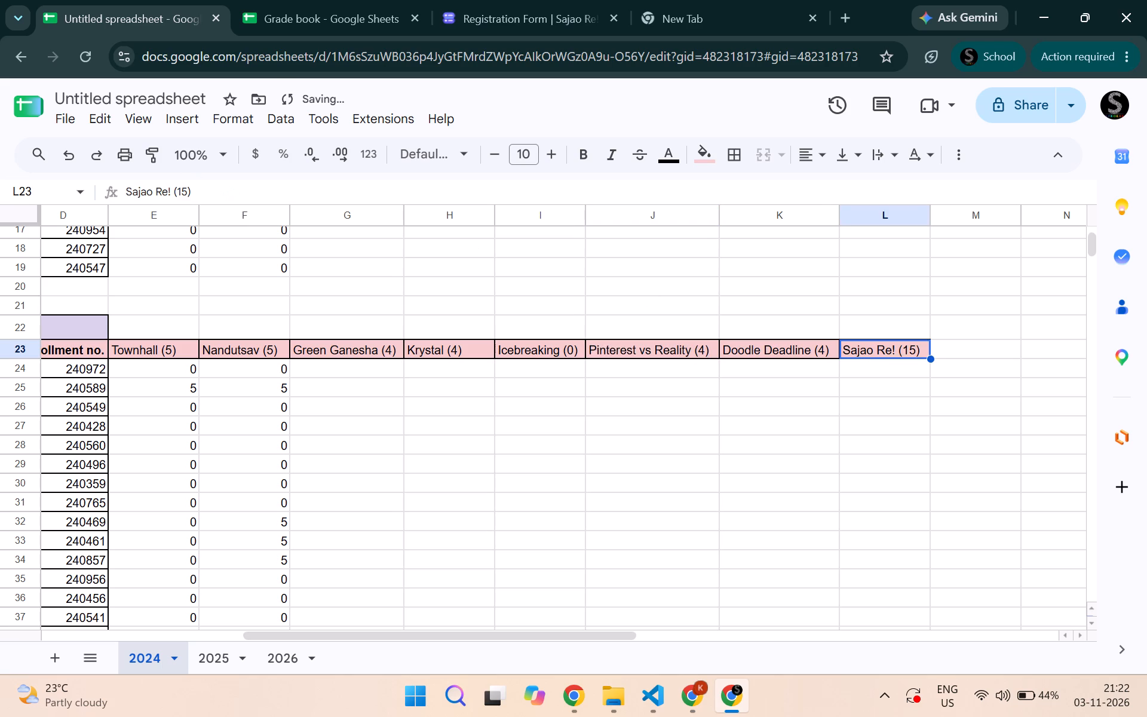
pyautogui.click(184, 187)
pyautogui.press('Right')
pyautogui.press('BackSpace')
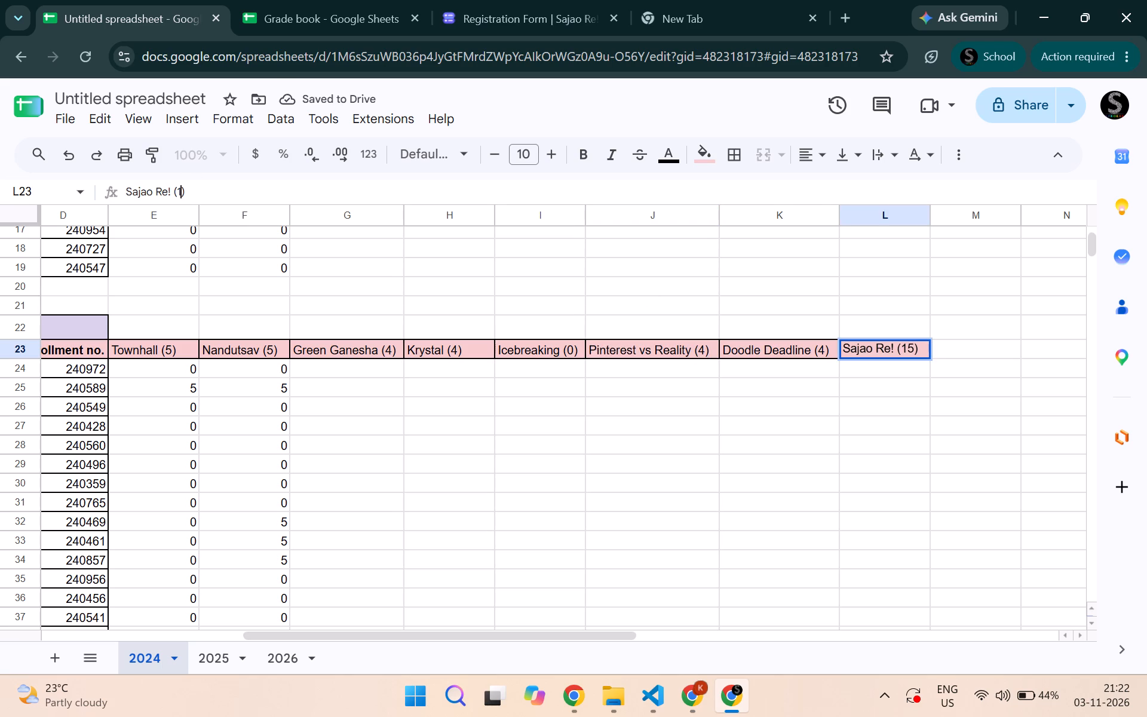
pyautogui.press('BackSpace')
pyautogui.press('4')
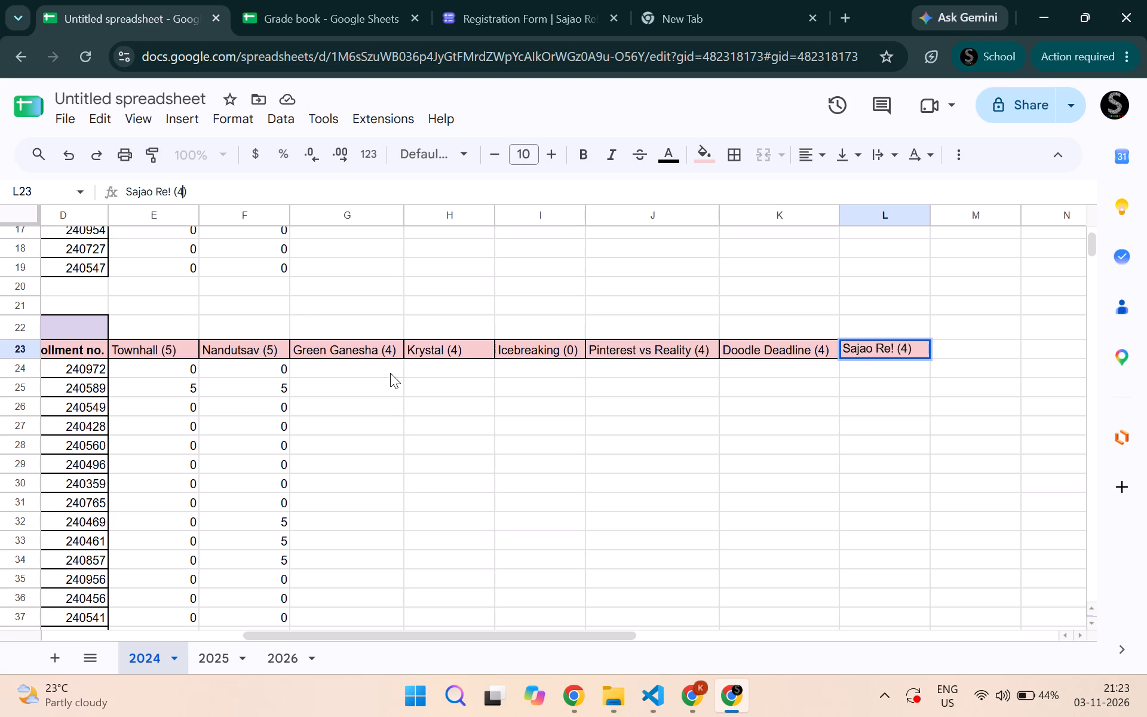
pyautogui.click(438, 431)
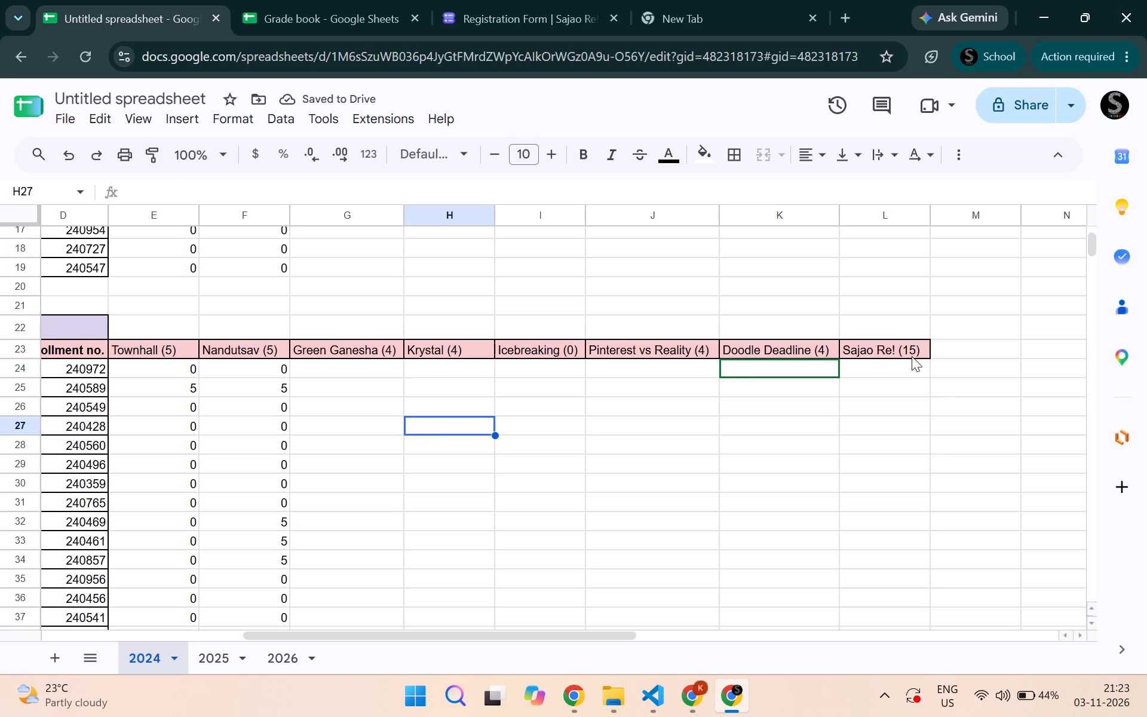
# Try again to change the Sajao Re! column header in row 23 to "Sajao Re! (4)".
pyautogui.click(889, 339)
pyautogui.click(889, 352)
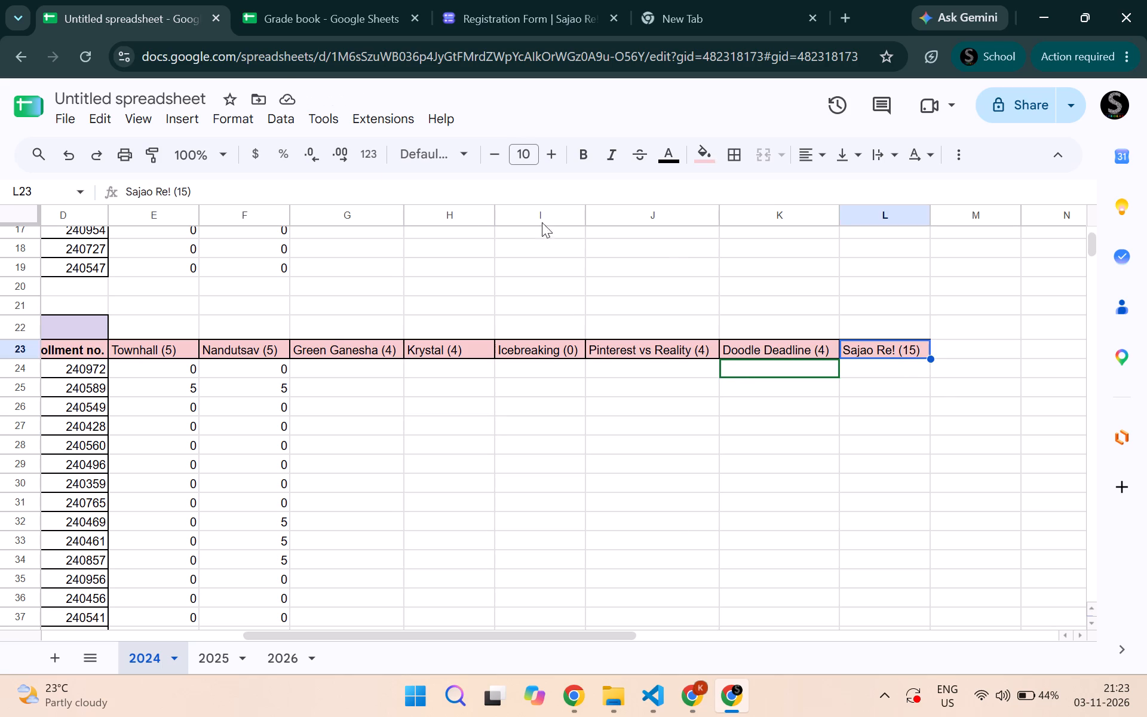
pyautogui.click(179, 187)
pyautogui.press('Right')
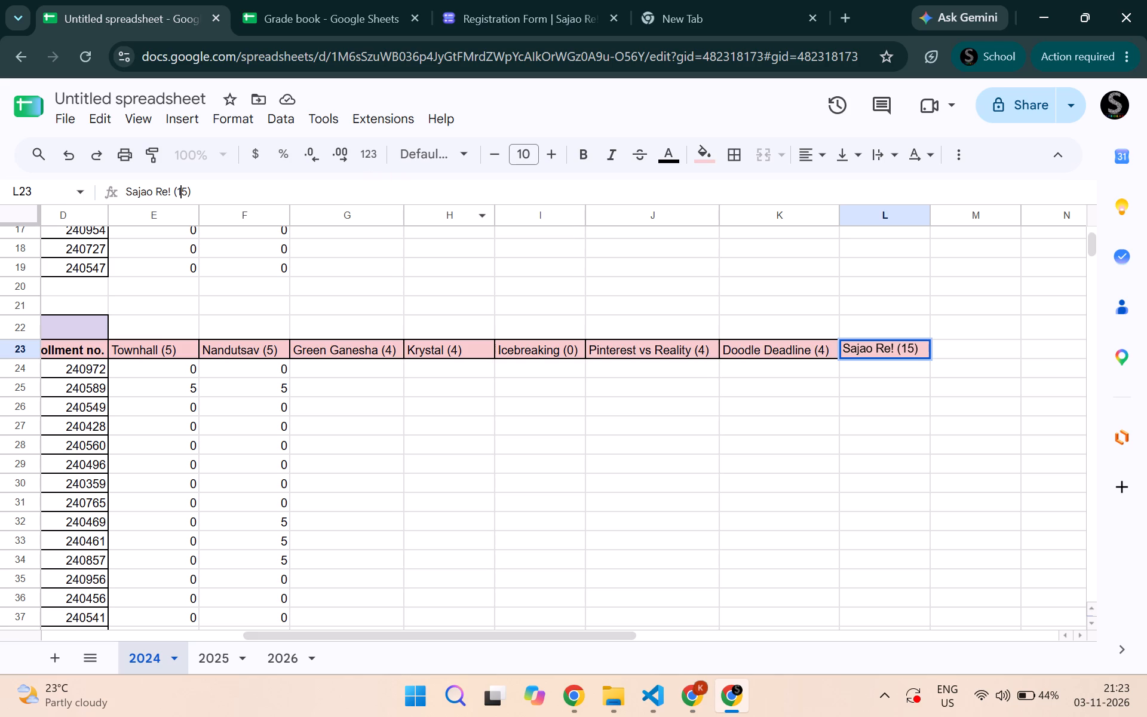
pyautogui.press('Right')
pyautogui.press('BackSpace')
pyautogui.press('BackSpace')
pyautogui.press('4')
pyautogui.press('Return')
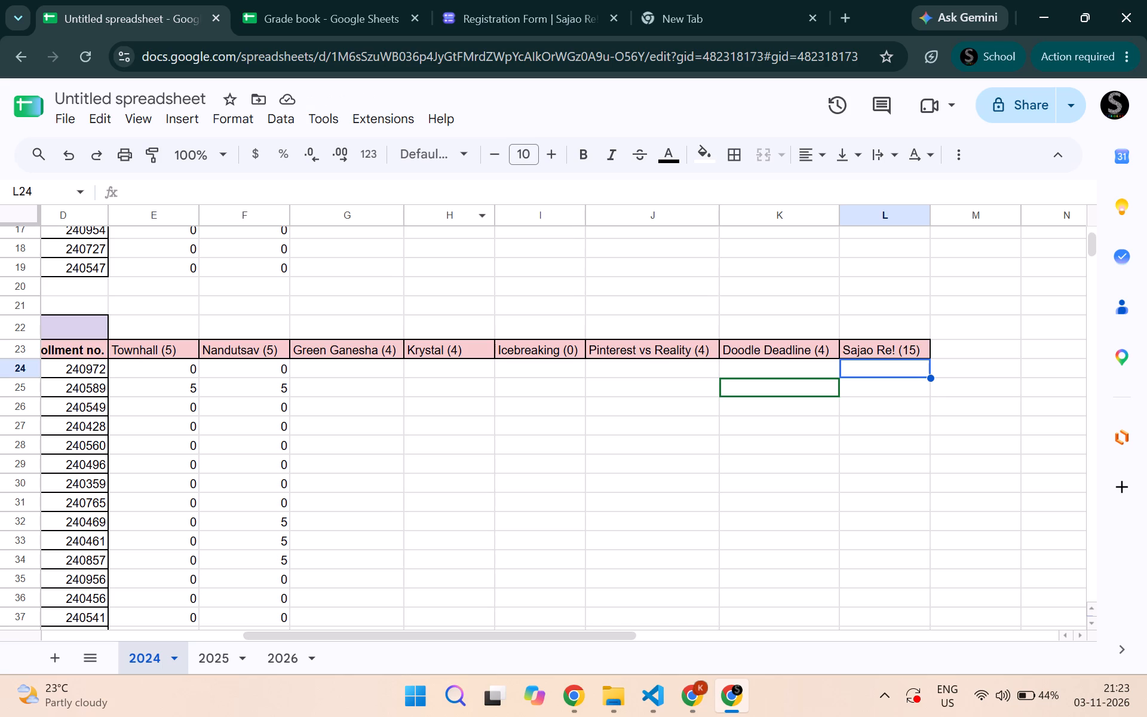
# Change the Sajao Re! column header in row 23 of the 2024 sheet to "Sajao Re! (4)".
pyautogui.click(887, 351)
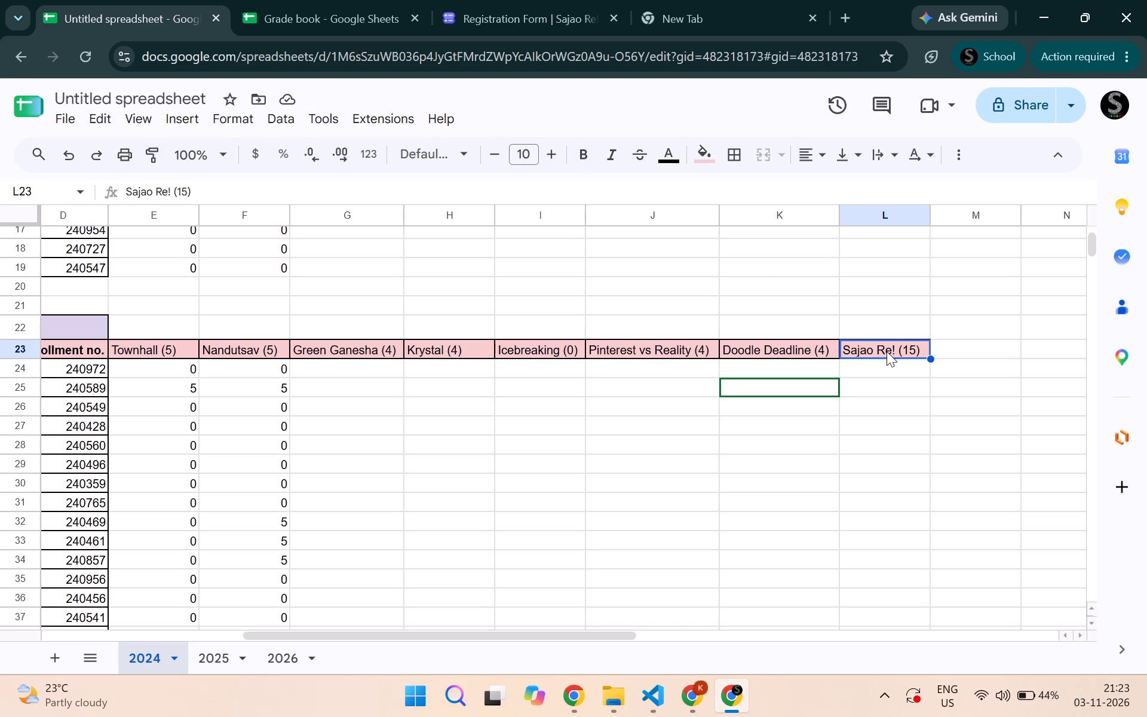
pyautogui.click(183, 194)
pyautogui.press('Right')
pyautogui.press('BackSpace')
pyautogui.press('BackSpace')
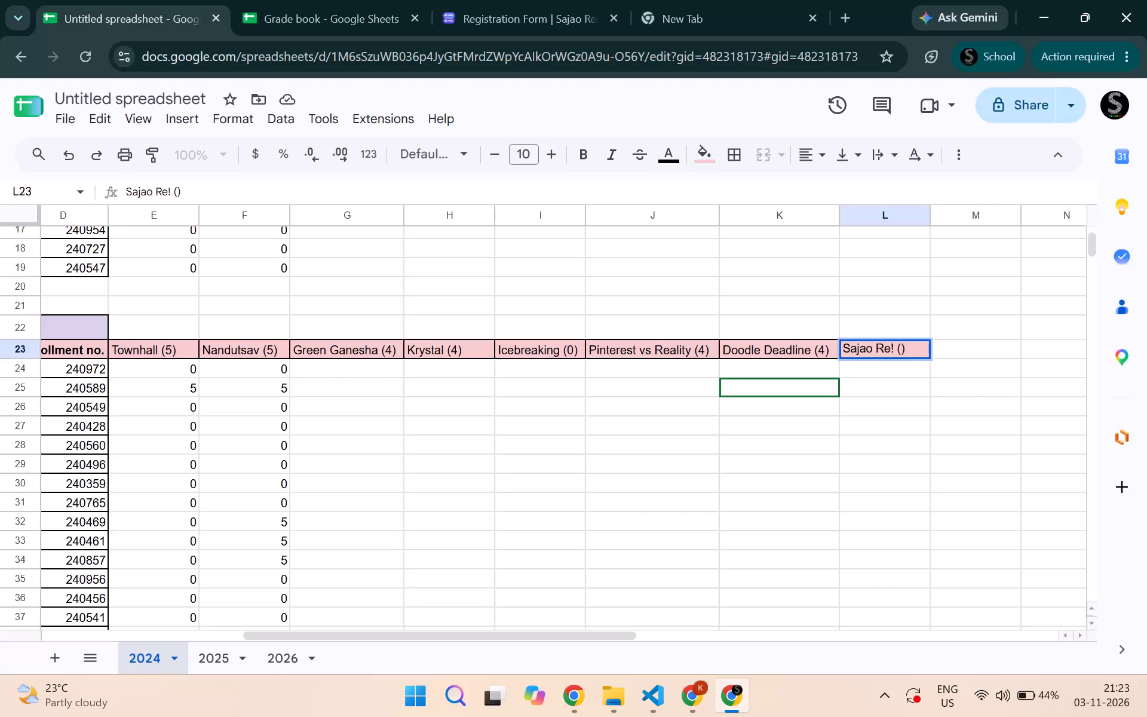
pyautogui.press('4')
pyautogui.press('Return')
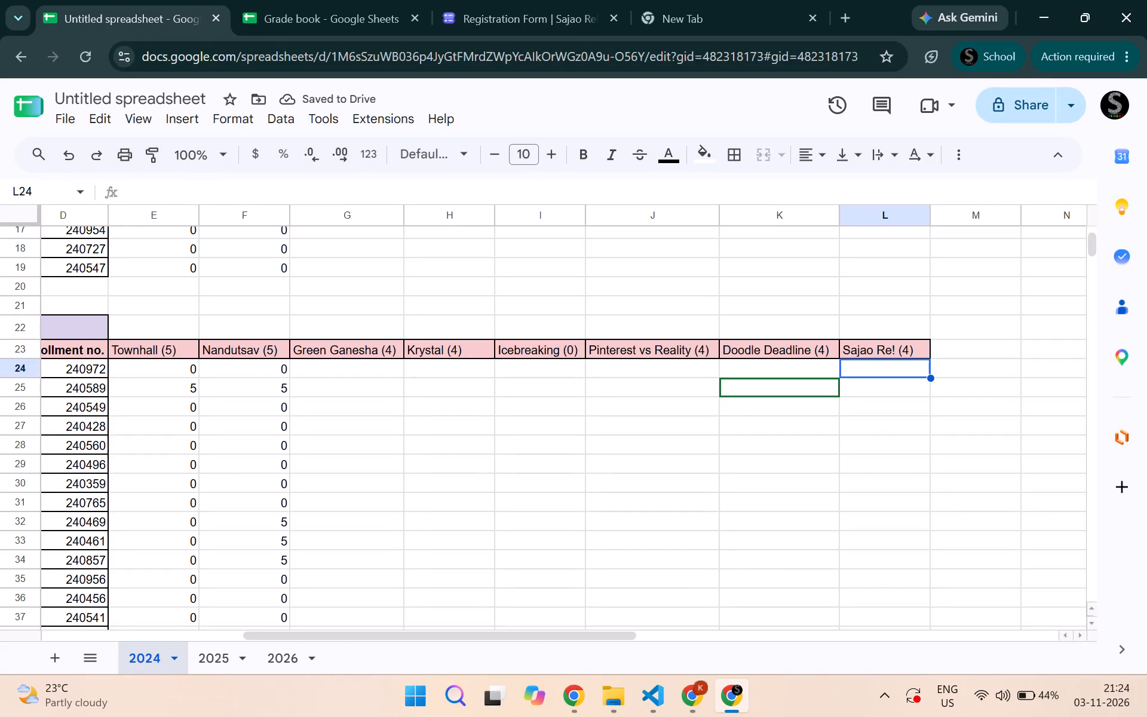
# Review the Major event scores on the 2024 sheet and both score tables on the 2025 sheet.
pyautogui.scroll(2, 183, 194)
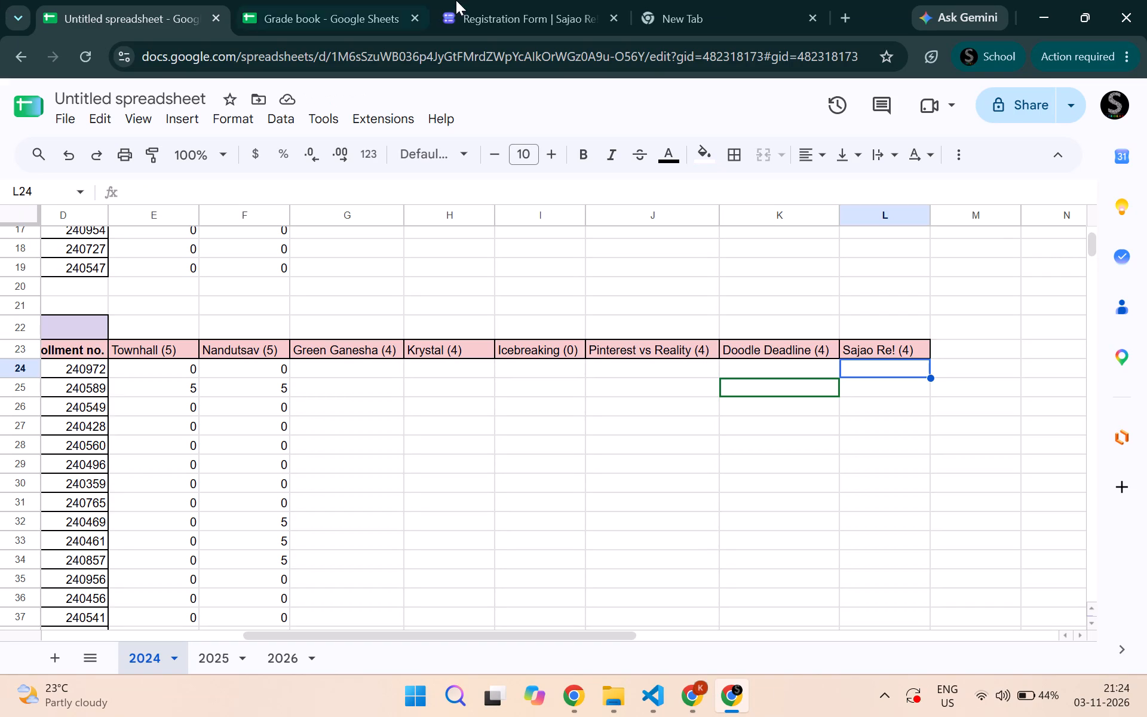
pyautogui.scroll(5, 304, 399)
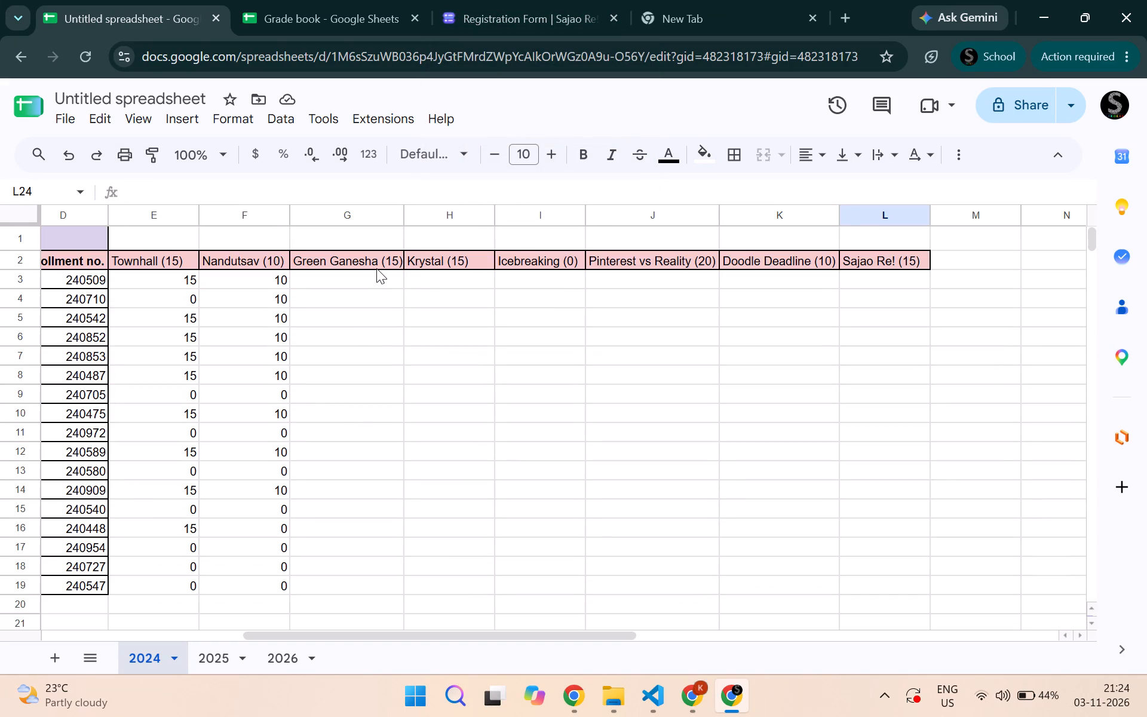
pyautogui.click(376, 268)
pyautogui.click(376, 275)
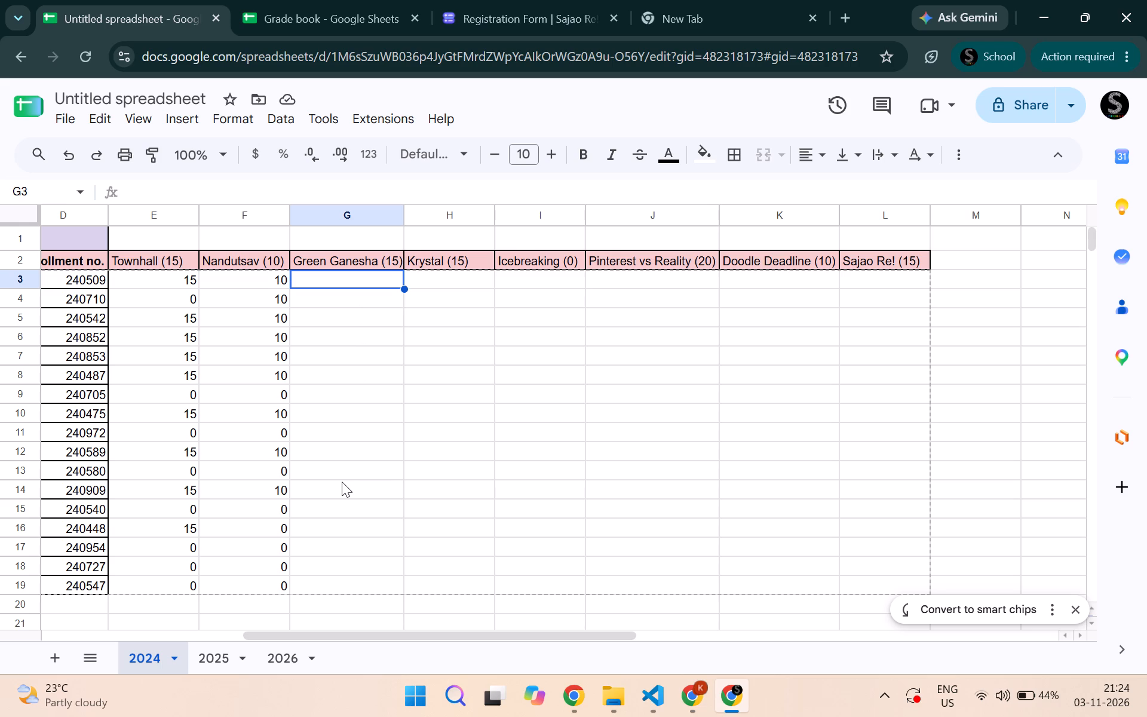
pyautogui.click(198, 652)
pyautogui.hscroll(-1, 465, 507)
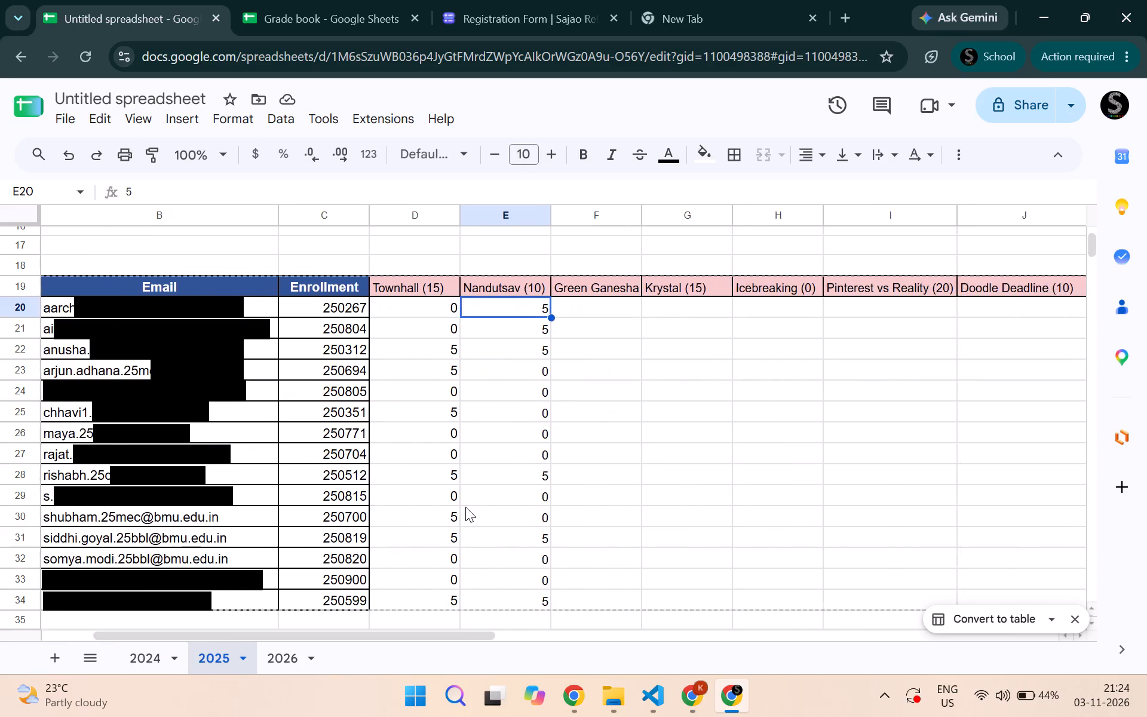
pyautogui.scroll(3, 465, 507)
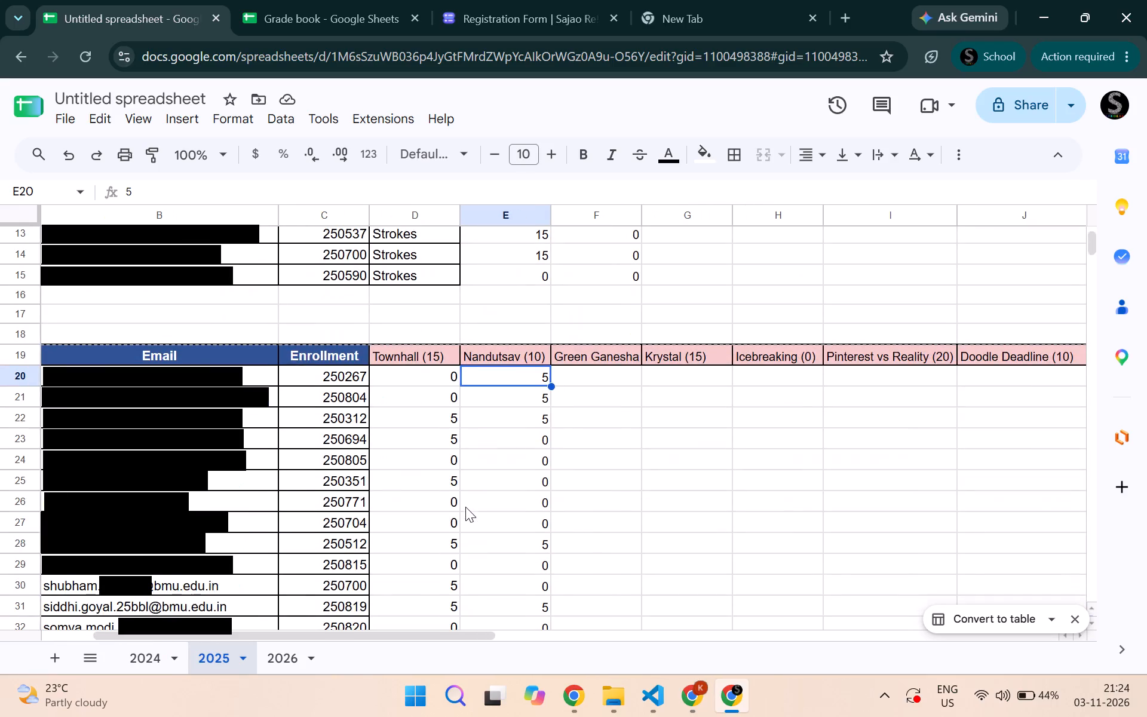
pyautogui.click(614, 379)
pyautogui.scroll(3, 614, 379)
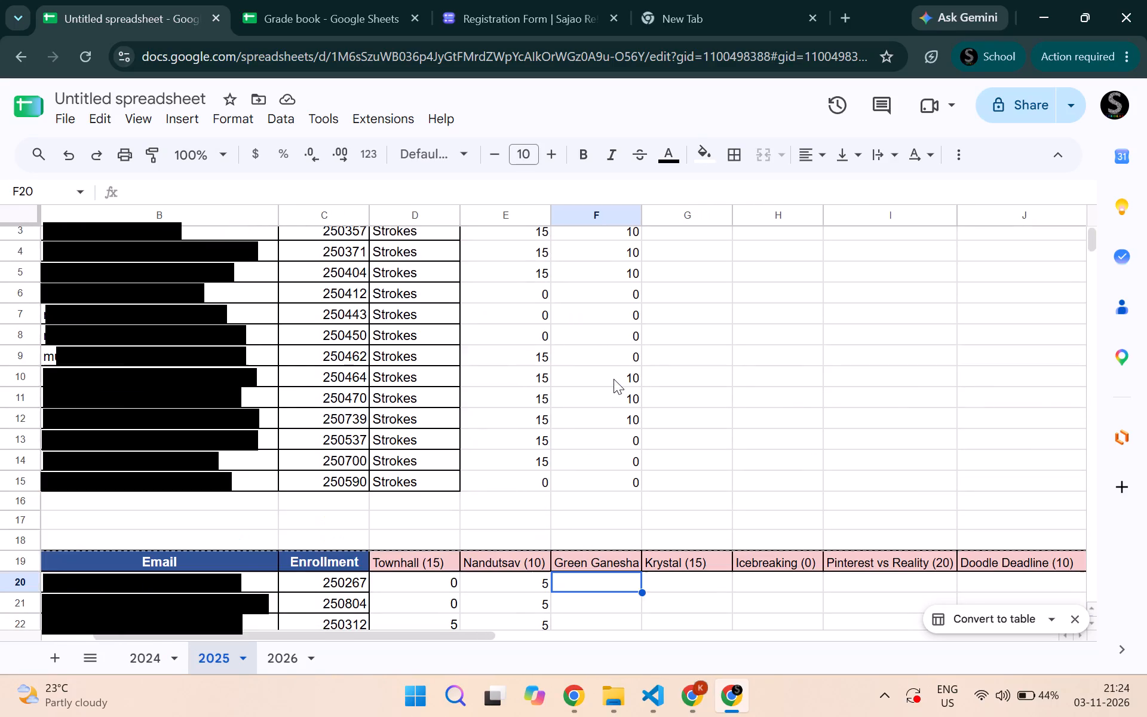
pyautogui.scroll(-2, 614, 379)
pyautogui.scroll(-2, 532, 526)
pyautogui.scroll(1, 532, 526)
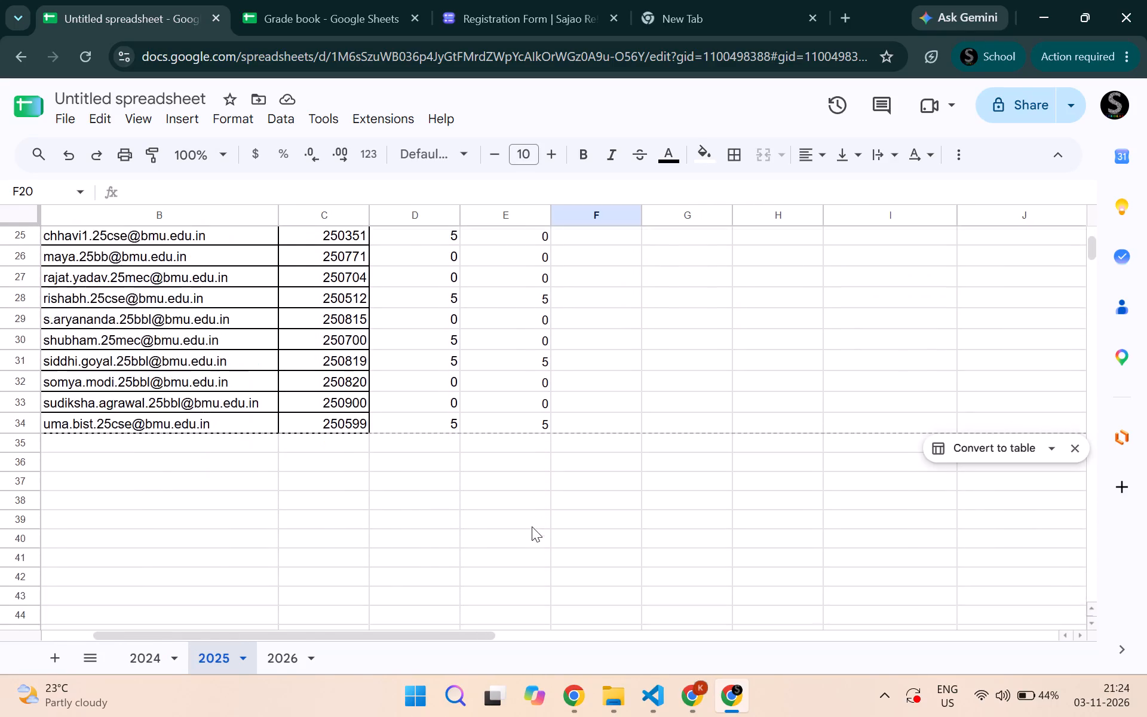
pyautogui.scroll(1, 532, 526)
pyautogui.scroll(1, 458, 430)
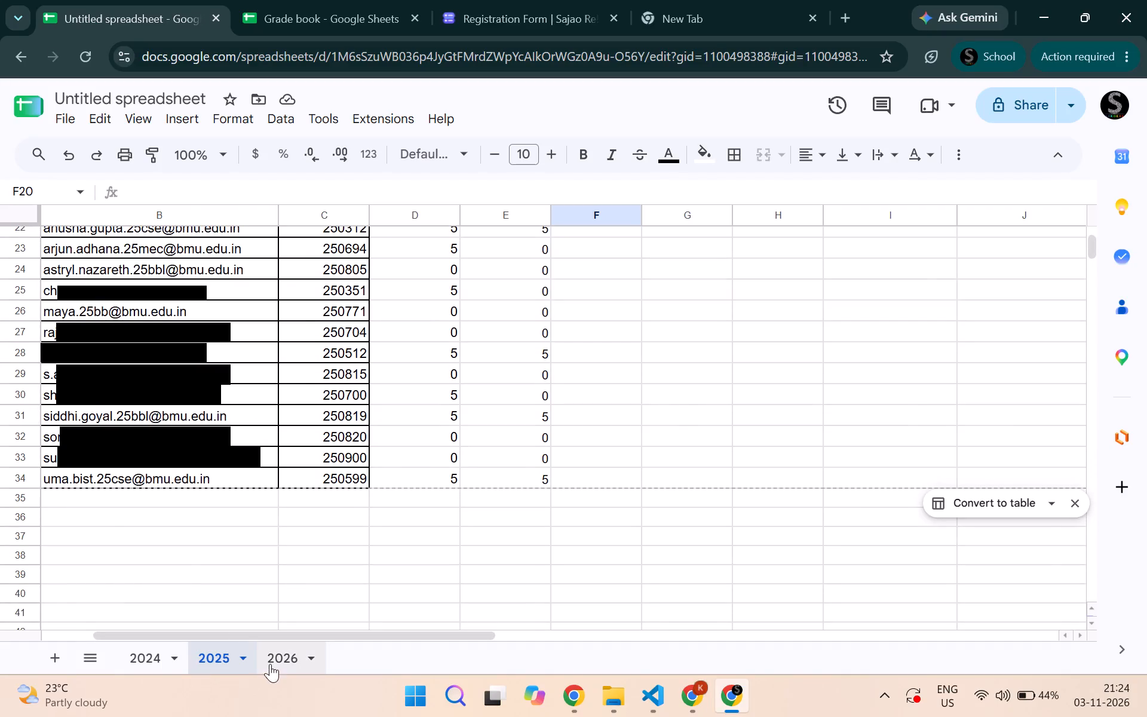
# On the 2026 sheet, re-enter 5 as the Townhall score in row 25 of the Minor table.
pyautogui.click(270, 664)
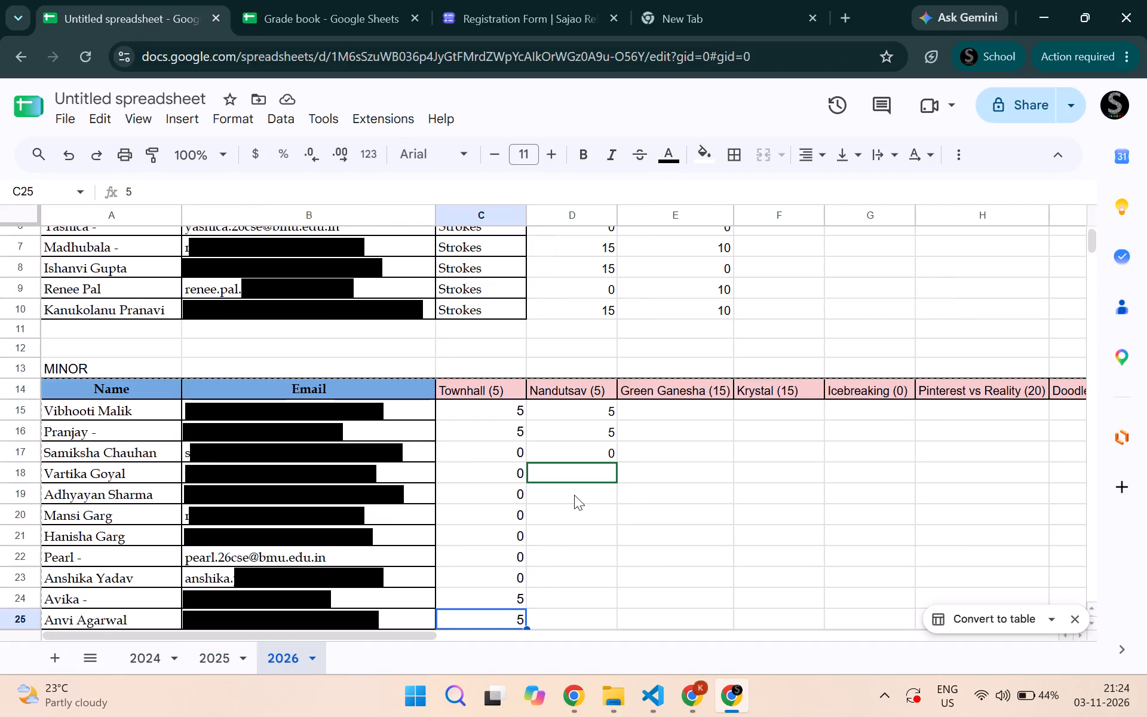
pyautogui.press('5')
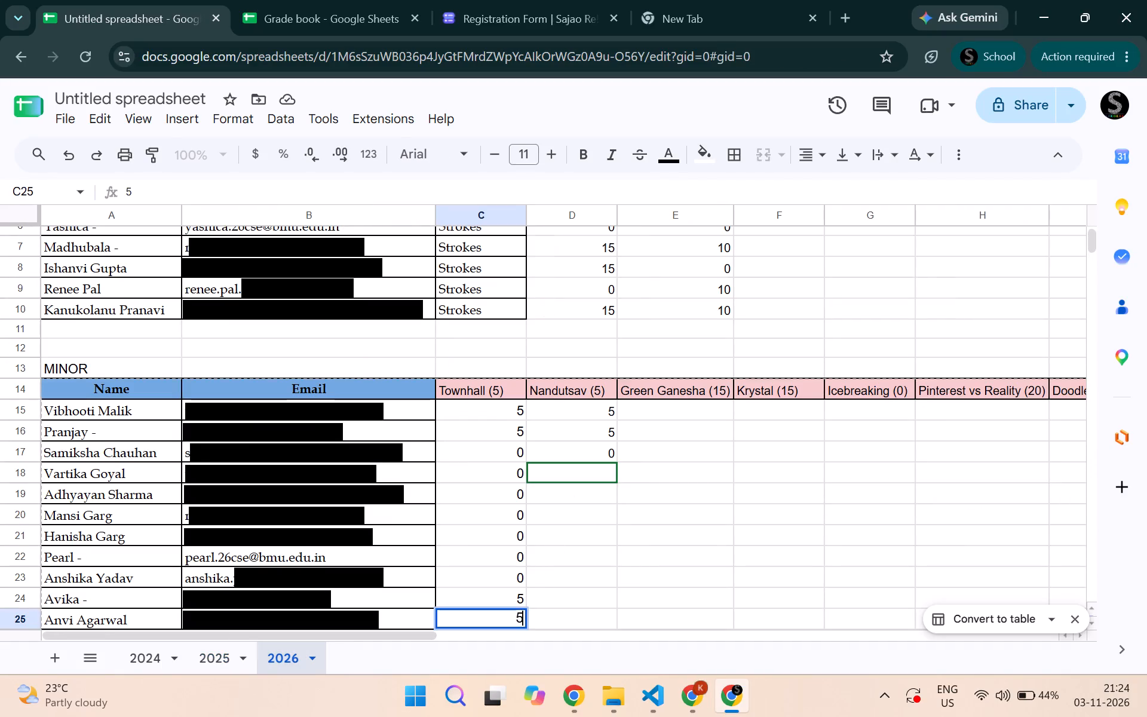
pyautogui.press('BackSpace')
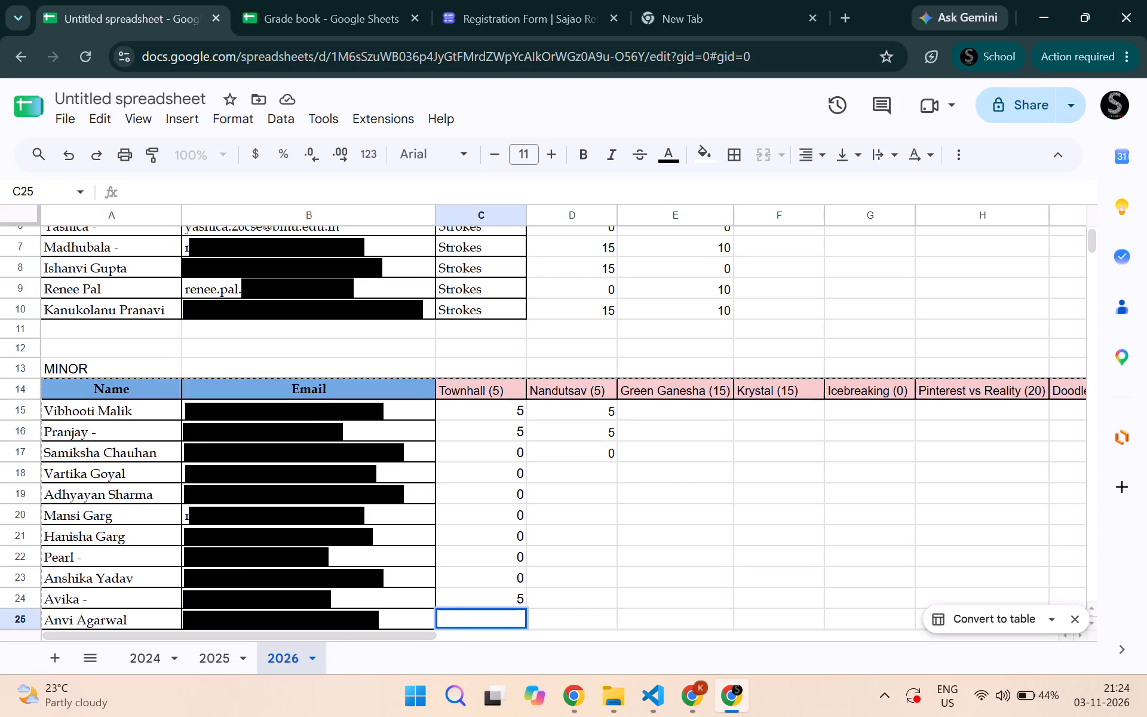
pyautogui.press('5')
# Enter 5 as the Nandutsav score for the 2026 Minor members in rows 18 to 22.
pyautogui.click(579, 485)
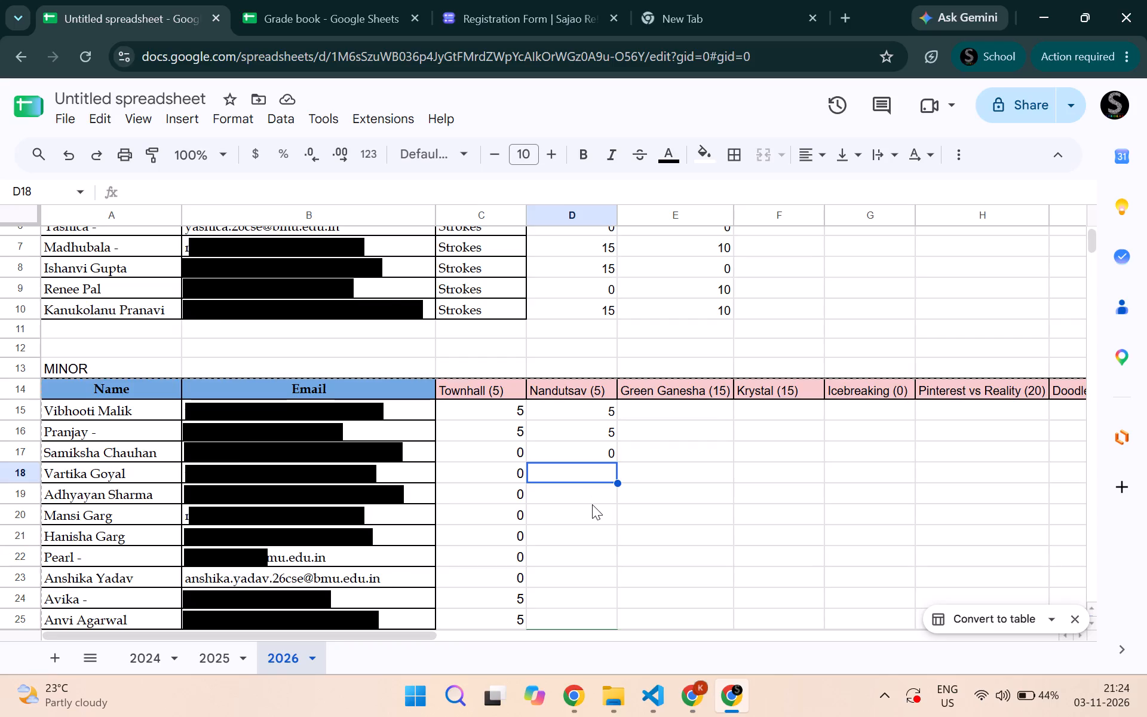
pyautogui.press('5')
pyautogui.press('Return')
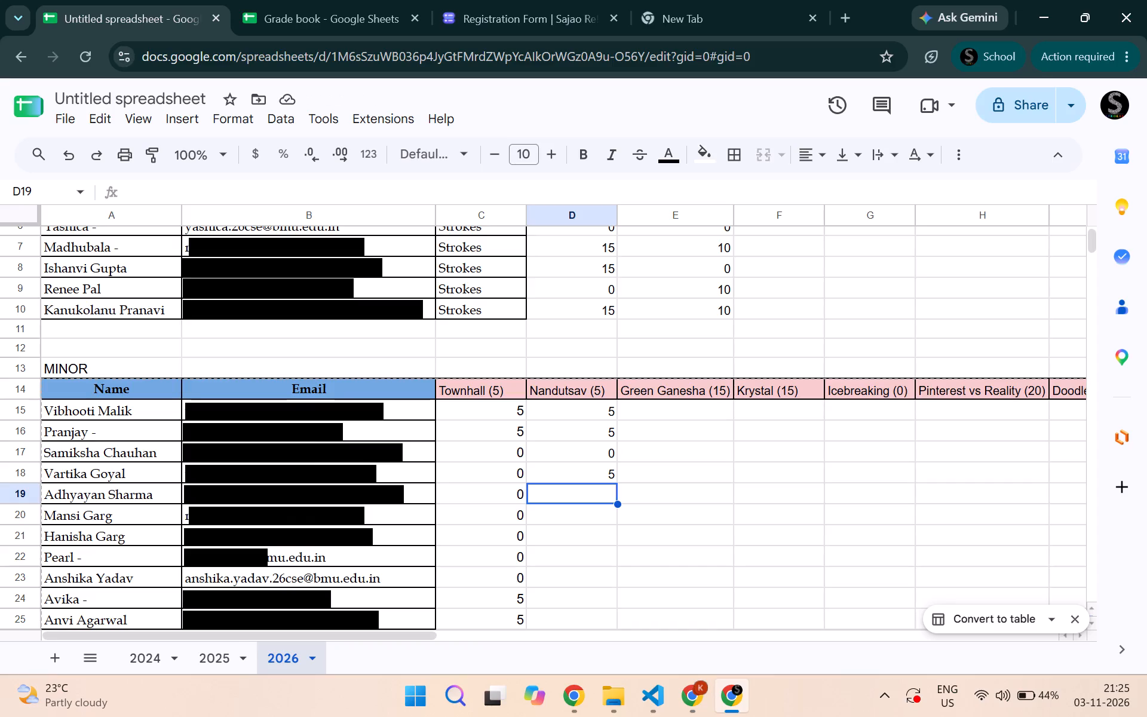
pyautogui.press('5')
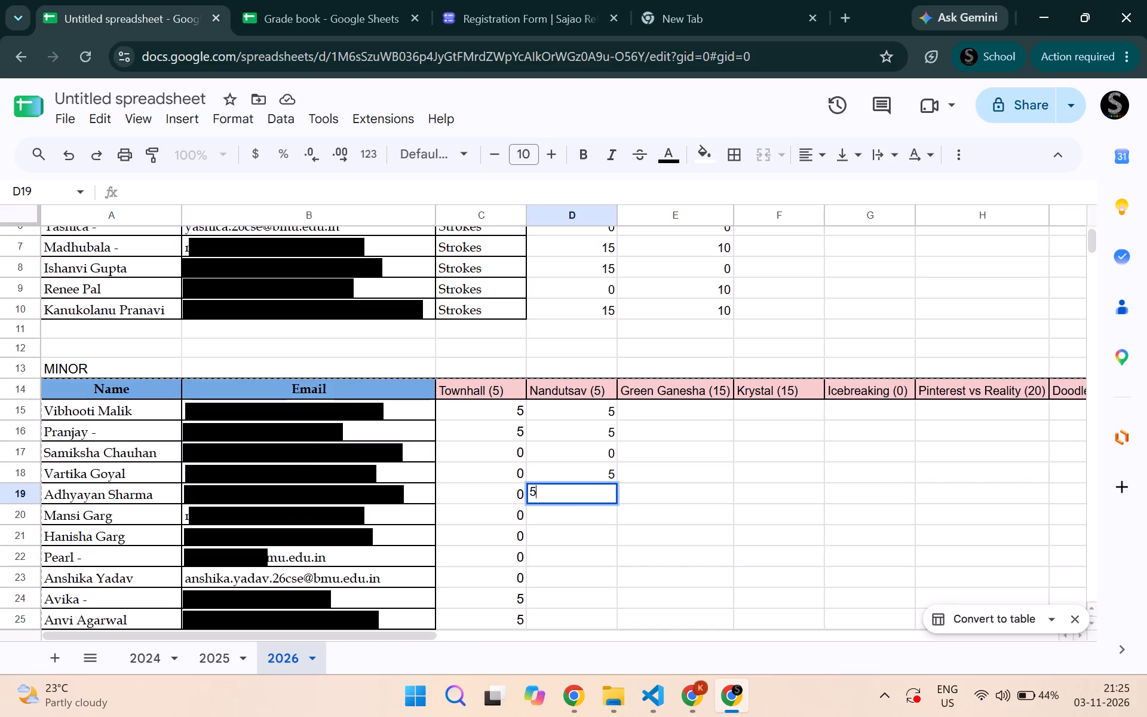
pyautogui.press('Return')
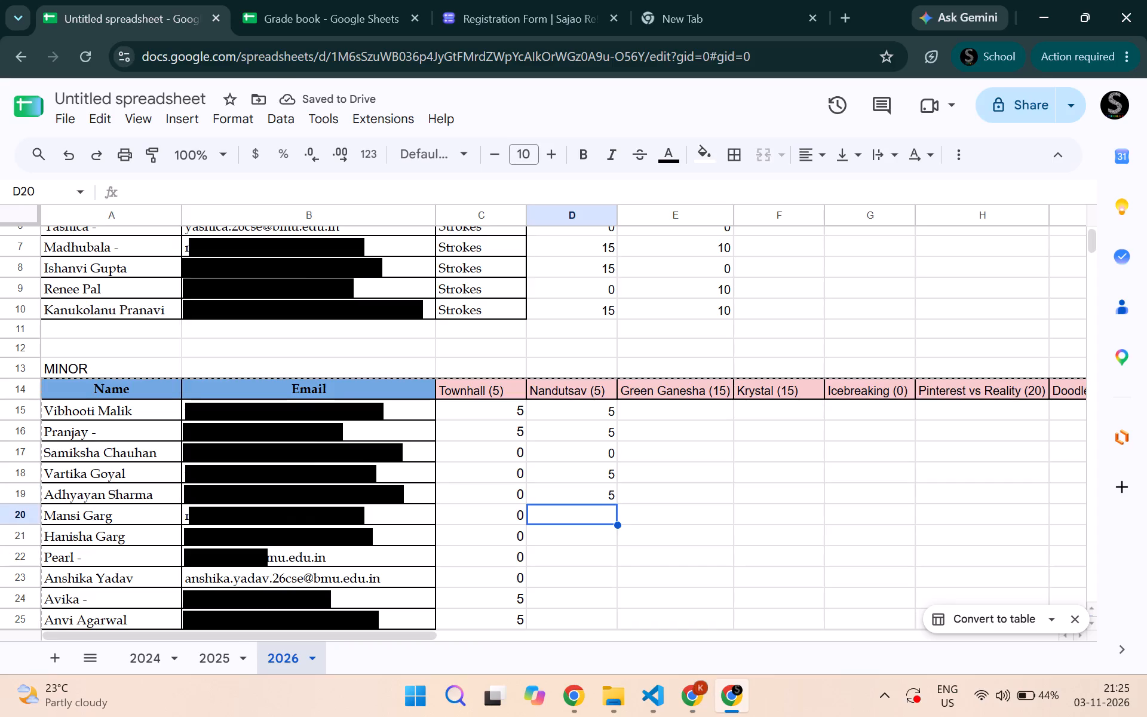
pyautogui.press('5')
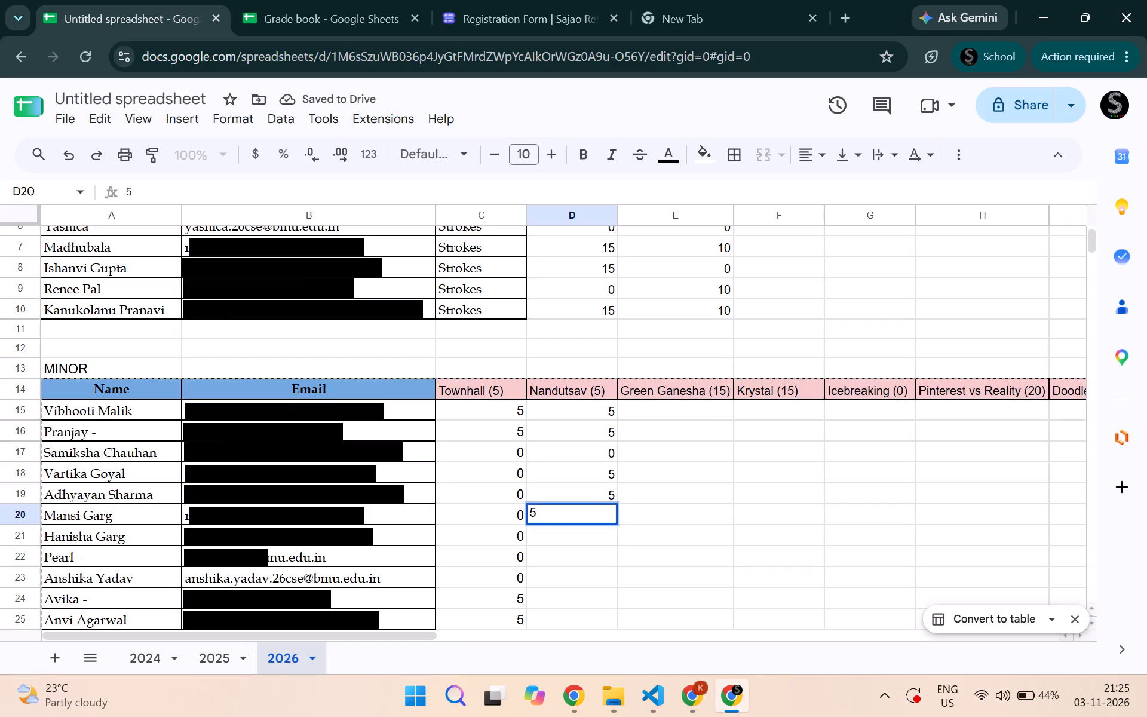
pyautogui.press('Return')
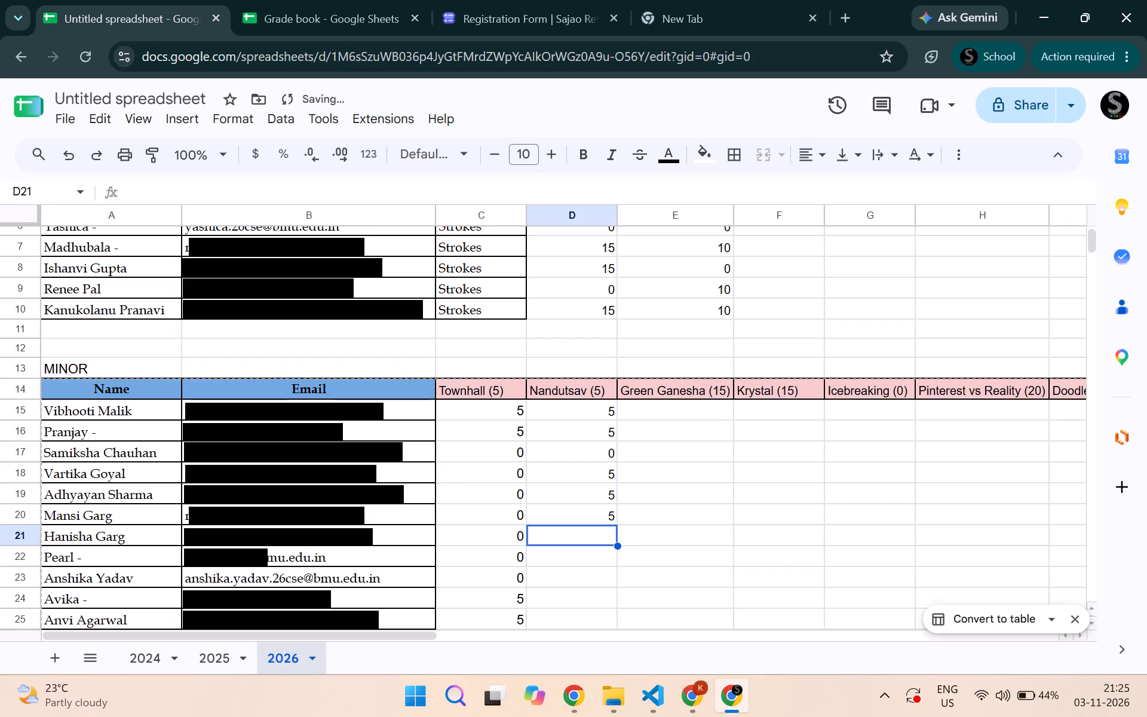
pyautogui.press('5')
pyautogui.press('Return')
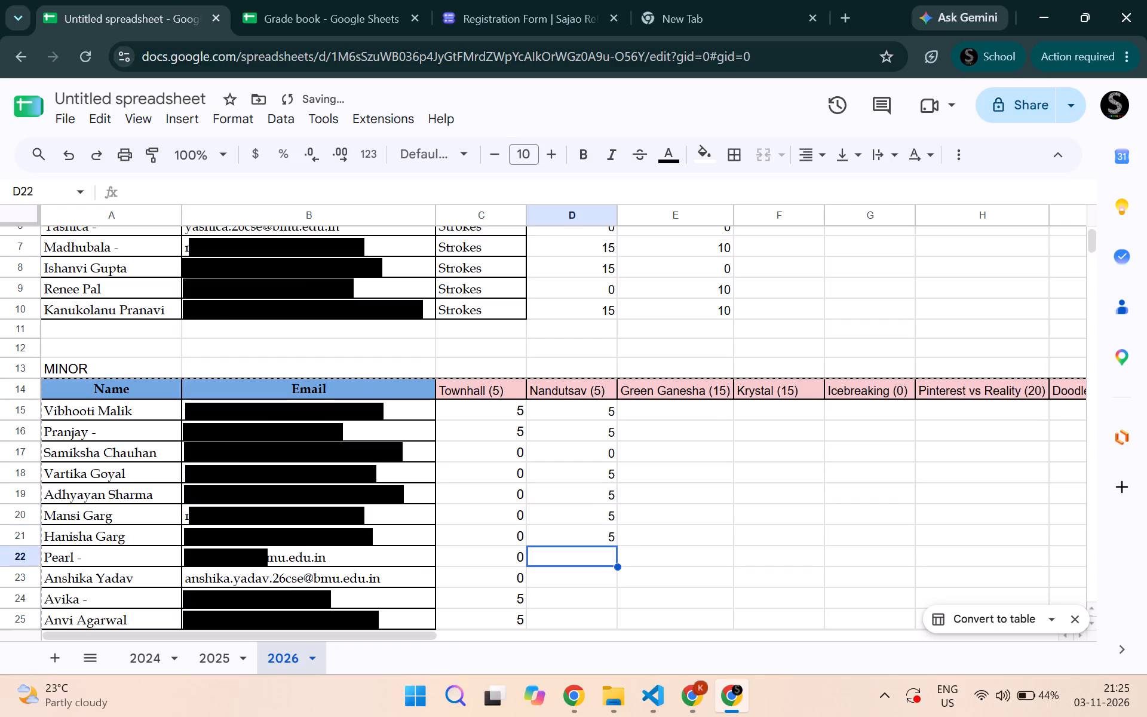
pyautogui.press('5')
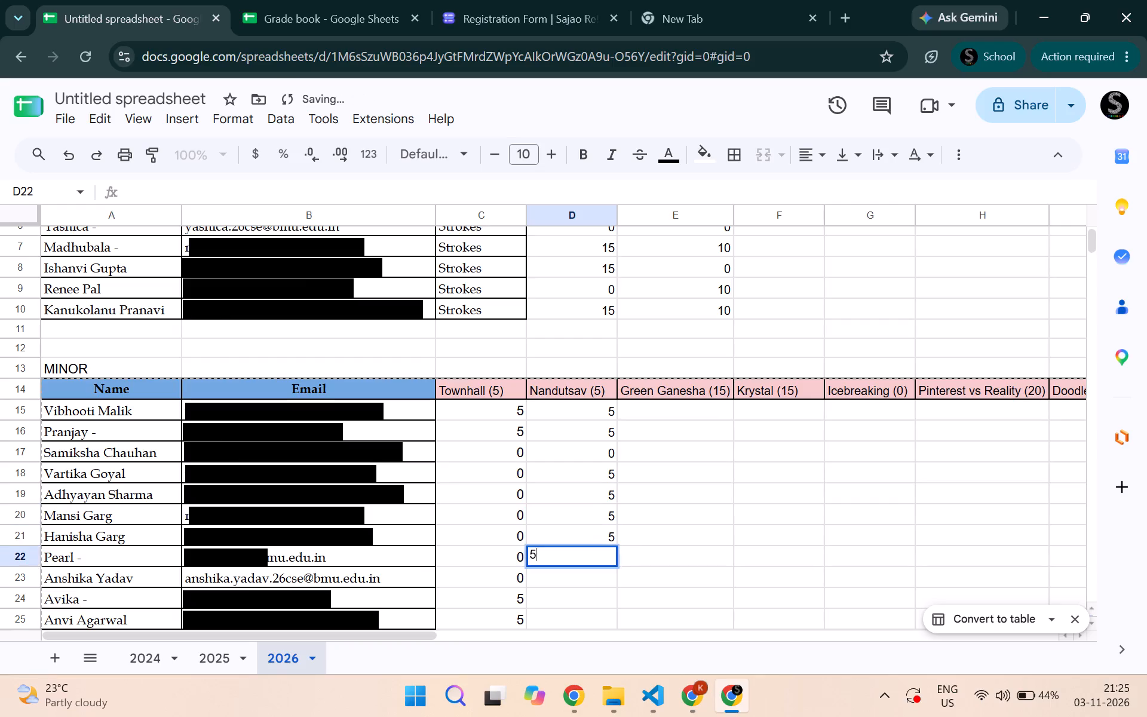
pyautogui.press('Return')
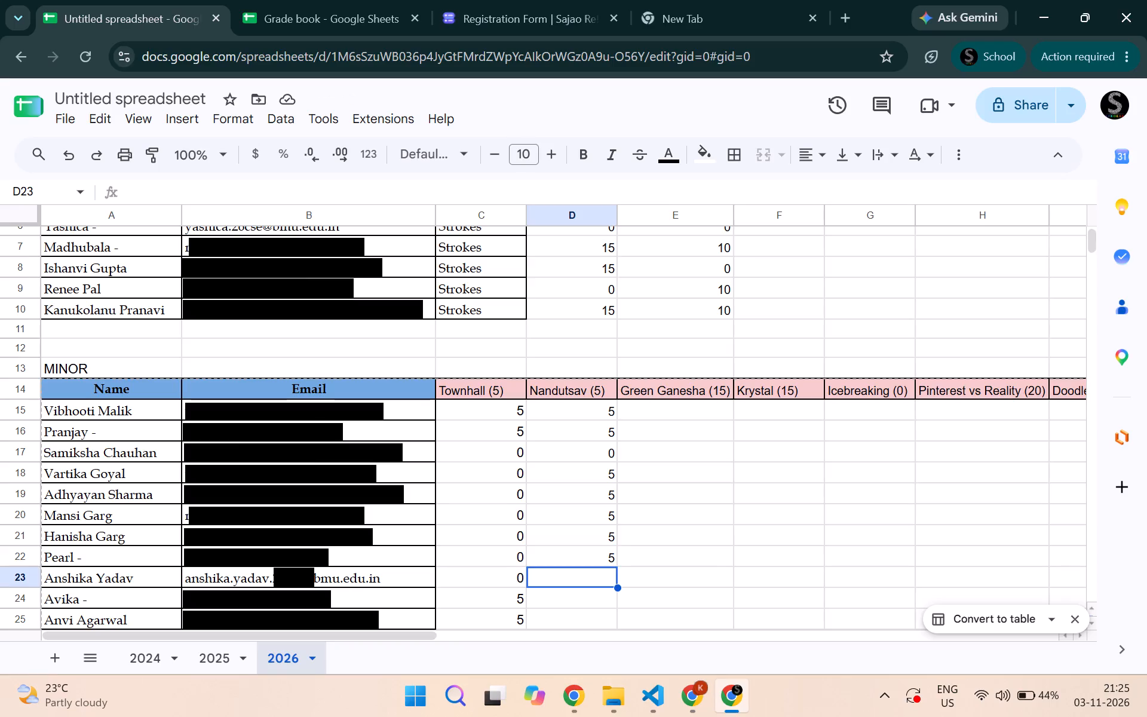
# Look through the Major and Minor member scores on the 2024 sheet and check the 2025 sheet.
pyautogui.click(130, 656)
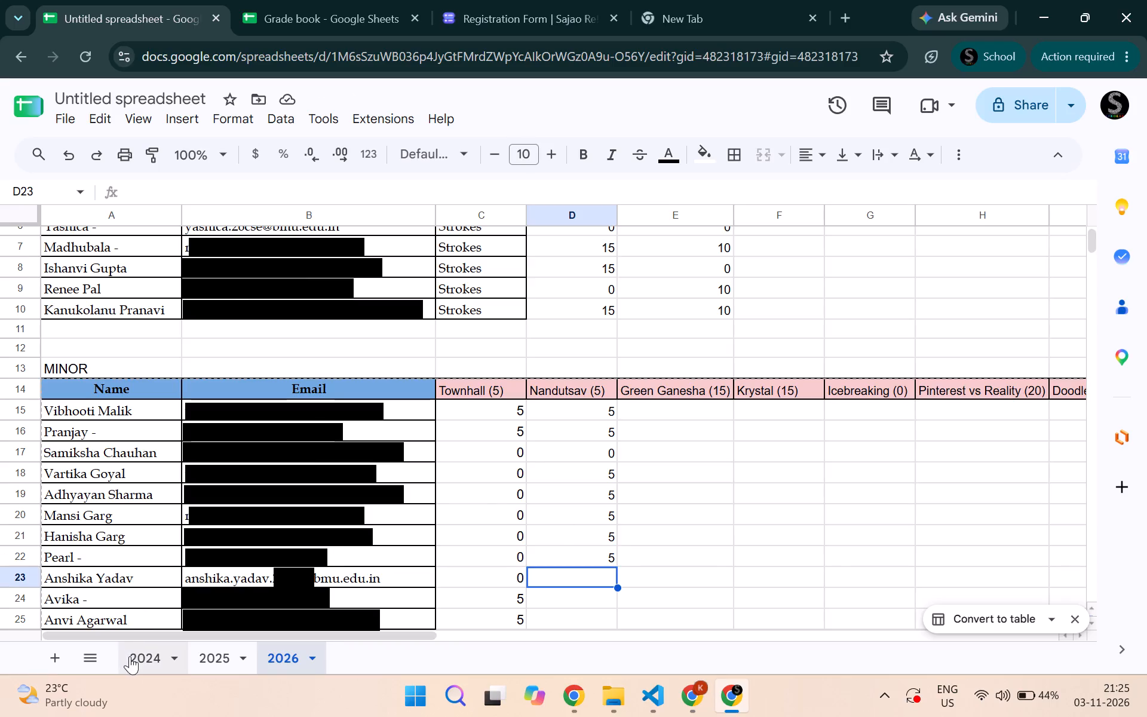
pyautogui.hscroll(5, 322, 471)
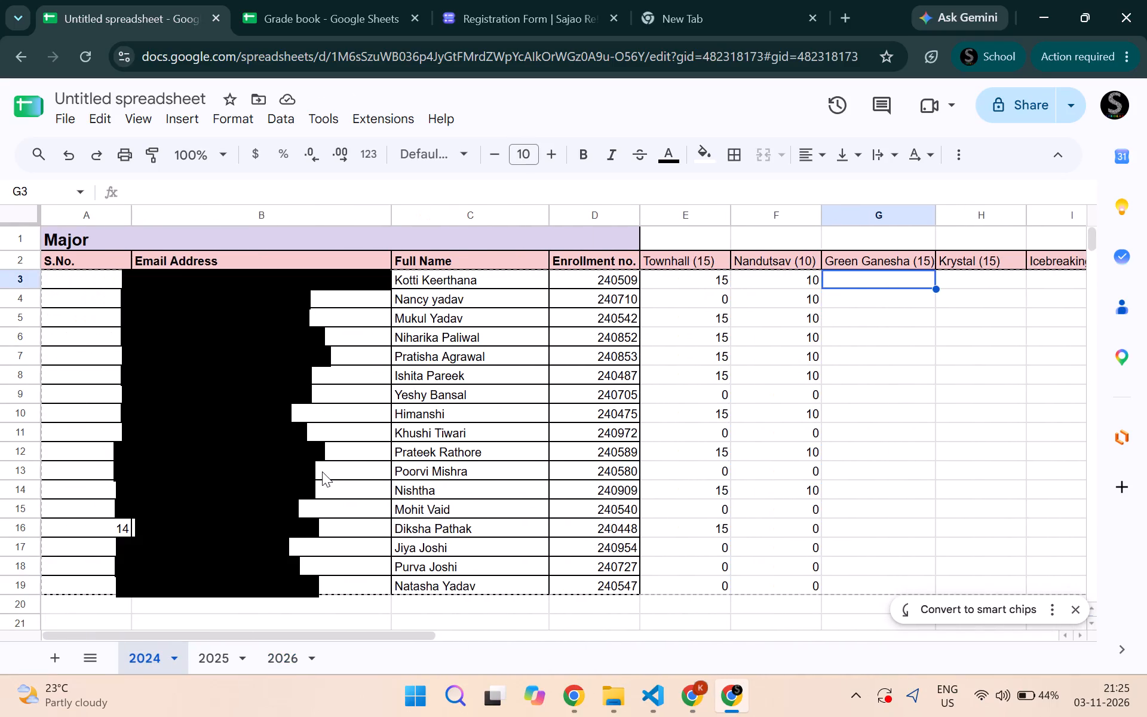
pyautogui.hscroll(1, 322, 471)
pyautogui.scroll(-2, 322, 471)
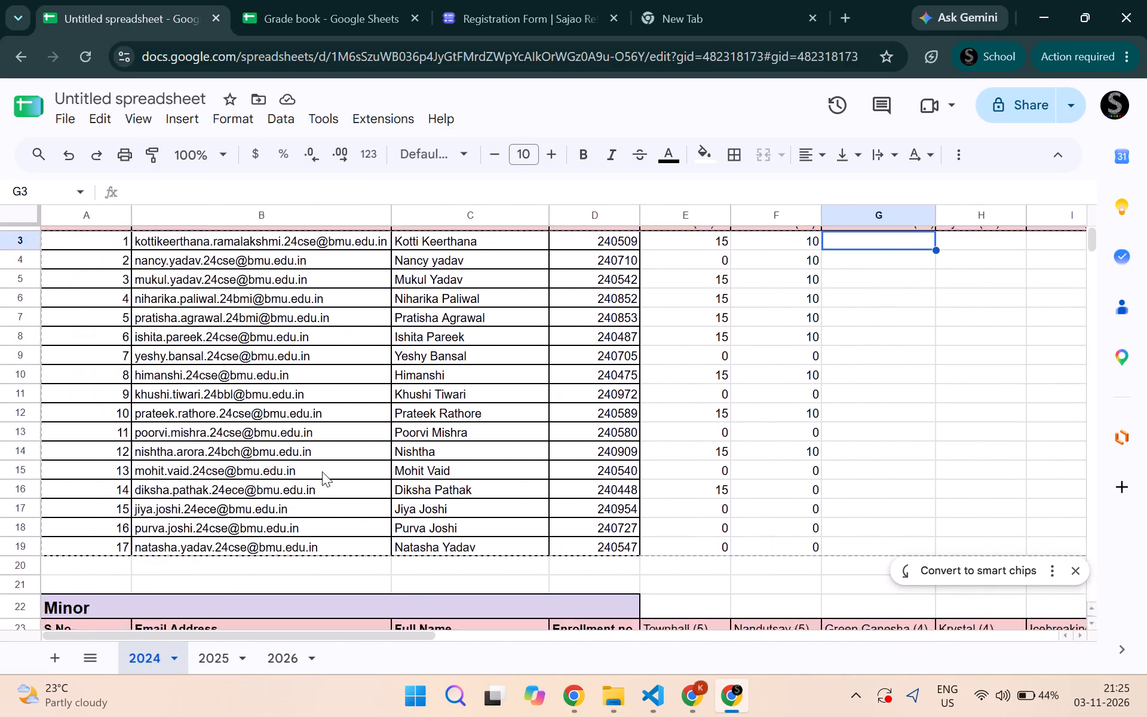
pyautogui.scroll(-3, 322, 471)
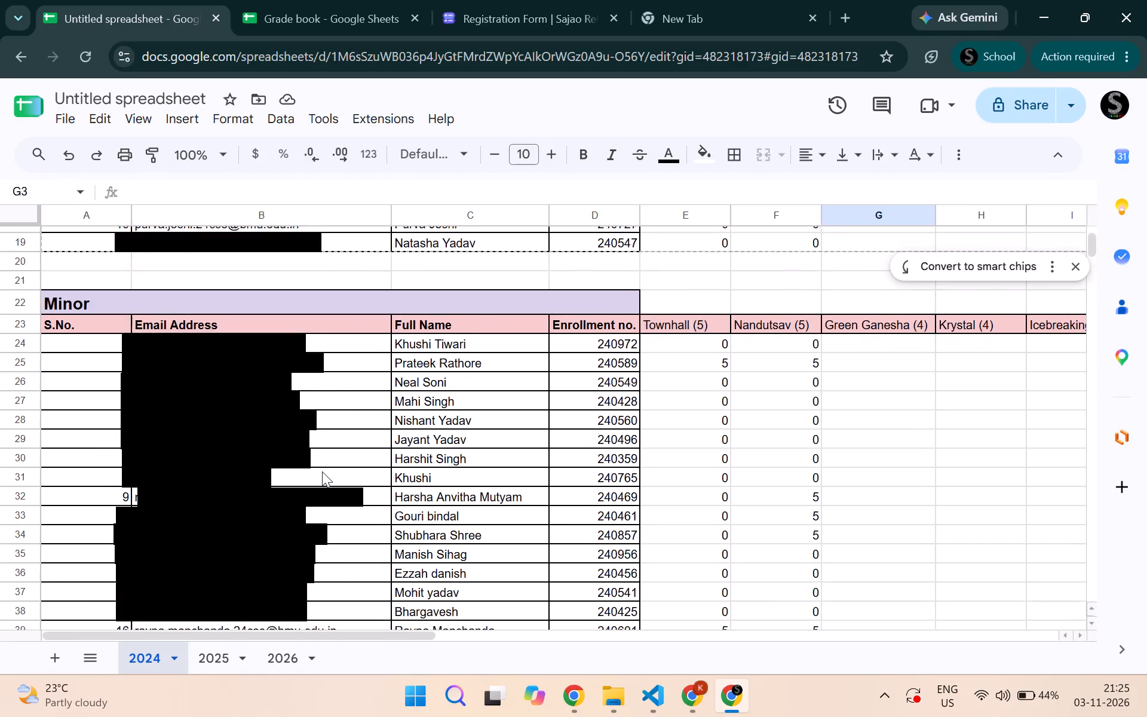
pyautogui.scroll(-3, 322, 471)
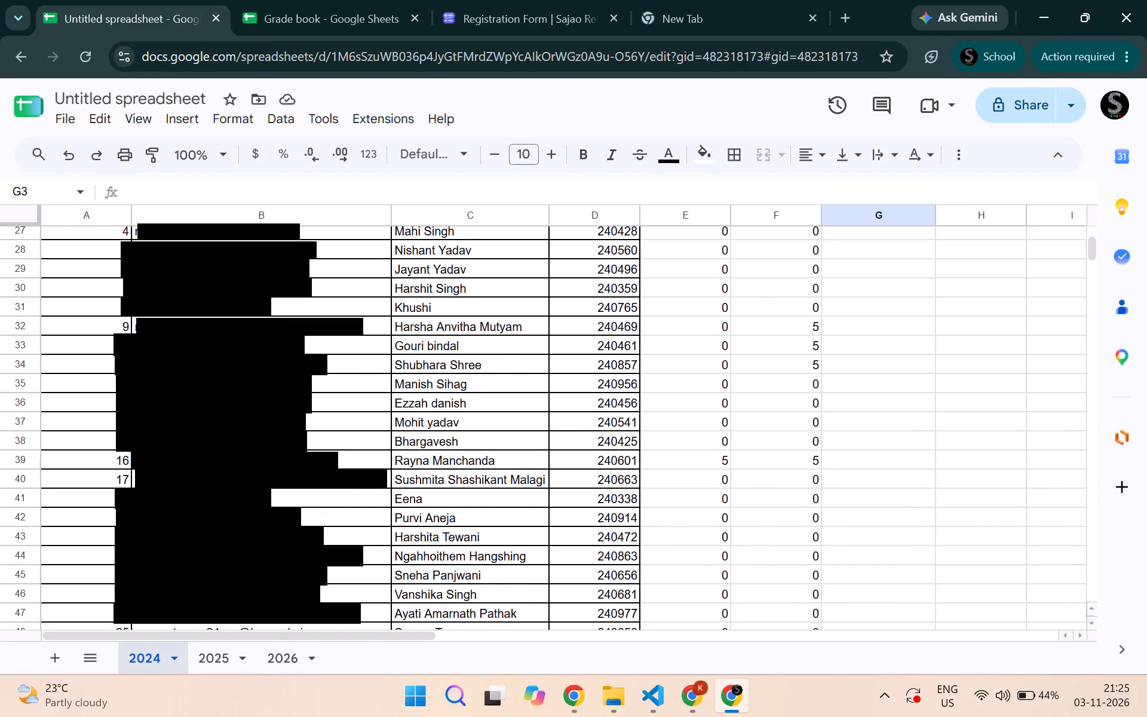
pyautogui.scroll(-1, 322, 471)
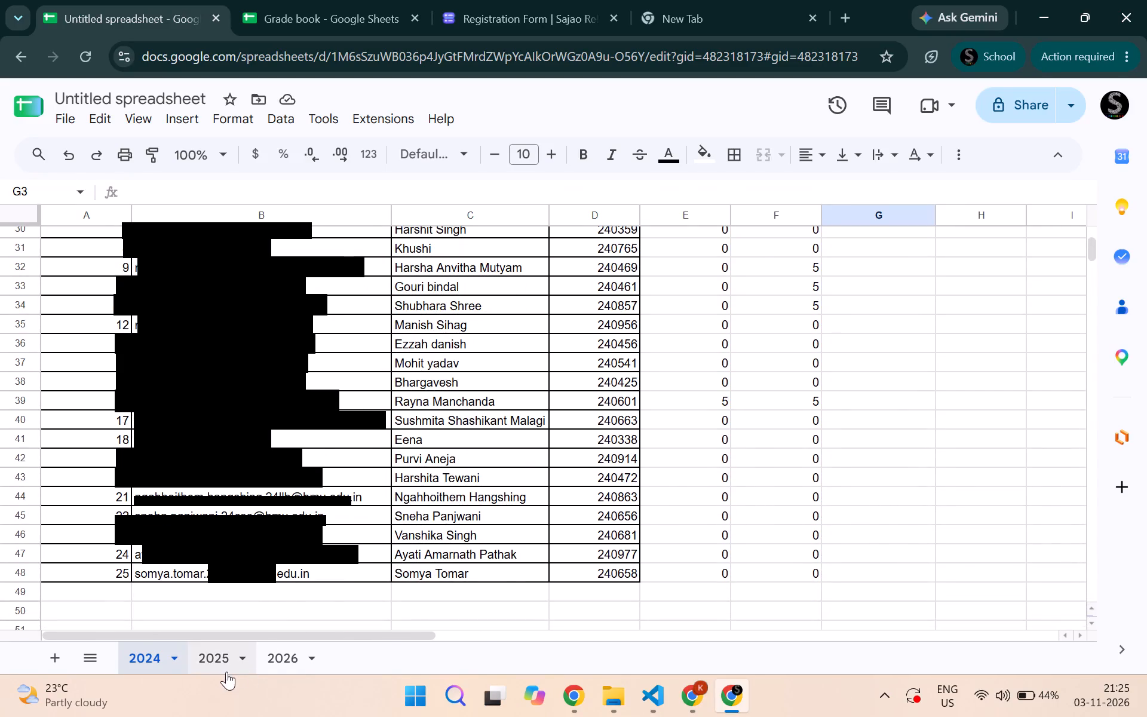
pyautogui.click(220, 672)
pyautogui.click(284, 658)
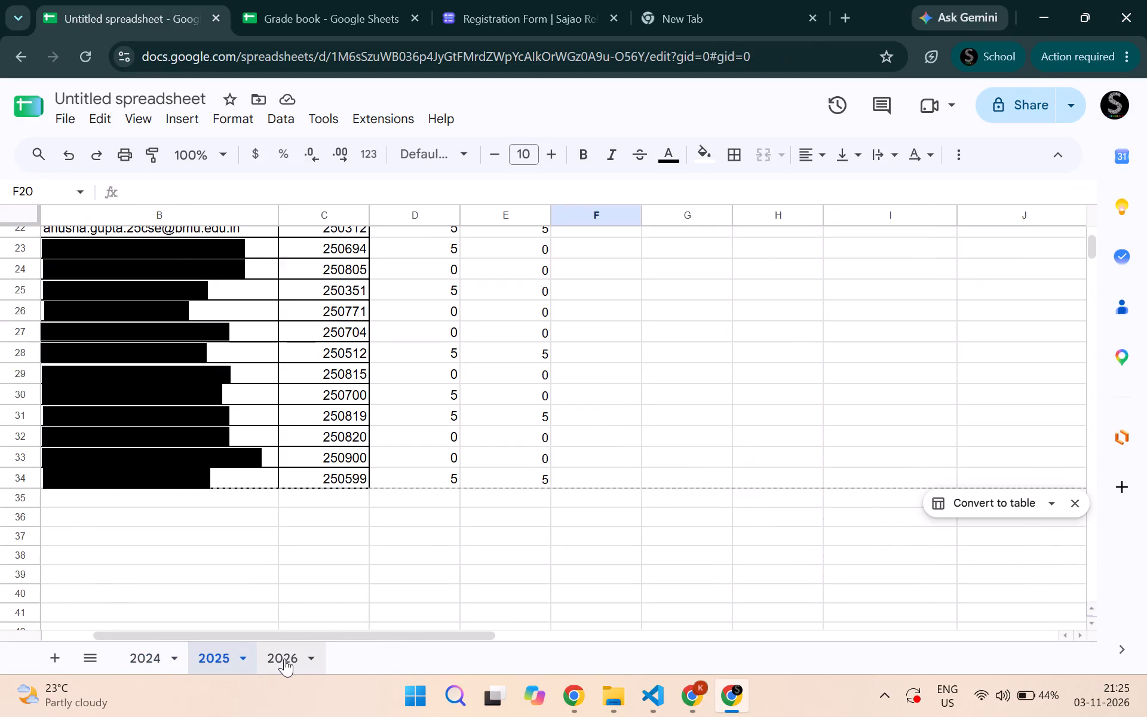
pyautogui.click(197, 658)
# Enter 5 as the Nandutsav score for the Minor member in row 23 of the 2026 sheet.
pyautogui.click(260, 669)
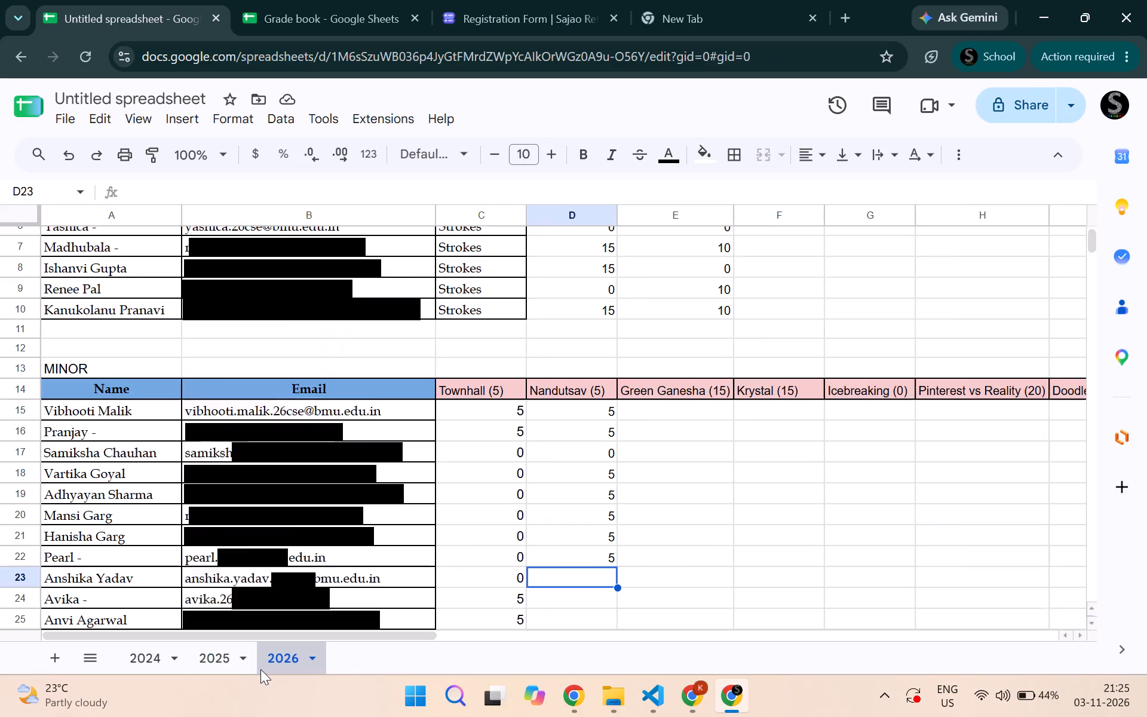
pyautogui.scroll(-1, 427, 647)
pyautogui.scroll(-1, 441, 589)
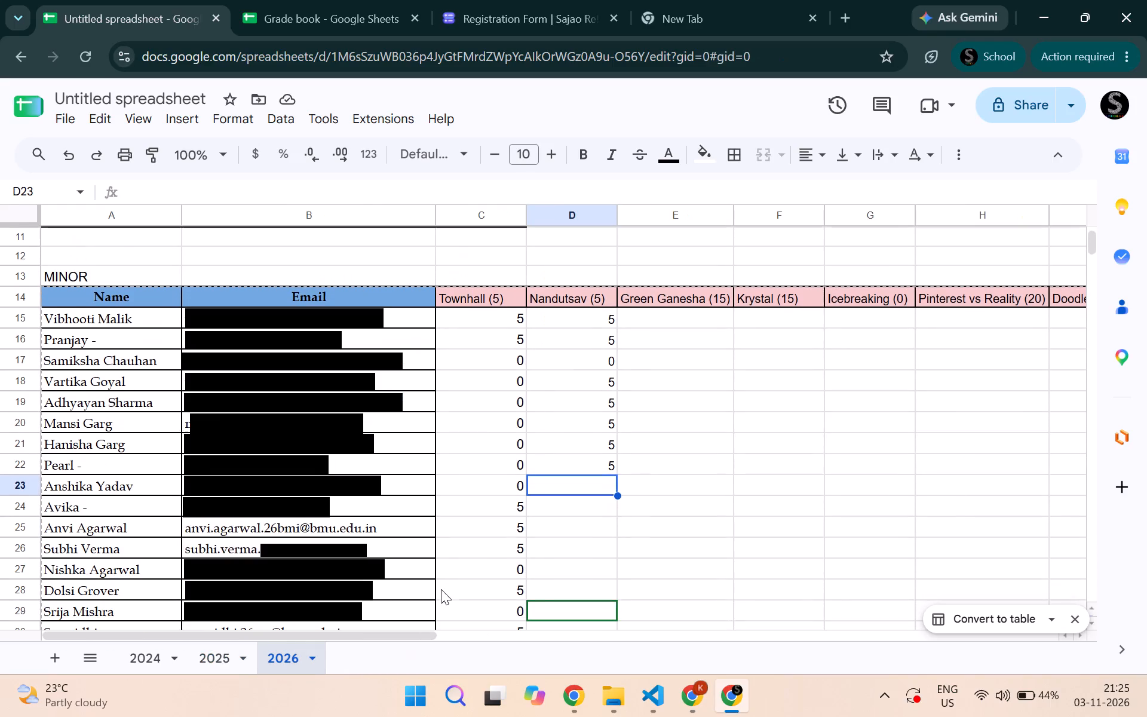
pyautogui.press('5')
pyautogui.press('Return')
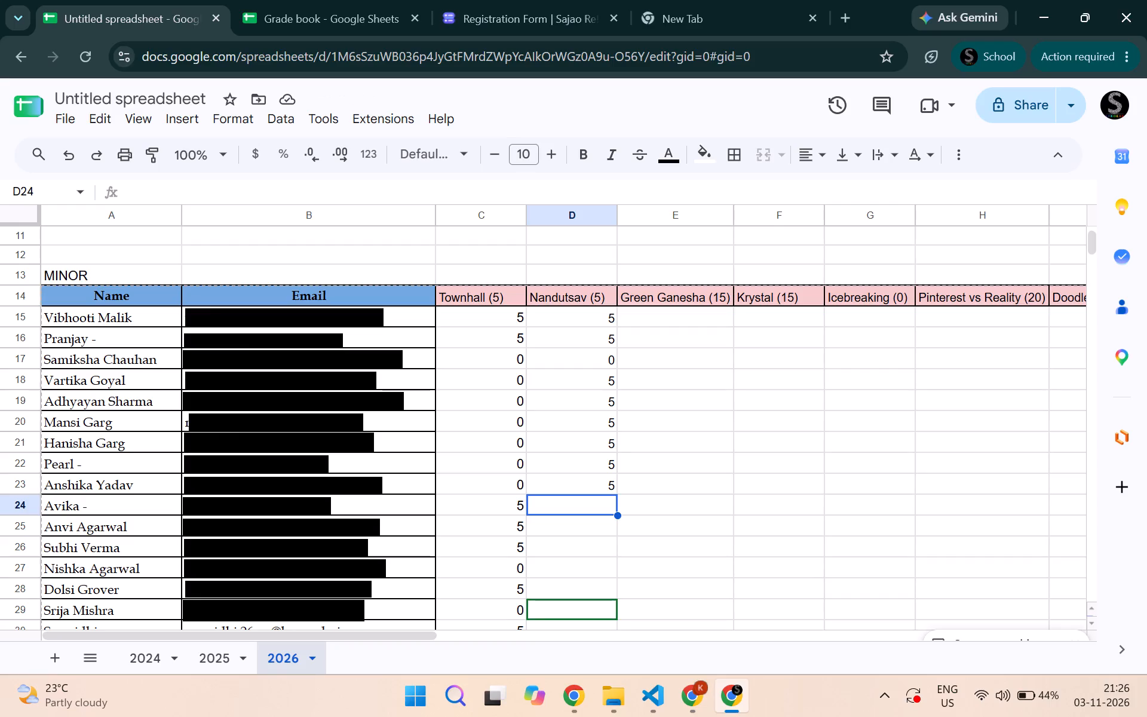
# Enter 0, 5, 5, 5 and 0 as the Nandutsav scores for the 2026 Minor members in rows 24 to 28.
pyautogui.press('0')
pyautogui.press('Return')
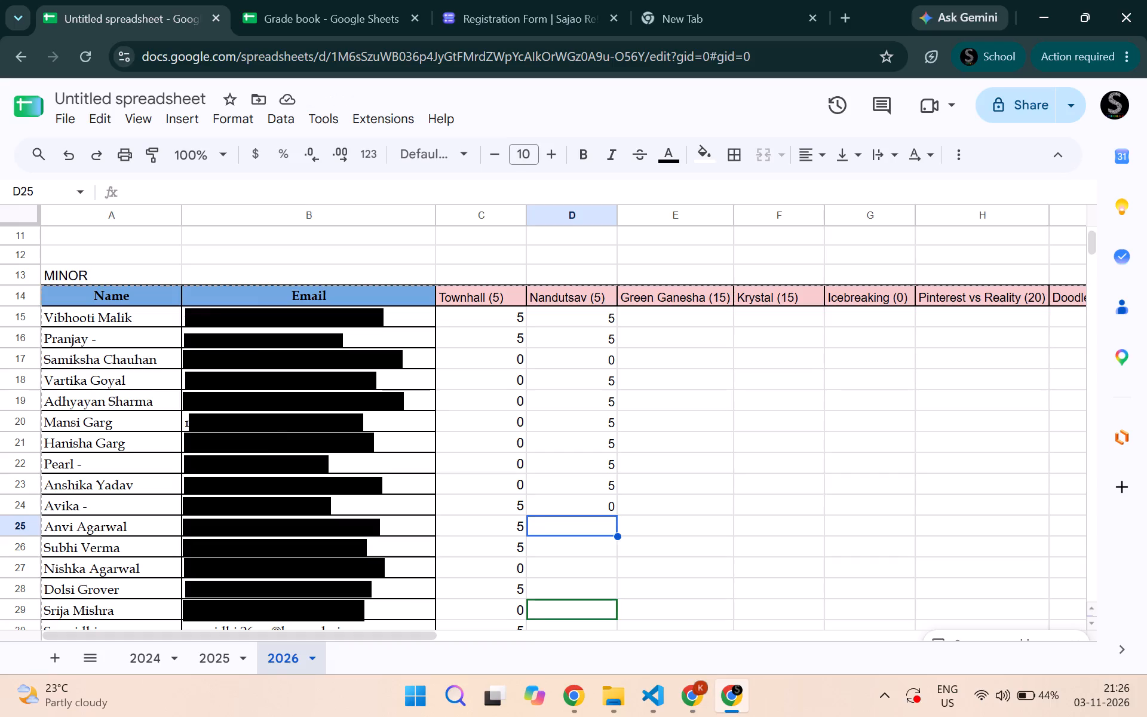
pyautogui.press('0')
pyautogui.press('Return')
pyautogui.press('BackSpace')
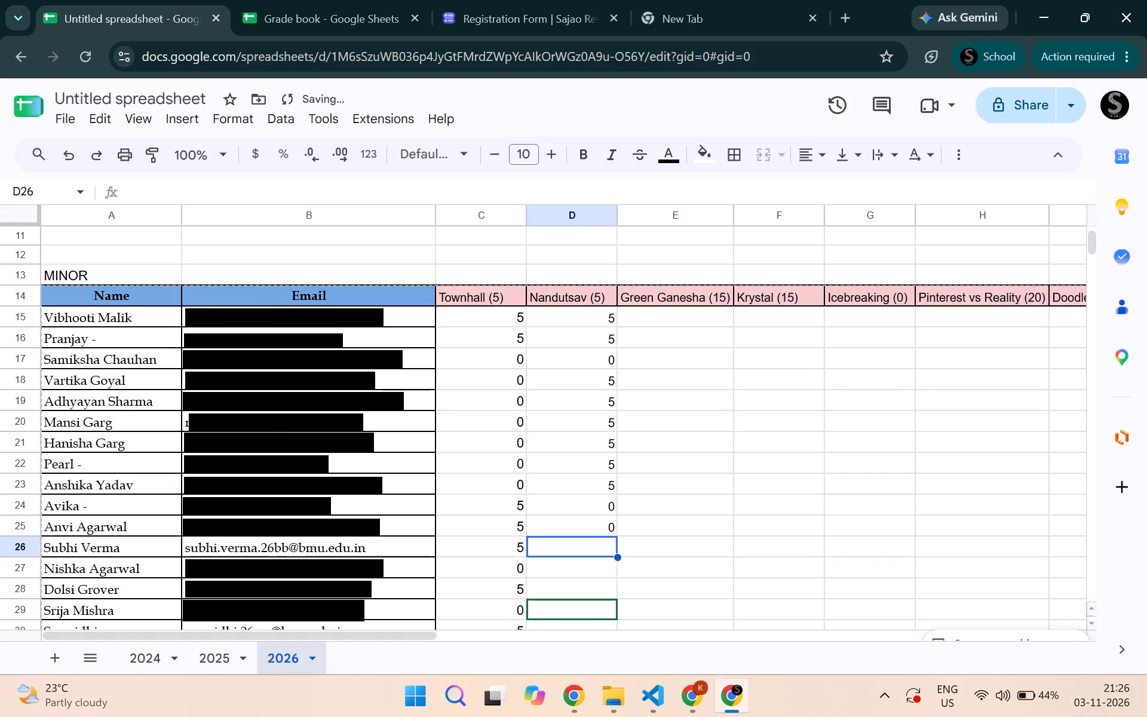
pyautogui.click(561, 525)
pyautogui.press('5')
pyautogui.press('Return')
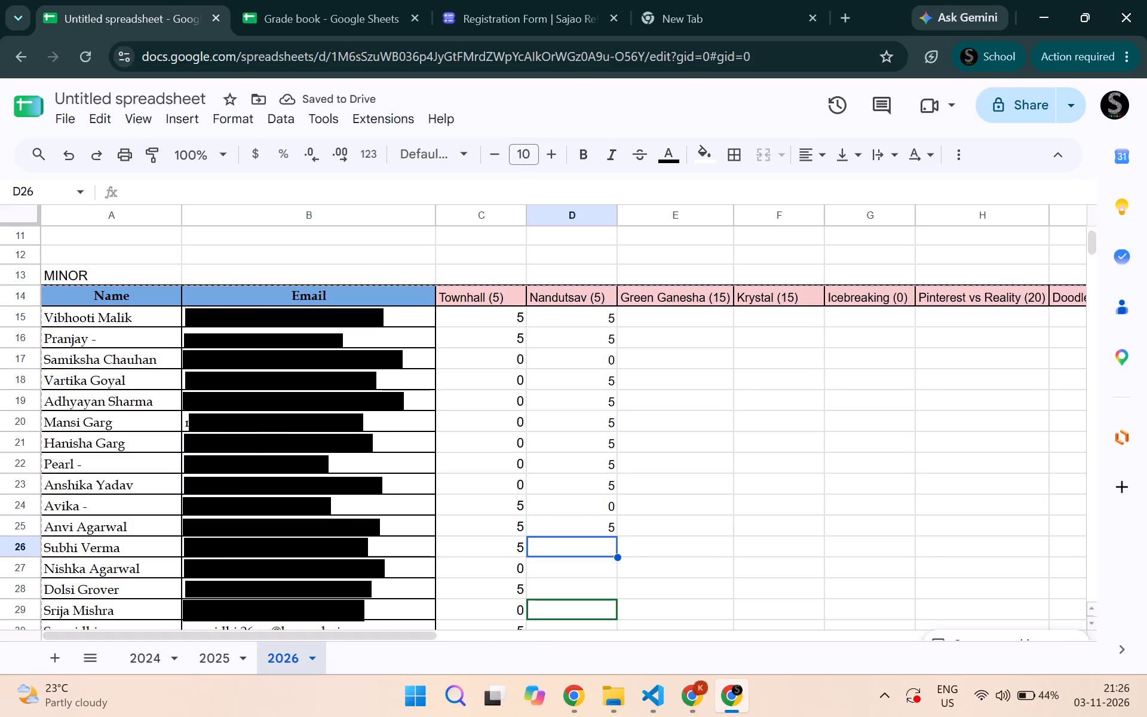
pyautogui.press('5')
pyautogui.press('Return')
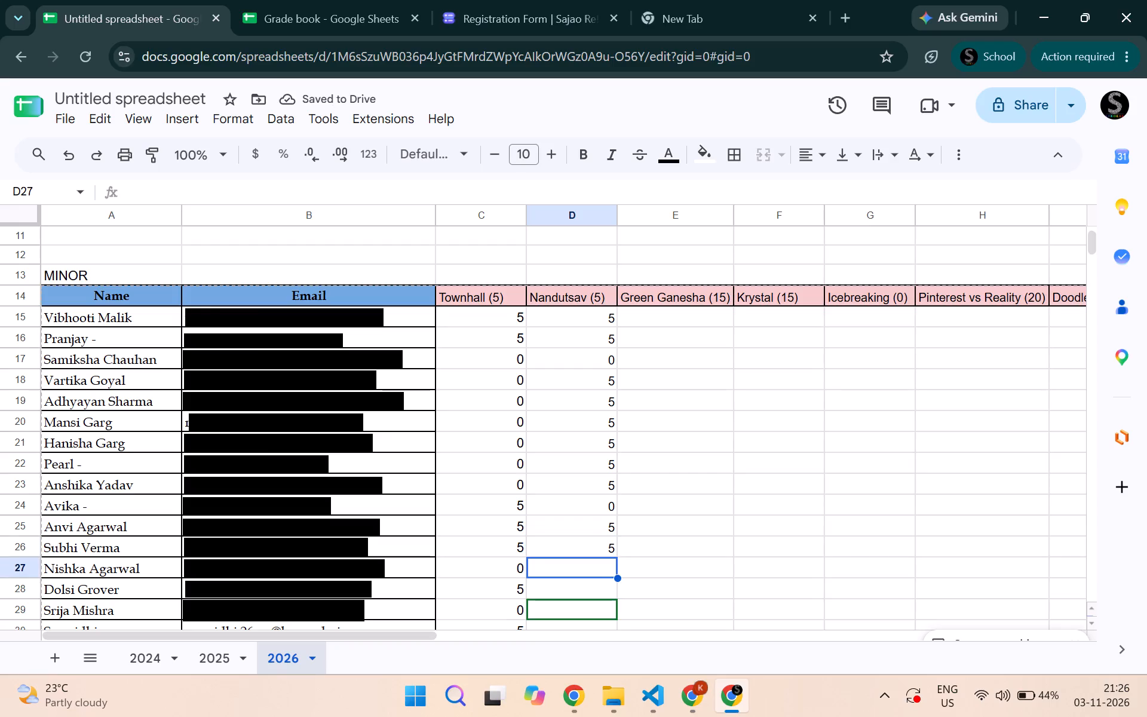
pyautogui.press('5')
pyautogui.press('Return')
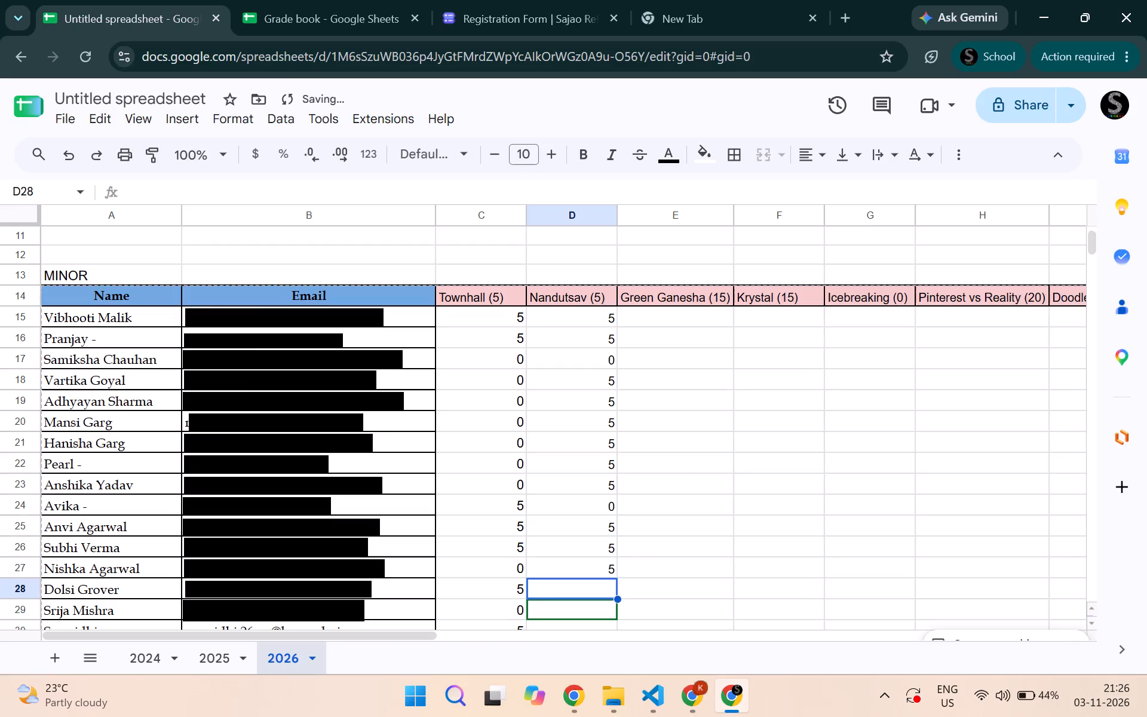
pyautogui.press('0')
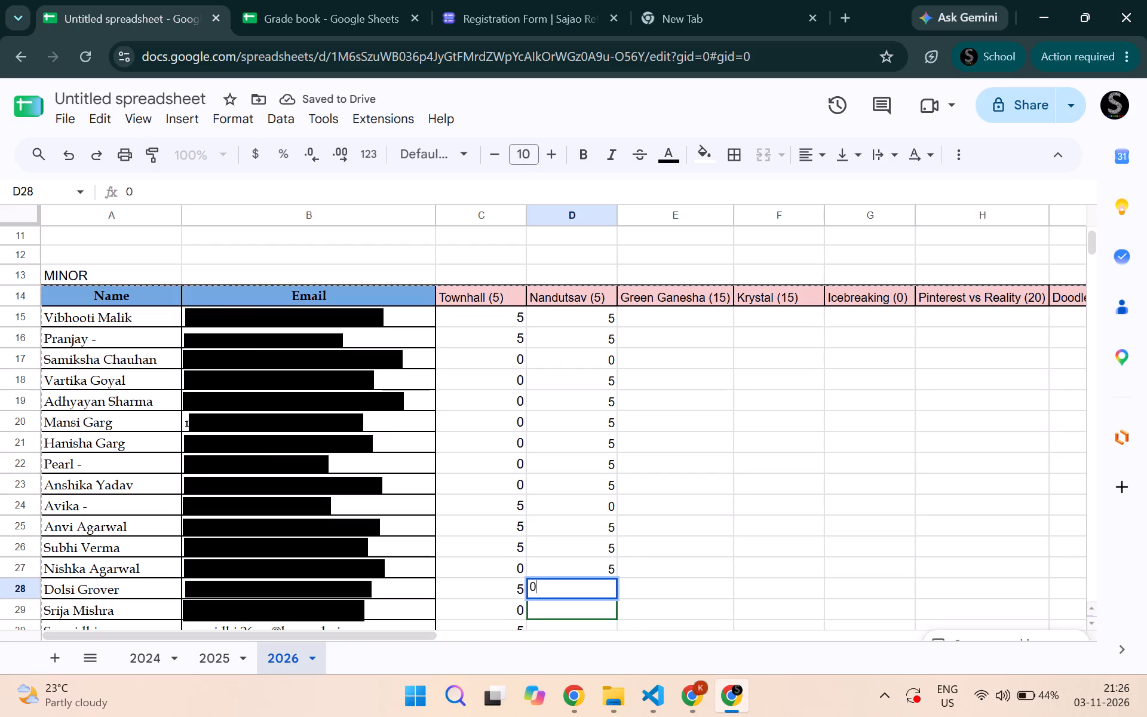
pyautogui.press('Return')
# Enter 5 as the Nandutsav score for the 2026 Minor members in rows 29 to 31.
pyautogui.scroll(-1, 561, 525)
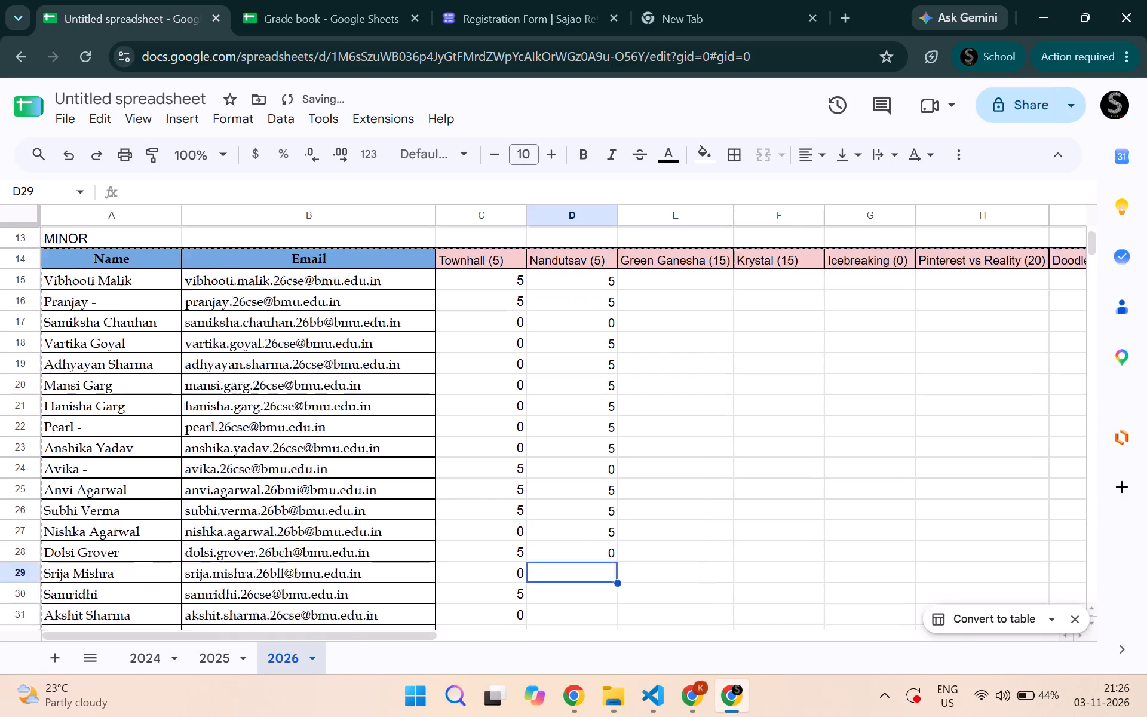
pyautogui.scroll(-1, 561, 525)
pyautogui.hscroll(1, 625, 477)
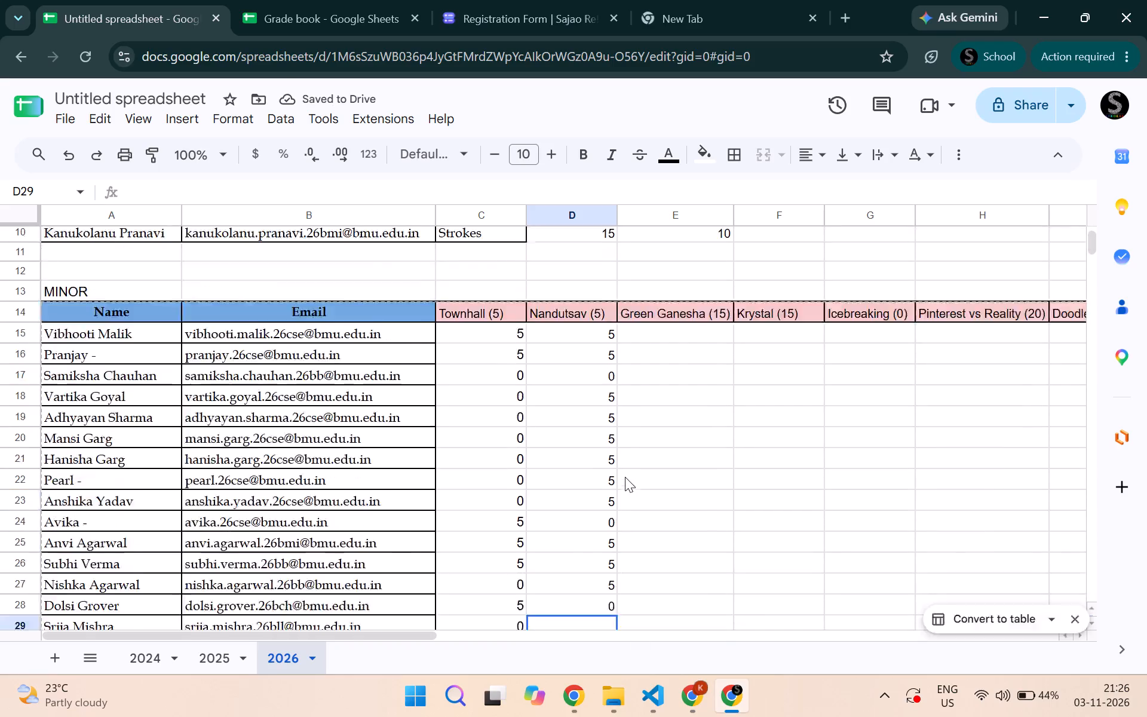
pyautogui.hscroll(2, 625, 477)
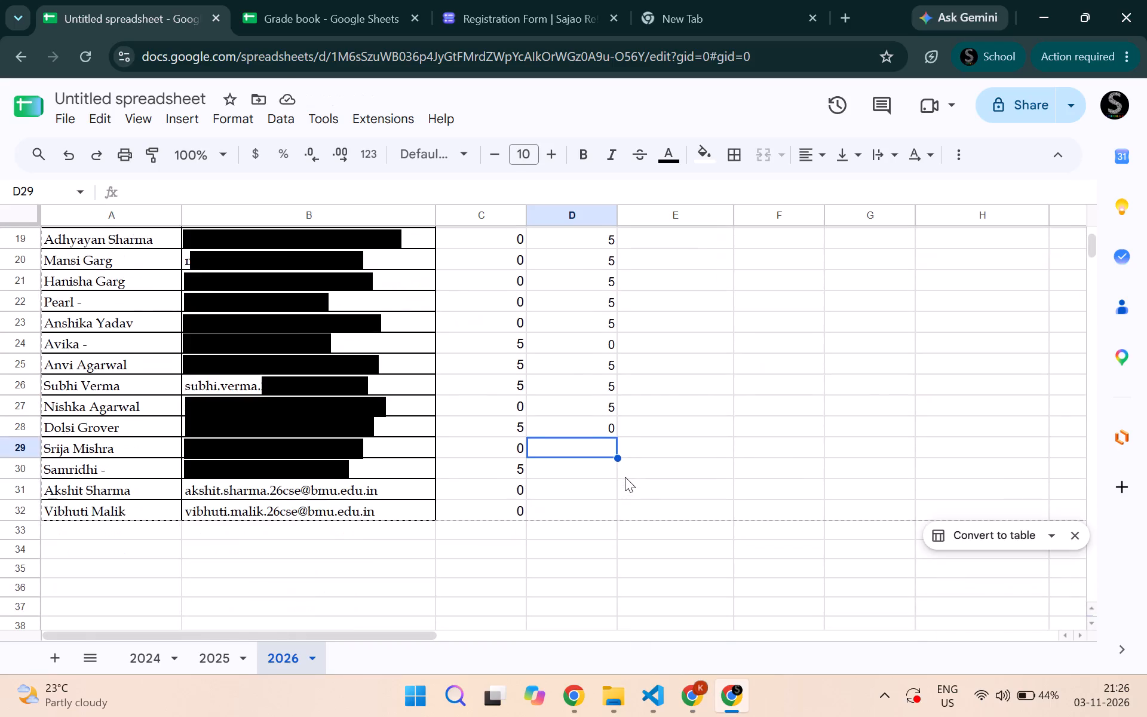
pyautogui.hscroll(1, 625, 477)
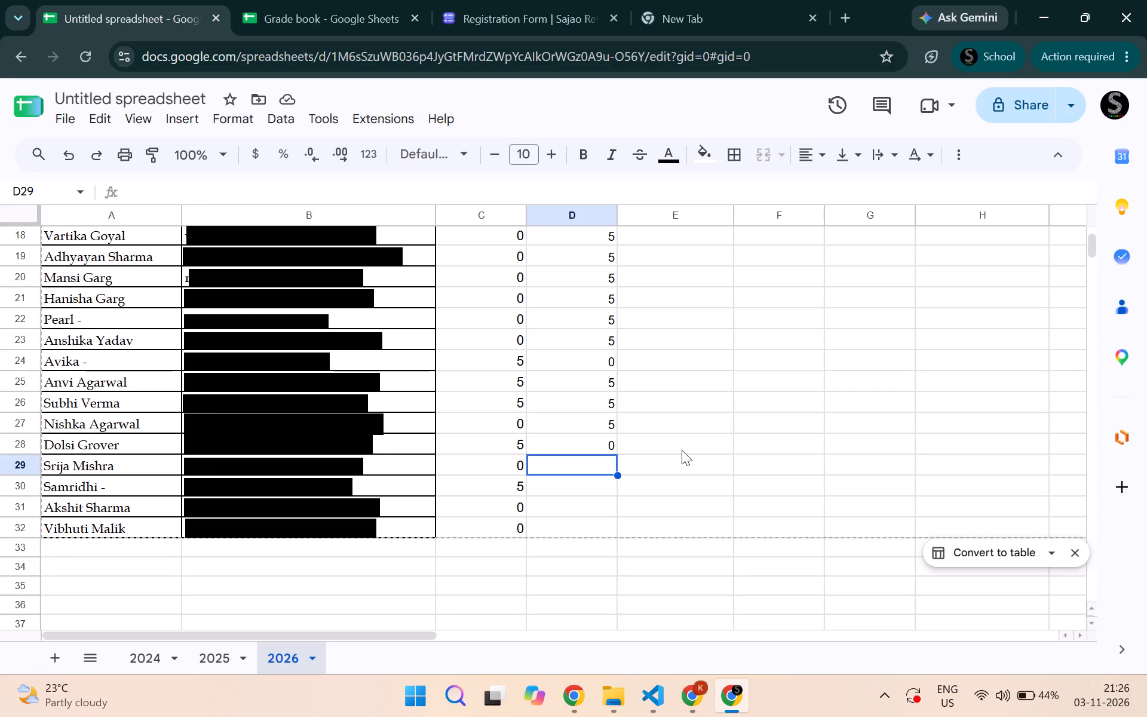
pyautogui.press('5')
pyautogui.press('Return')
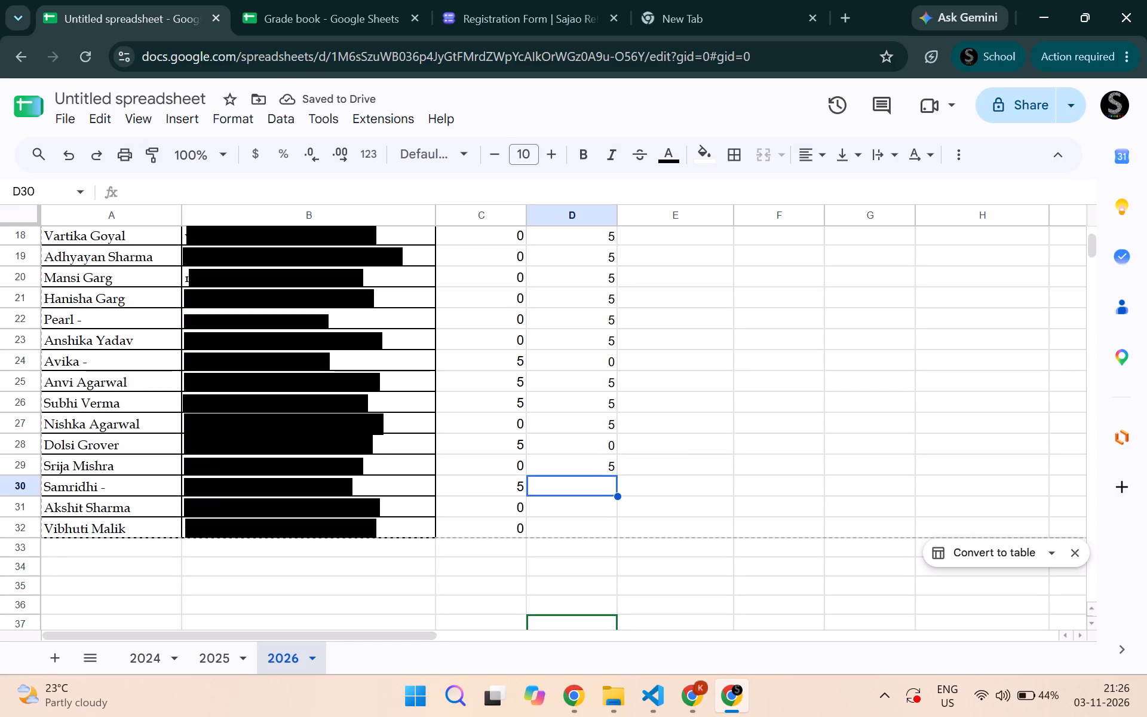
pyautogui.press('0')
pyautogui.press('Return')
pyautogui.press('BackSpace')
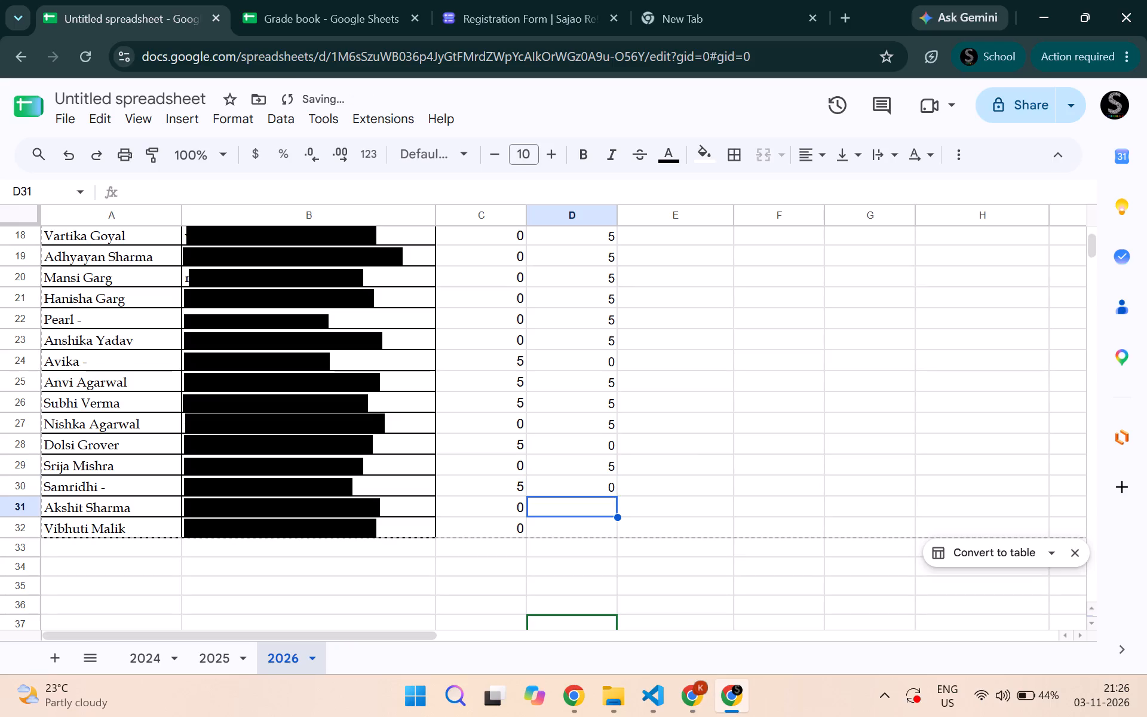
pyautogui.click(582, 488)
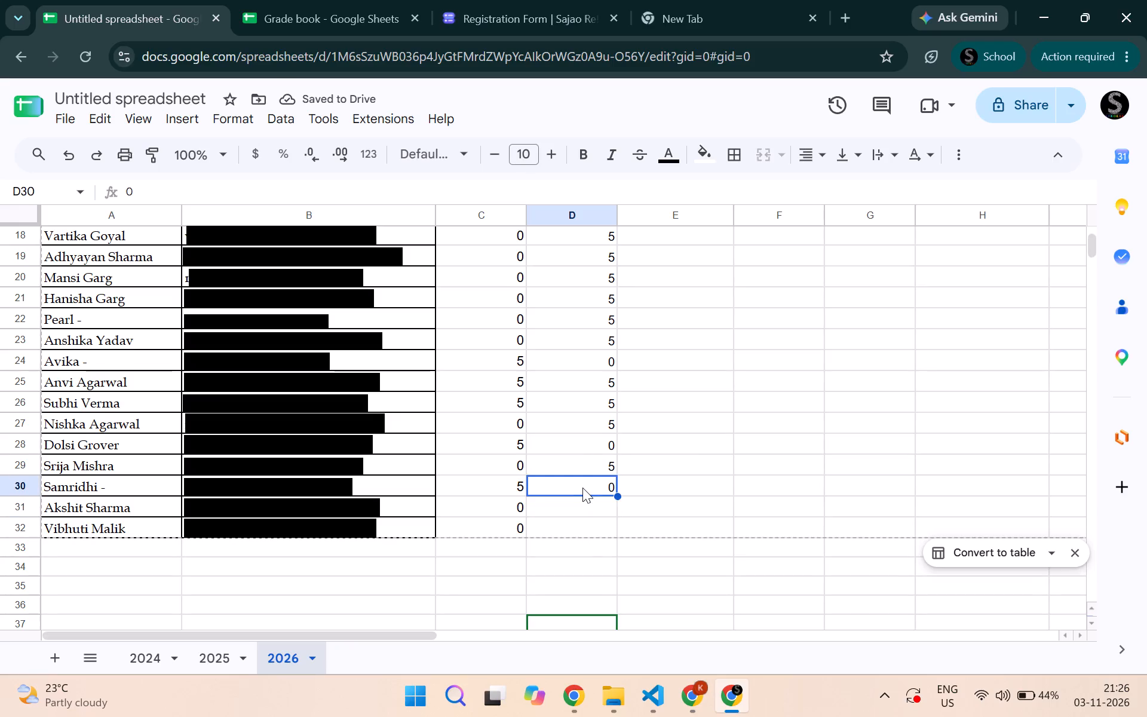
pyautogui.press('5')
pyautogui.press('Return')
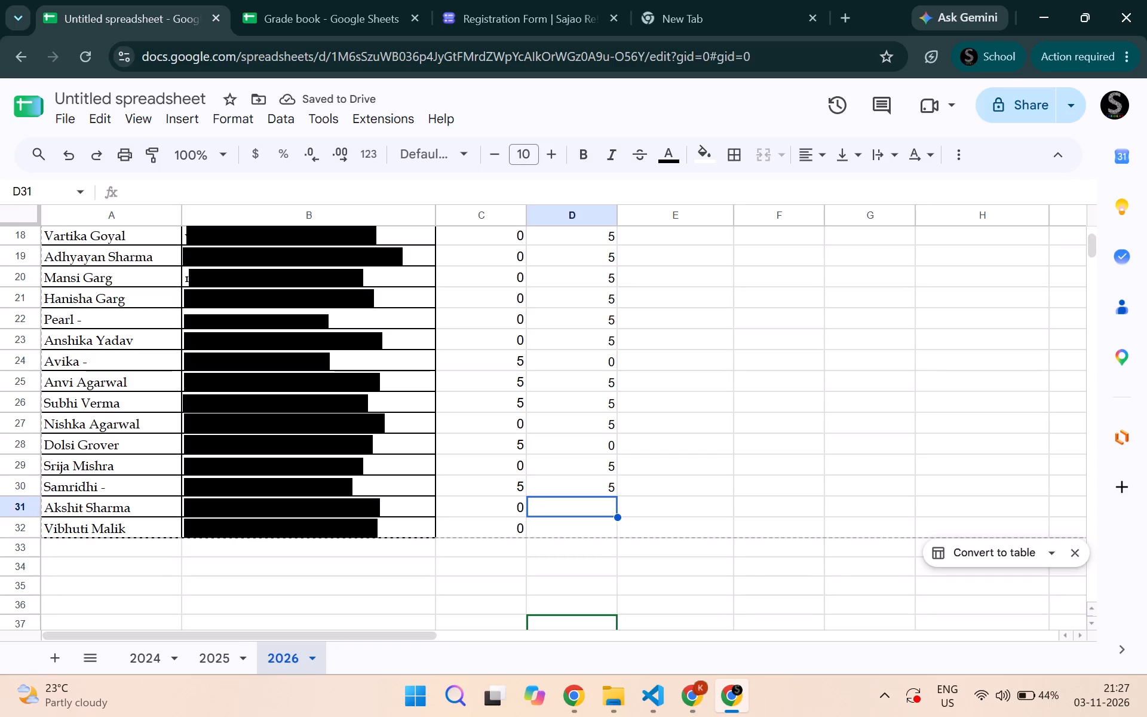
pyautogui.press('5')
pyautogui.press('Return')
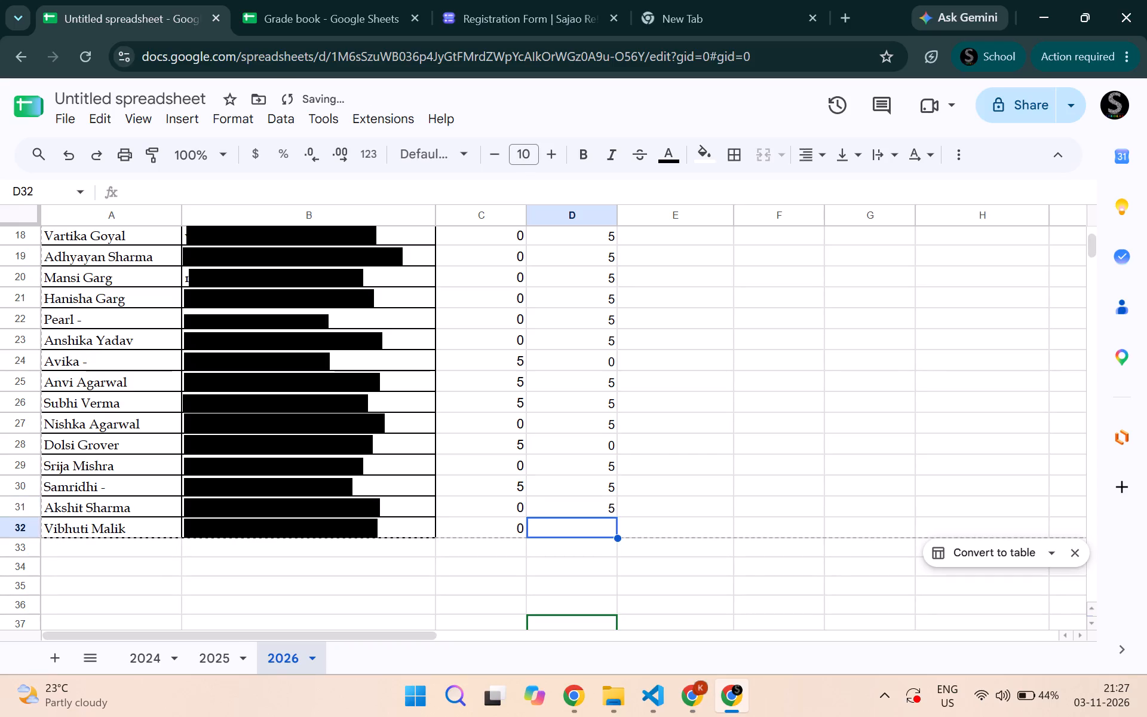
# Enter 0 as the Nandutsav score for the last 2026 Minor member, in row 32.
pyautogui.press('0')
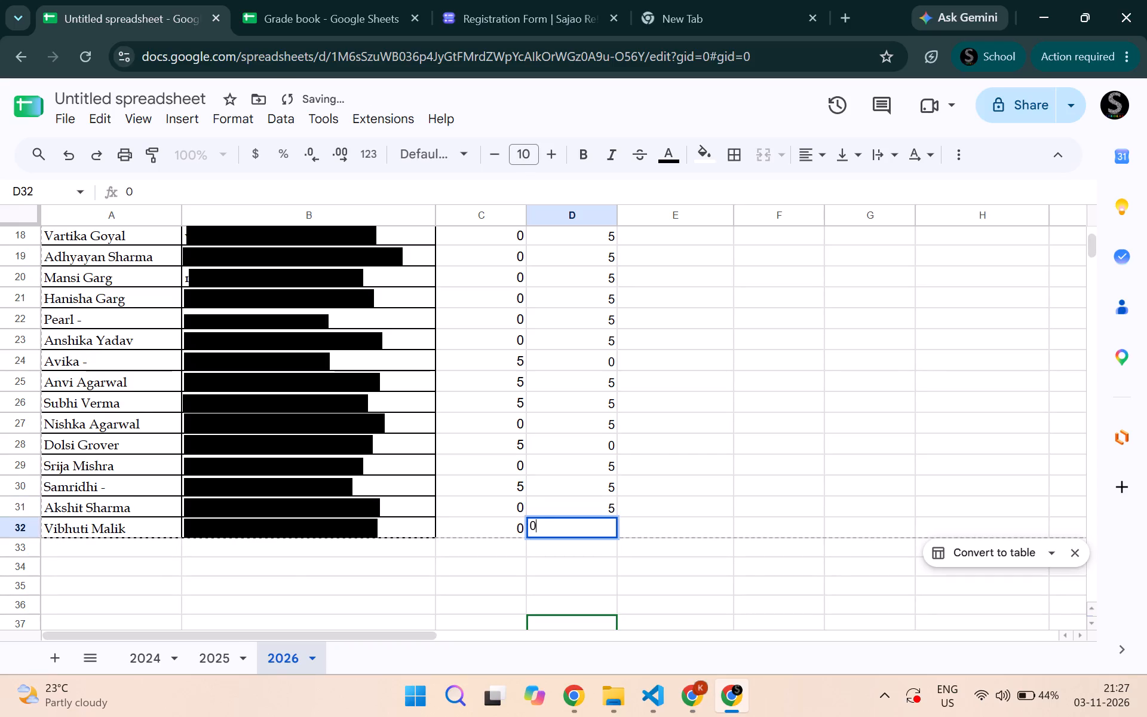
pyautogui.scroll(1, 582, 488)
pyautogui.scroll(-2, 582, 488)
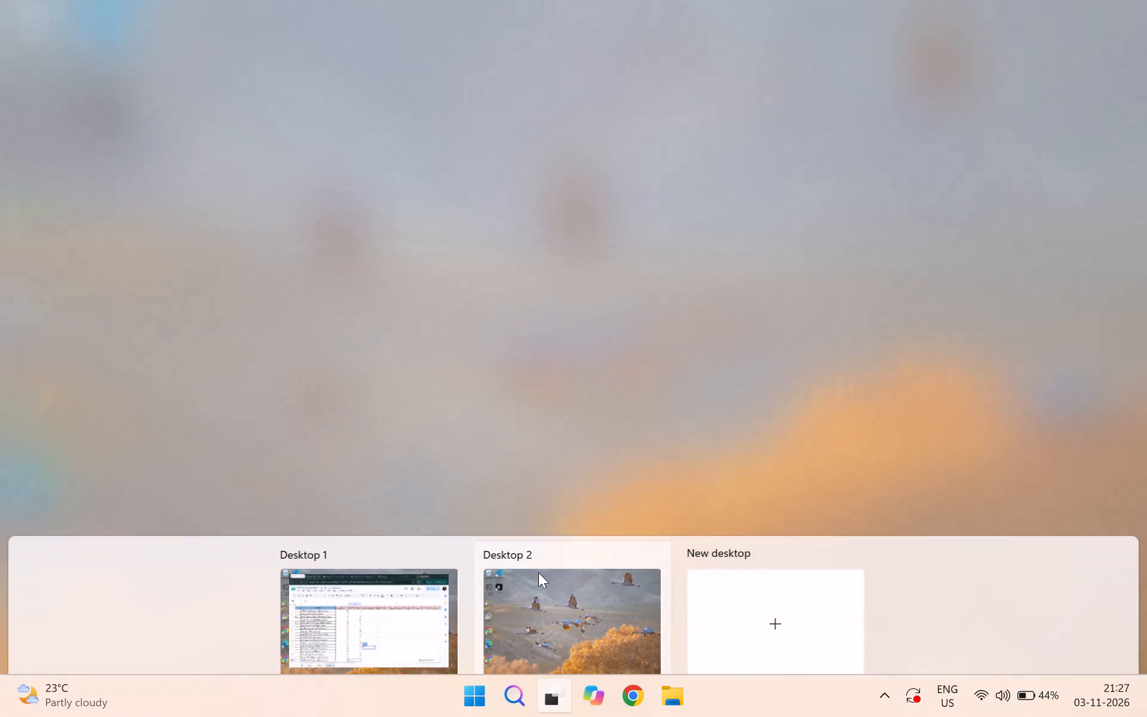
pyautogui.click(415, 617)
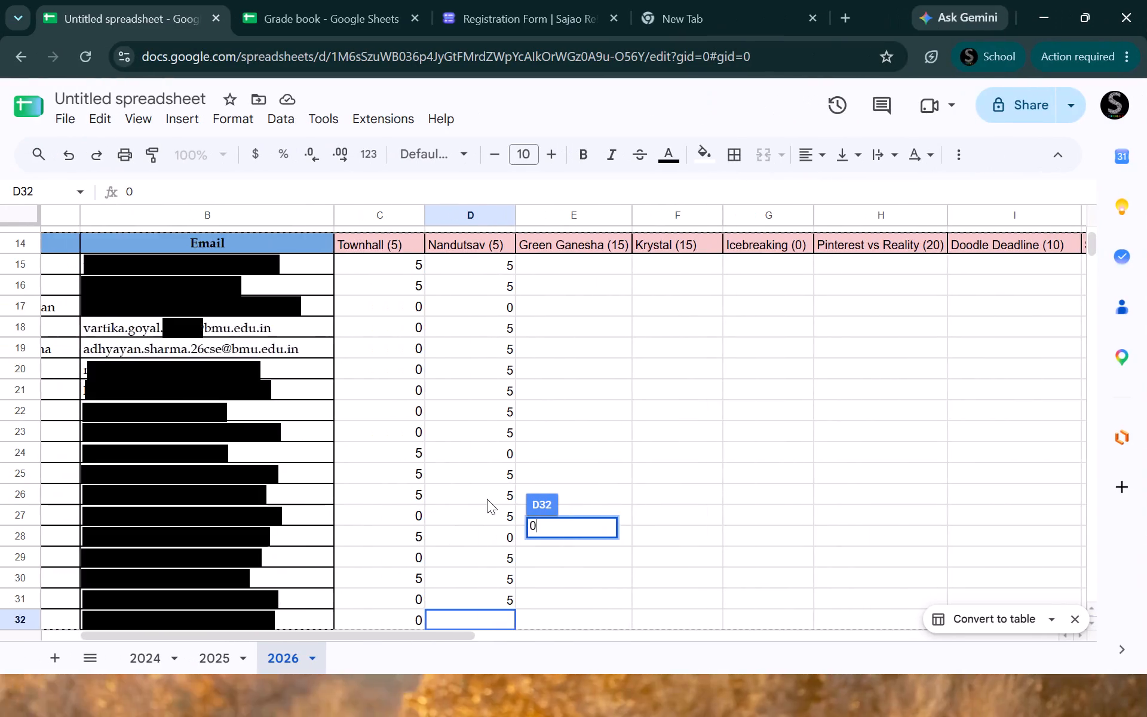
pyautogui.scroll(-2, 487, 499)
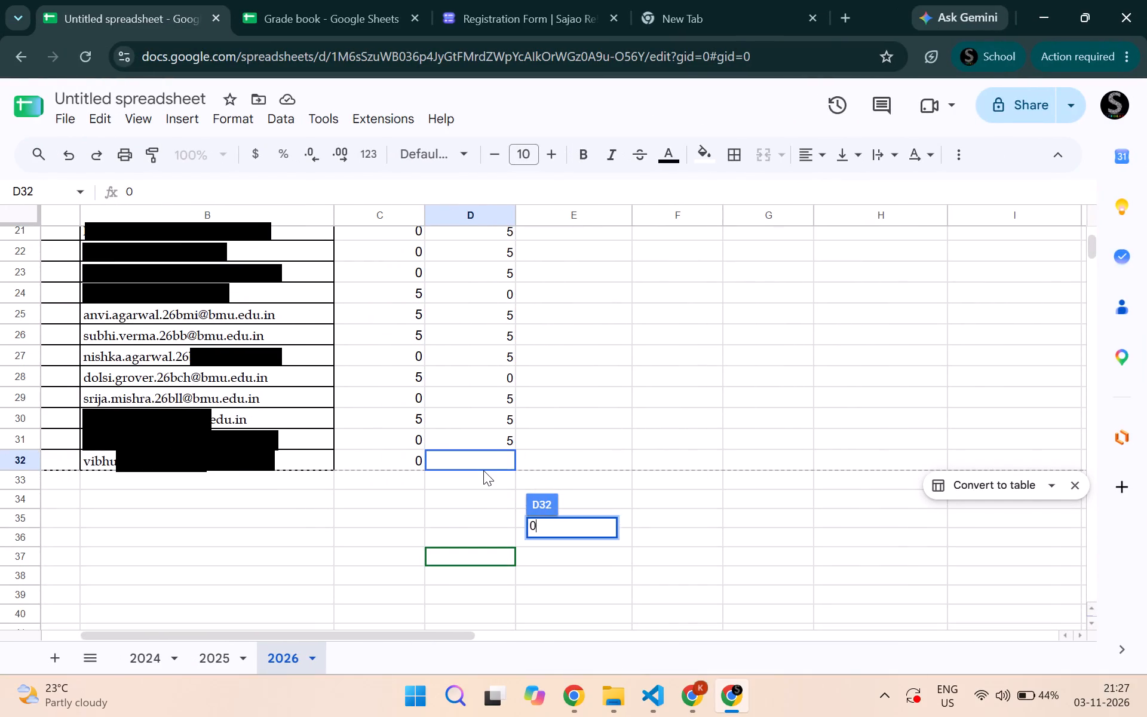
pyautogui.click(483, 470)
pyautogui.click(556, 501)
# Look over the Townhall and Nandutsav scores and member emails in the Minor and Major tables of the 2026 sheet.
pyautogui.scroll(2, 556, 501)
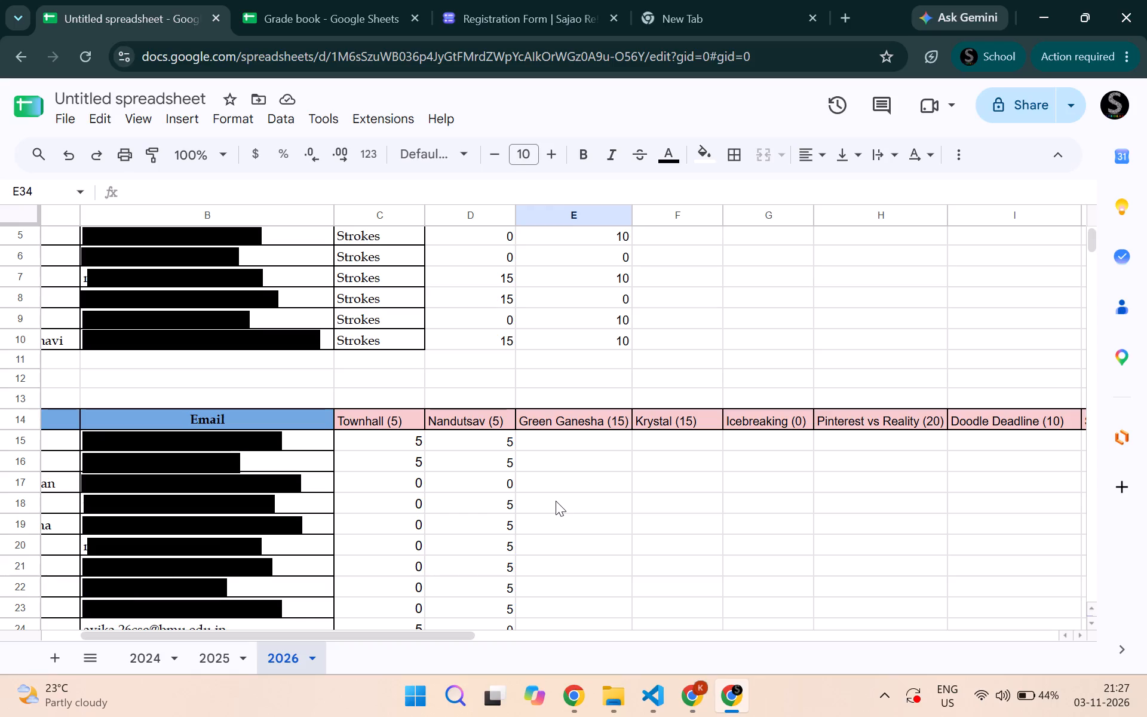
pyautogui.scroll(2, 556, 501)
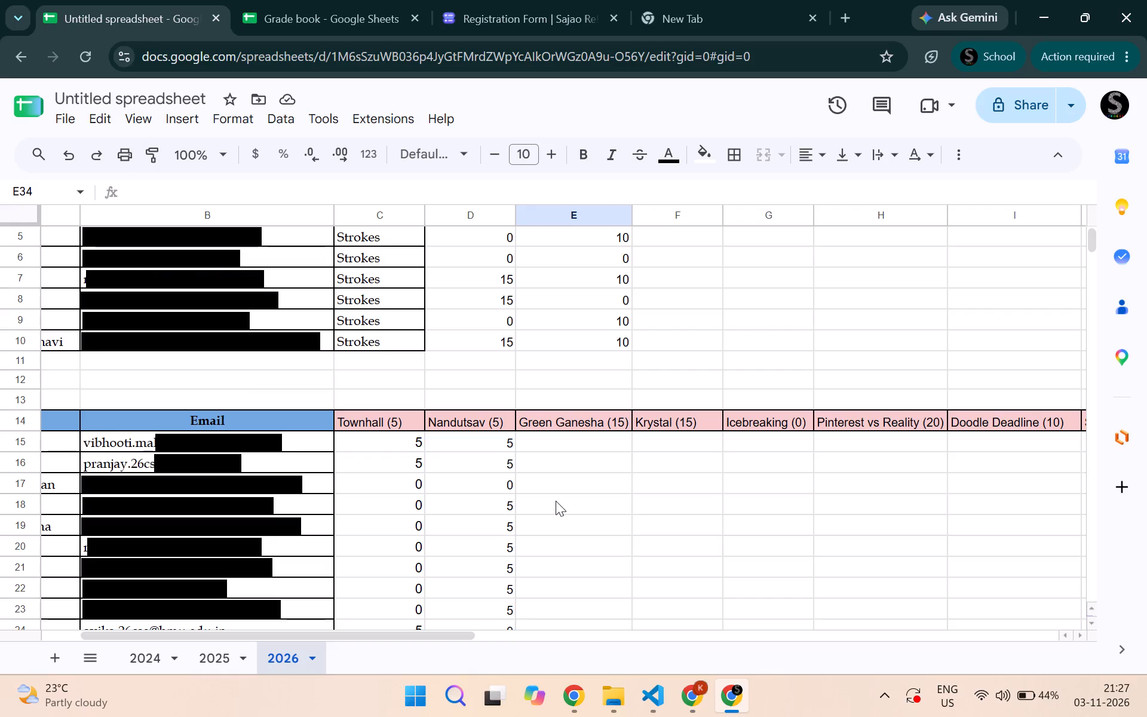
pyautogui.scroll(-4, 409, 505)
pyautogui.scroll(2, 409, 505)
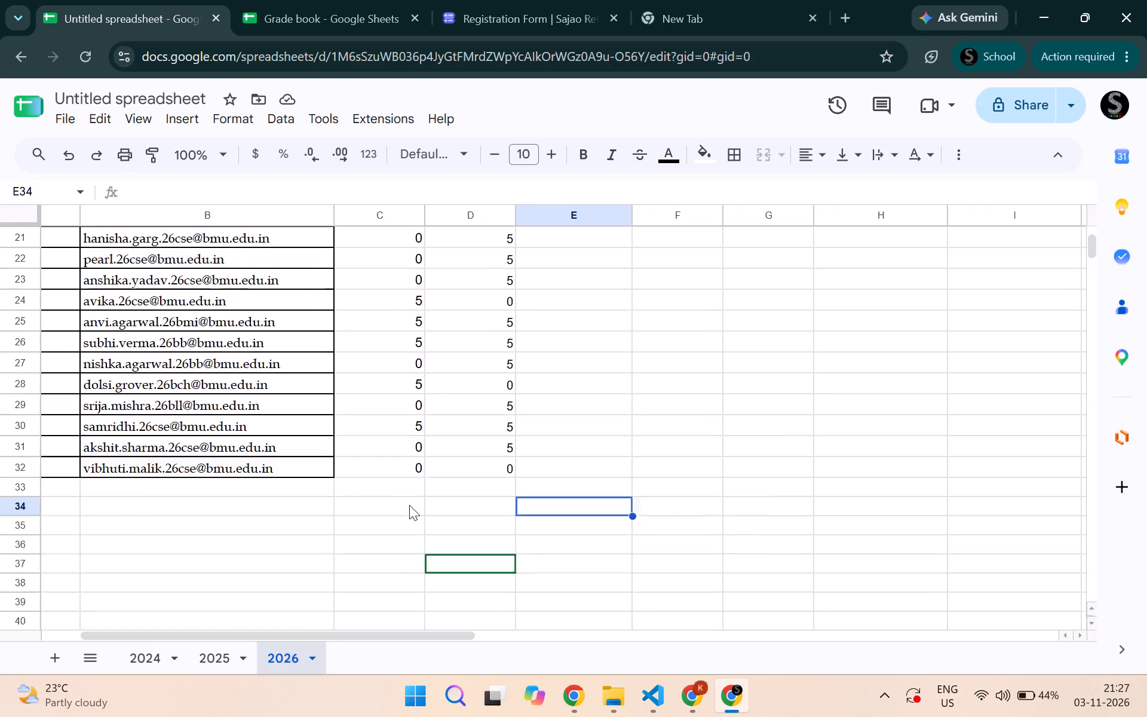
pyautogui.scroll(2, 409, 505)
pyautogui.scroll(-1, 409, 505)
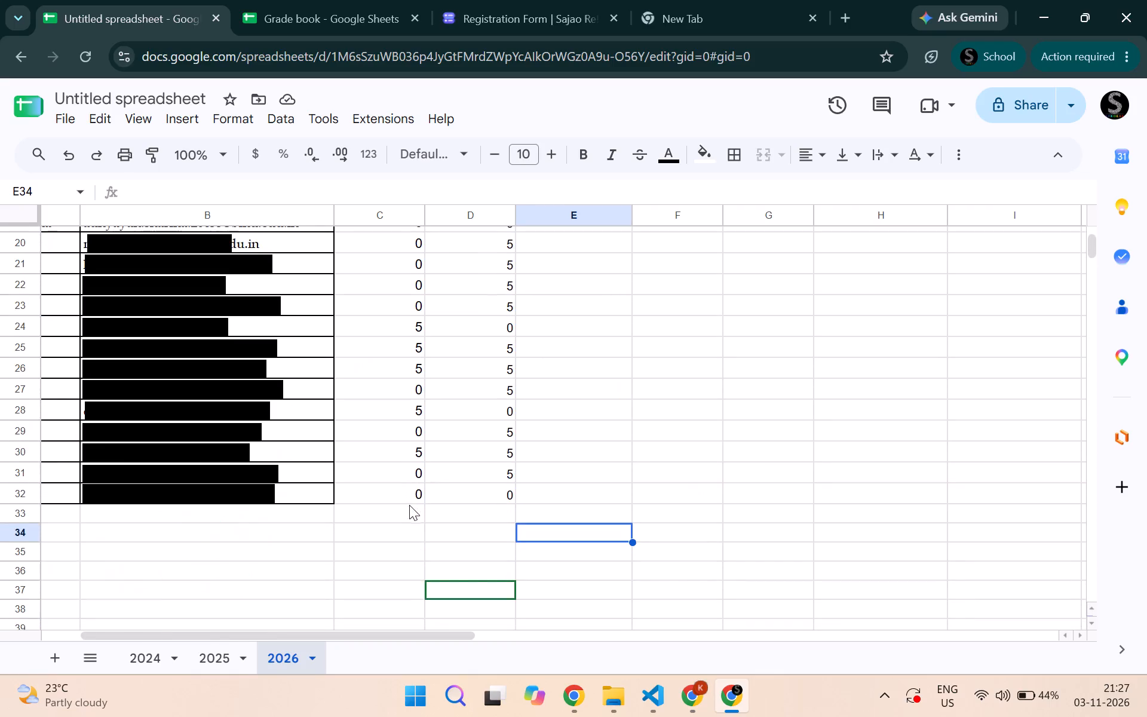
pyautogui.click(279, 498)
pyautogui.scroll(1, 279, 498)
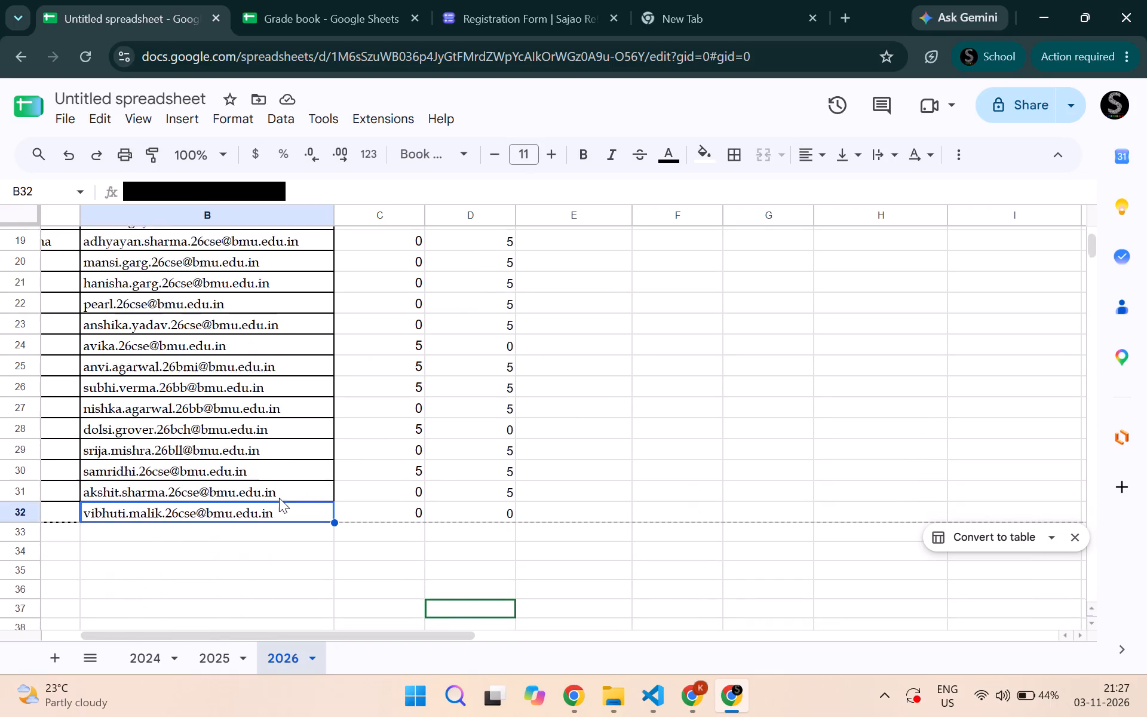
pyautogui.scroll(1, 279, 498)
pyautogui.scroll(1, 186, 287)
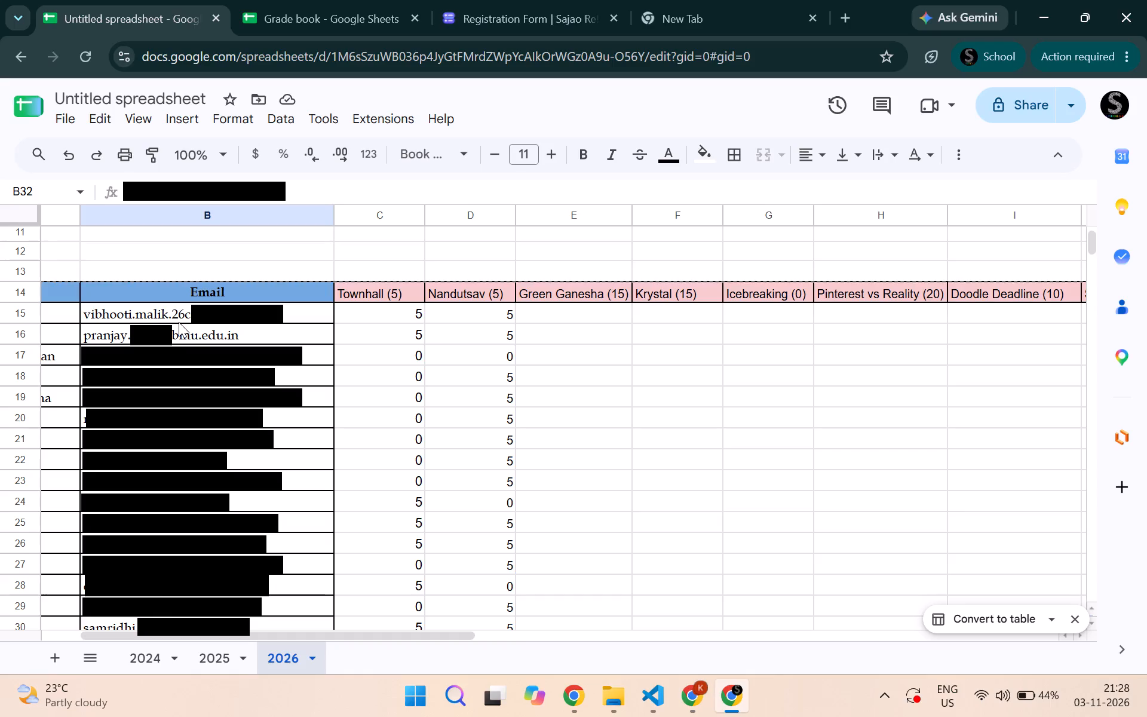
pyautogui.scroll(1, 388, 324)
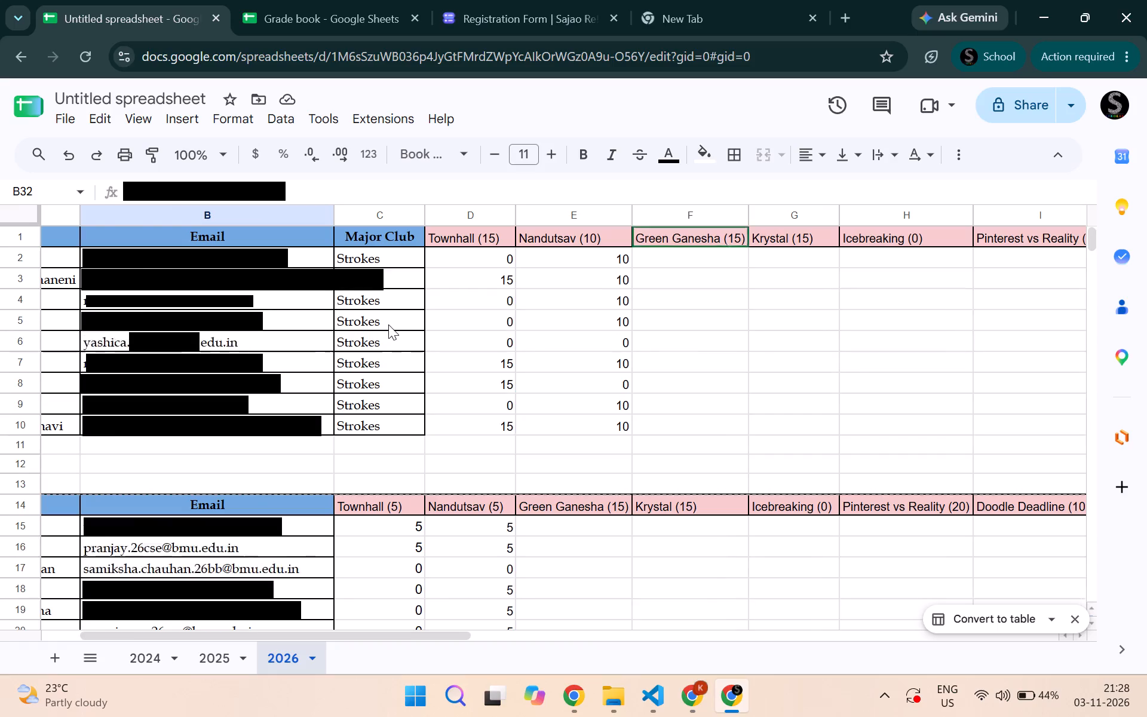
pyautogui.scroll(1, 388, 324)
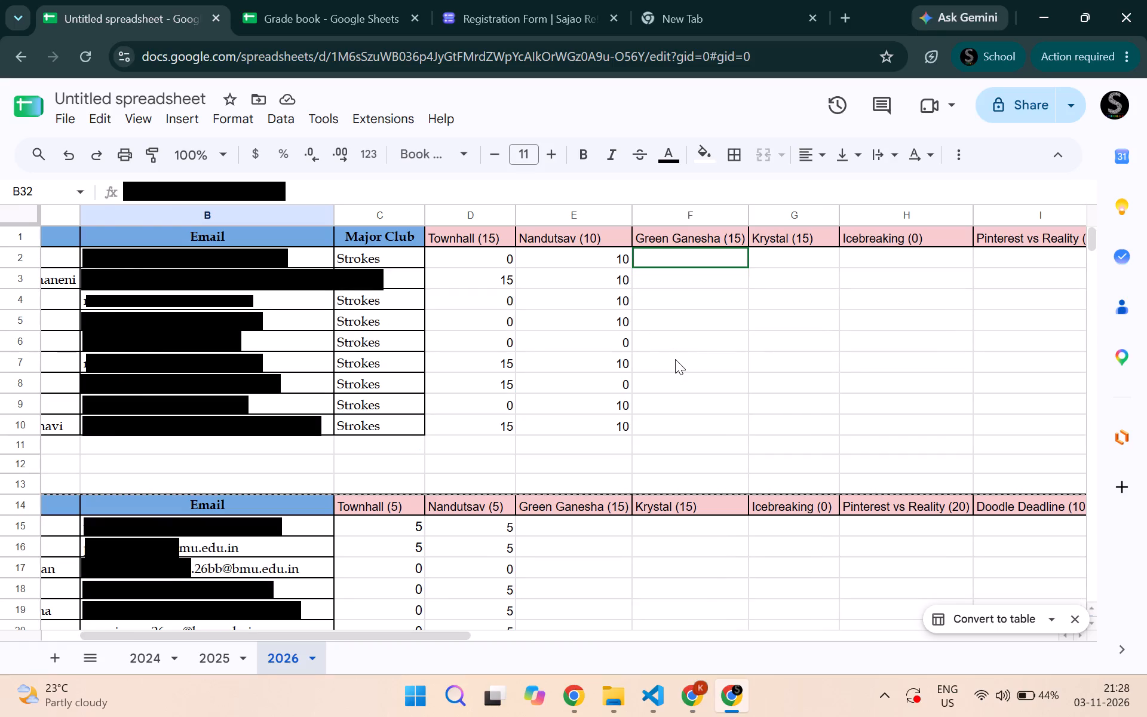
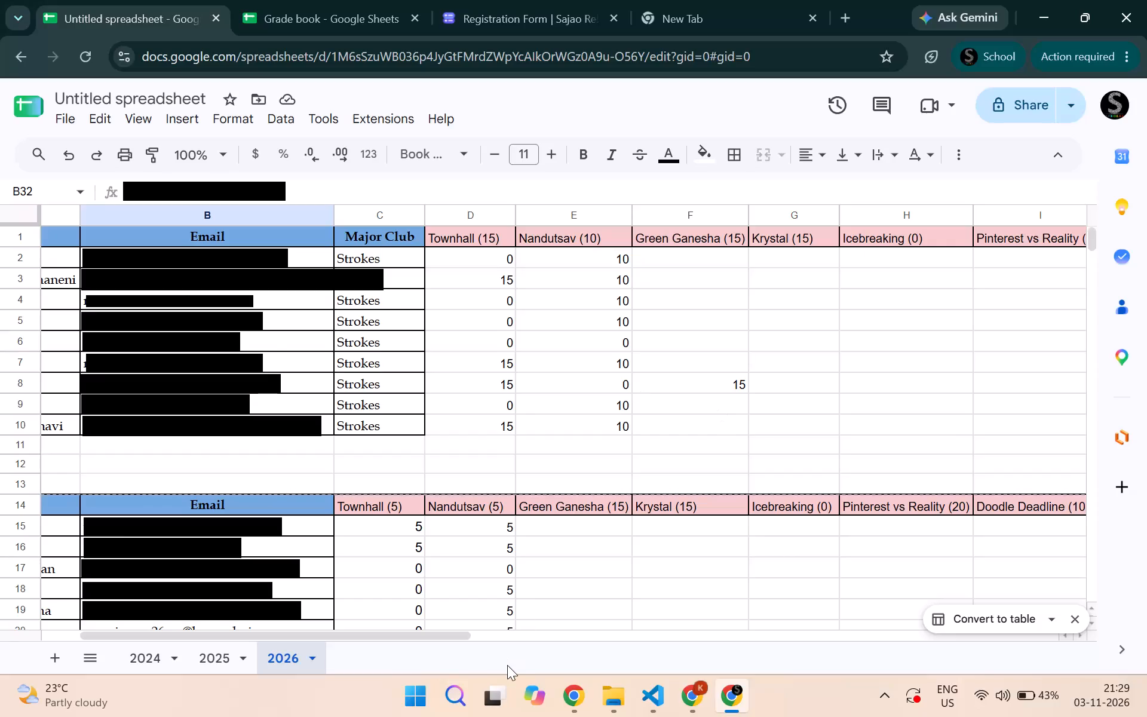
# Look over the event score columns in the Major and Minor tables of the 2024 and 2025 sheets.
pyautogui.click(146, 657)
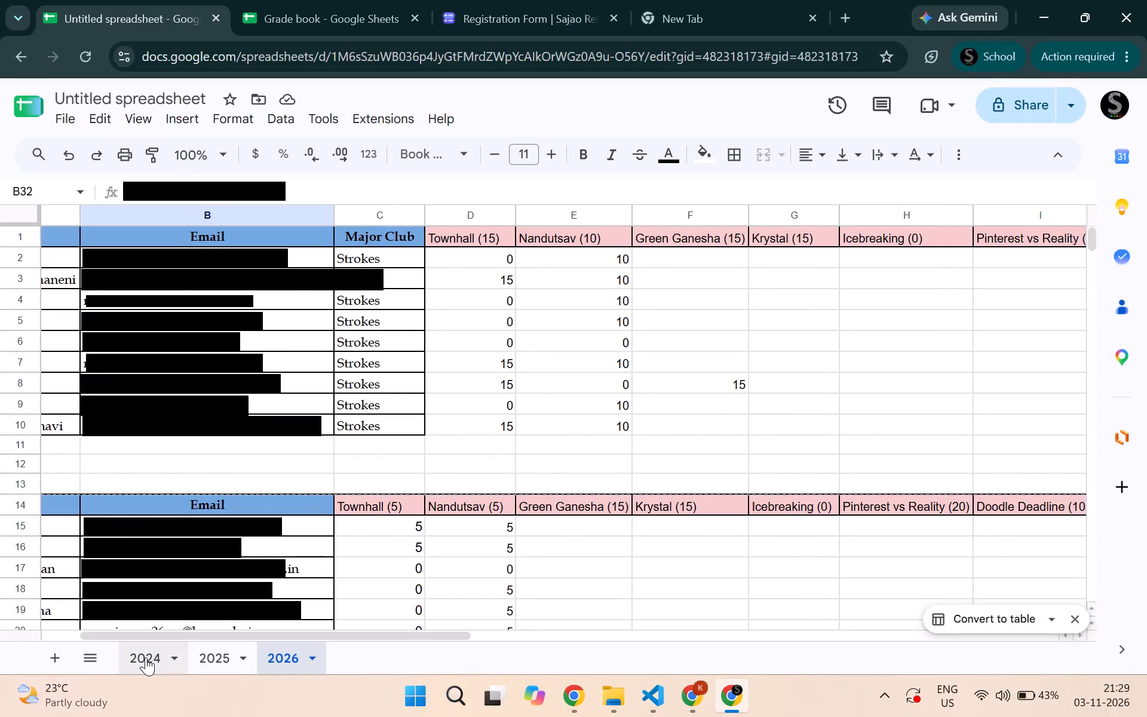
pyautogui.hscroll(1, 272, 534)
pyautogui.hscroll(1, 582, 517)
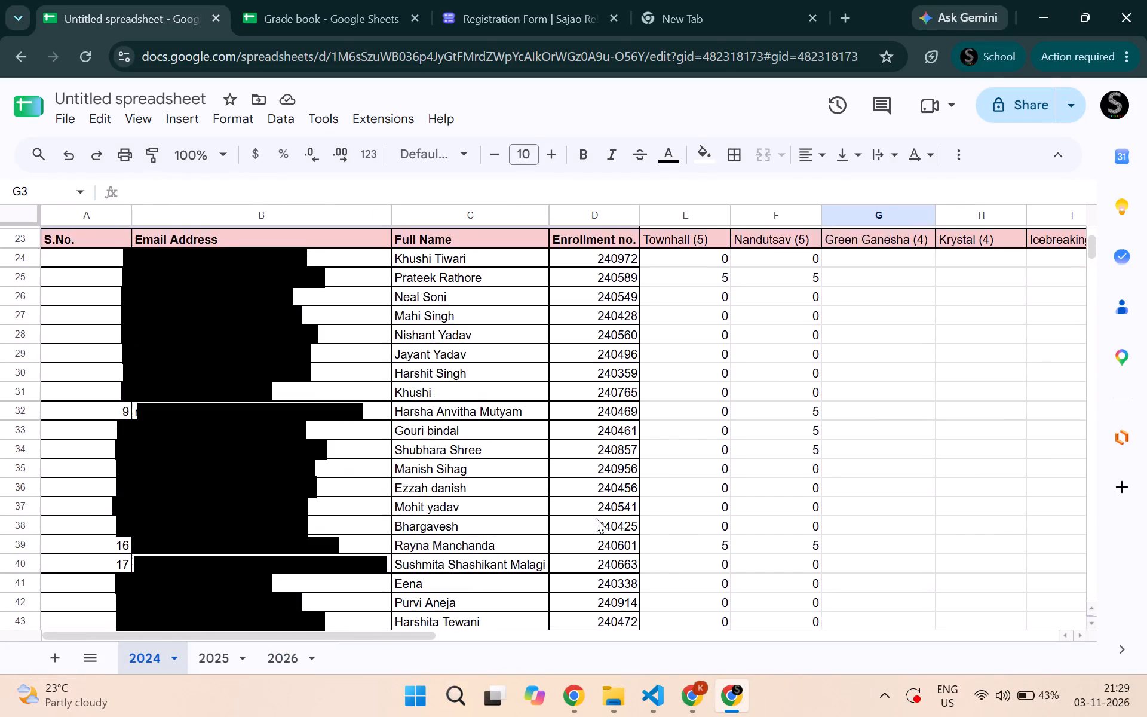
pyautogui.click(891, 333)
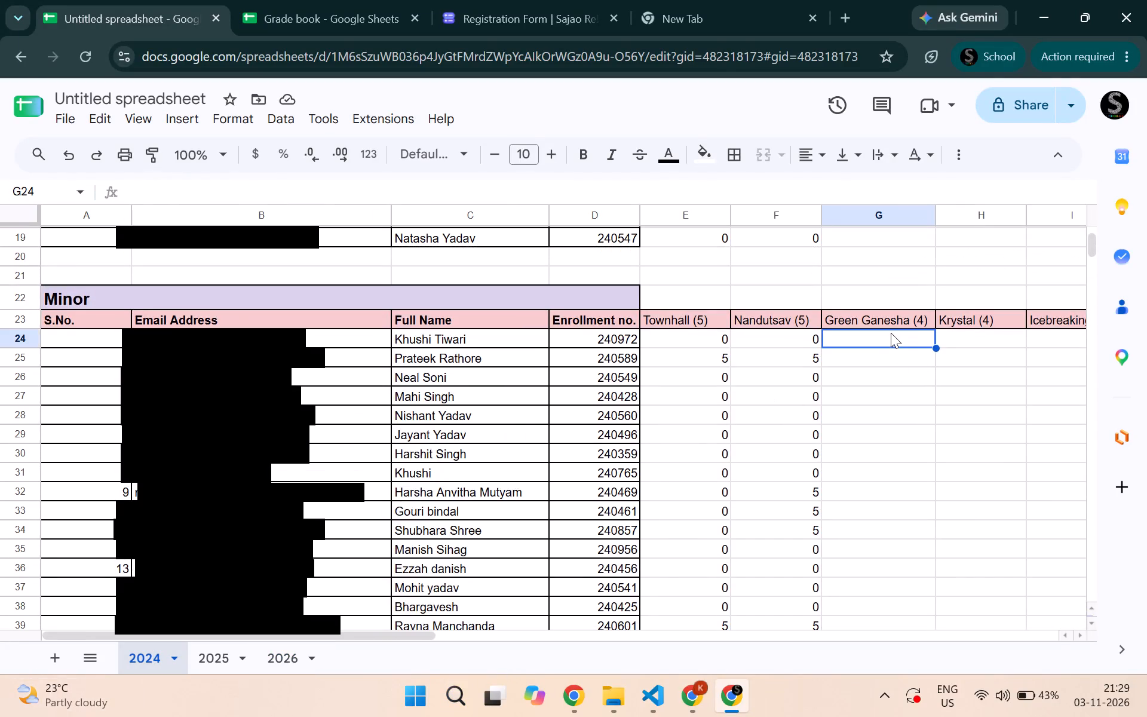
pyautogui.scroll(4, 891, 333)
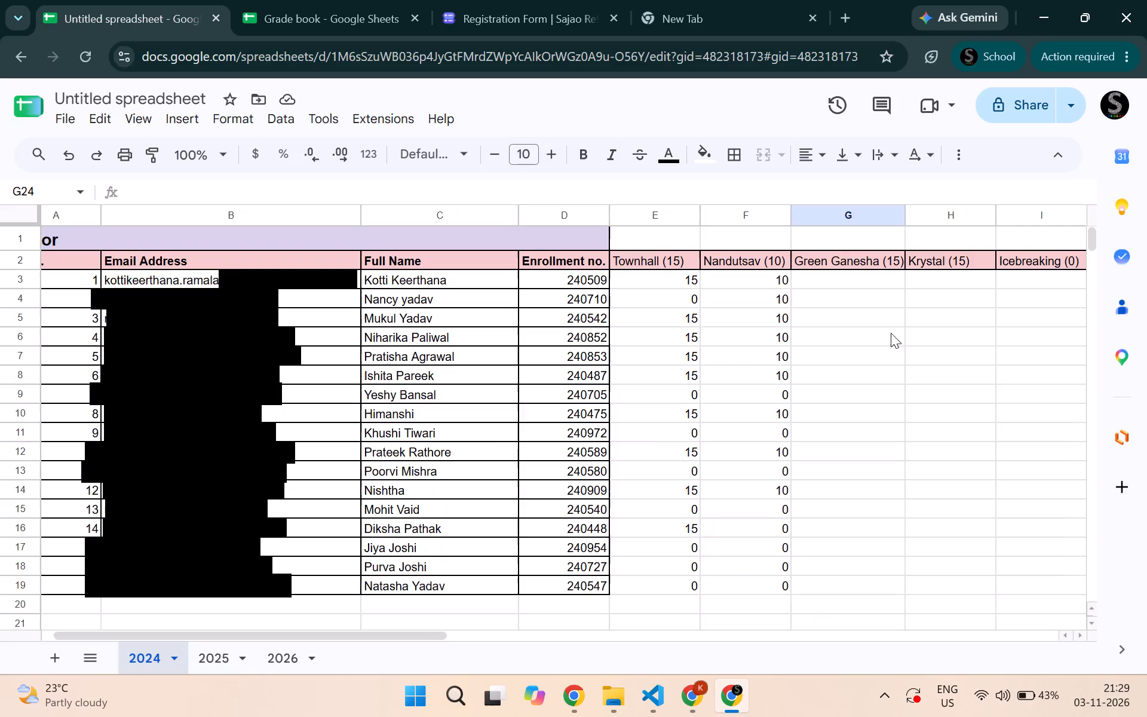
pyautogui.hscroll(-1, 753, 379)
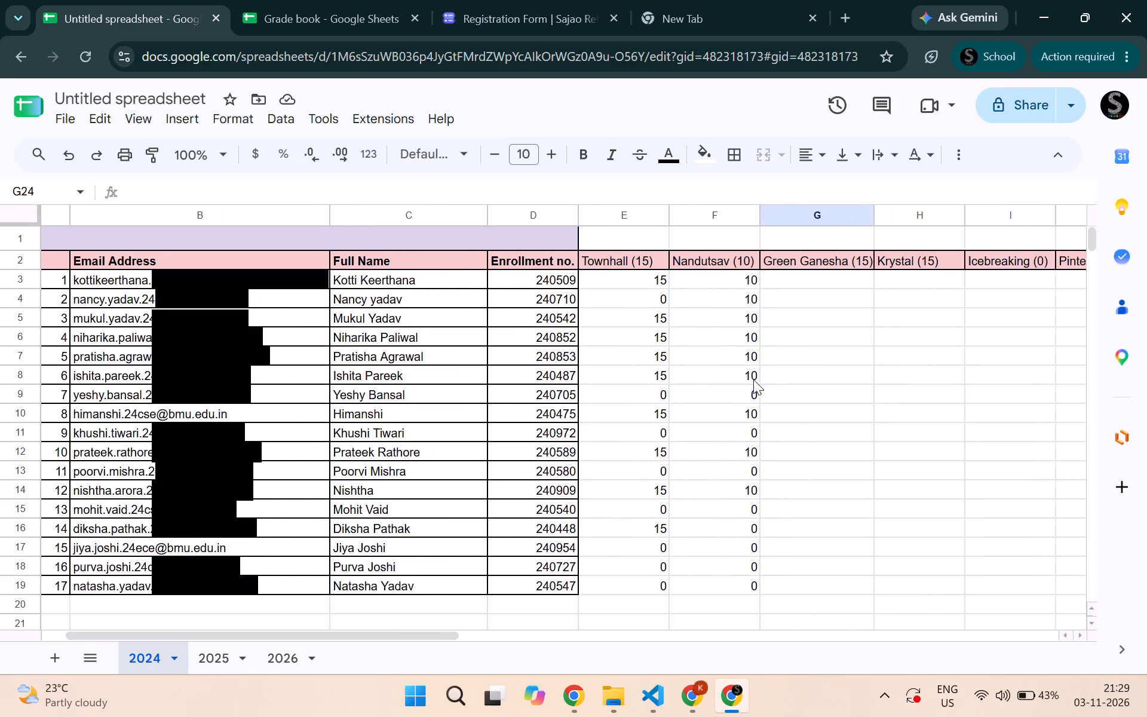
pyautogui.hscroll(-1, 753, 379)
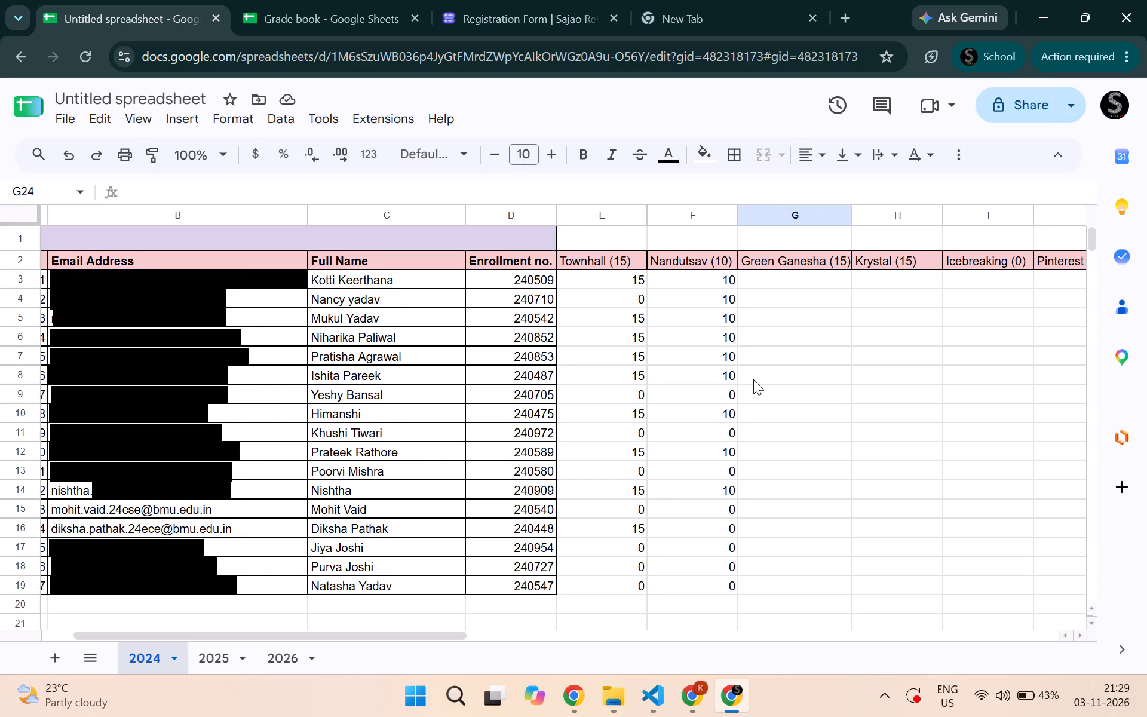
pyautogui.click(205, 661)
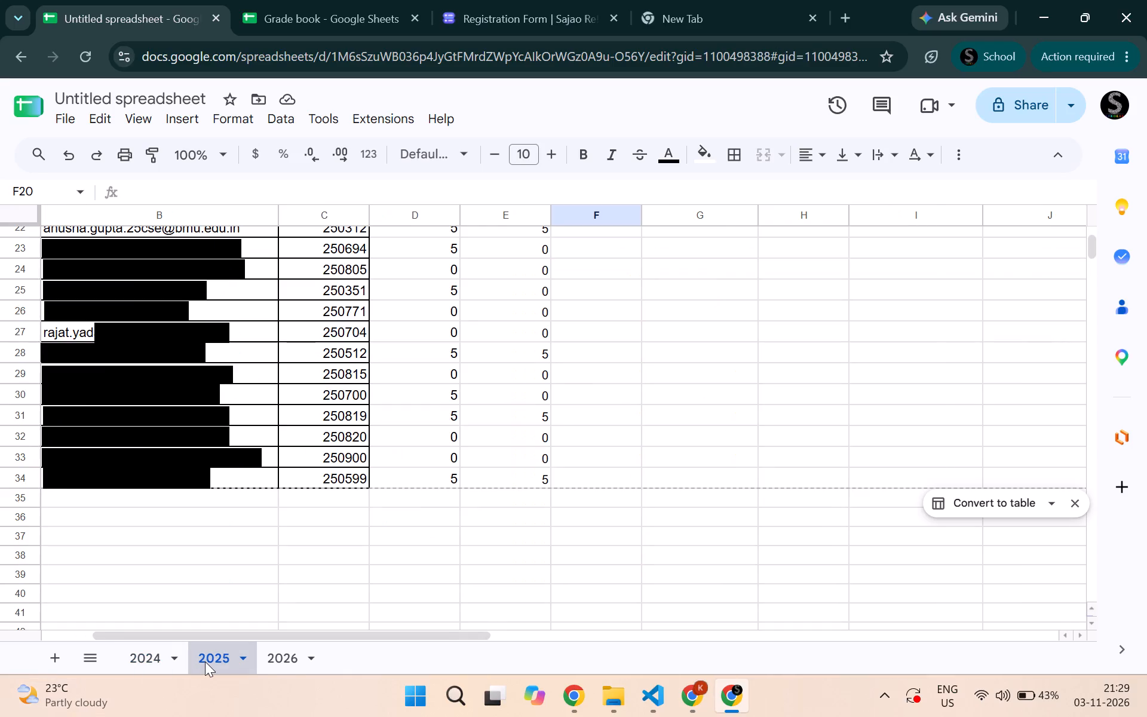
pyautogui.scroll(2, 414, 496)
pyautogui.hscroll(1, 414, 496)
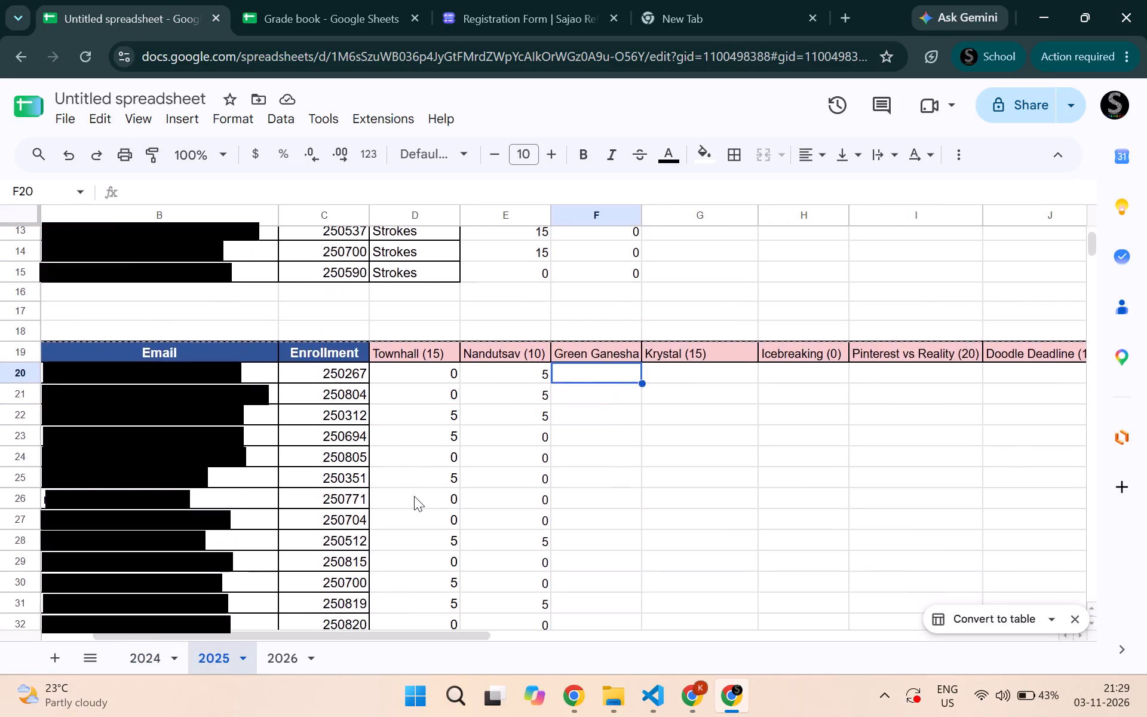
pyautogui.hscroll(1, 414, 496)
pyautogui.scroll(3, 414, 496)
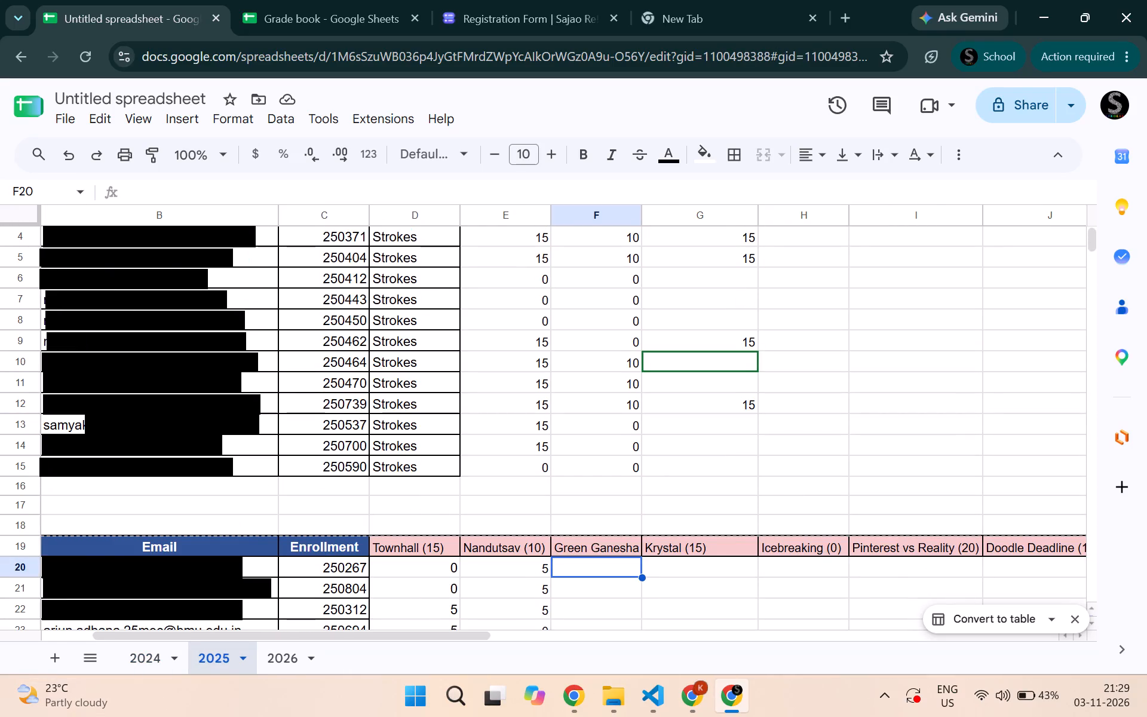
pyautogui.click(166, 652)
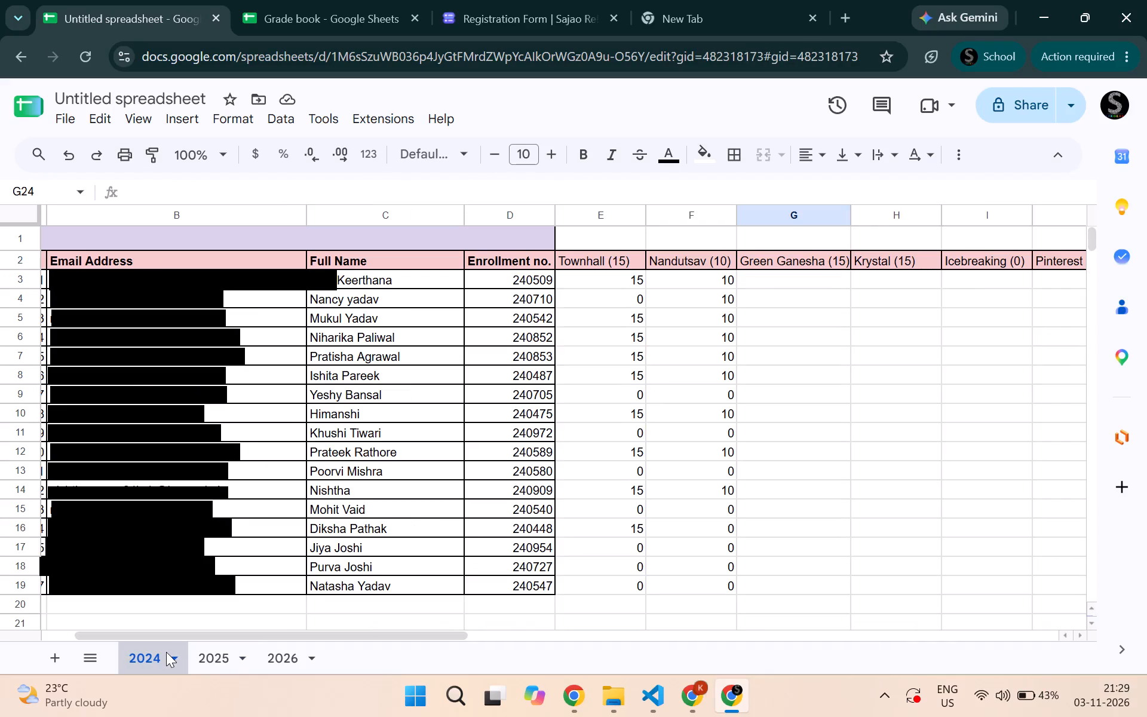
pyautogui.hscroll(1, 208, 540)
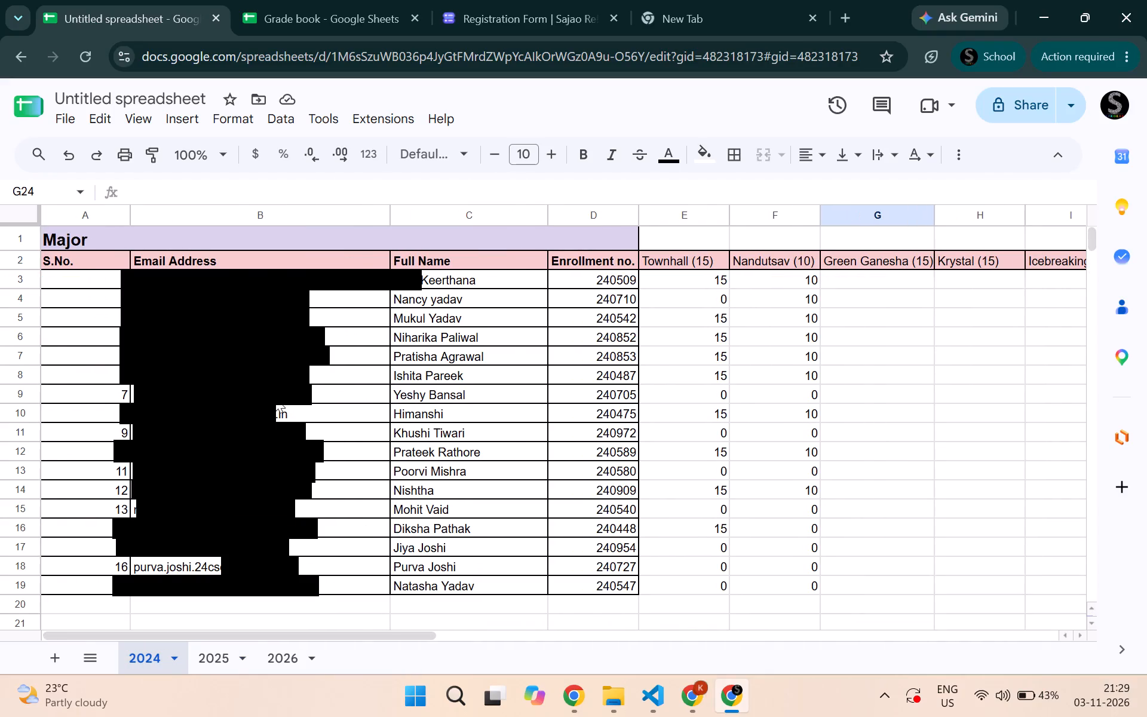
pyautogui.hscroll(-2, 275, 397)
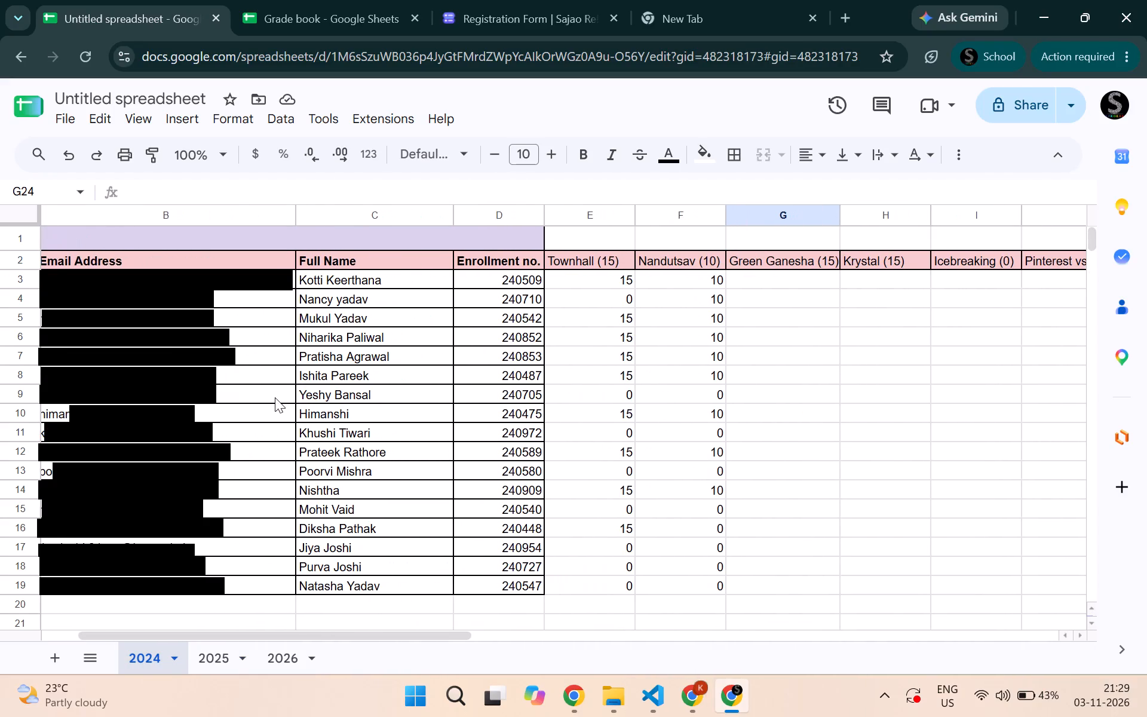
# Examine the Green Ganesha column for the Major and Minor members in the 2025 sheet and the 2026 sheet.
pyautogui.click(210, 642)
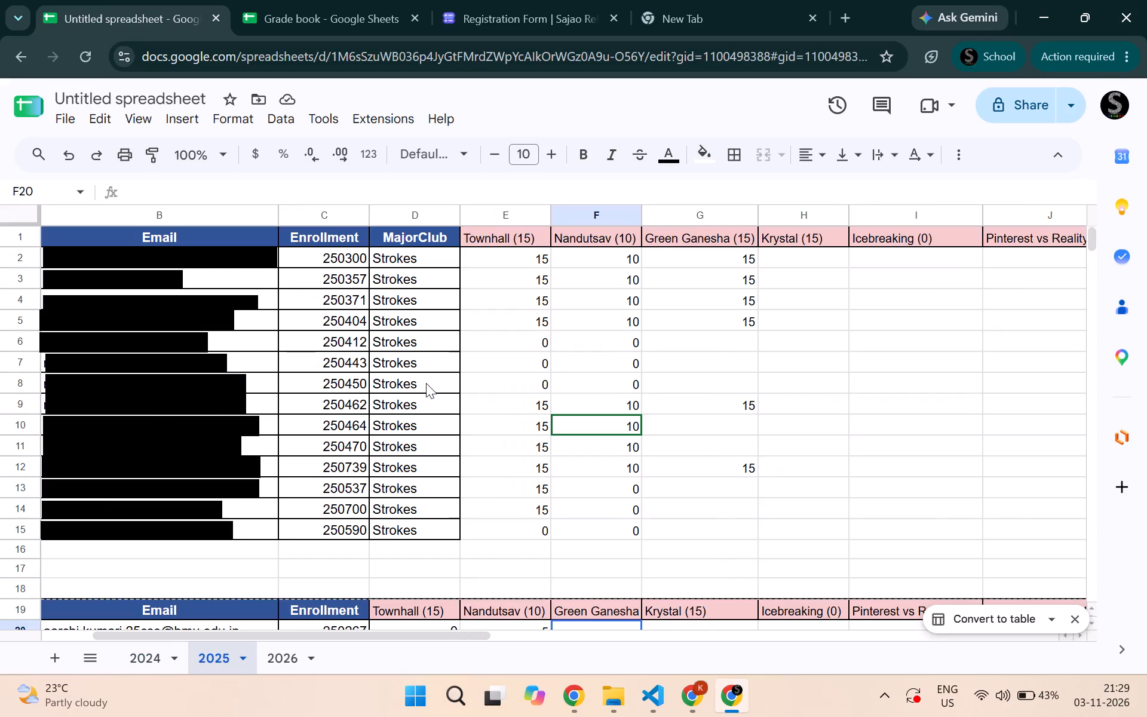
pyautogui.click(702, 386)
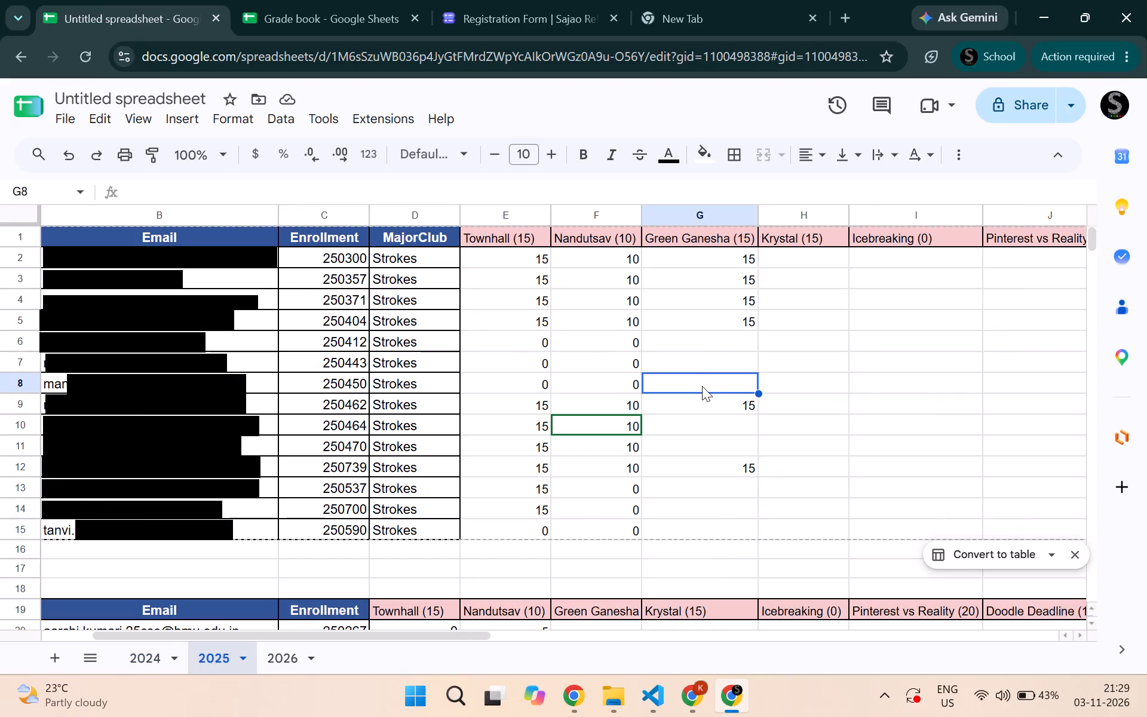
pyautogui.click(700, 421)
pyautogui.hscroll(-1, 683, 432)
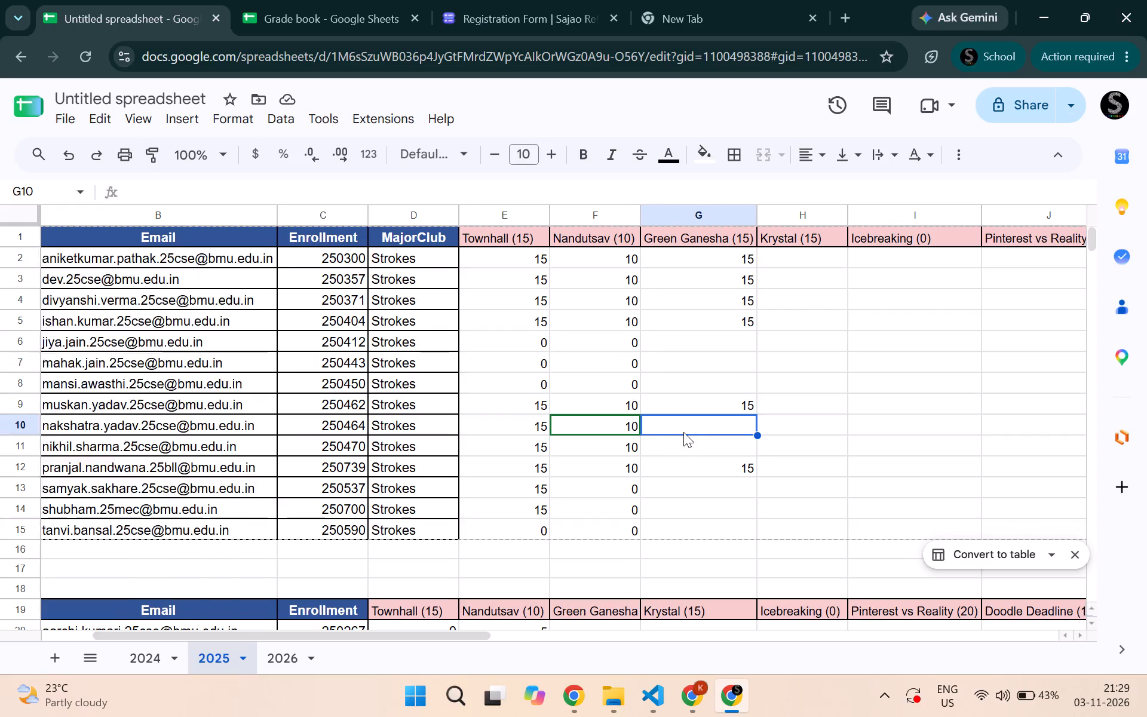
pyautogui.hscroll(-1, 683, 432)
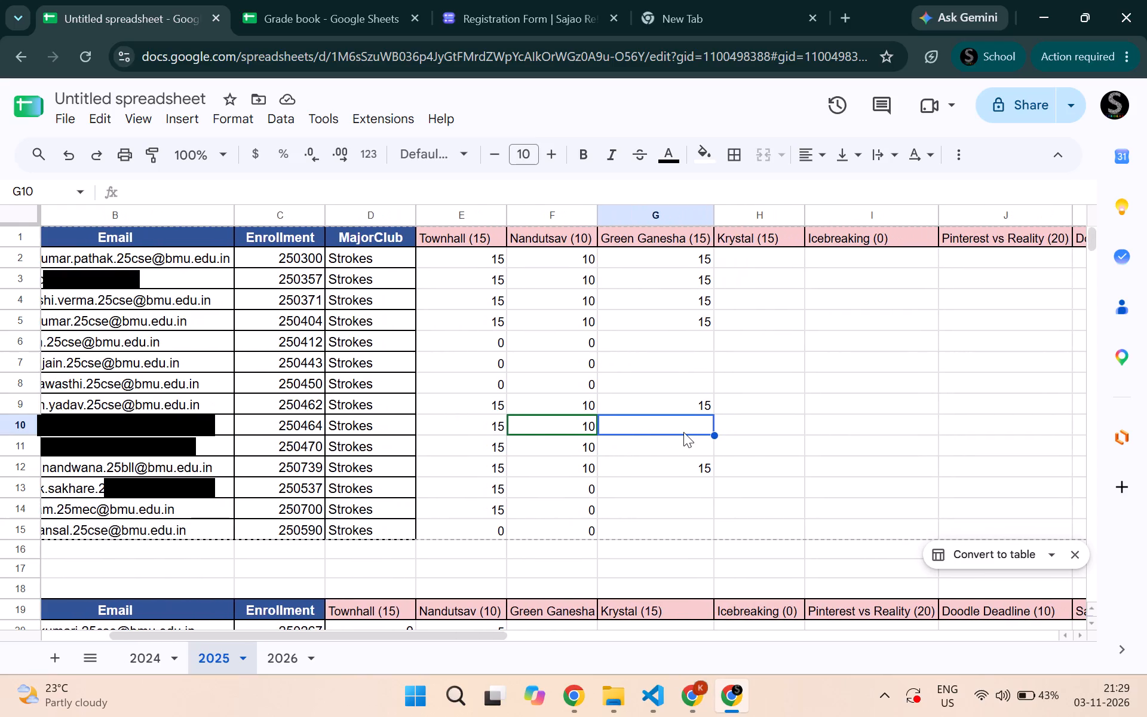
pyautogui.hscroll(-1, 683, 432)
pyautogui.click(650, 357)
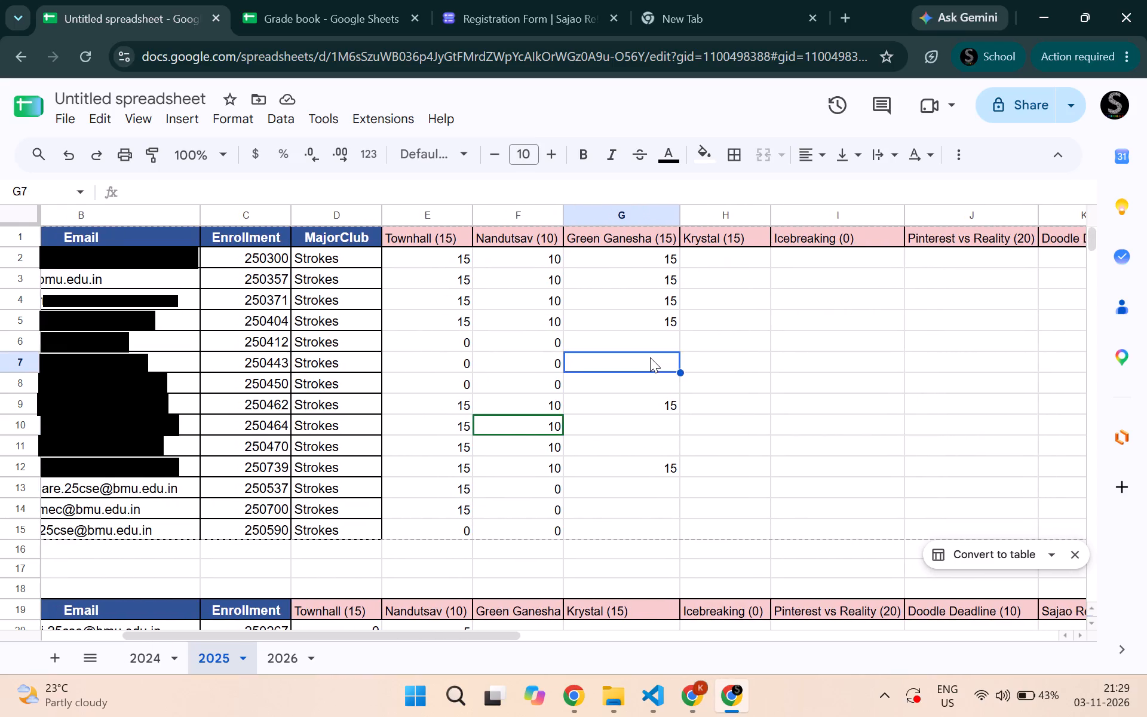
pyautogui.click(648, 353)
pyautogui.hscroll(2, 648, 353)
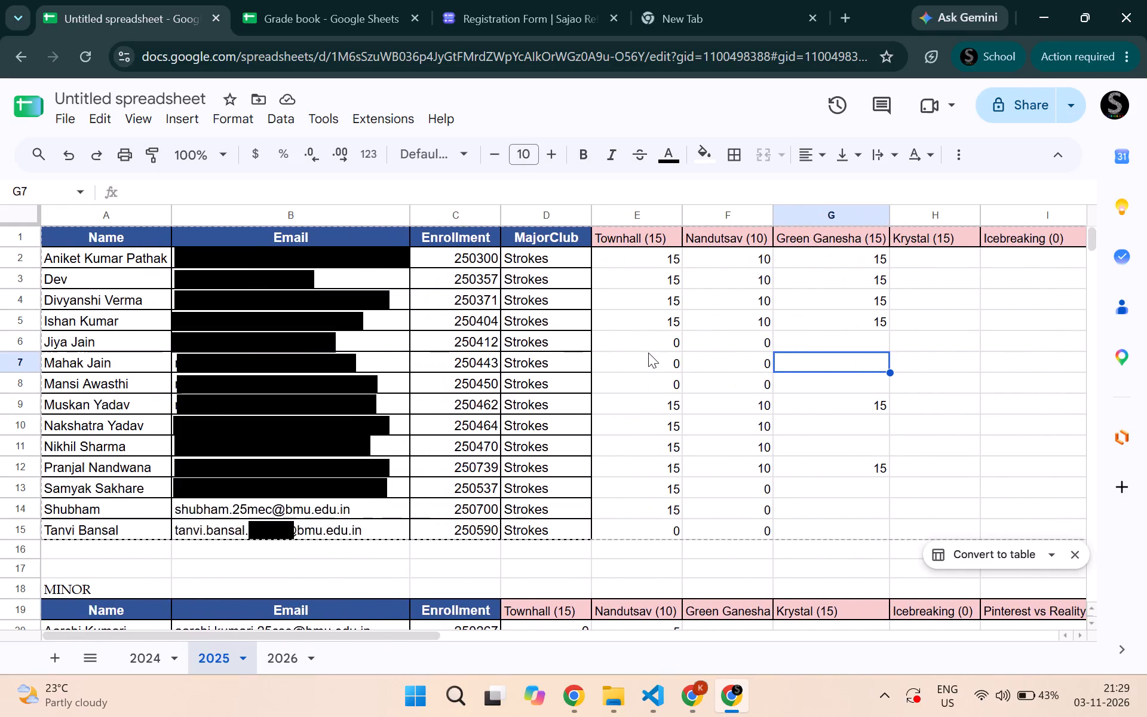
pyautogui.hscroll(1, 648, 353)
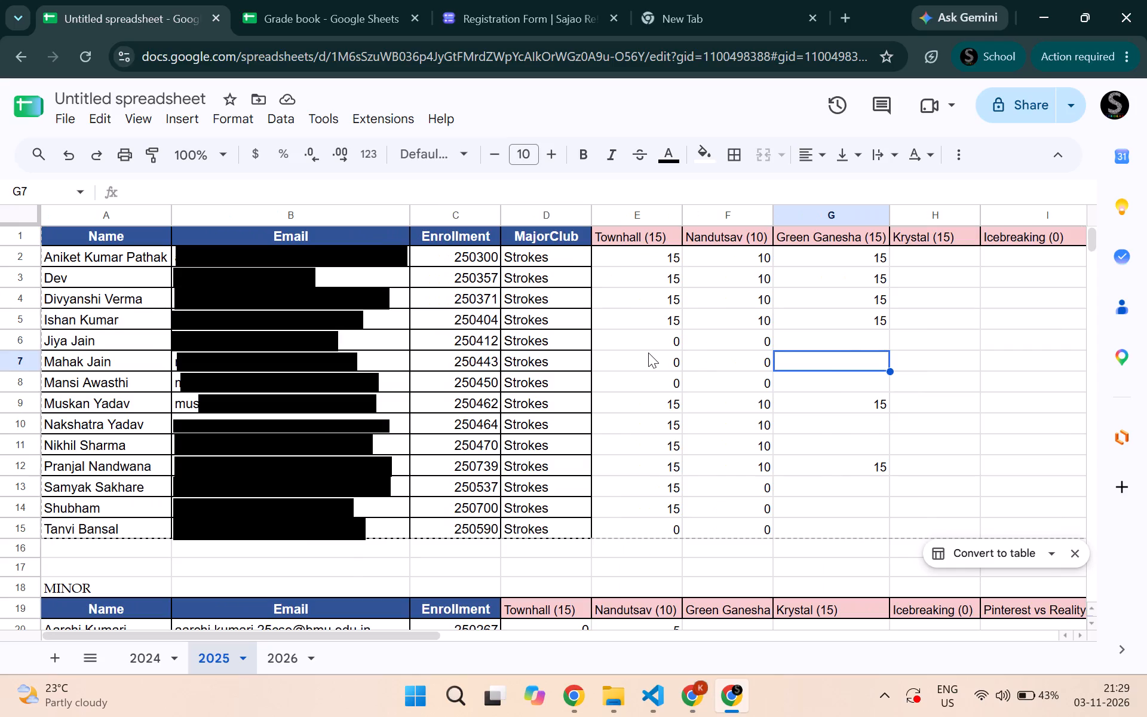
pyautogui.scroll(-1, 648, 353)
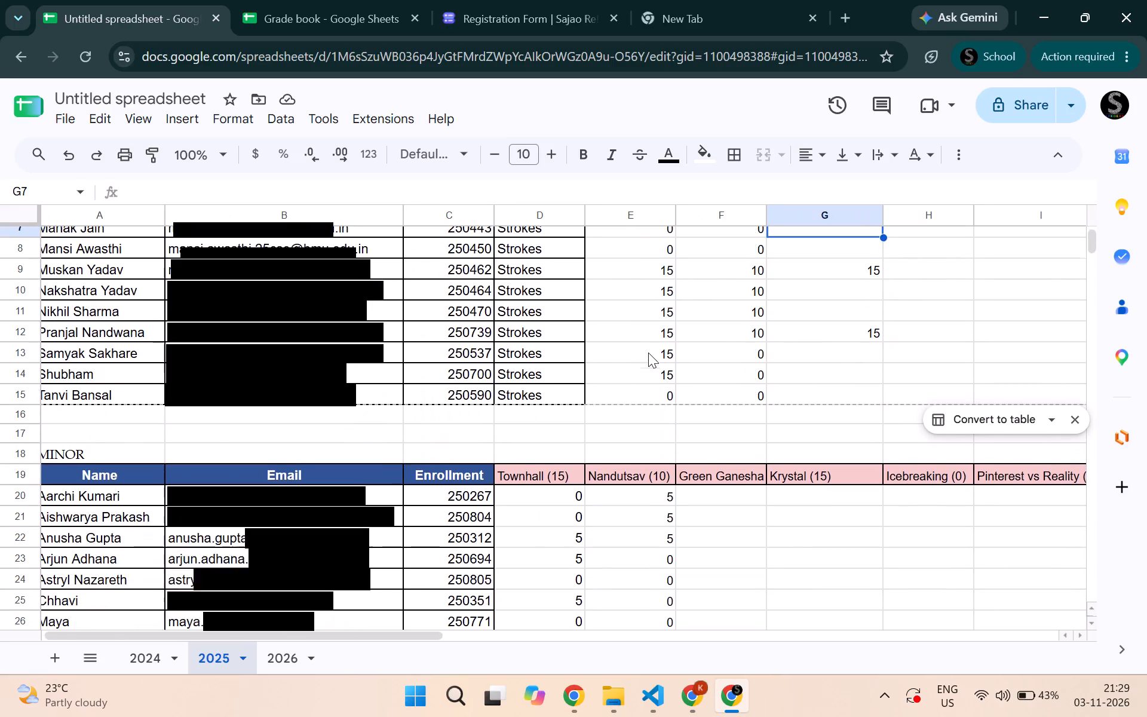
pyautogui.click(831, 388)
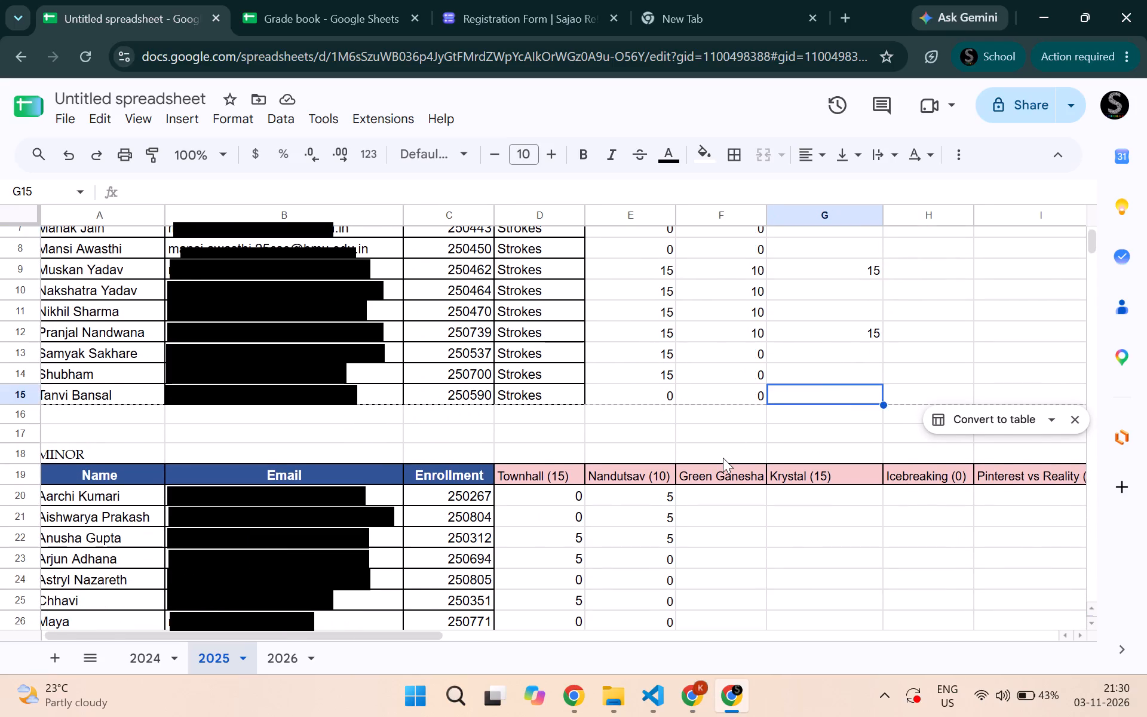
pyautogui.scroll(-2, 723, 458)
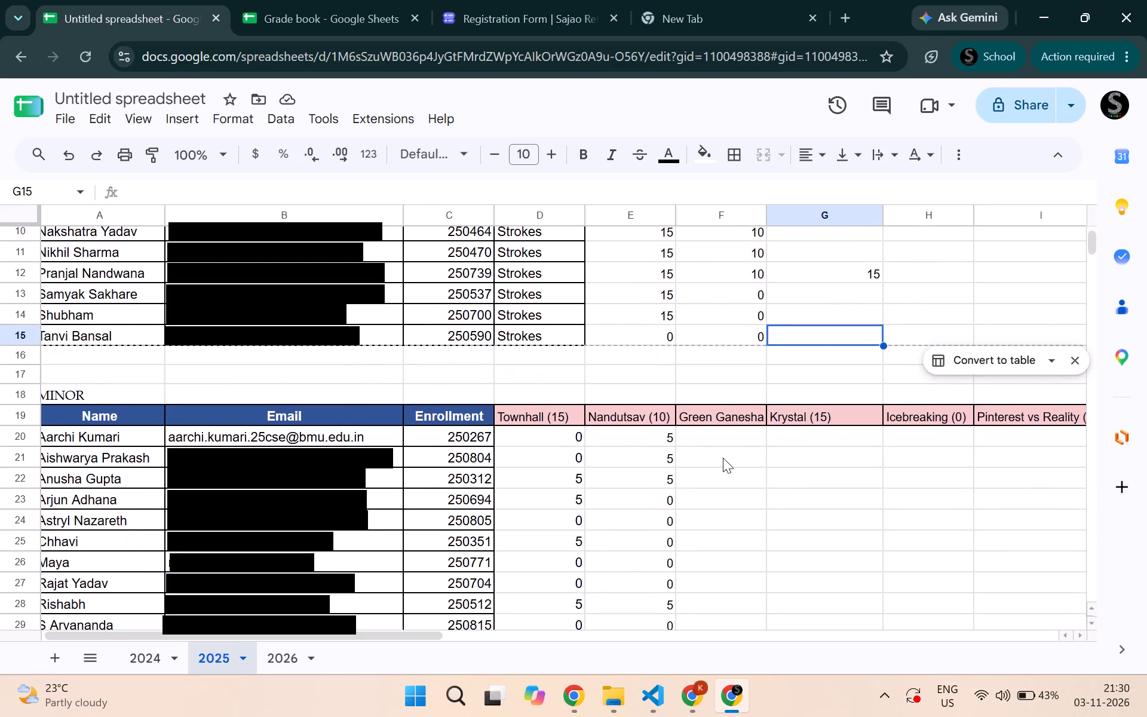
pyautogui.click(286, 663)
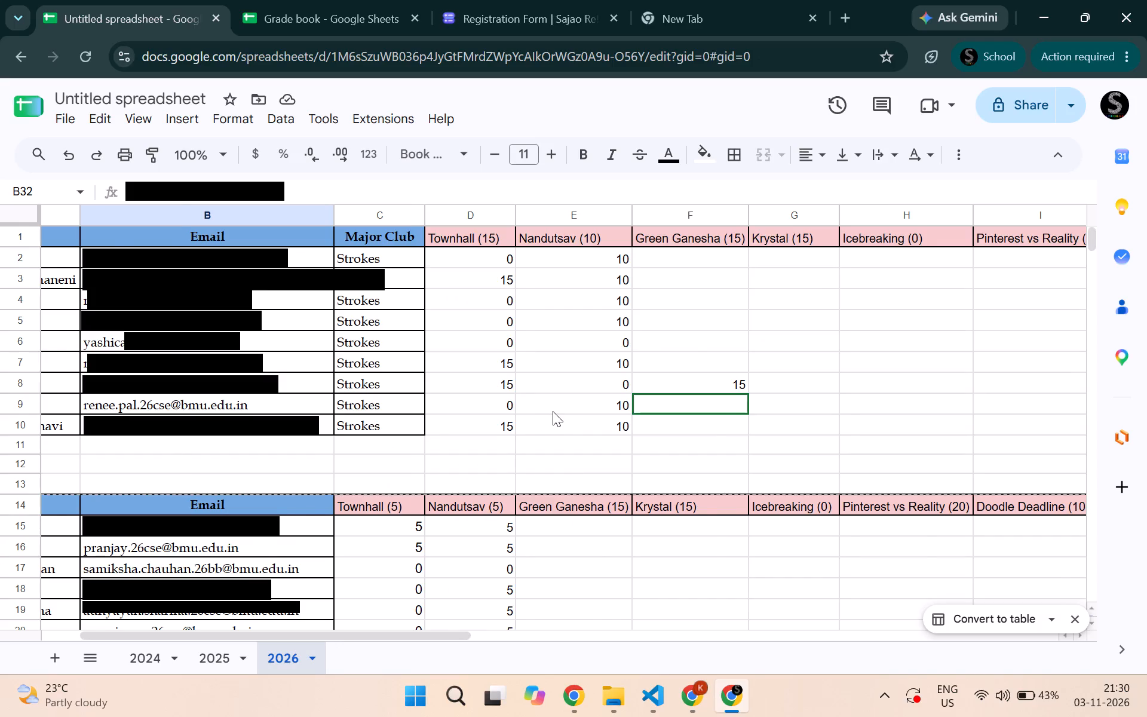
pyautogui.hscroll(1, 553, 411)
# Enter 15 as the Green Ganesha score for the 2024 Major members in rows 3, 7 and 8.
pyautogui.click(140, 664)
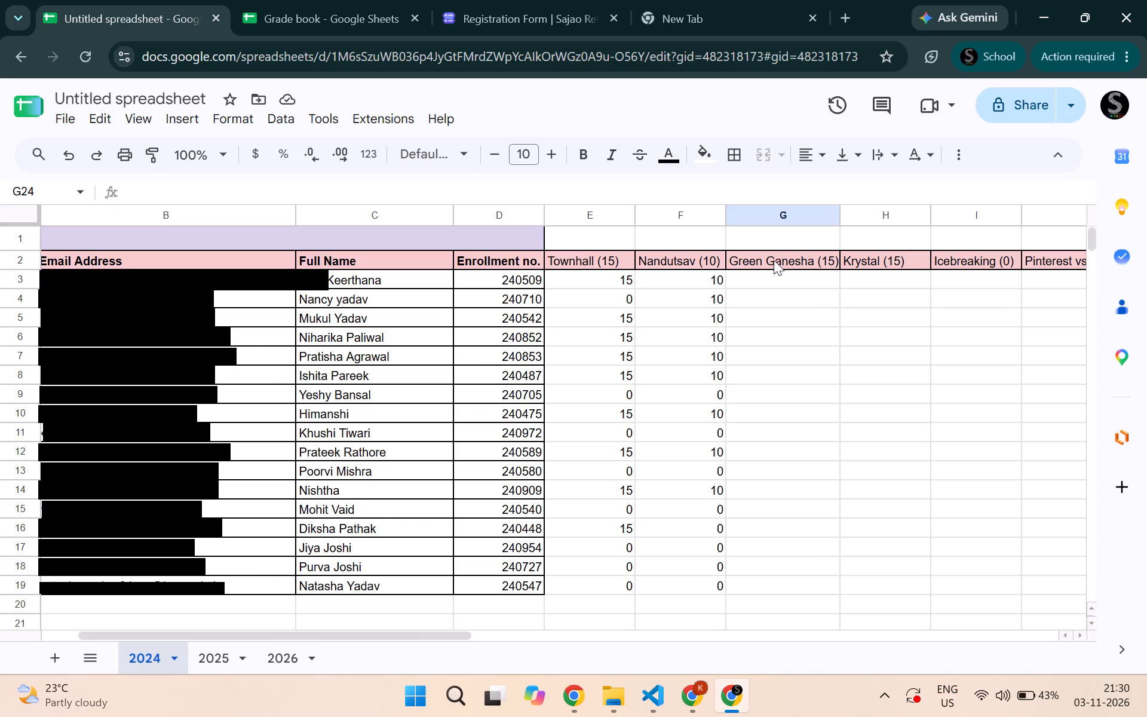
pyautogui.click(777, 284)
pyautogui.write('15')
pyautogui.press('Return')
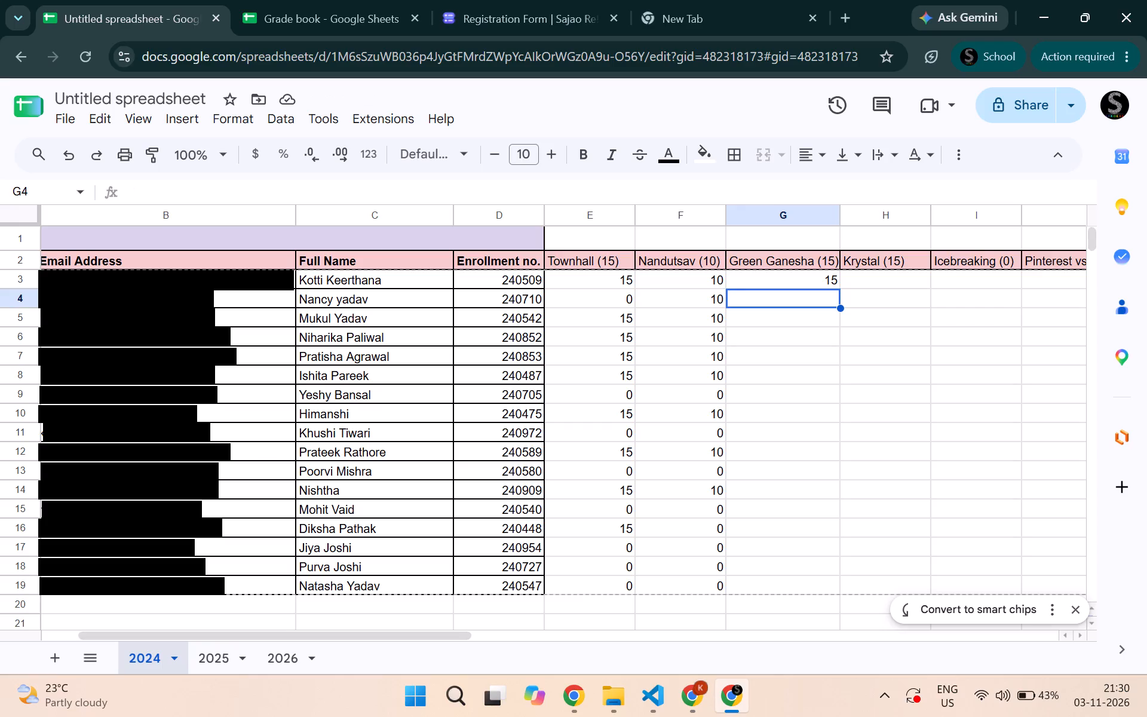
pyautogui.press('Down')
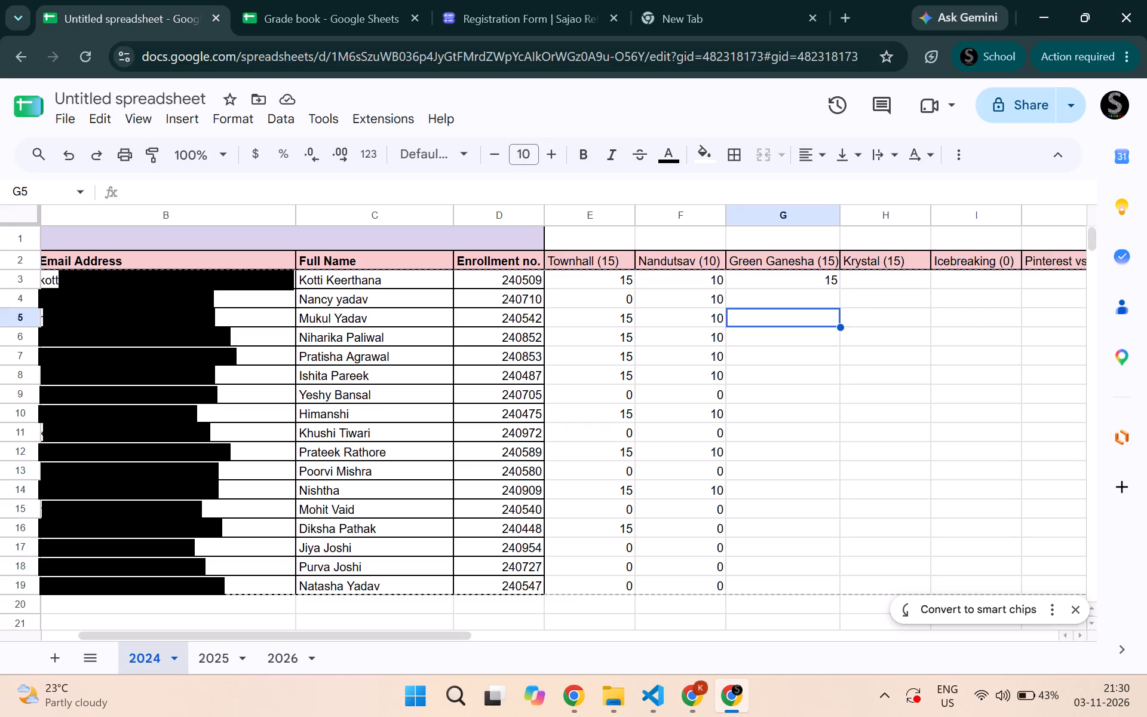
pyautogui.press('Down')
pyautogui.press('Down')
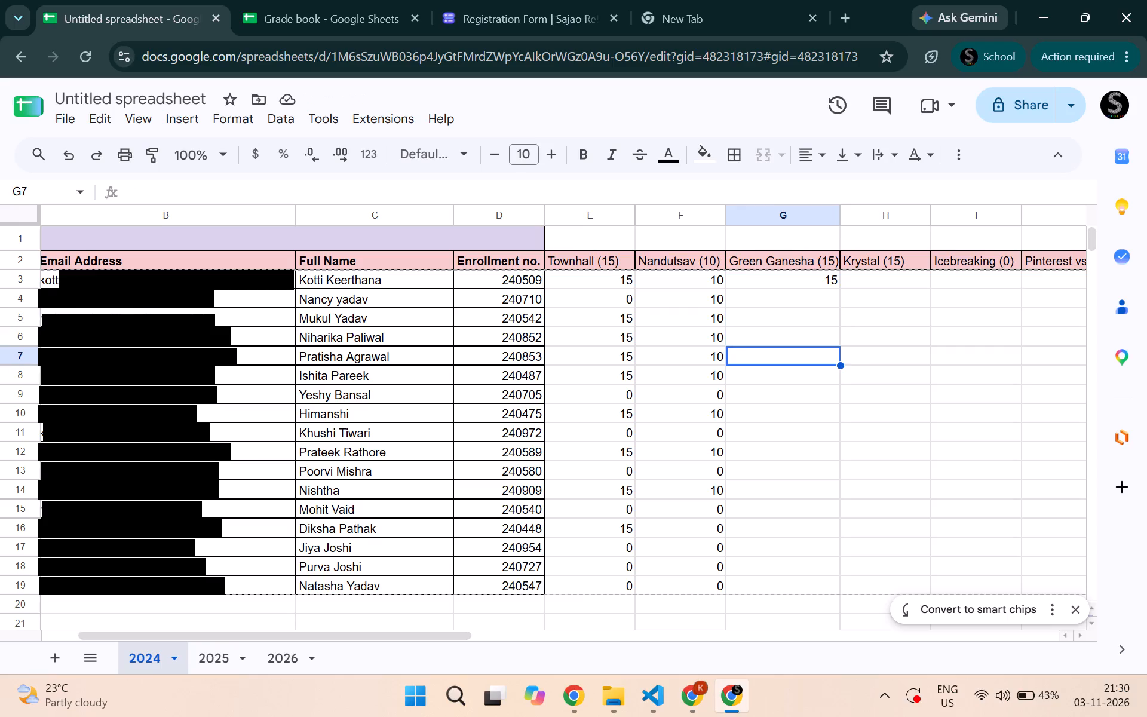
pyautogui.write('15')
pyautogui.press('Down')
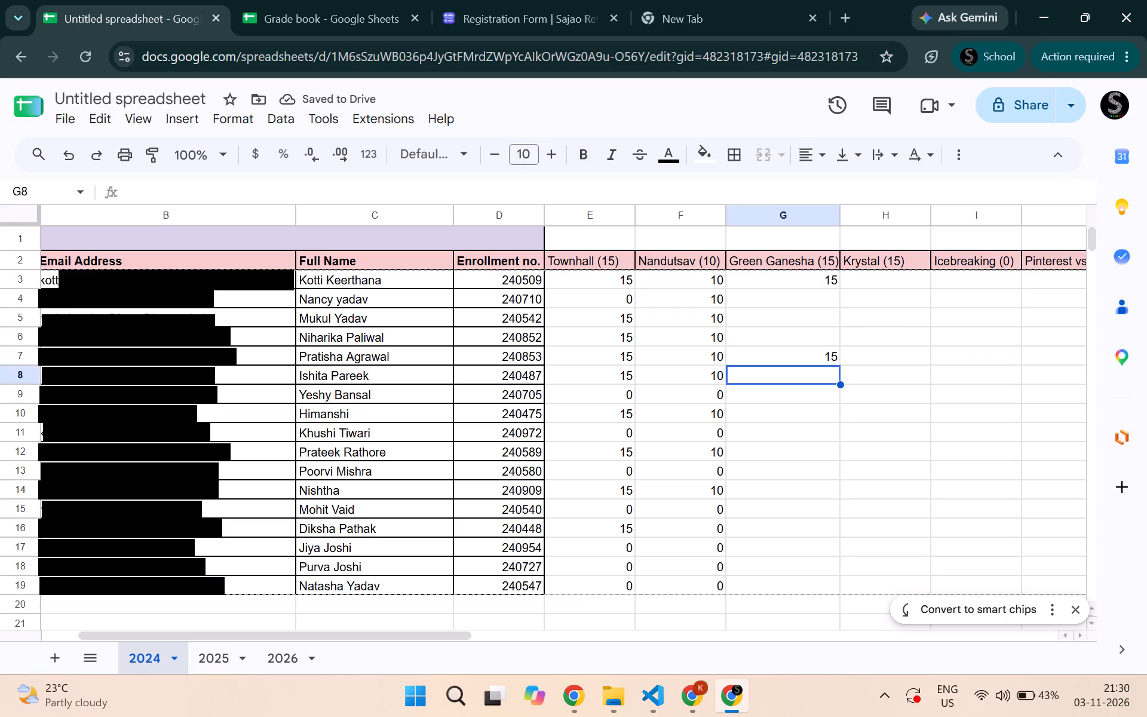
pyautogui.write('15')
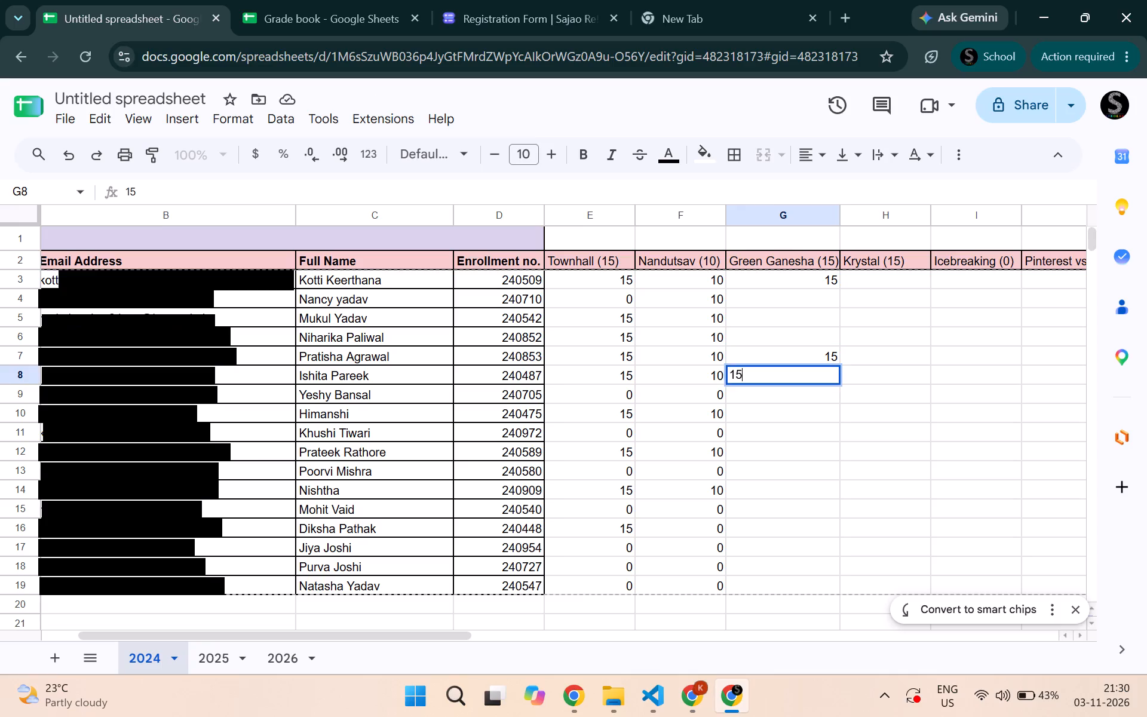
pyautogui.press('Down')
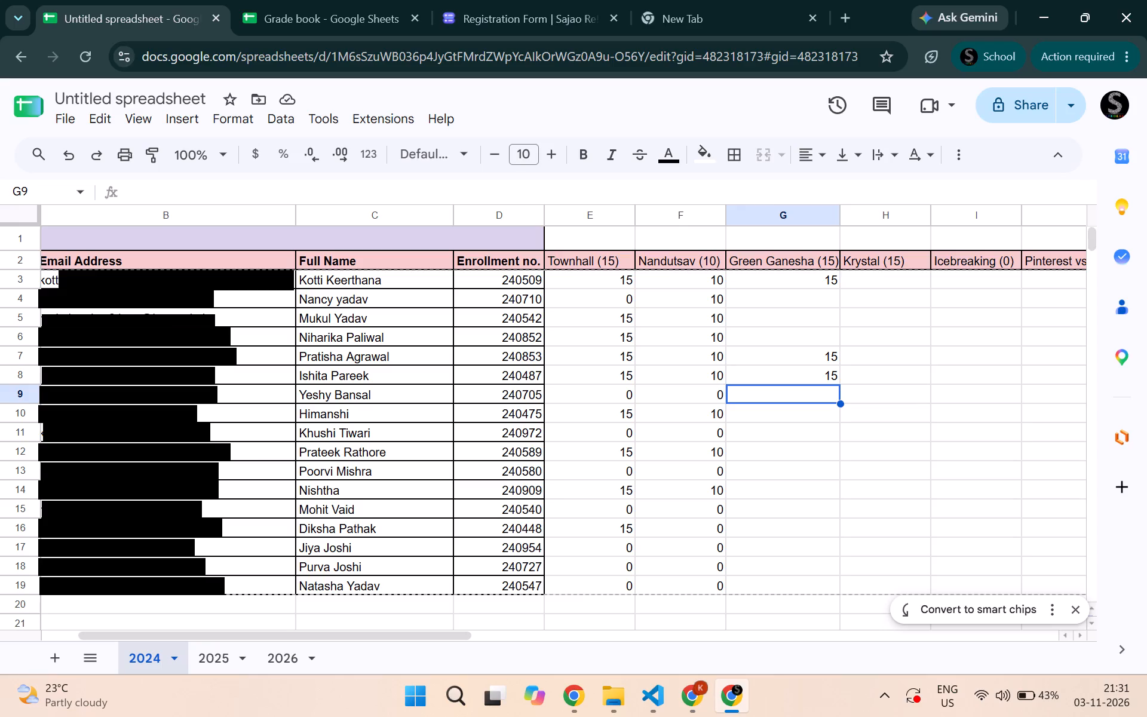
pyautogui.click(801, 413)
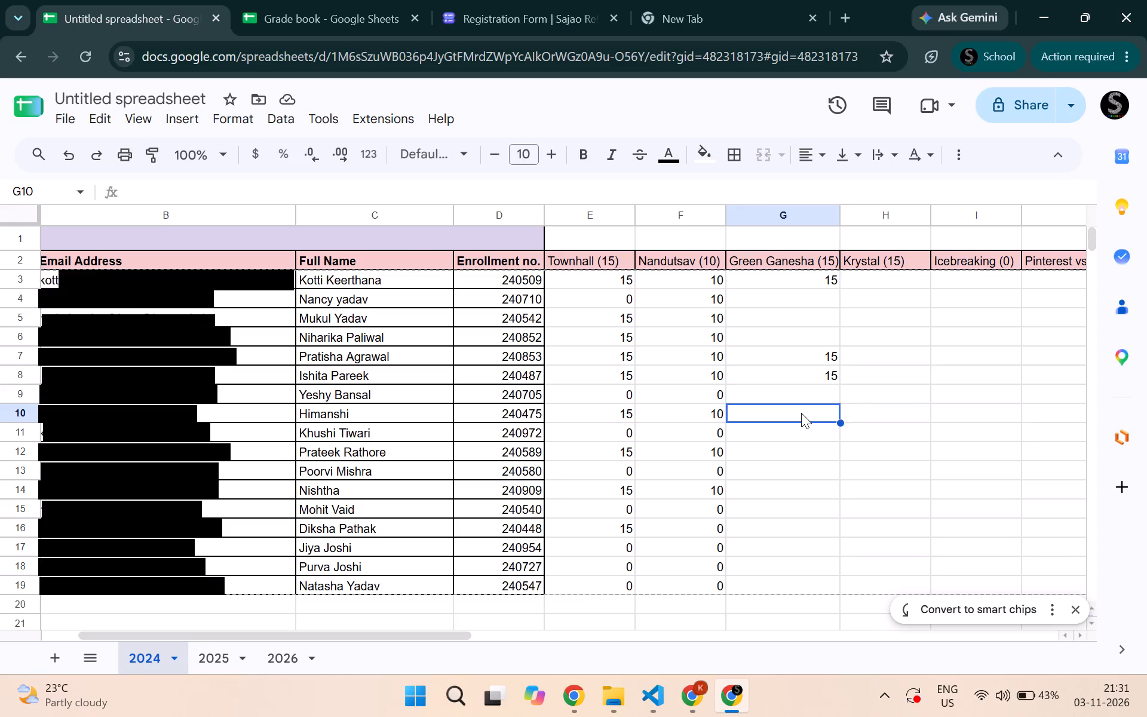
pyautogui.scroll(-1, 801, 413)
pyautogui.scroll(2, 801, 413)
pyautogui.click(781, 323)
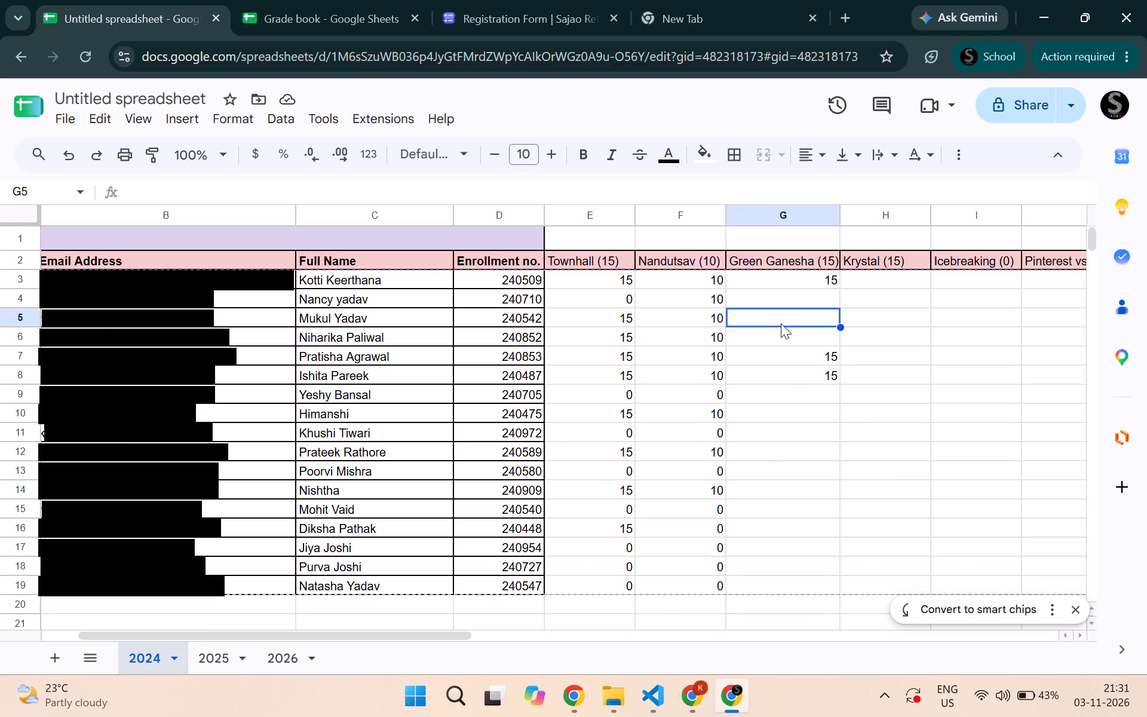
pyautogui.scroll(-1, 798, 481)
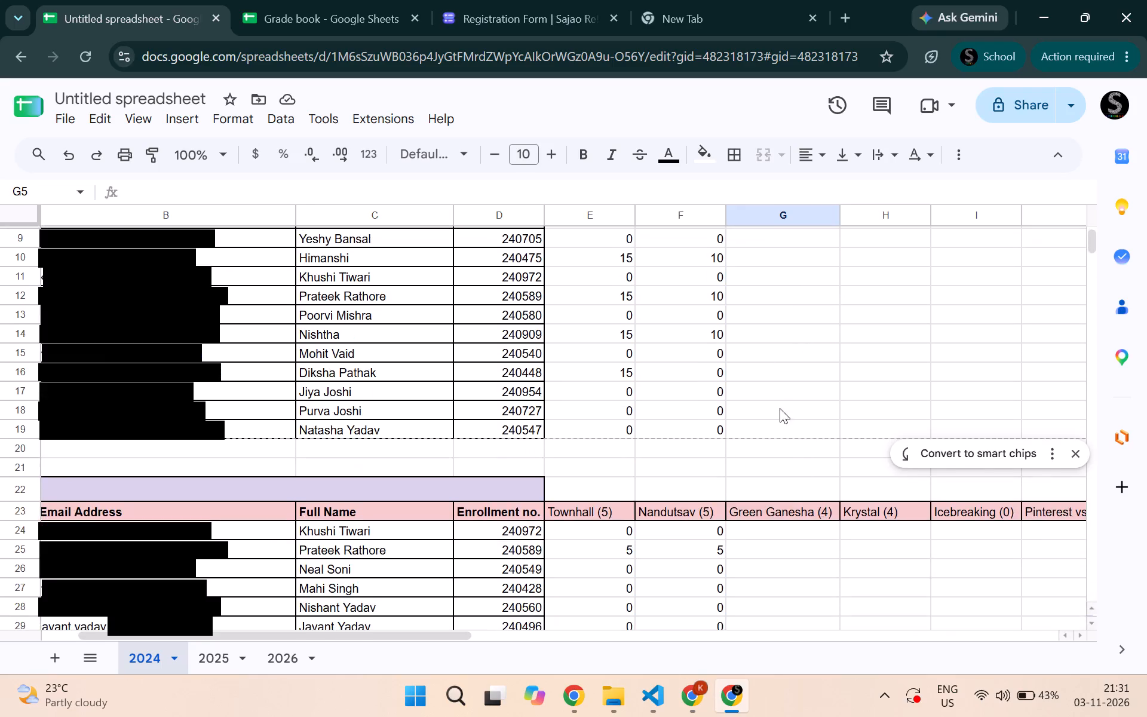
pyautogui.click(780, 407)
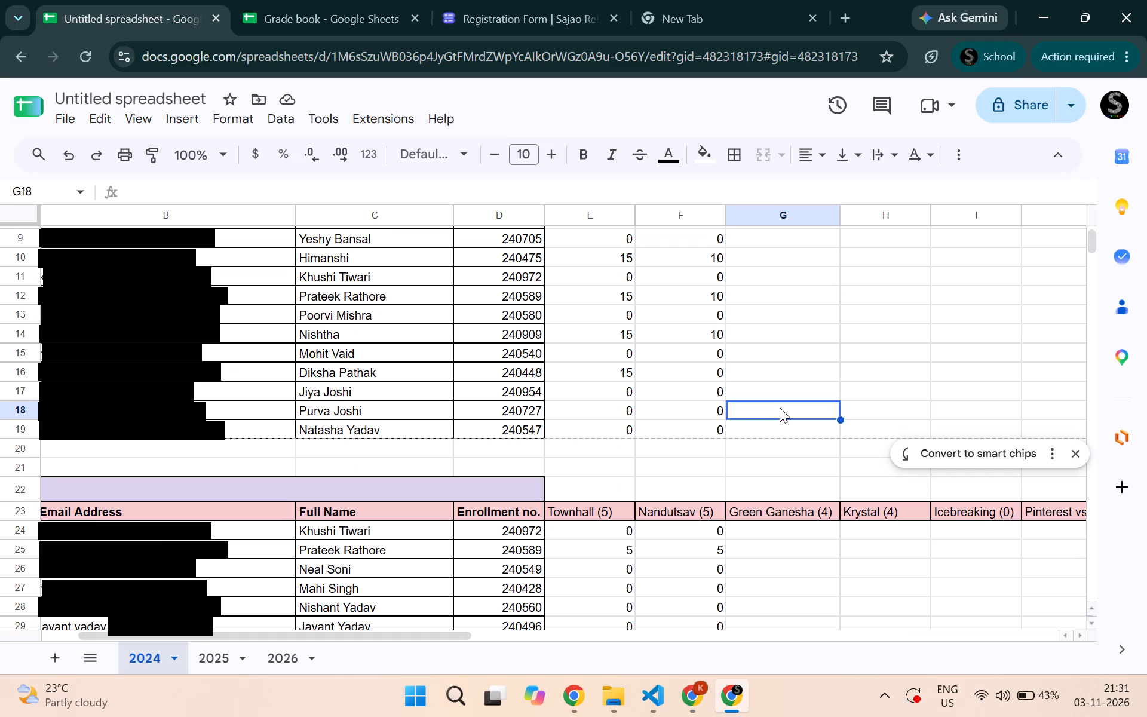
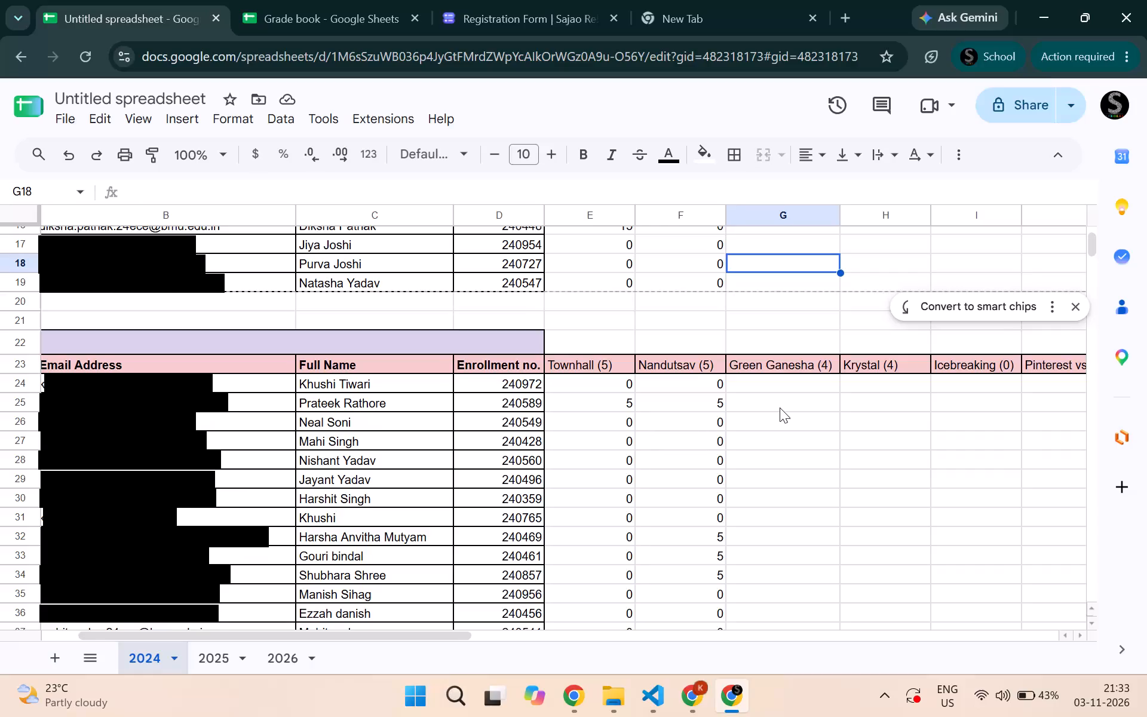
# Enter the Krystal scores for the 2024 Major members: 15 in row 3 and 0 in rows 4 to 8.
pyautogui.hscroll(-1, 780, 407)
pyautogui.hscroll(1, 780, 407)
pyautogui.scroll(3, 780, 407)
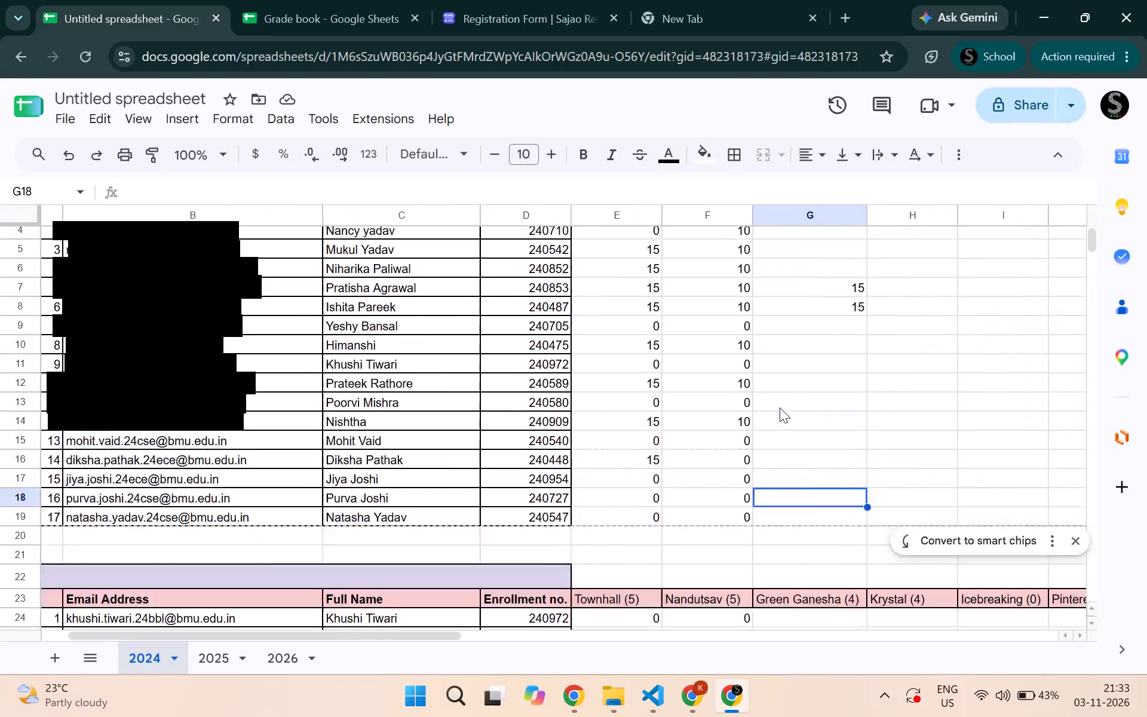
pyautogui.scroll(2, 780, 407)
pyautogui.click(821, 288)
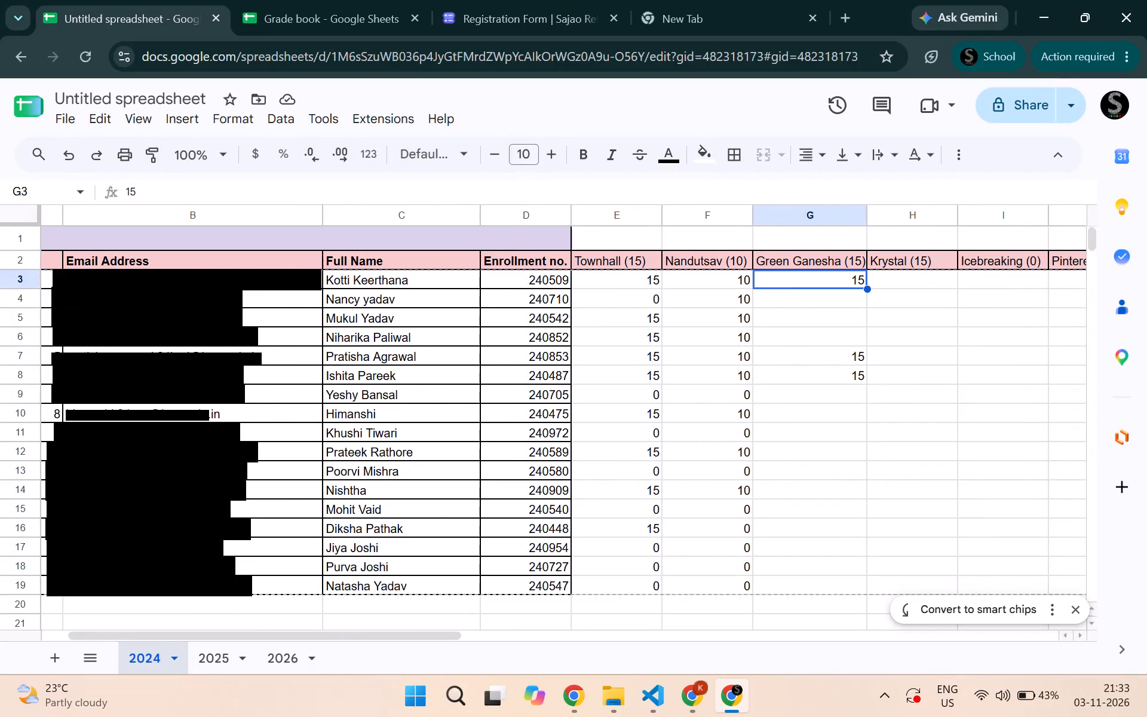
pyautogui.click(913, 265)
pyautogui.click(918, 284)
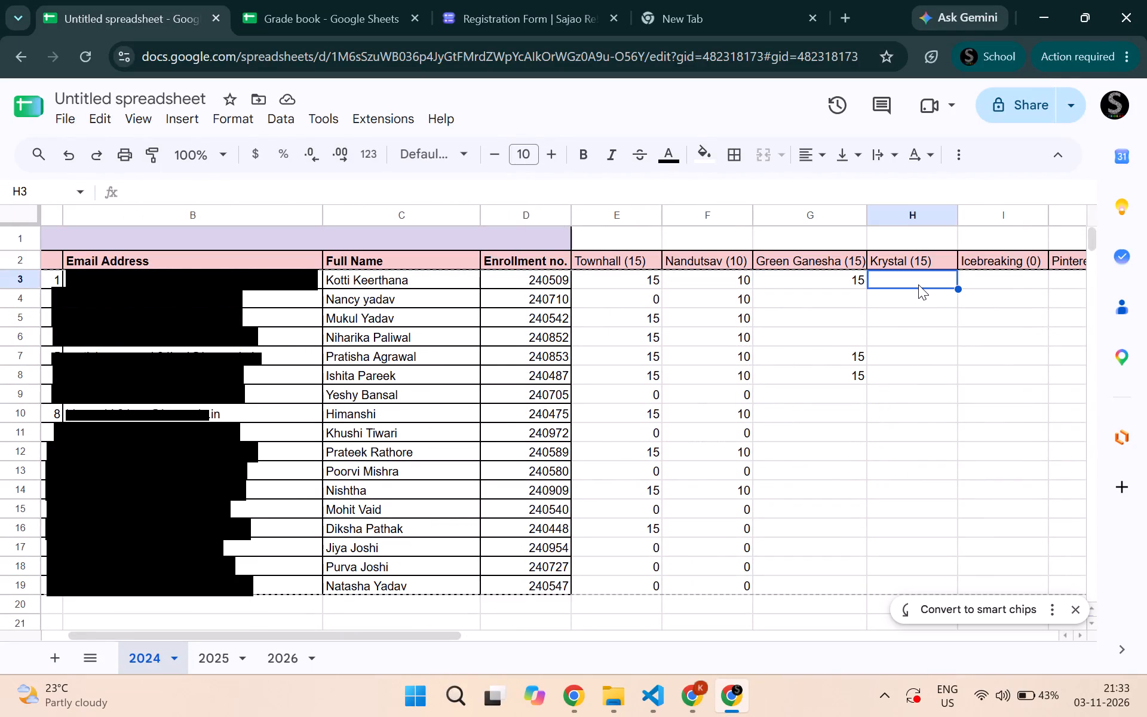
pyautogui.write('15')
pyautogui.press('Return')
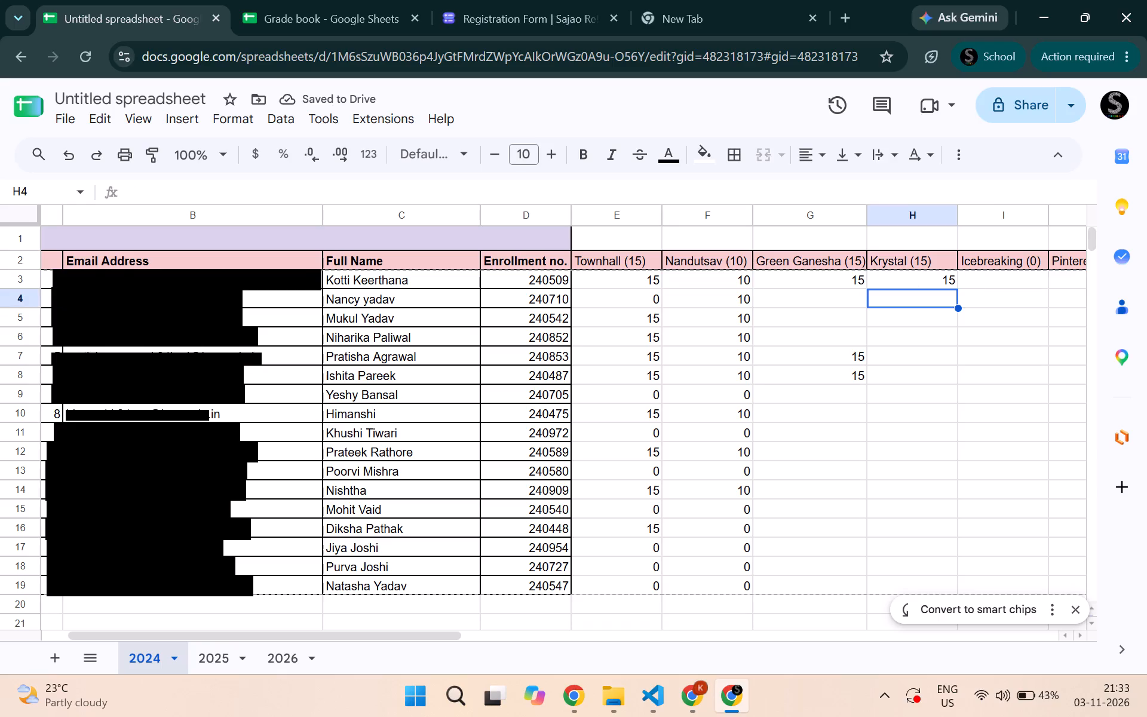
pyautogui.press('0')
pyautogui.press('Return')
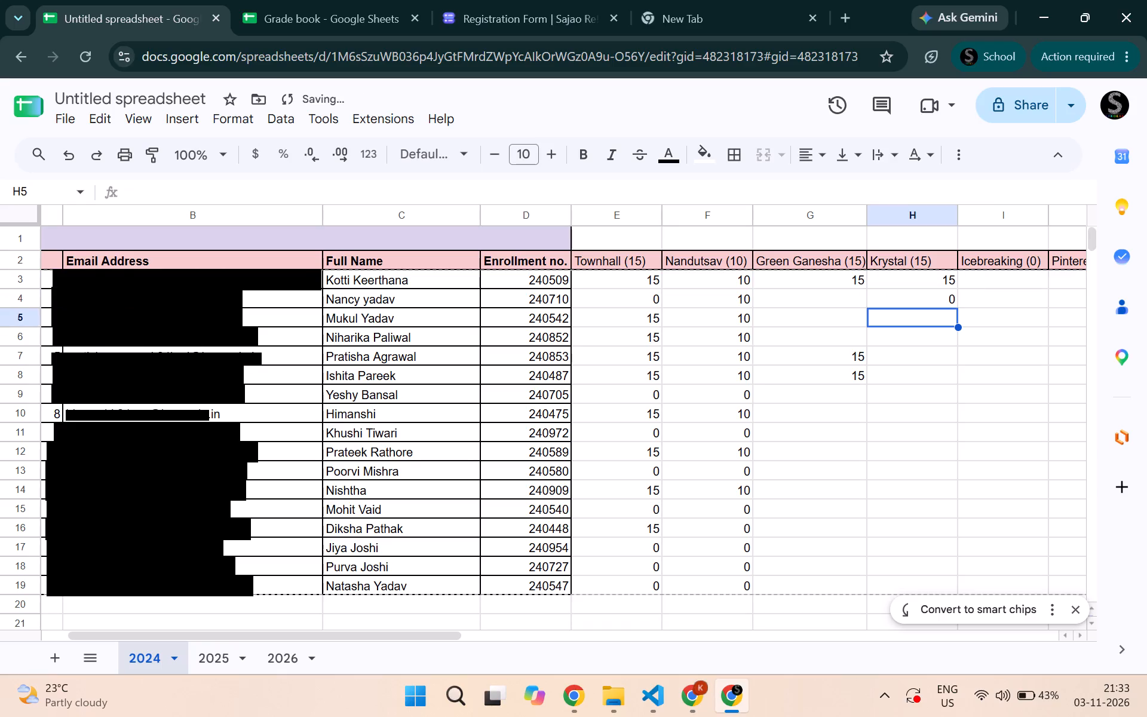
pyautogui.press('0')
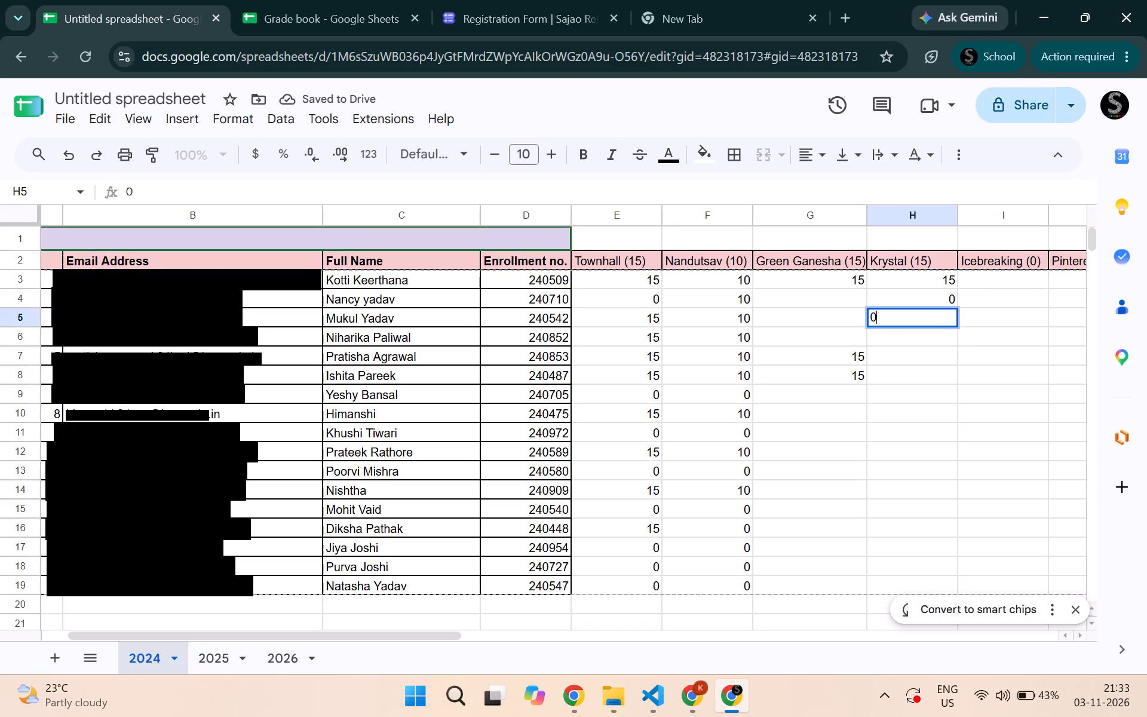
pyautogui.press('Return')
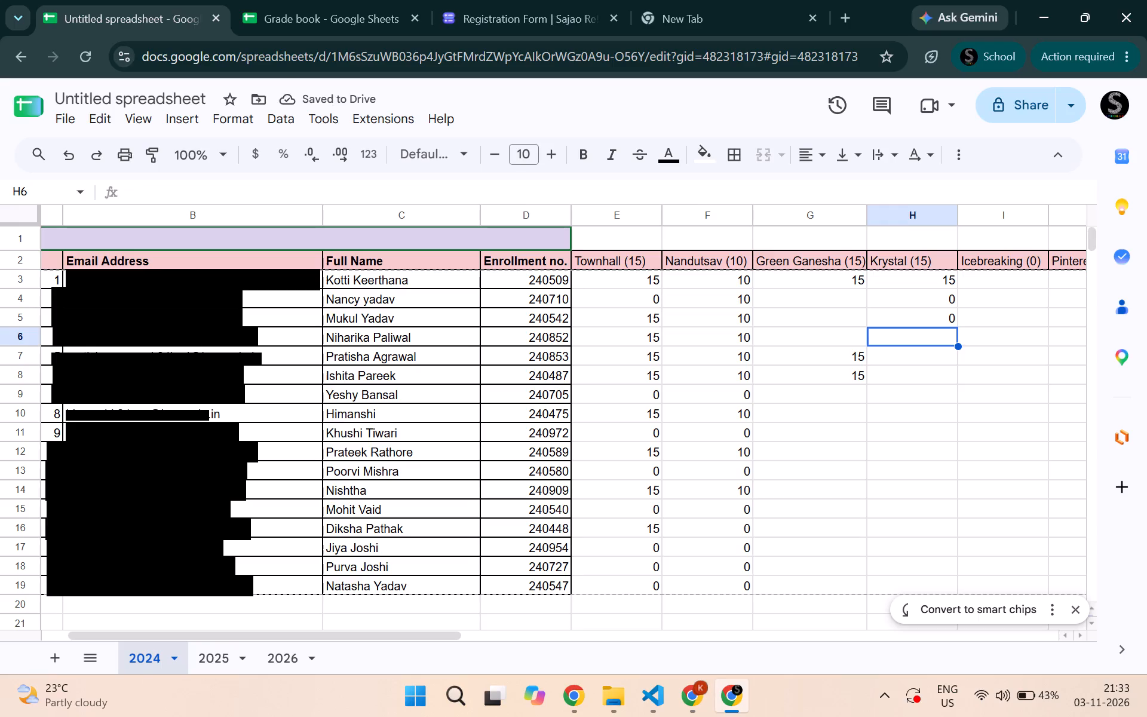
pyautogui.press('0')
pyautogui.press('Return')
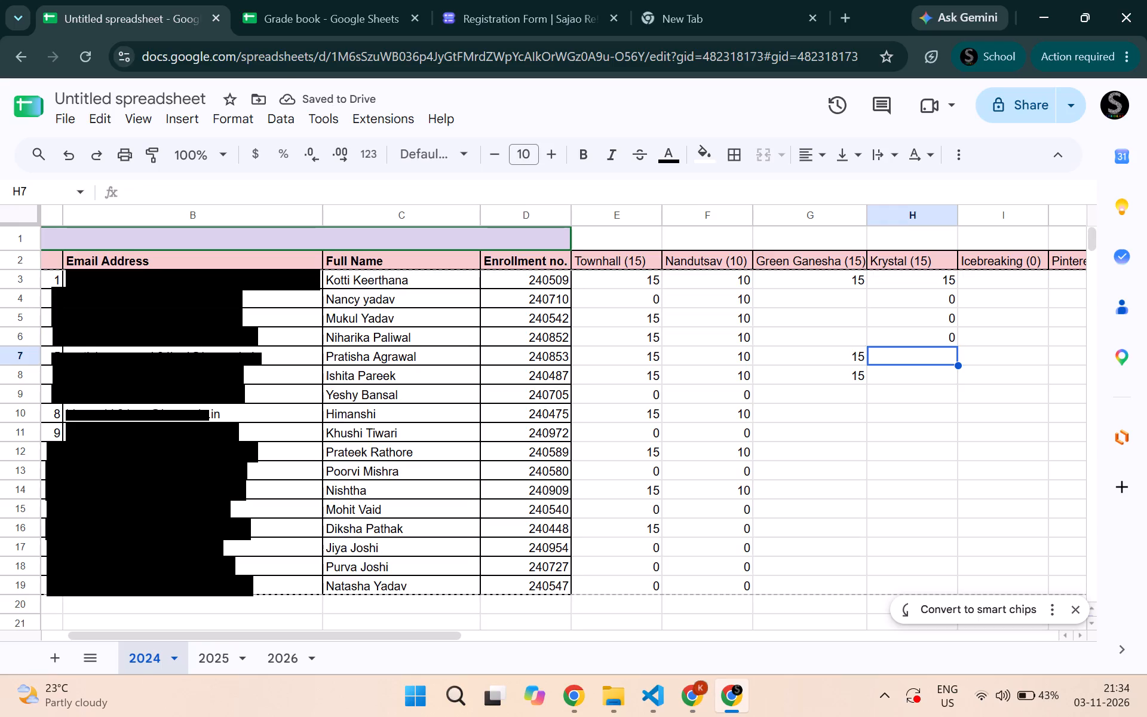
pyautogui.press('0')
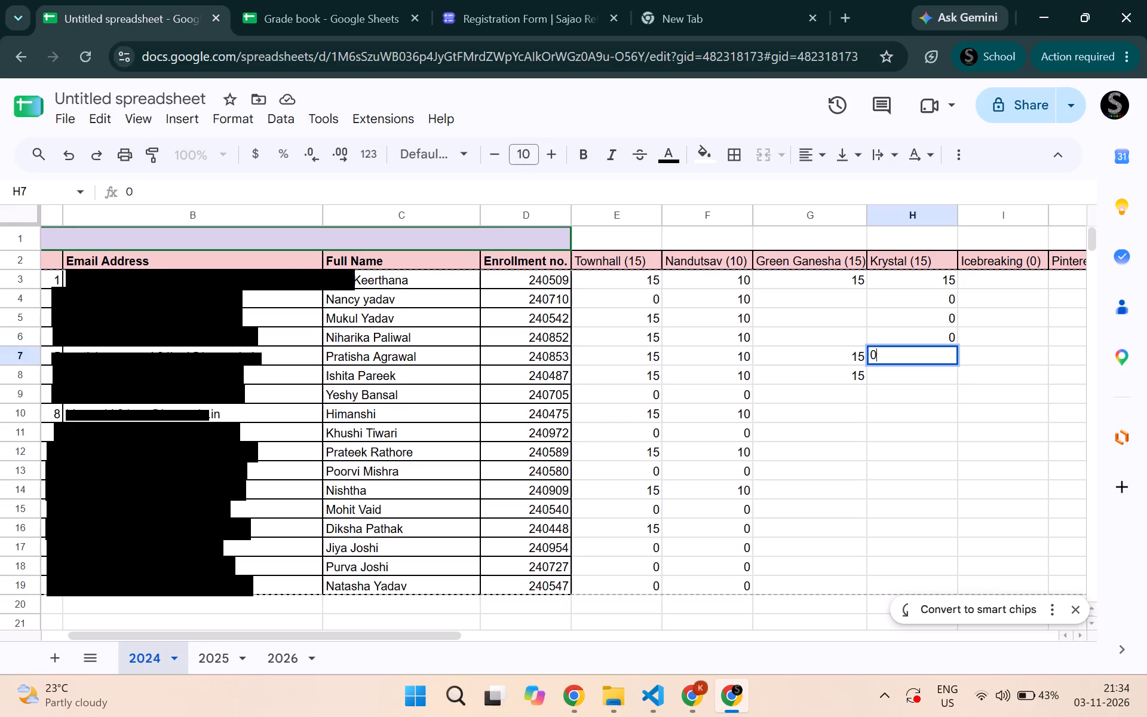
pyautogui.press('Return')
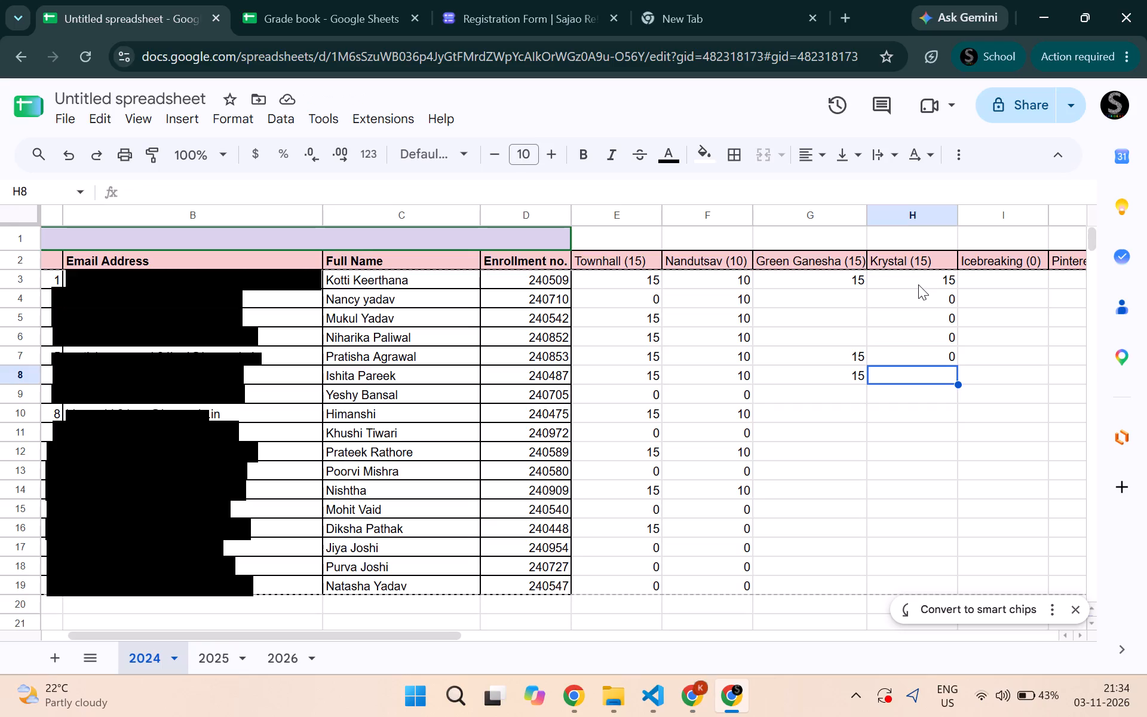
pyautogui.press('0')
pyautogui.press('Return')
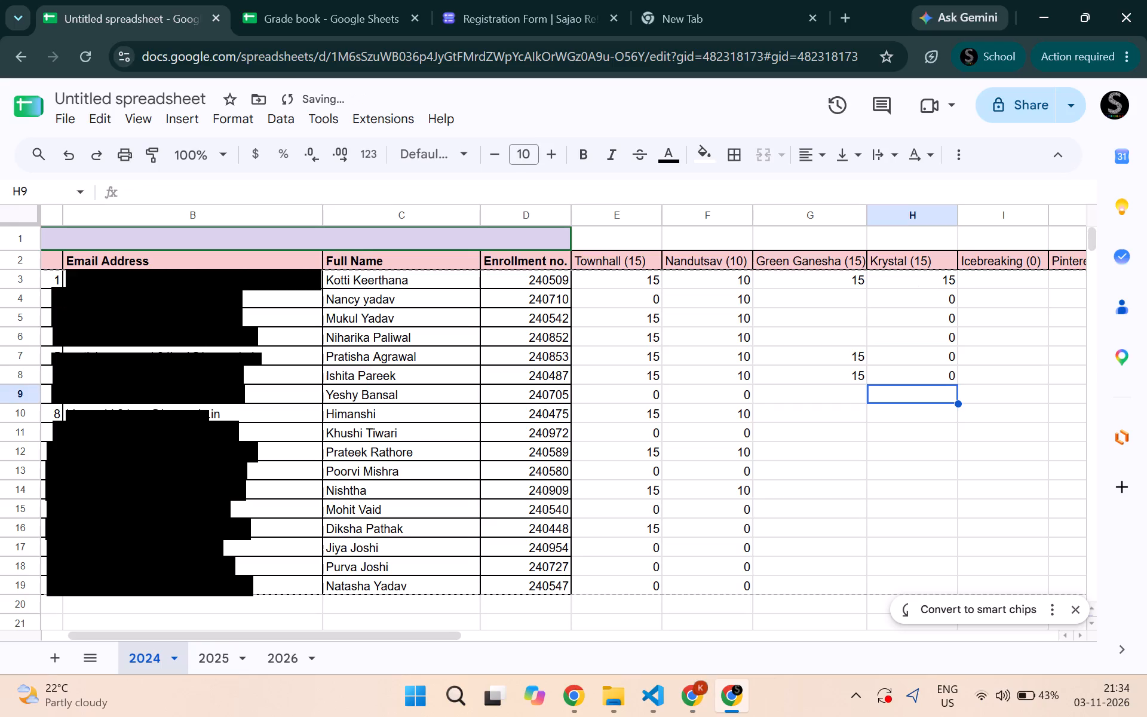
# Change the Krystal score of the 2024 Major member in row 8 to 15.
pyautogui.press('Up')
pyautogui.press('BackSpace')
pyautogui.write('15')
pyautogui.press('Return')
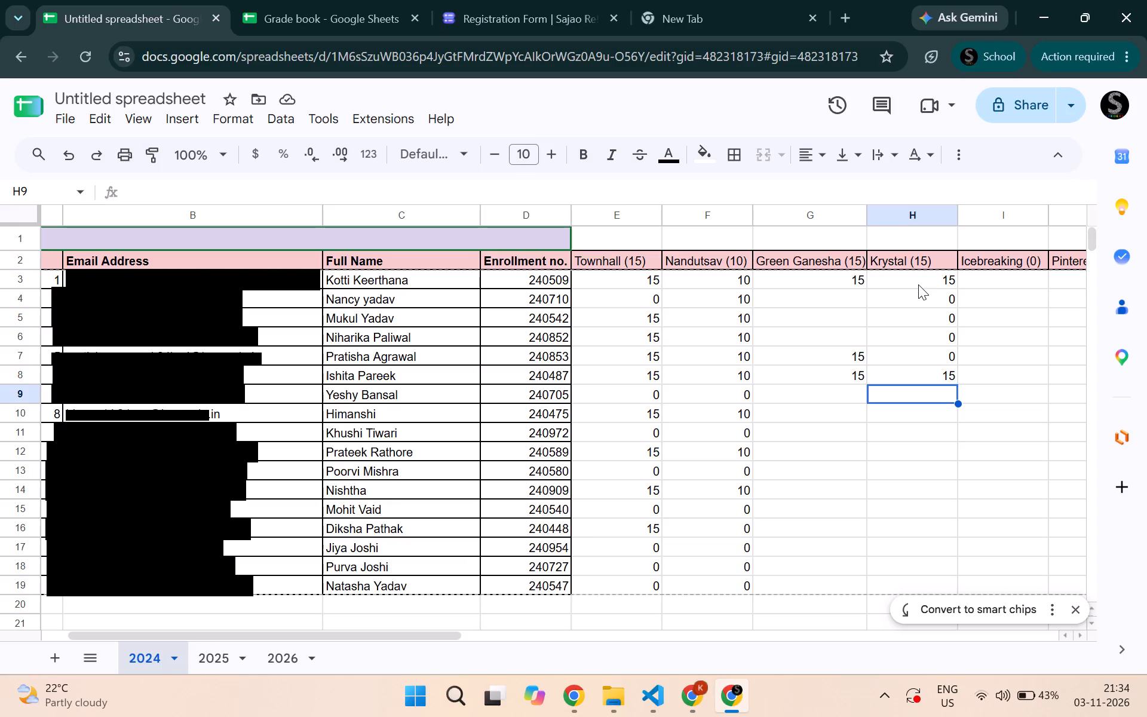
# Continue the Krystal scores for the 2024 Major members with 0 in row 9.
pyautogui.press('0')
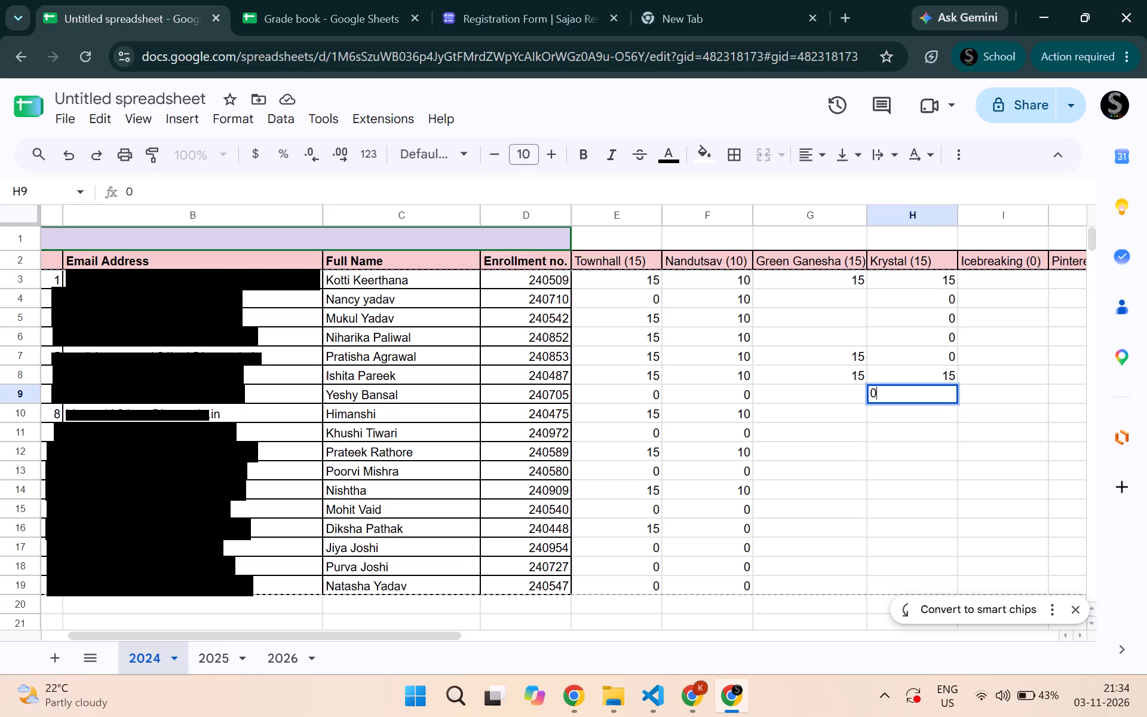
pyautogui.press('Down')
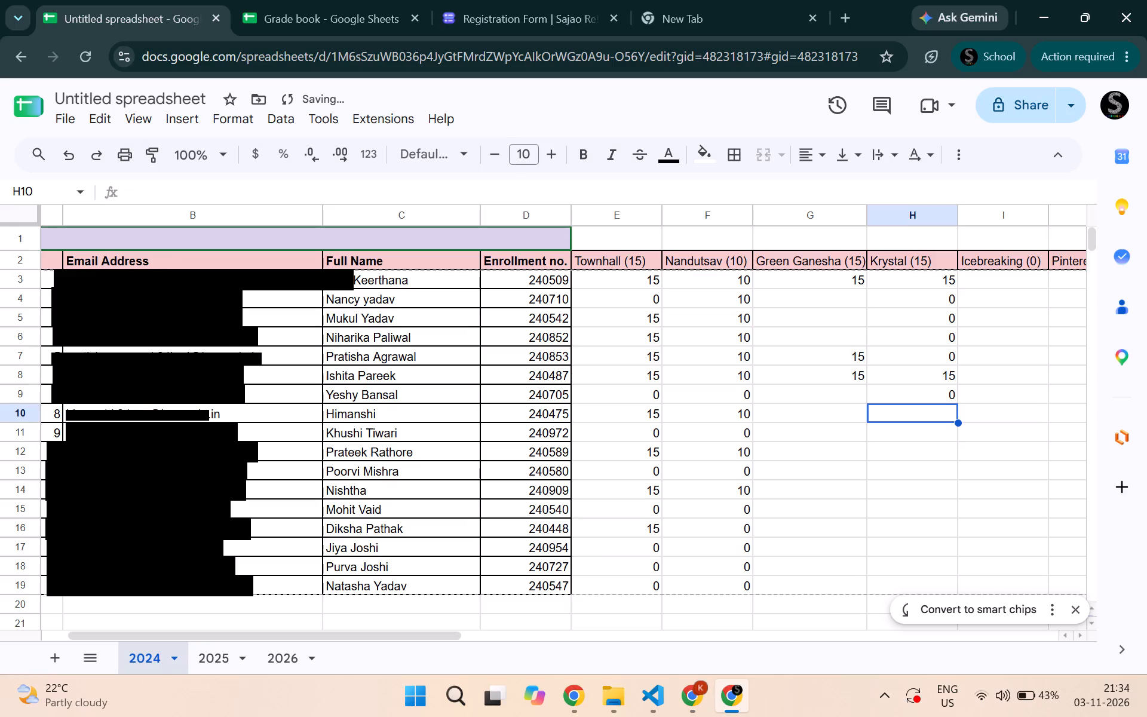
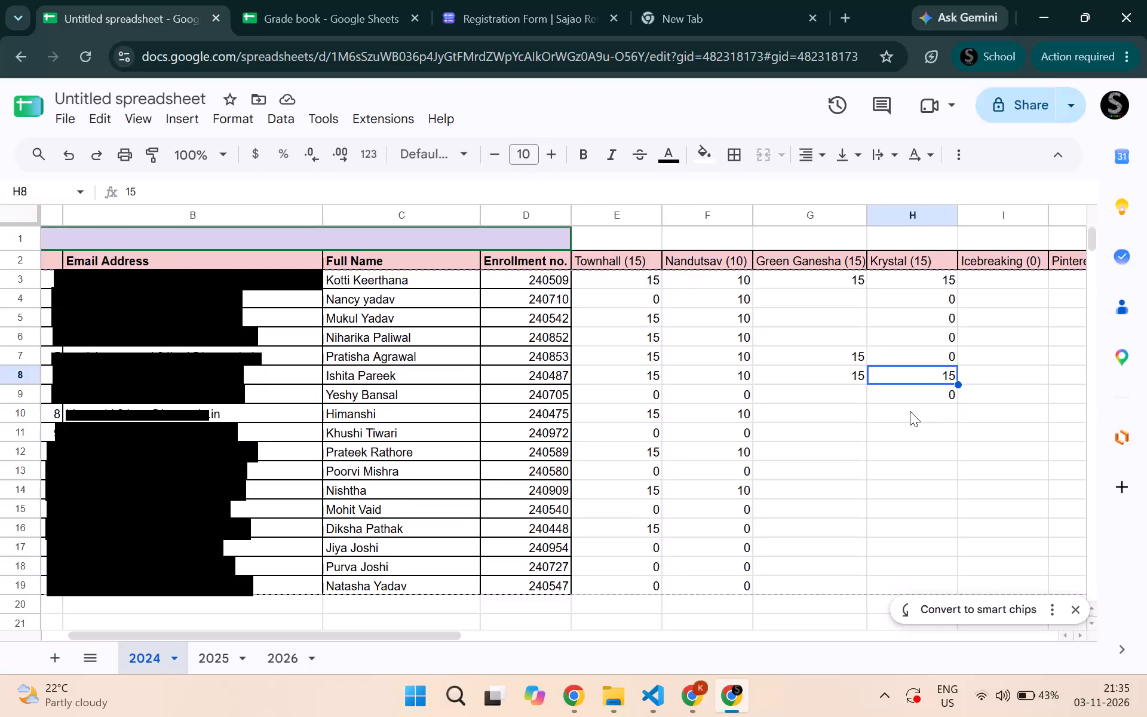
# Change the Krystal score of the 2024 Major member in row 7 to 5.
pyautogui.press('Up')
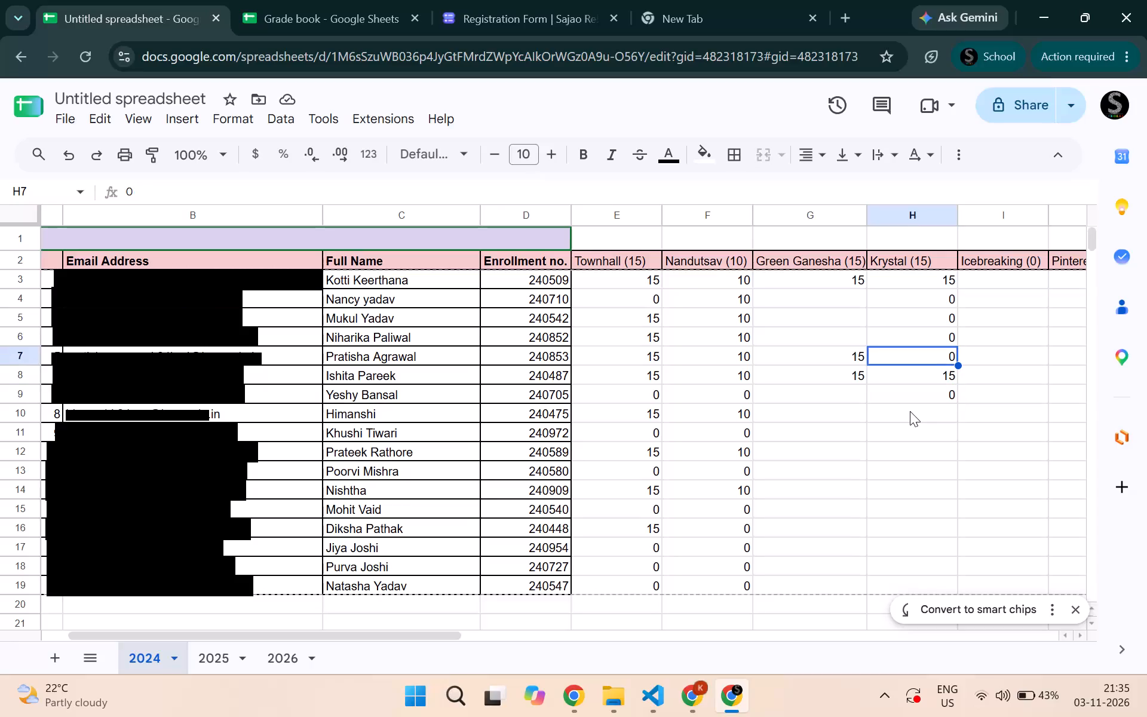
pyautogui.press('5')
pyautogui.press('Down')
pyautogui.press('Down')
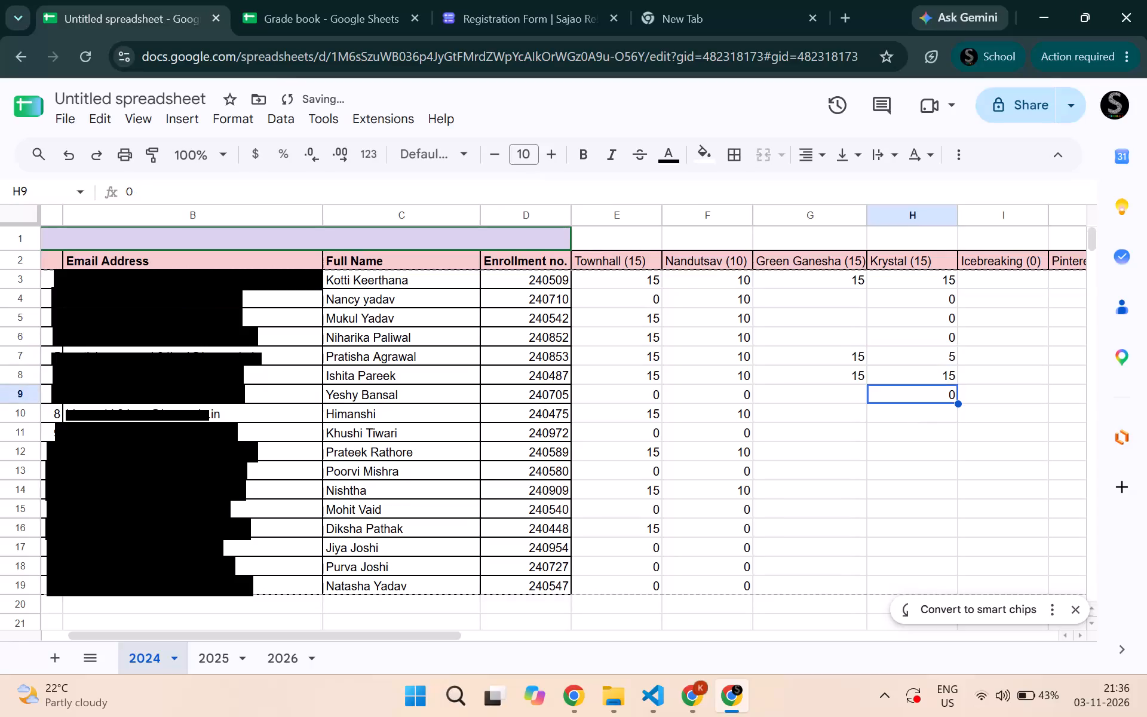
# Enter a Krystal score of 0 for the 2024 Major members in rows 10 to 16.
pyautogui.press('Down')
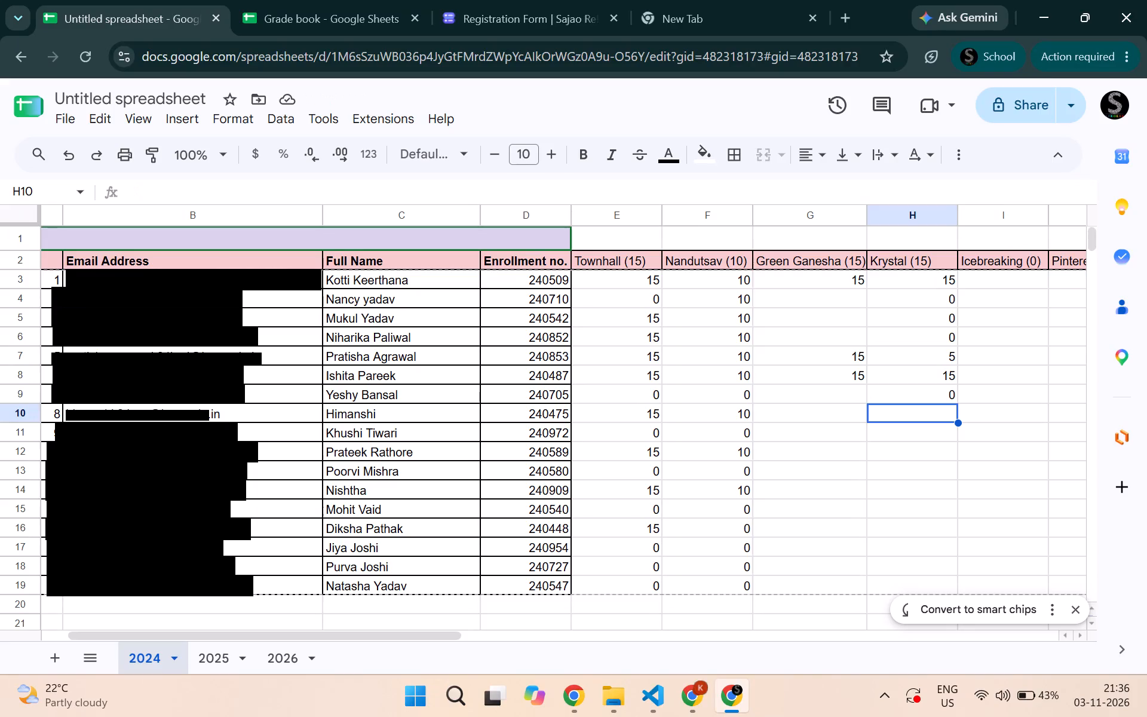
pyautogui.press('0')
pyautogui.press('Down')
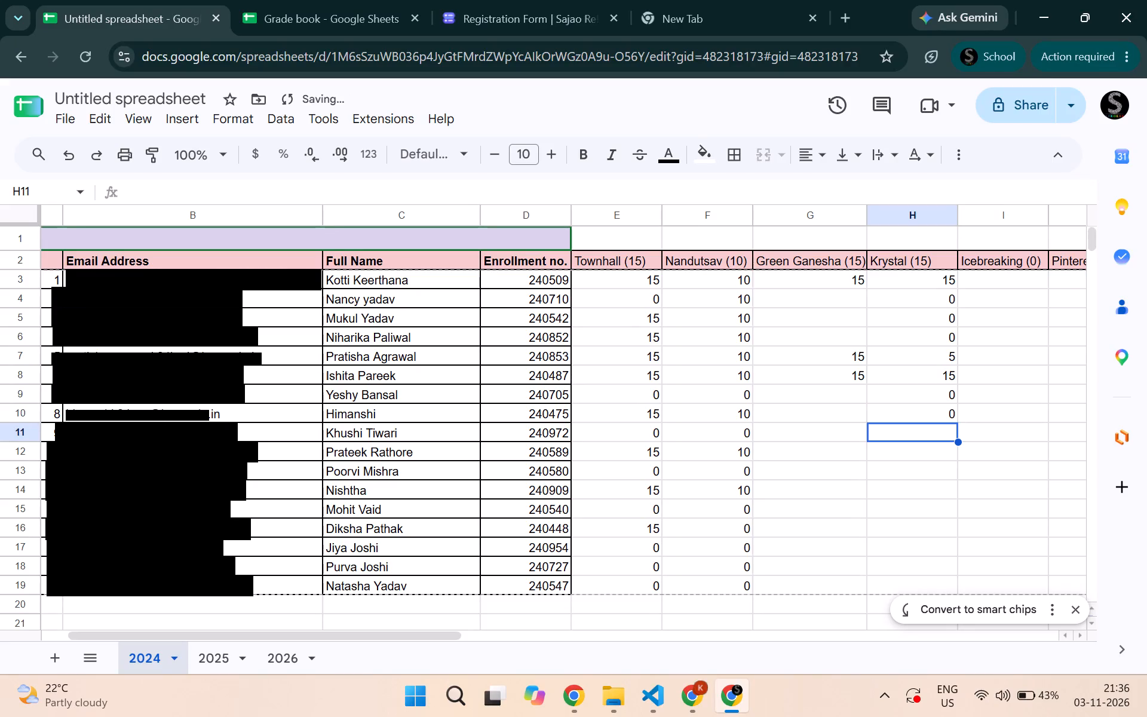
pyautogui.press('0')
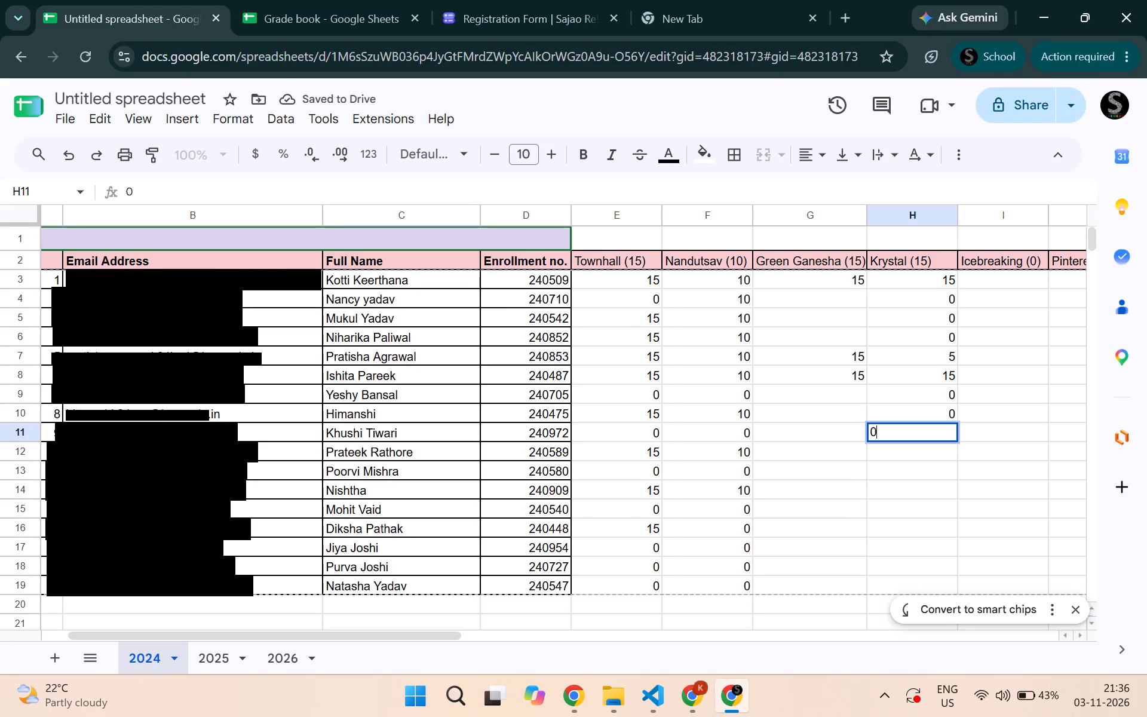
pyautogui.press('Down')
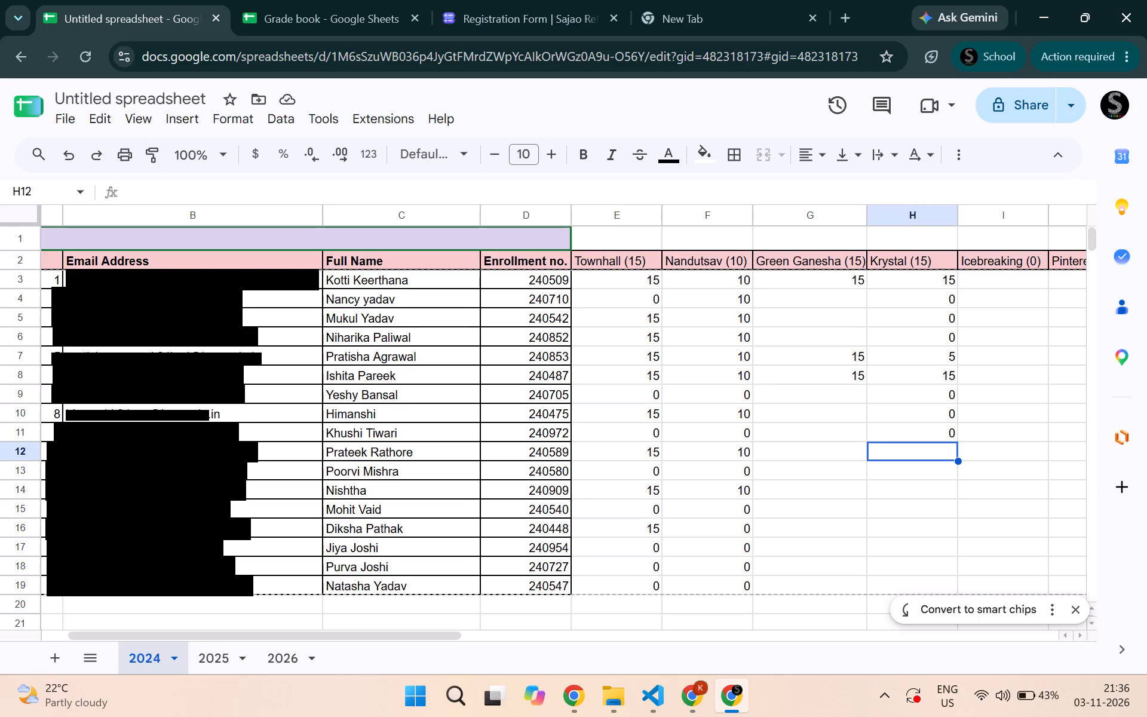
pyautogui.press('0')
pyautogui.press('Down')
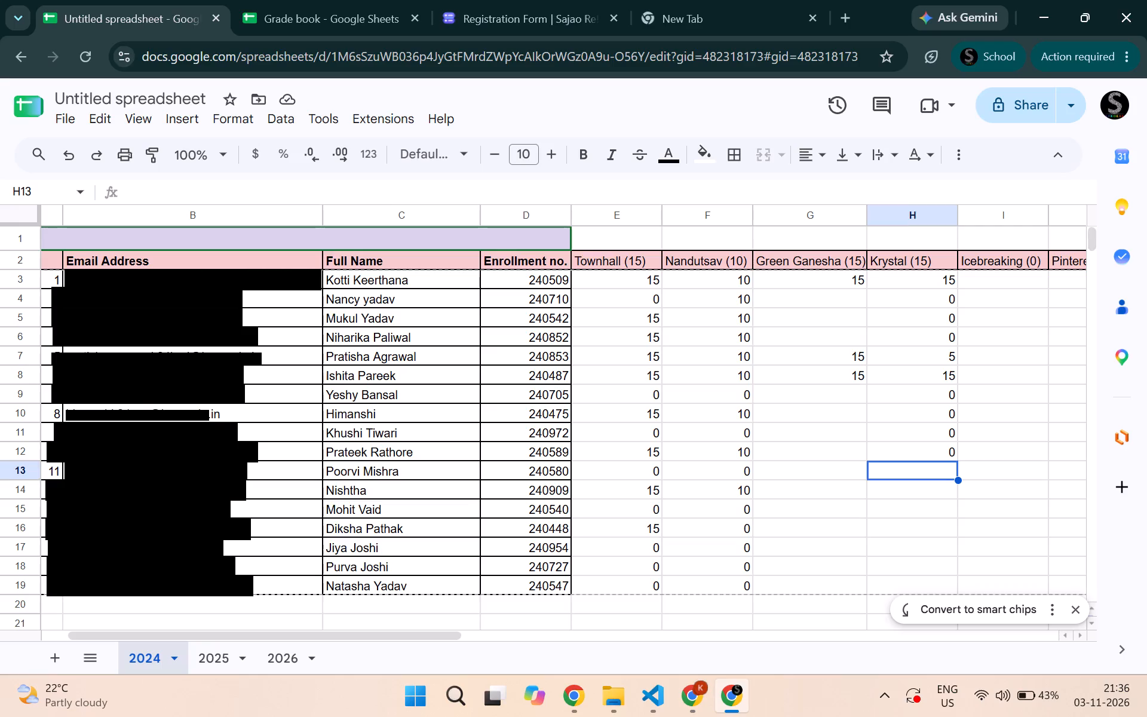
pyautogui.press('0')
pyautogui.press('Down')
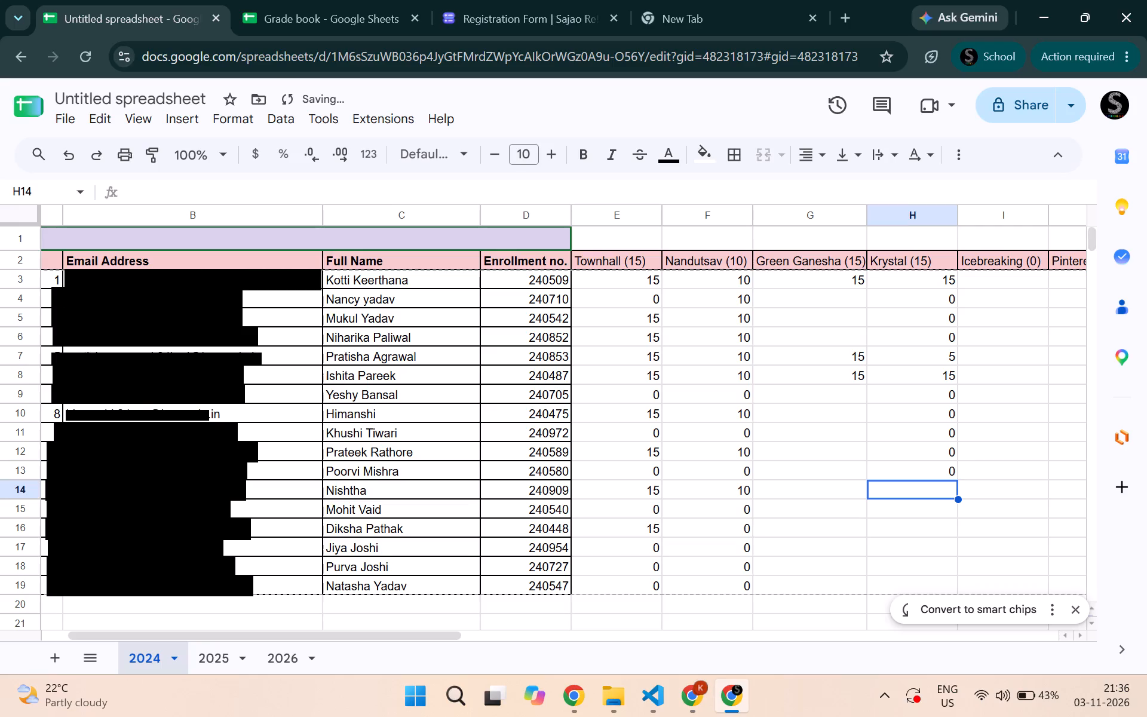
pyautogui.press('0')
pyautogui.press('Down')
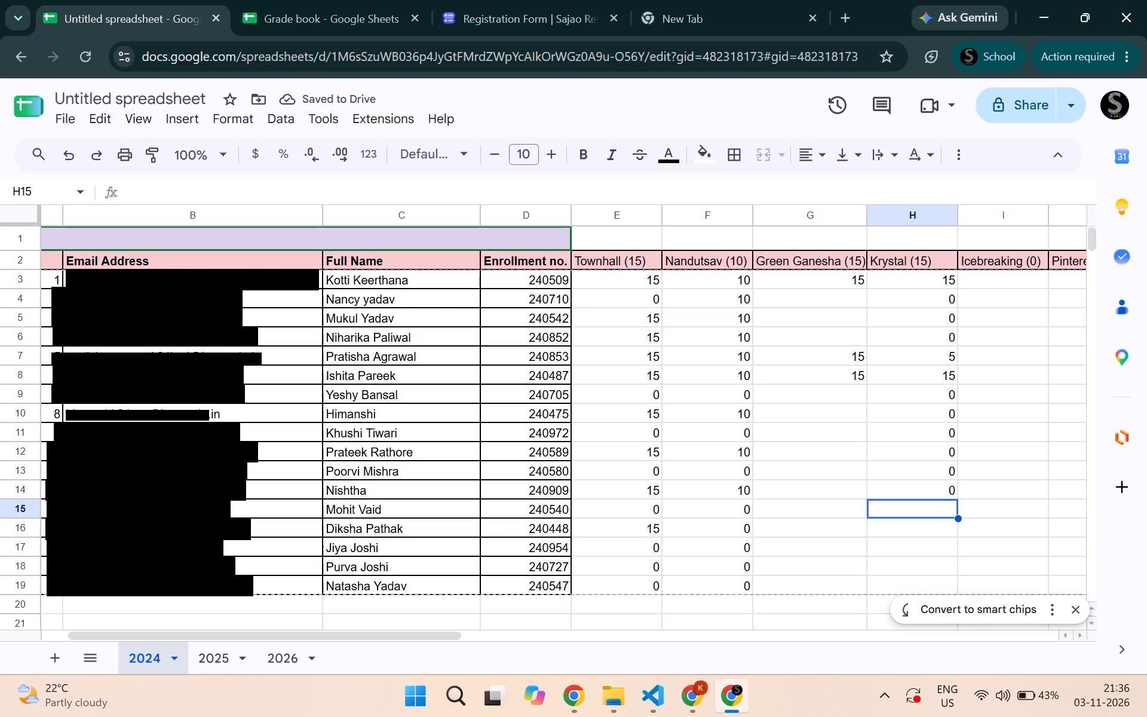
pyautogui.press('0')
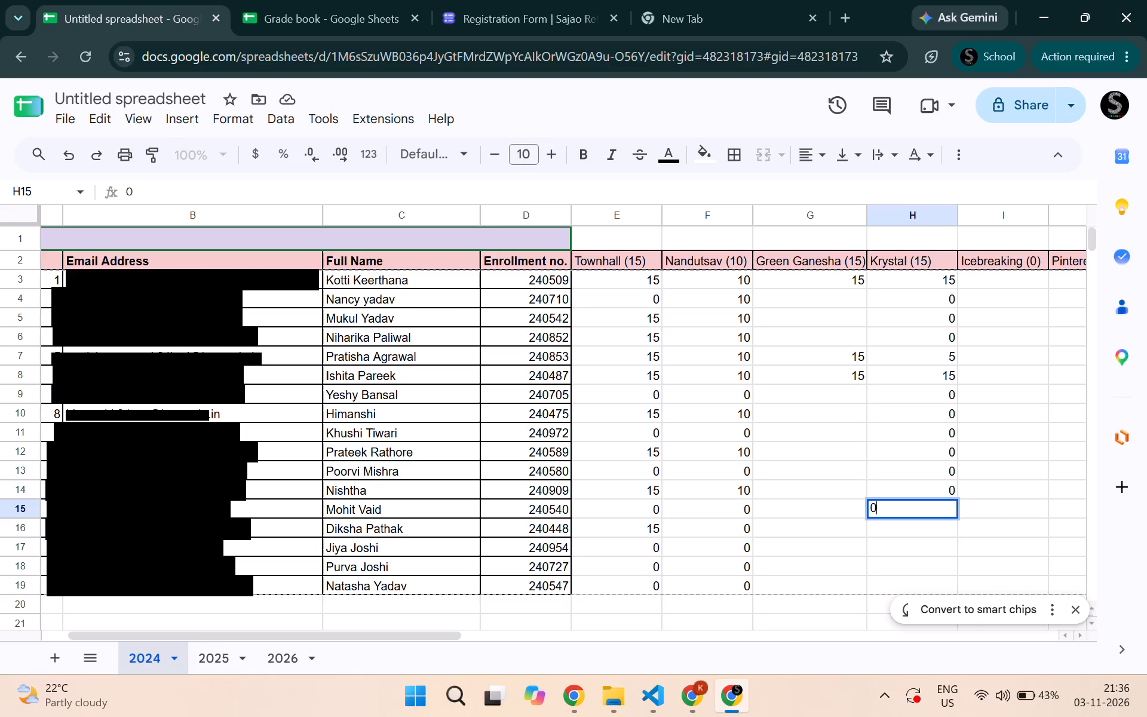
pyautogui.press('Down')
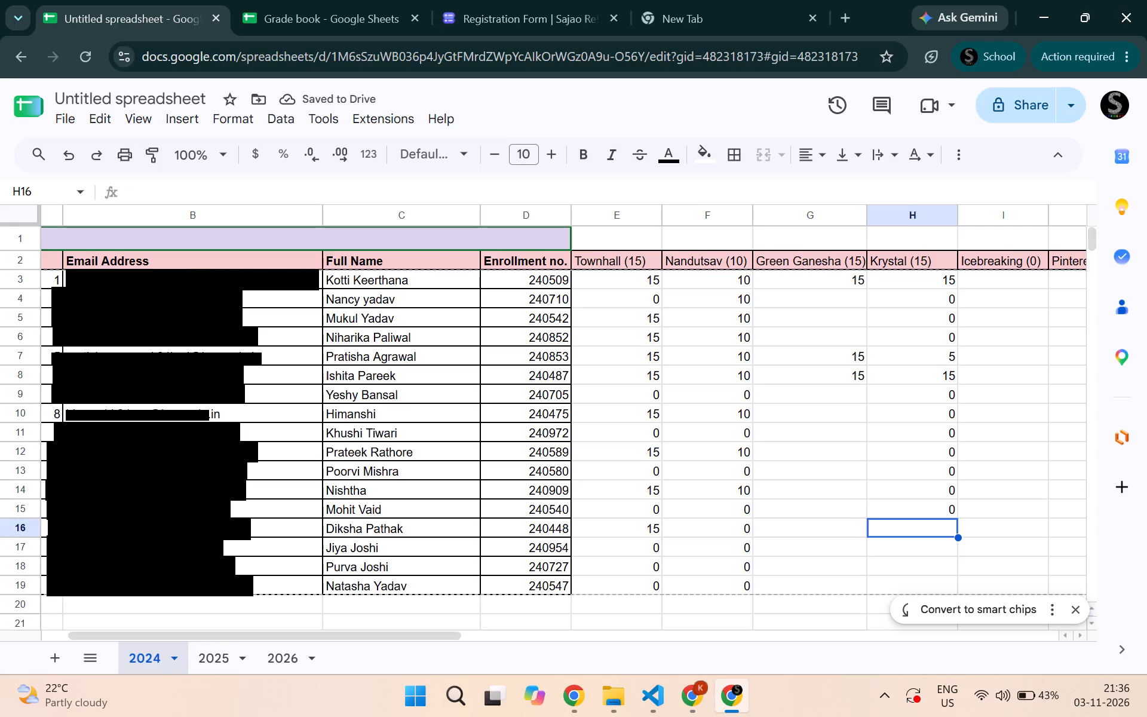
pyautogui.press('0')
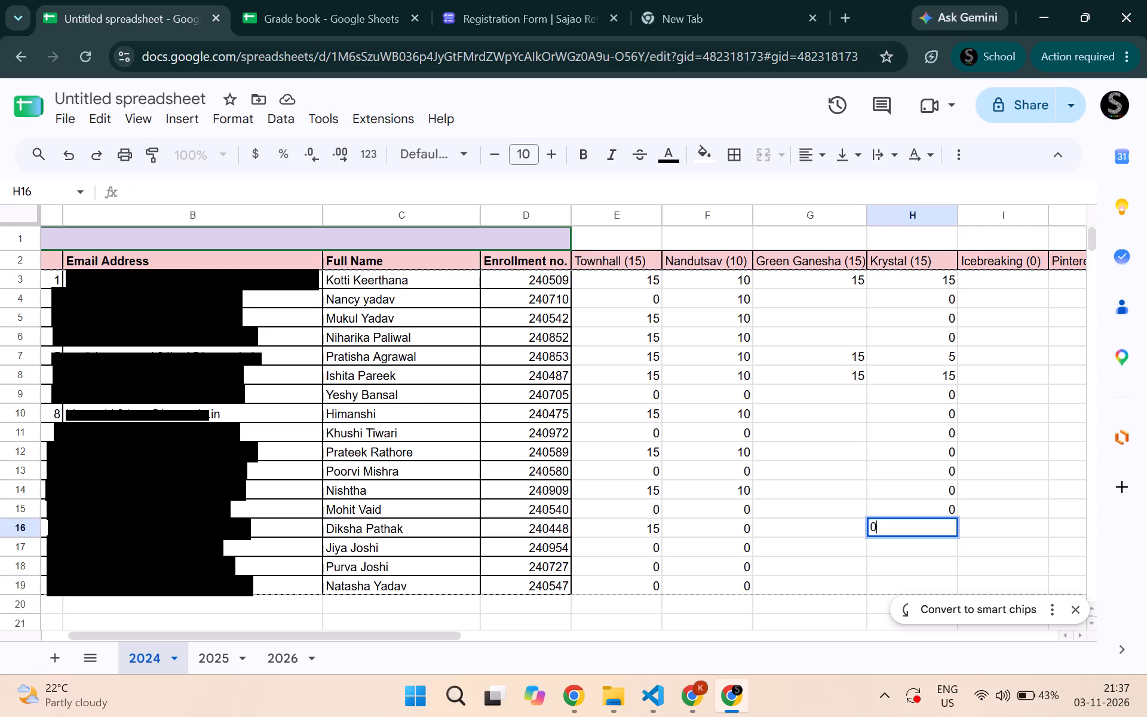
pyautogui.press('Down')
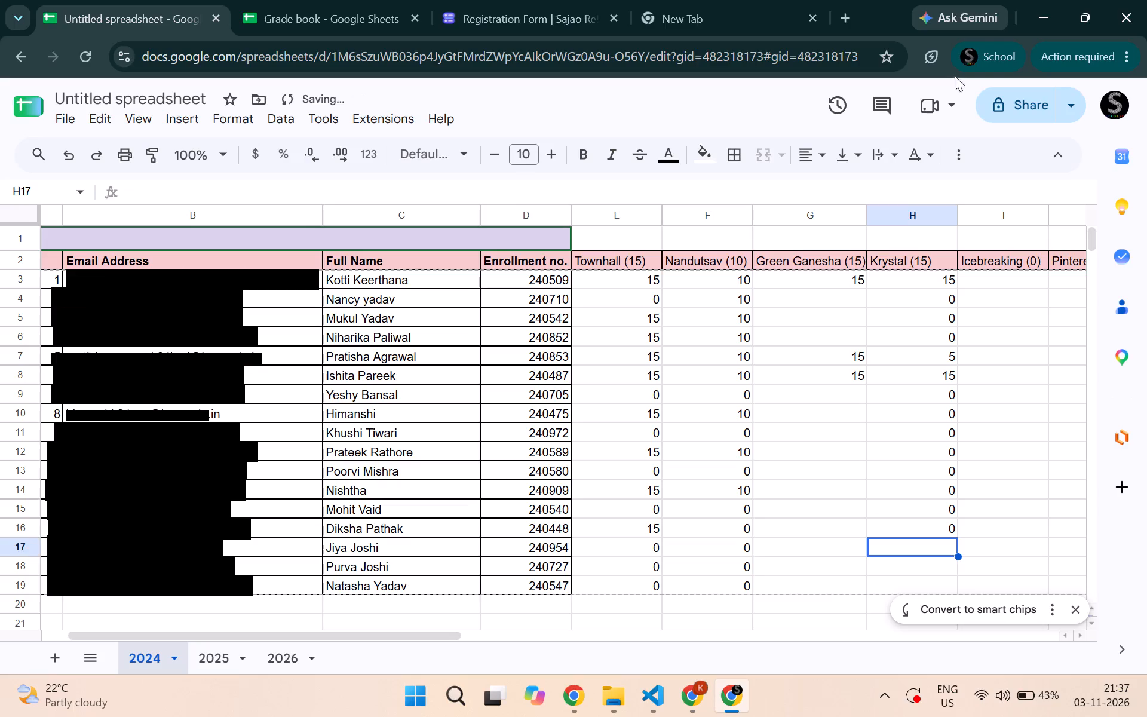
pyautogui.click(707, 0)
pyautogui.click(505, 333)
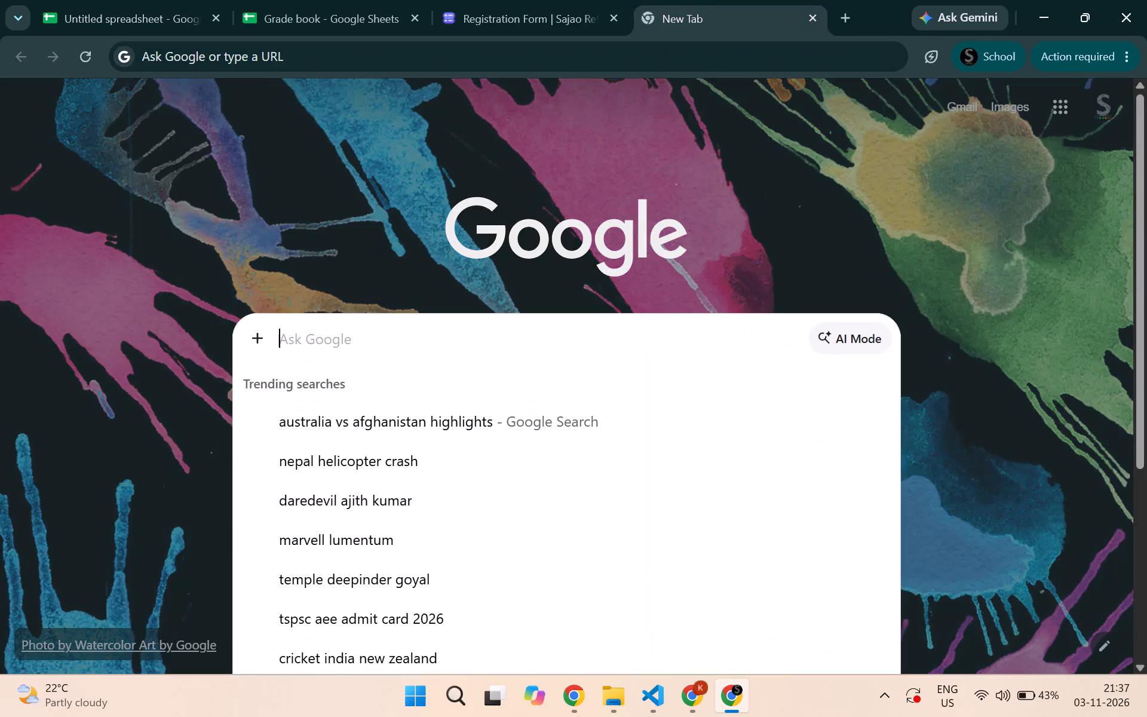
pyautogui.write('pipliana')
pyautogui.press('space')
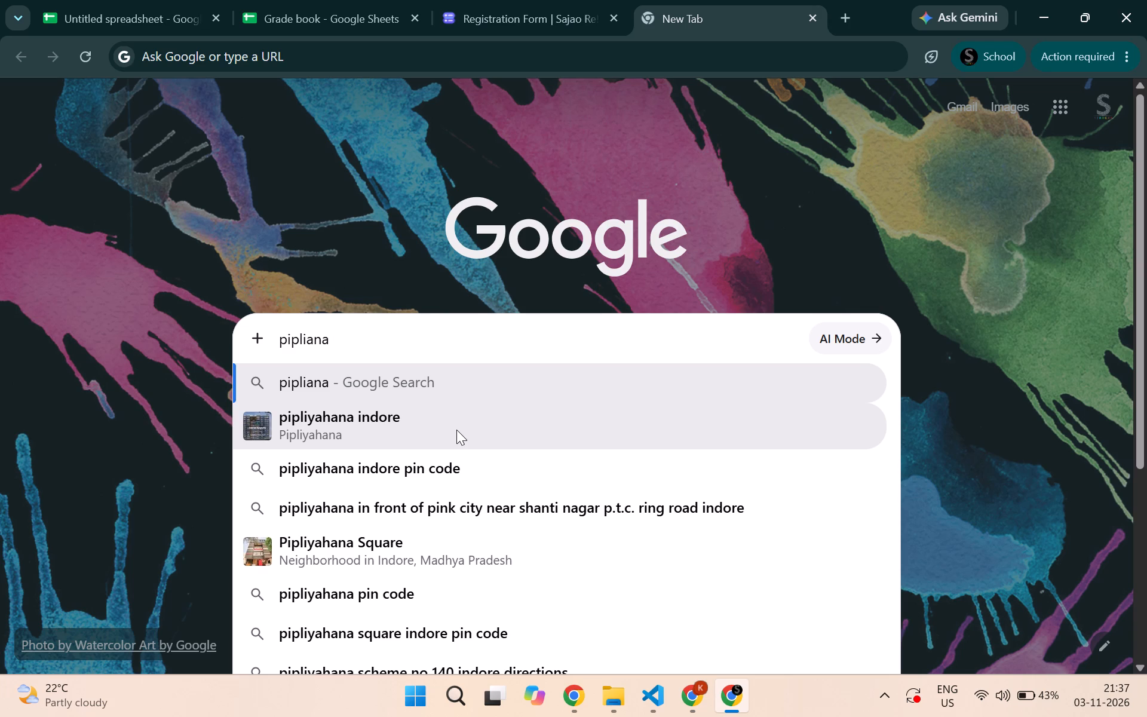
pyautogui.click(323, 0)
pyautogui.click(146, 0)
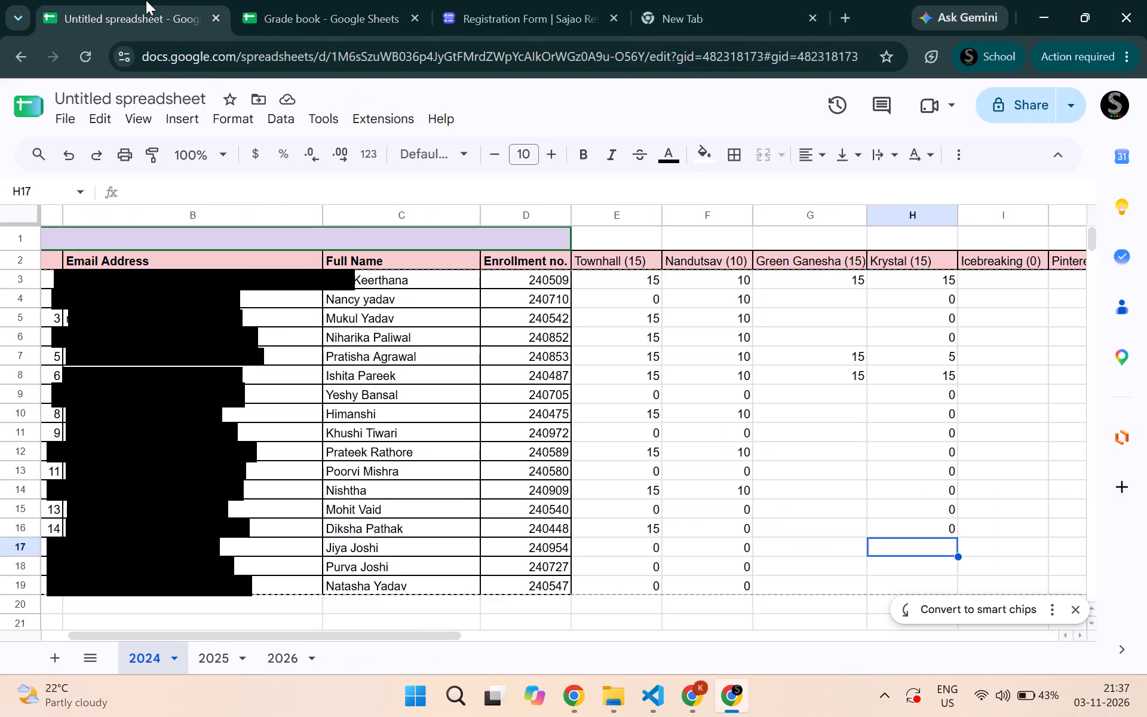
# Complete the Krystal scores for the 2024 Major members with 0 in rows 17 to 19.
pyautogui.hscroll(-2, 661, 413)
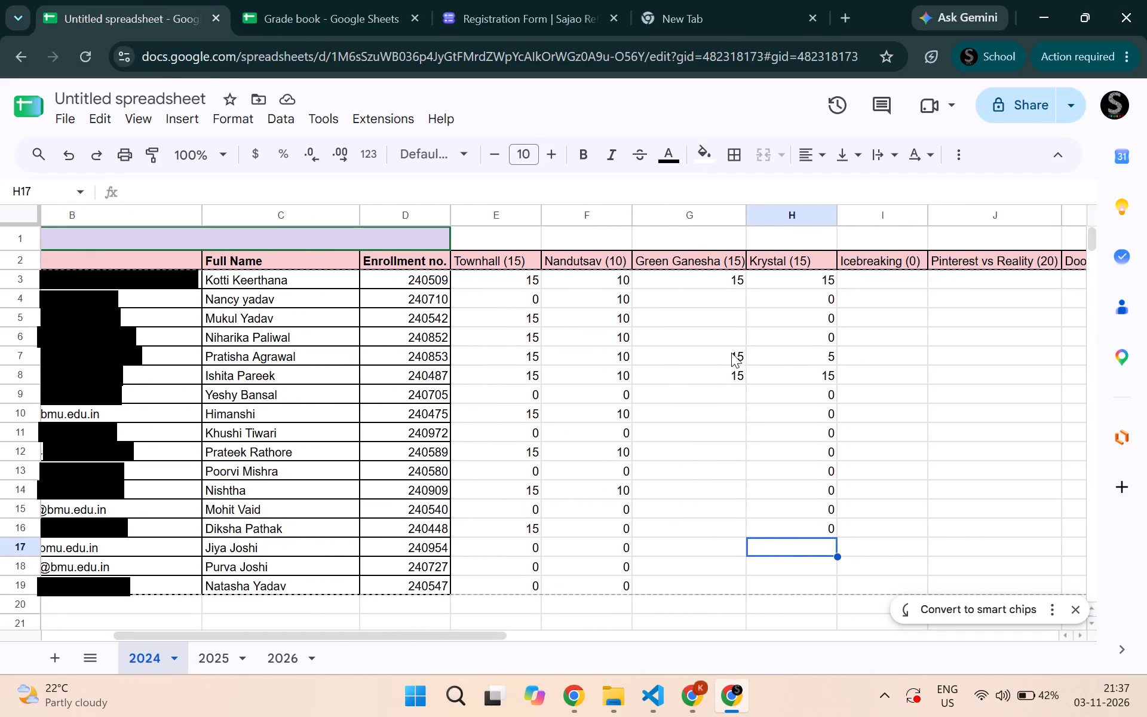
pyautogui.scroll(-1, 819, 535)
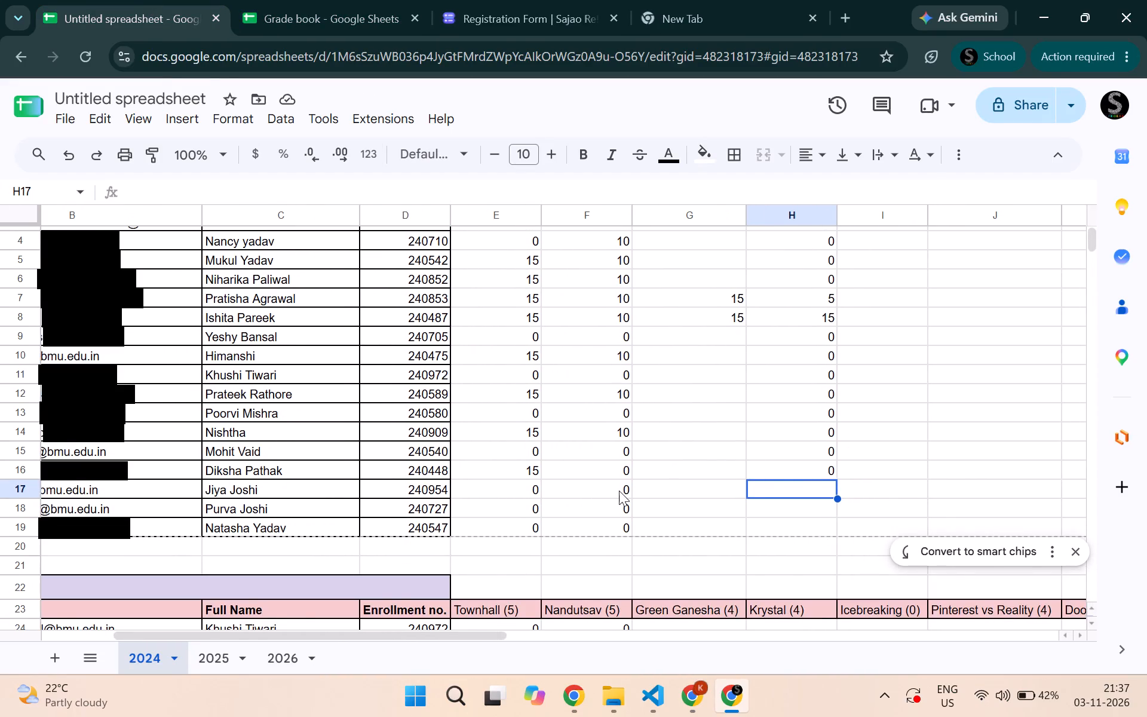
pyautogui.hscroll(1, 619, 491)
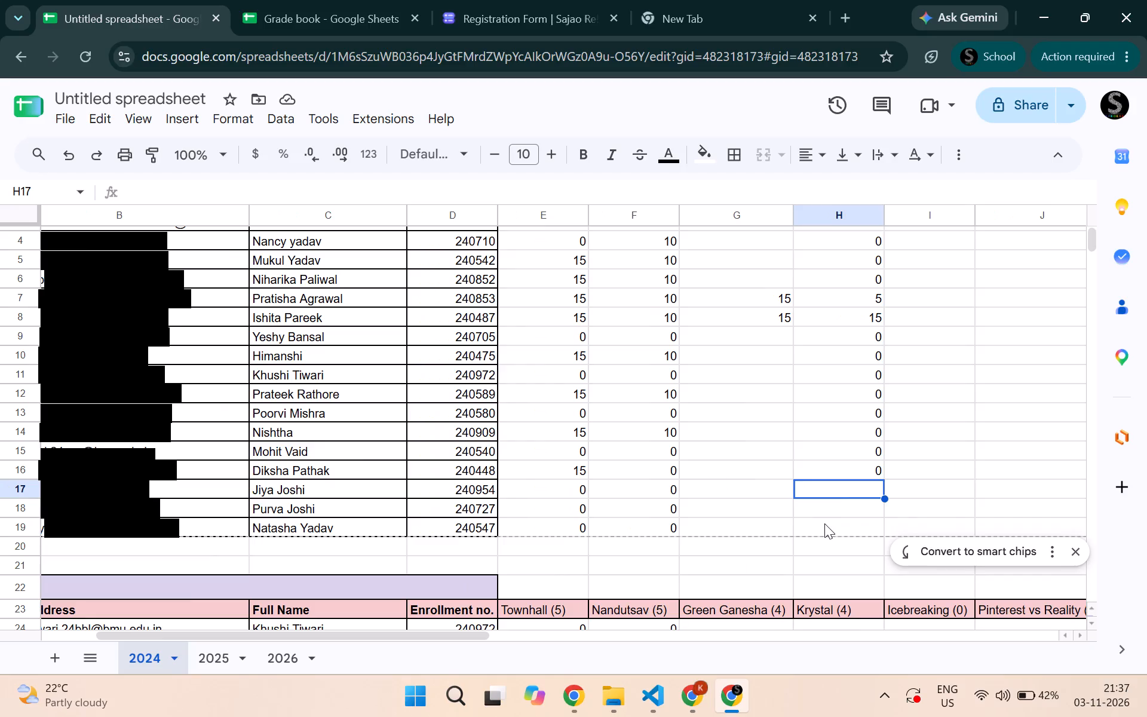
pyautogui.press('0')
pyautogui.press('Down')
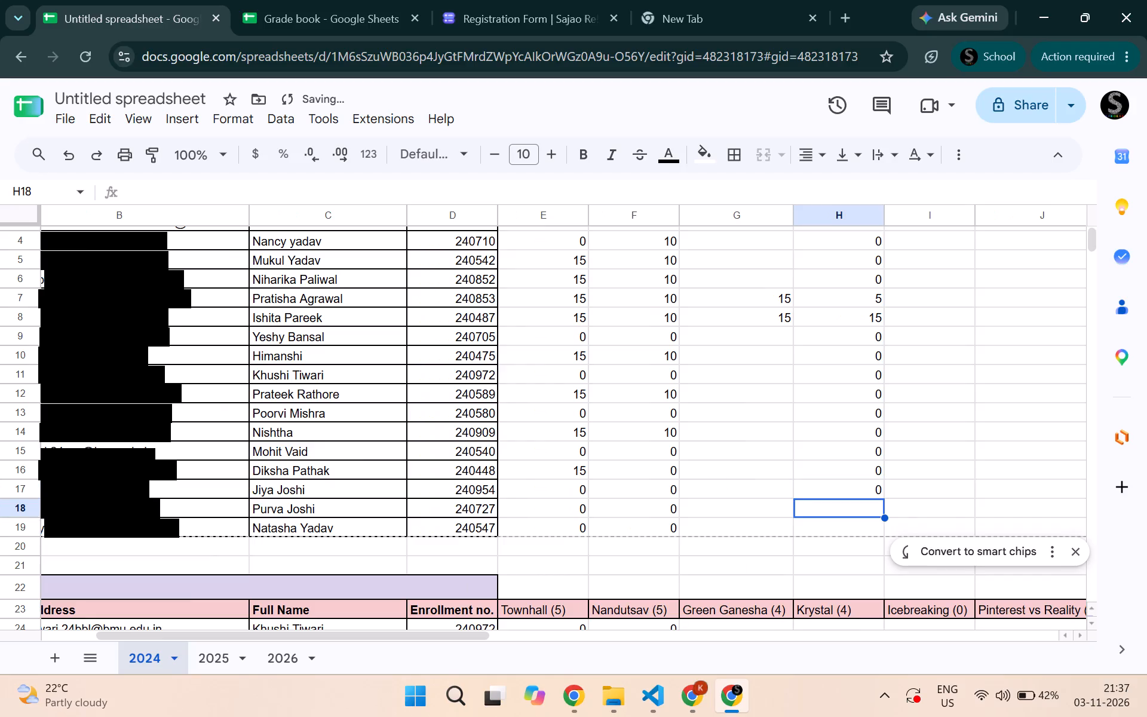
pyautogui.press('0')
pyautogui.press('Down')
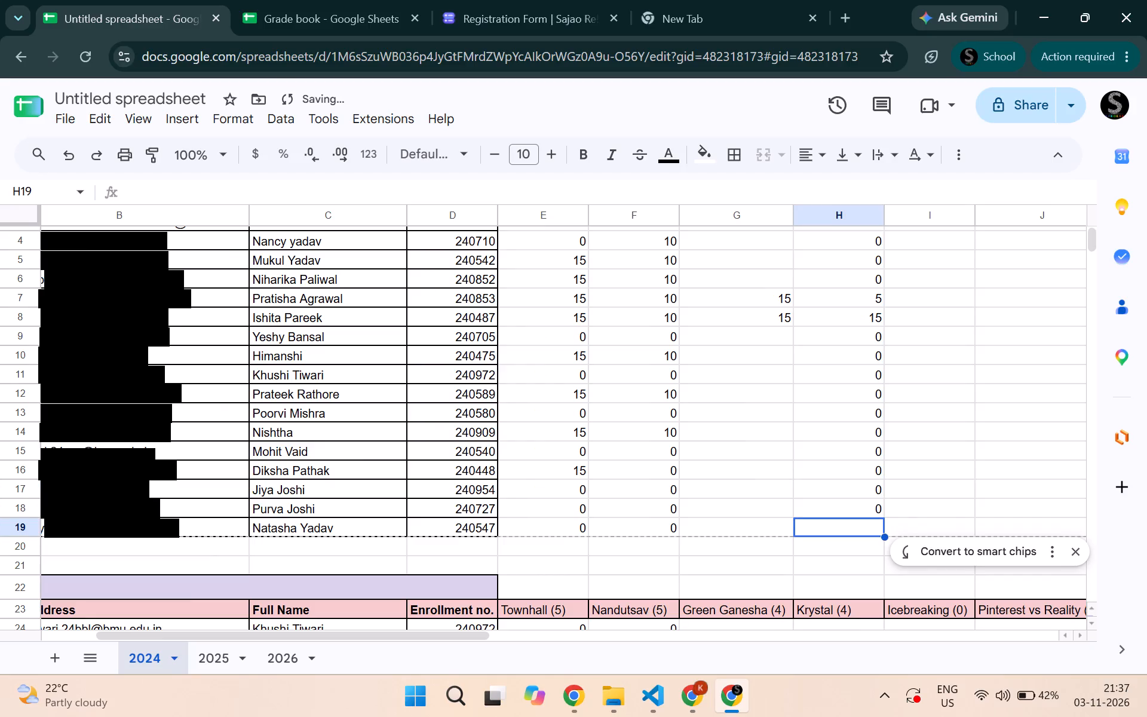
pyautogui.press('0')
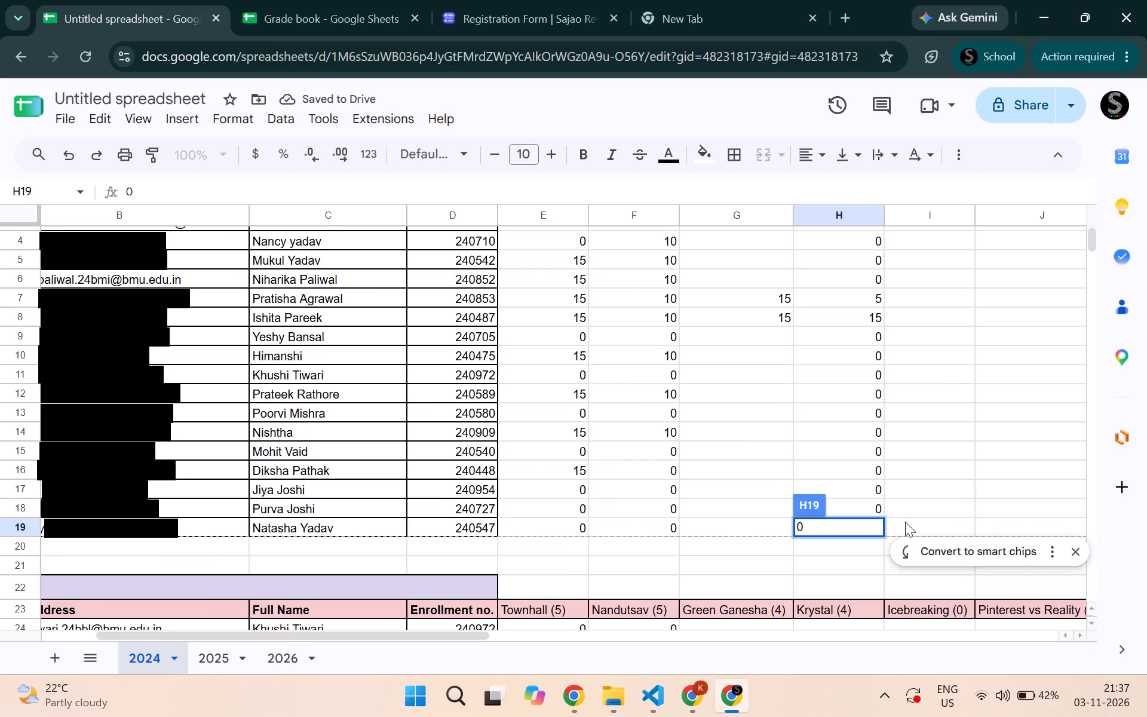
pyautogui.click(905, 522)
# Enter an Icebreaking score of 0 for the 2024 Major member in row 3.
pyautogui.scroll(1, 905, 522)
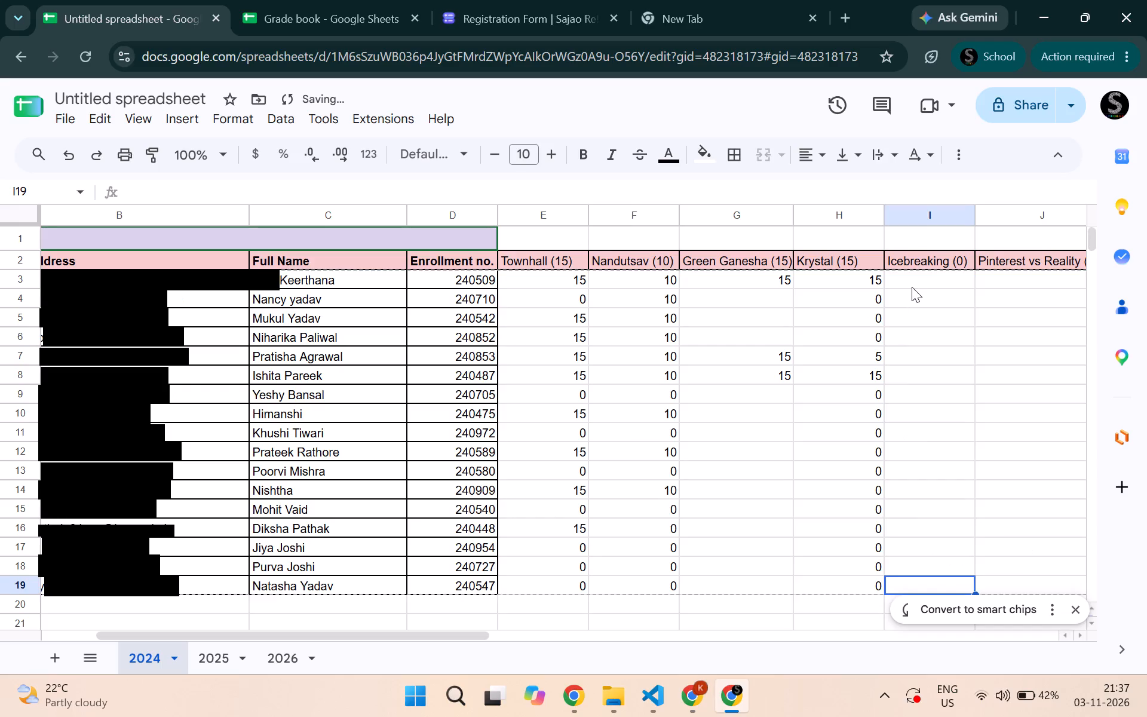
pyautogui.click(912, 287)
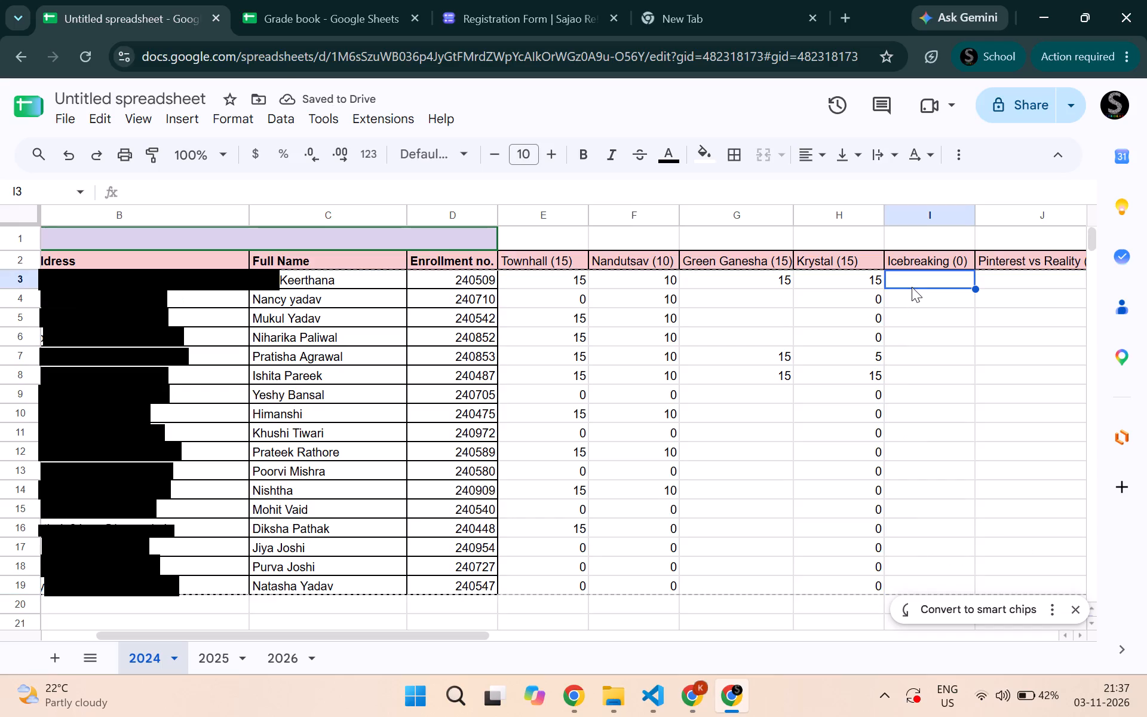
pyautogui.press('0')
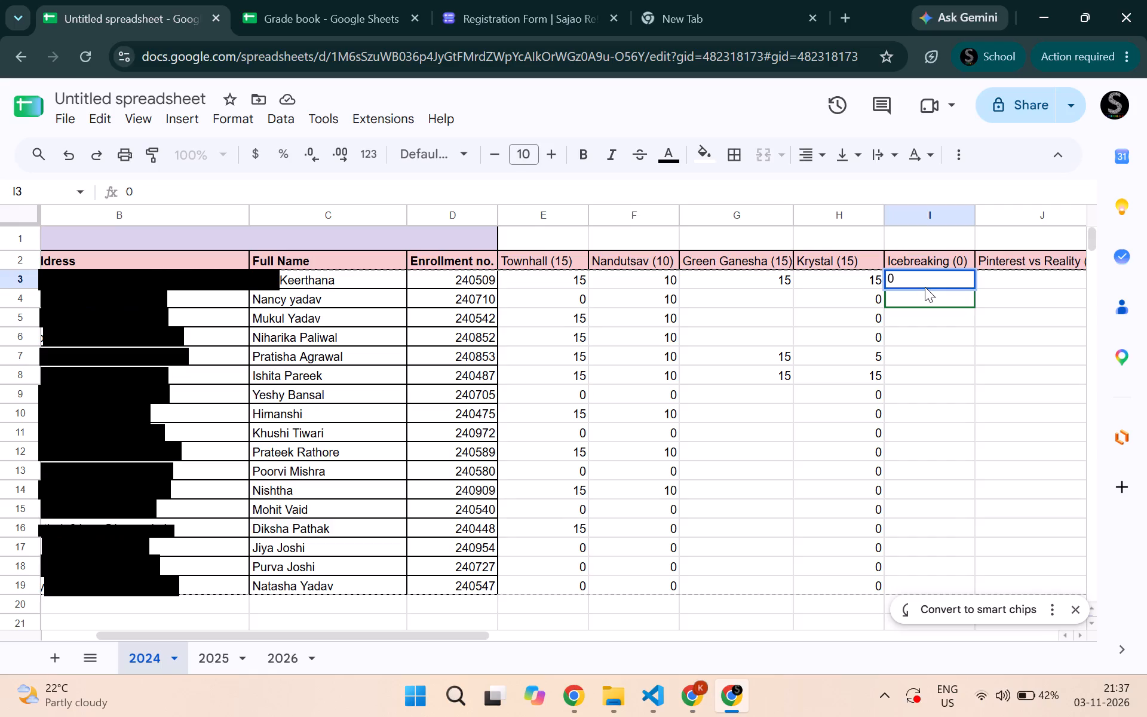
pyautogui.hscroll(-1, 925, 287)
pyautogui.scroll(-1, 898, 377)
pyautogui.scroll(-2, 853, 412)
pyautogui.click(847, 536)
# Review the event scores on the 2024 sheet, examining the Major members' Krystal scores in rows 6 to 8.
pyautogui.scroll(1, 847, 536)
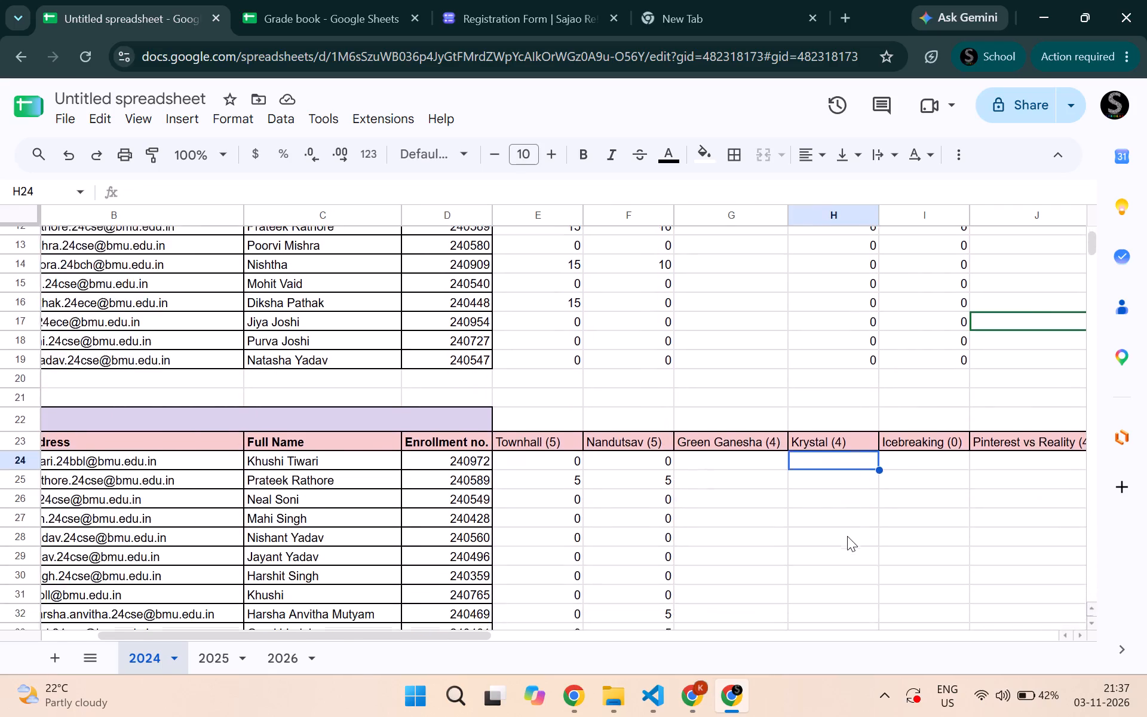
pyautogui.scroll(1, 847, 536)
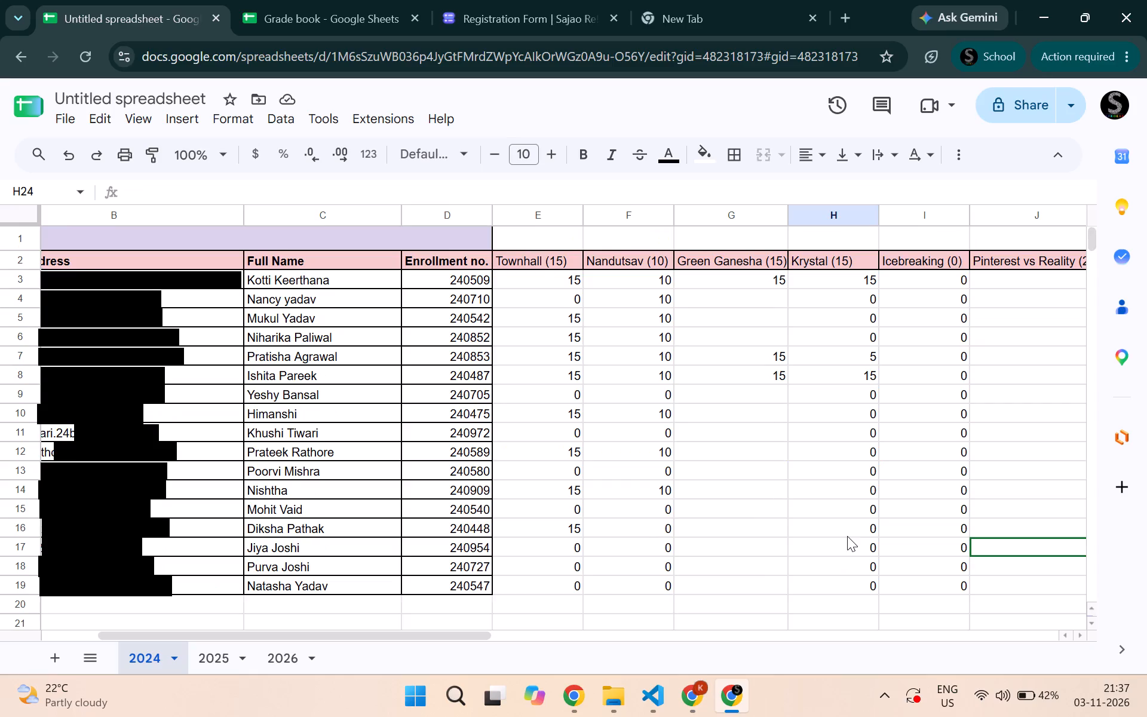
pyautogui.scroll(-3, 847, 536)
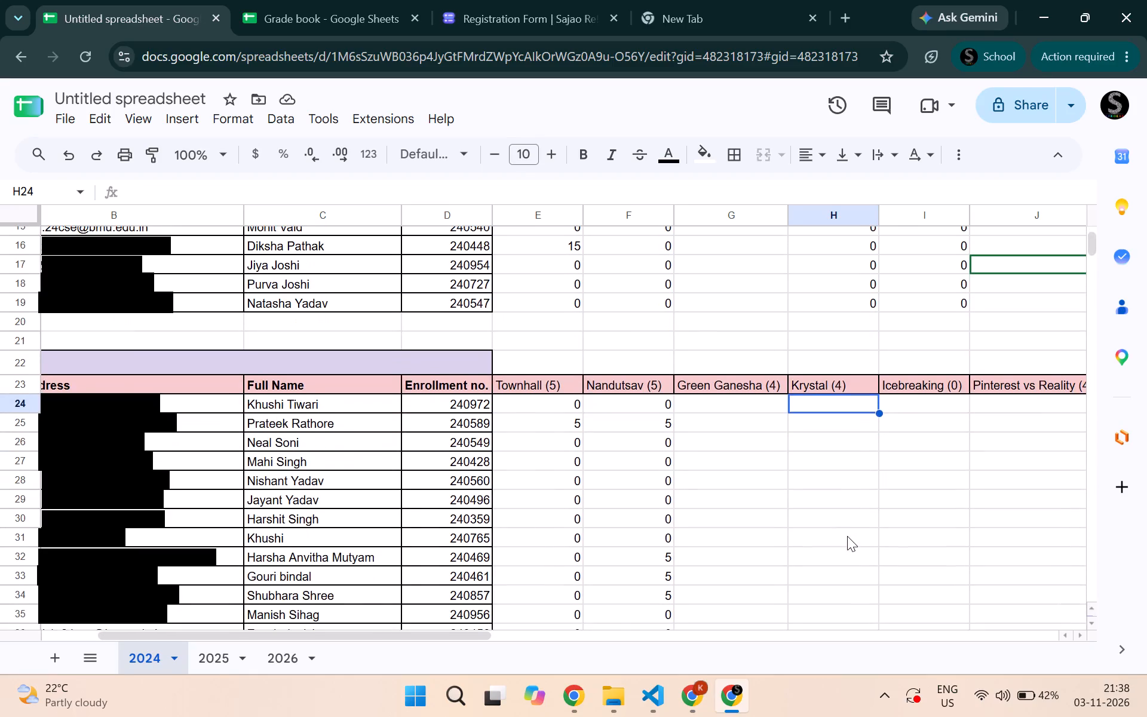
pyautogui.scroll(4, 847, 536)
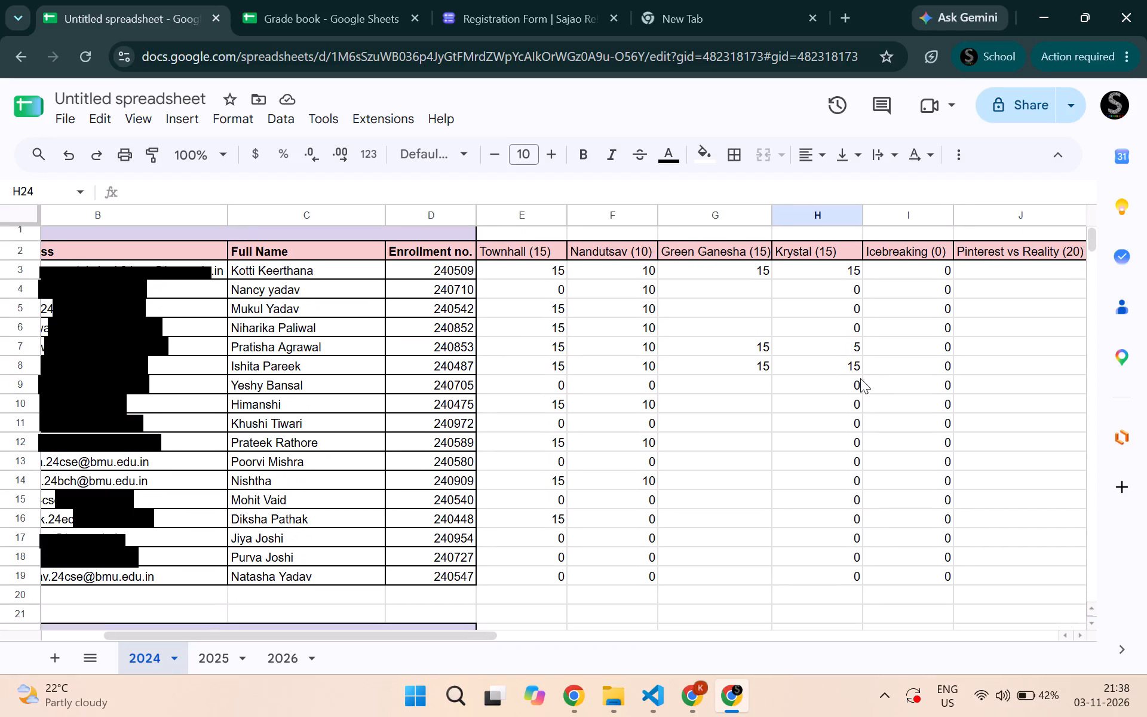
pyautogui.click(844, 338)
pyautogui.click(844, 347)
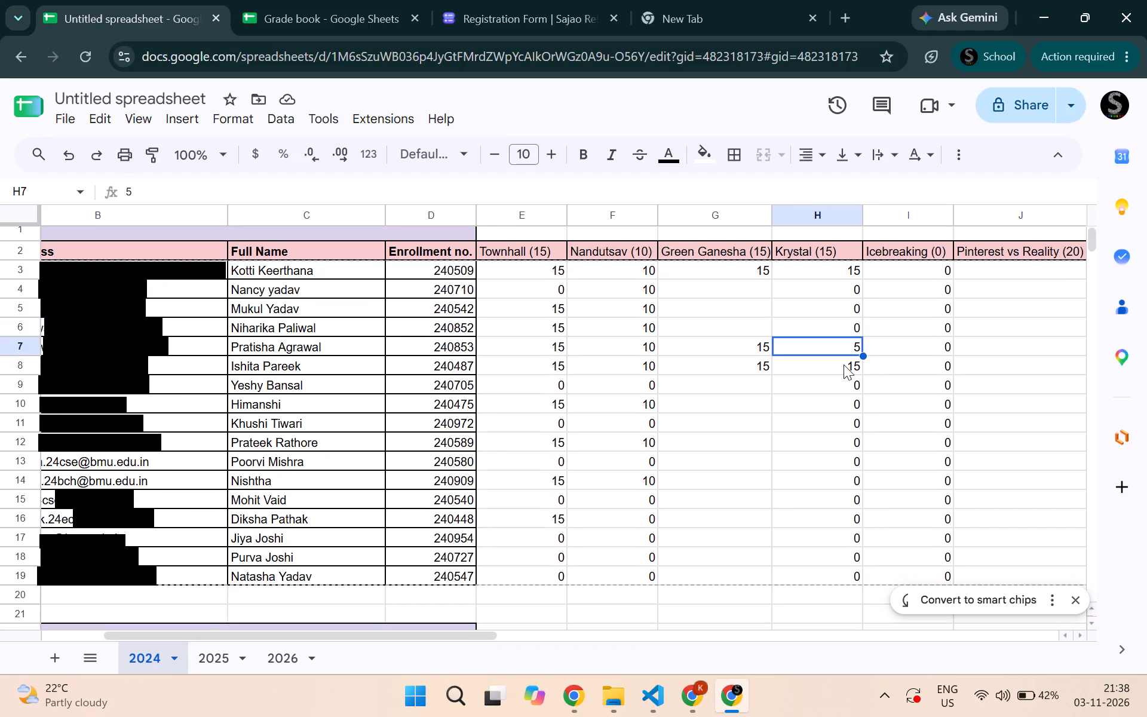
pyautogui.click(844, 364)
pyautogui.scroll(-1, 844, 364)
pyautogui.scroll(1, 825, 441)
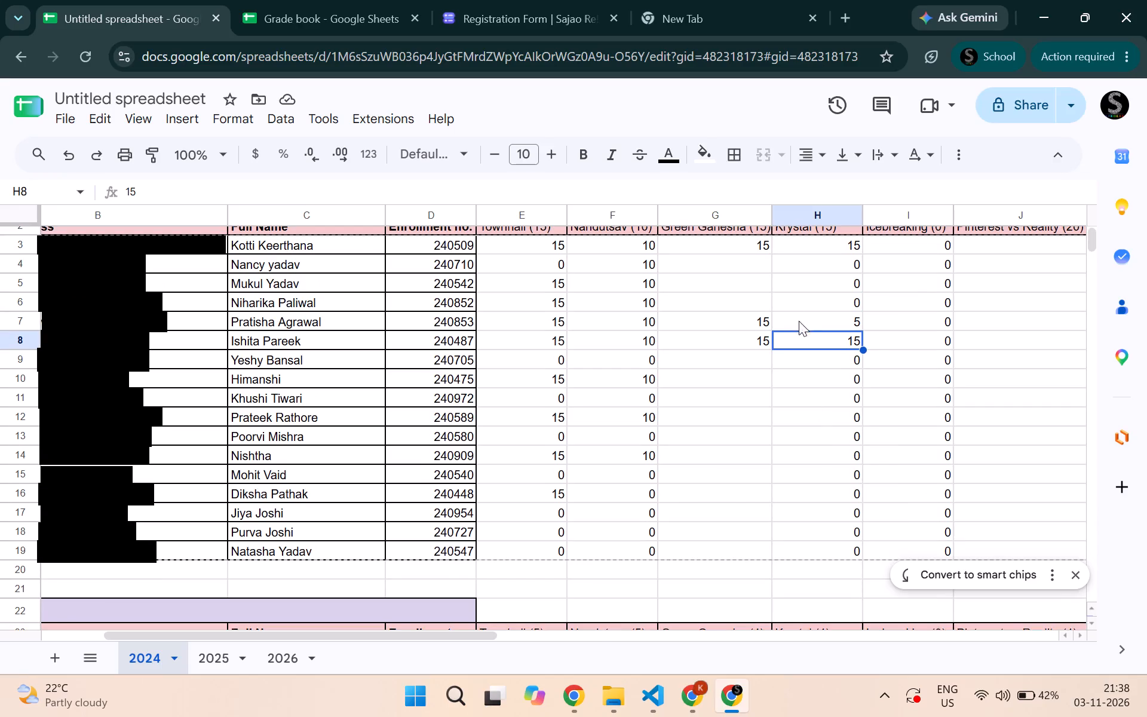
pyautogui.click(818, 299)
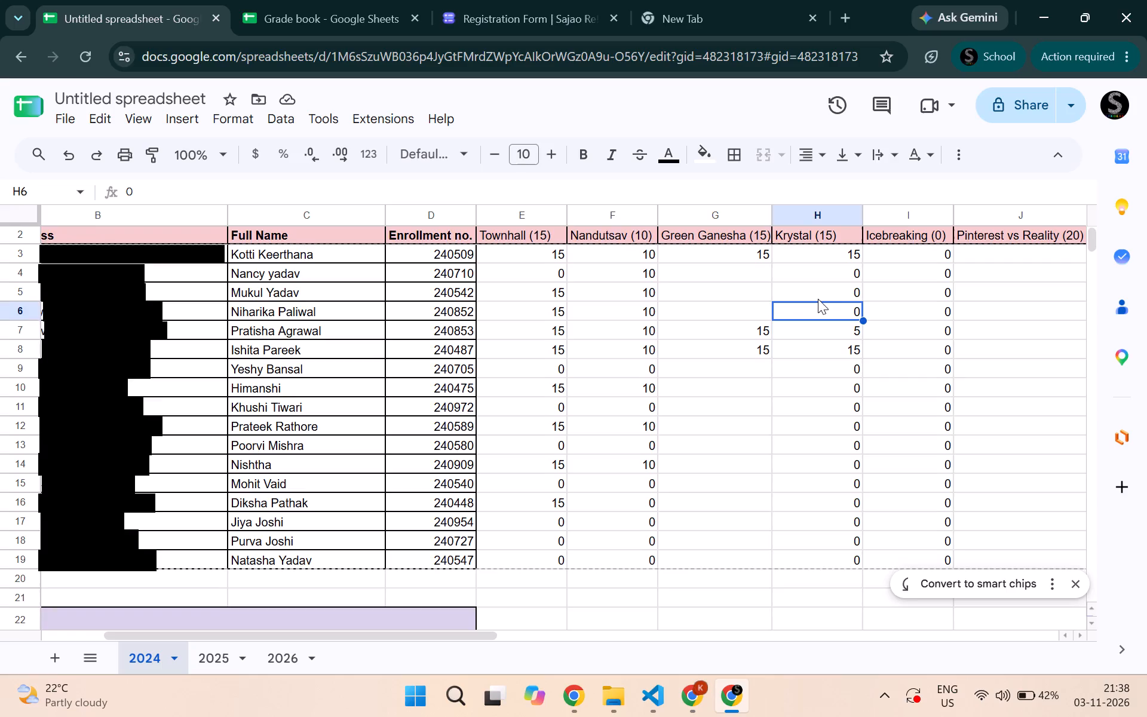
# Review the Pinterest vs Reality column for the 2024 Major members, starting at row 3.
pyautogui.scroll(1, 818, 299)
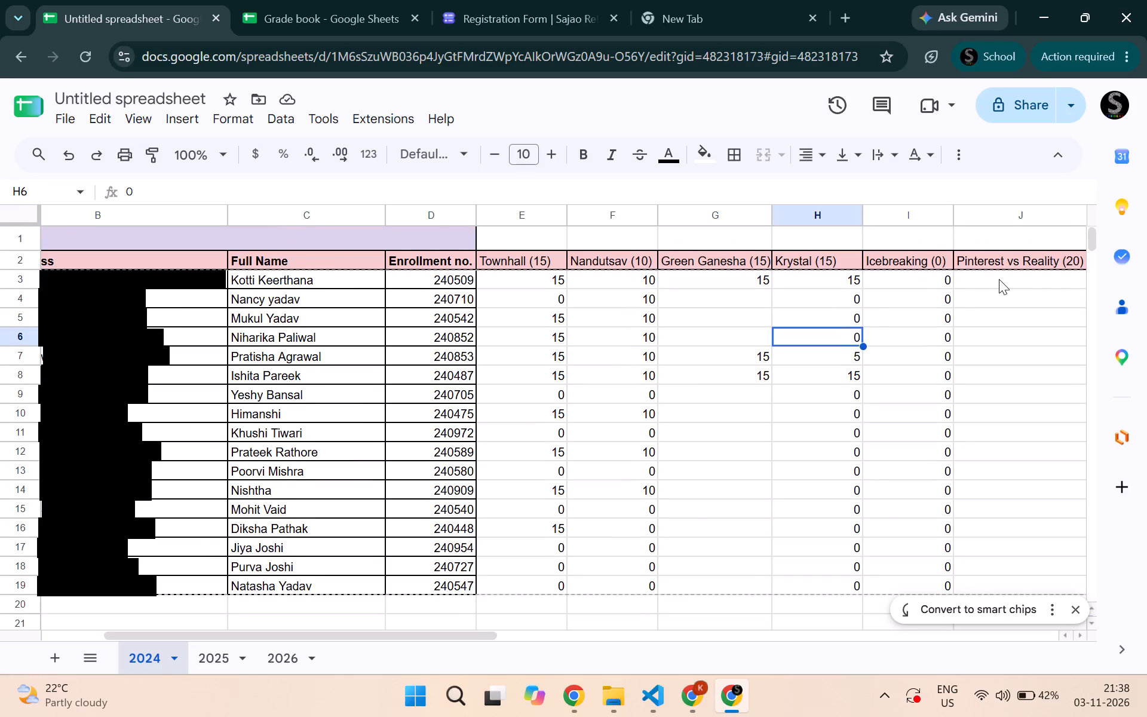
pyautogui.click(1001, 279)
pyautogui.scroll(-1, 1001, 279)
pyautogui.scroll(-1, 916, 331)
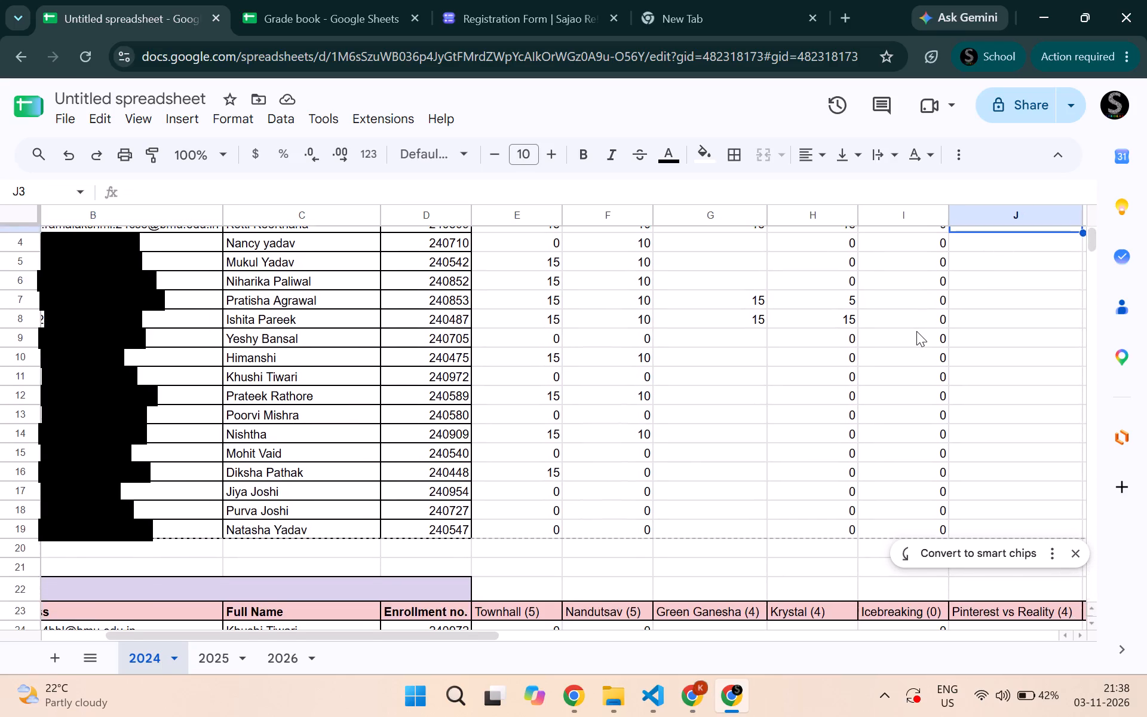
pyautogui.scroll(-1, 916, 331)
pyautogui.hscroll(-1, 916, 331)
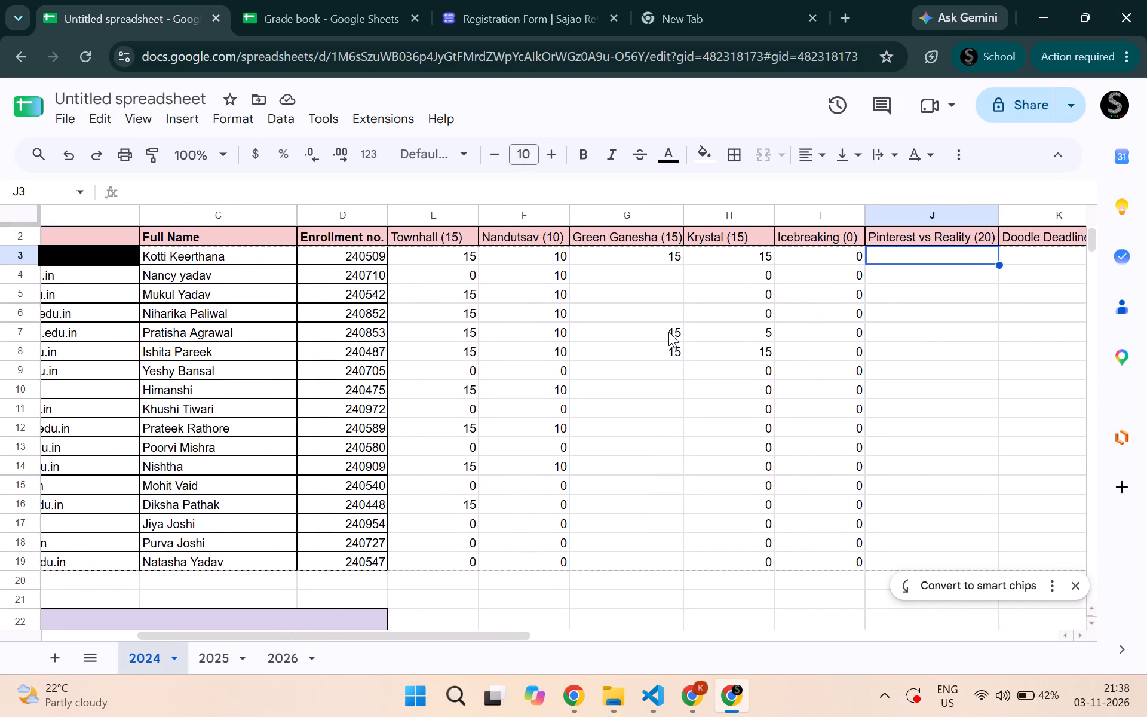
# Examine the Green Ganesha column for filled and blank scores across the 2024 Major members and the first Minor member rows.
pyautogui.click(668, 332)
pyautogui.click(661, 326)
pyautogui.click(660, 323)
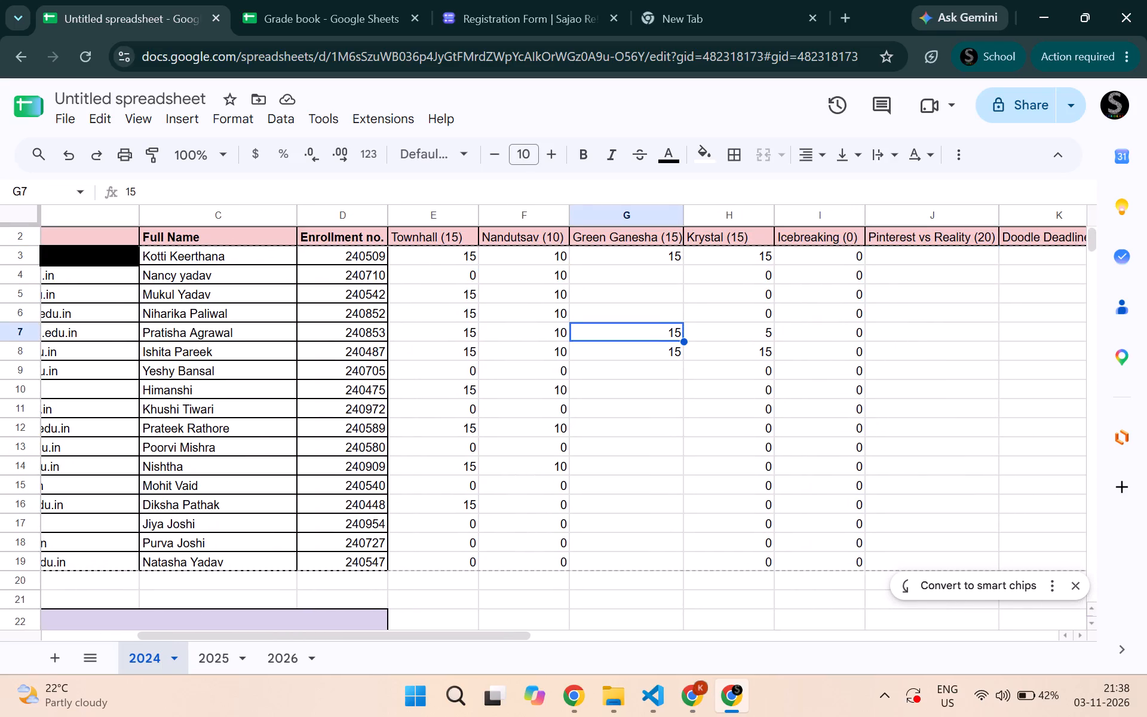
pyautogui.click(658, 311)
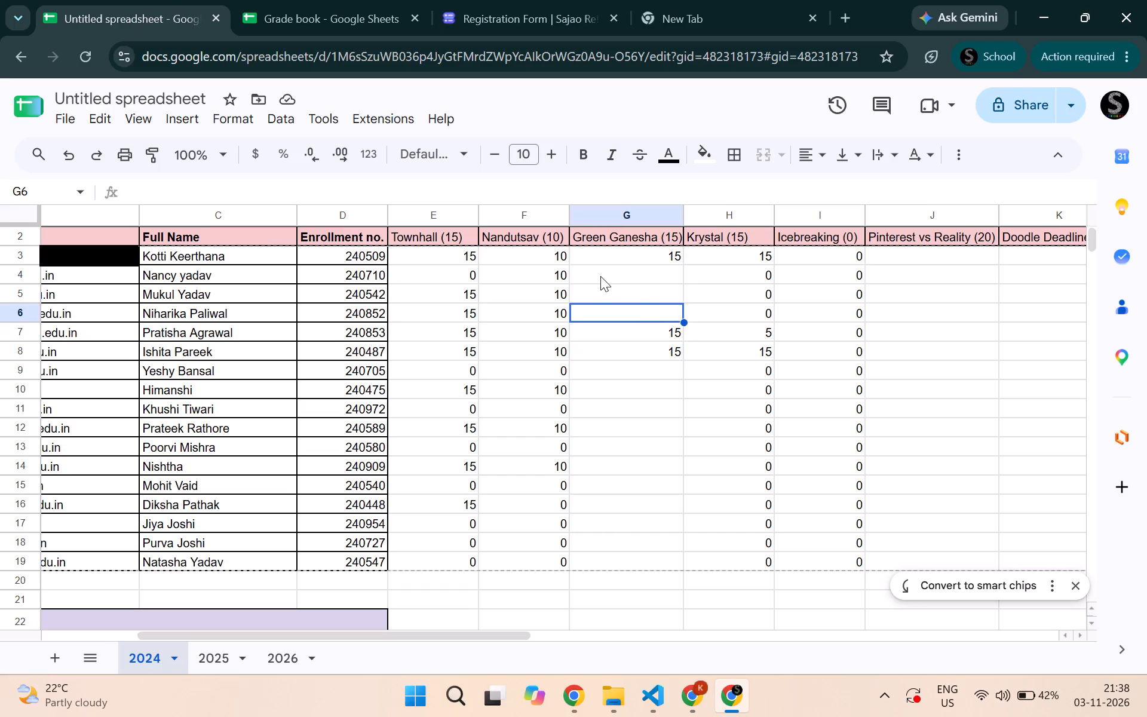
pyautogui.click(600, 276)
pyautogui.scroll(-1, 600, 276)
pyautogui.click(622, 401)
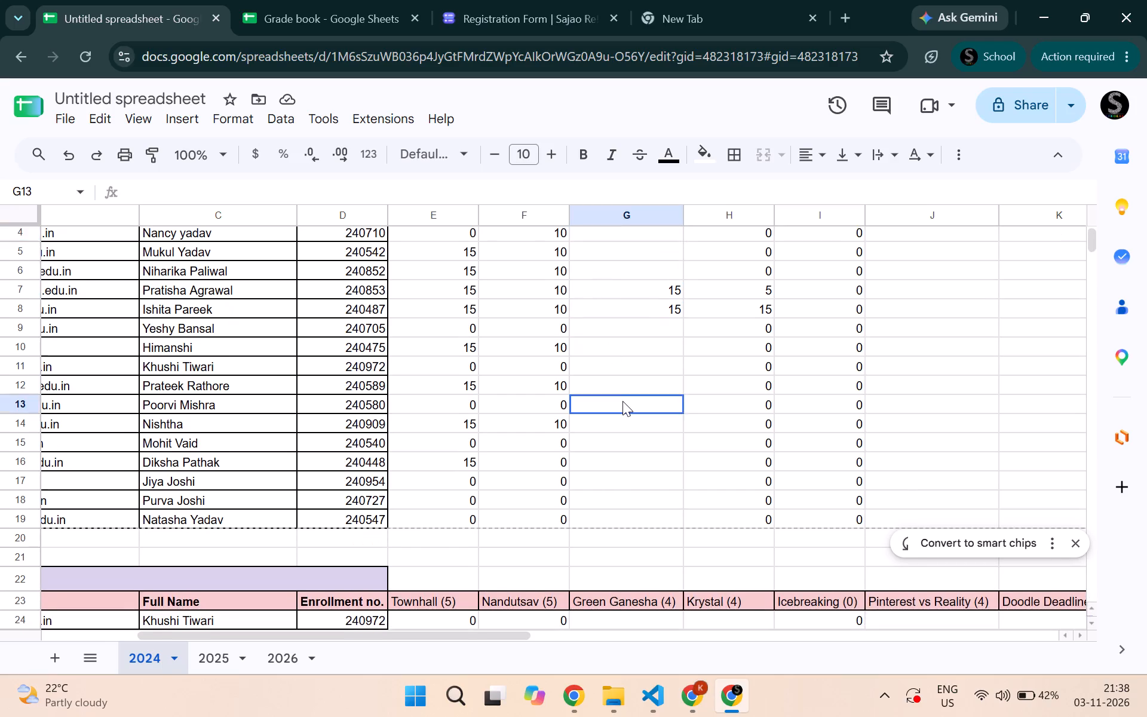
pyautogui.scroll(-1, 622, 401)
pyautogui.click(627, 411)
pyautogui.click(627, 425)
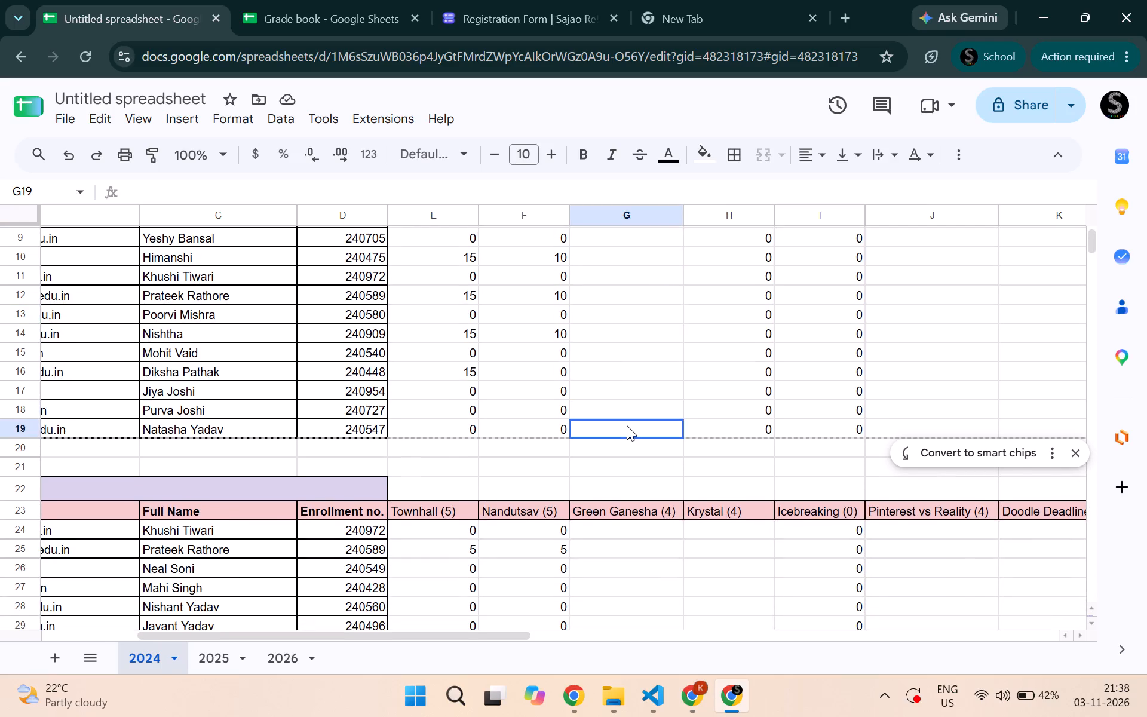
pyautogui.scroll(-1, 627, 425)
pyautogui.click(633, 504)
pyautogui.scroll(1, 633, 504)
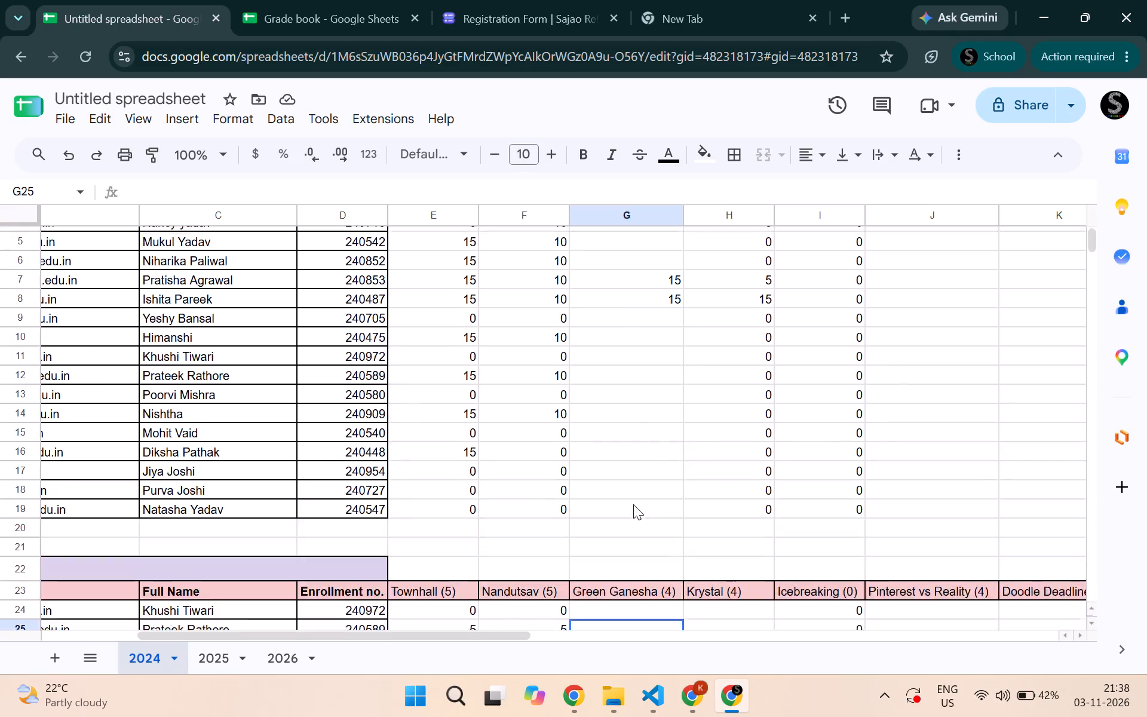
pyautogui.scroll(1, 633, 504)
pyautogui.click(620, 321)
pyautogui.scroll(-1, 620, 321)
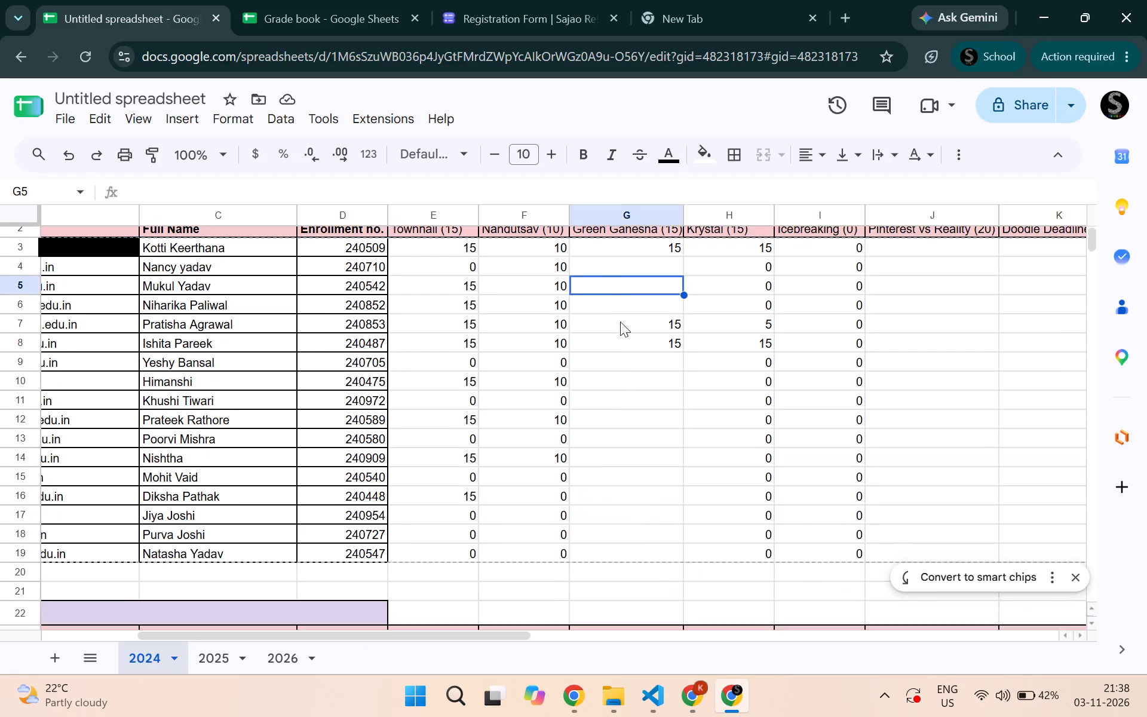
pyautogui.scroll(1, 620, 321)
pyautogui.click(644, 306)
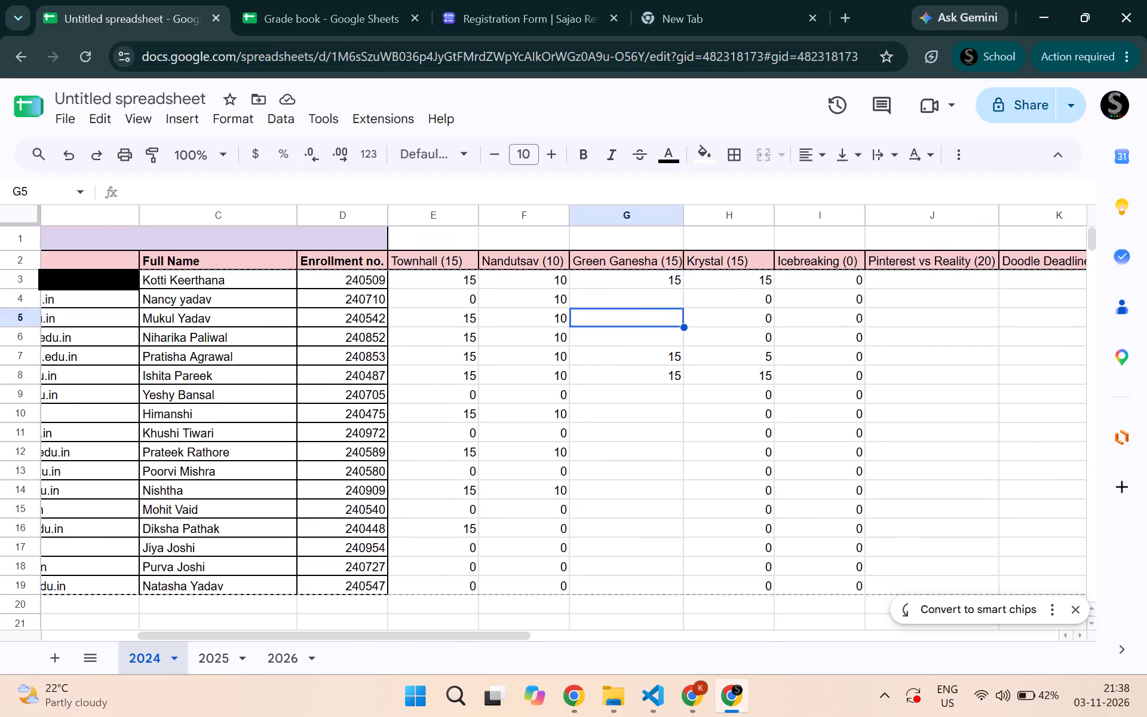
pyautogui.click(639, 302)
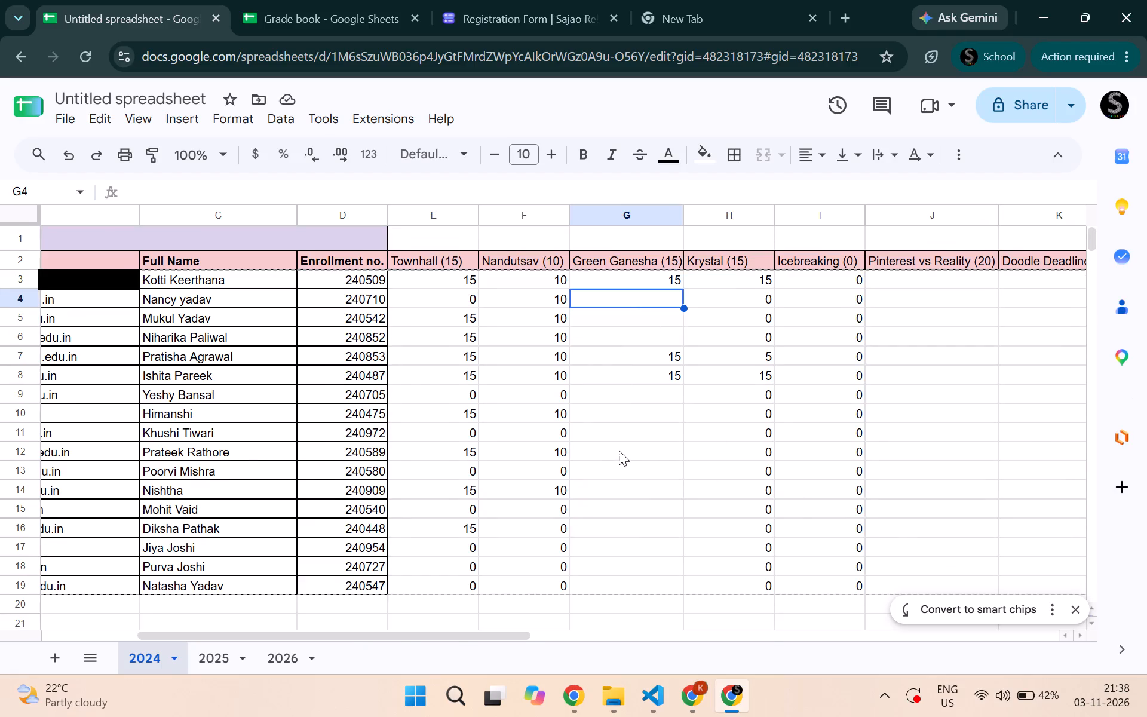
pyautogui.click(619, 451)
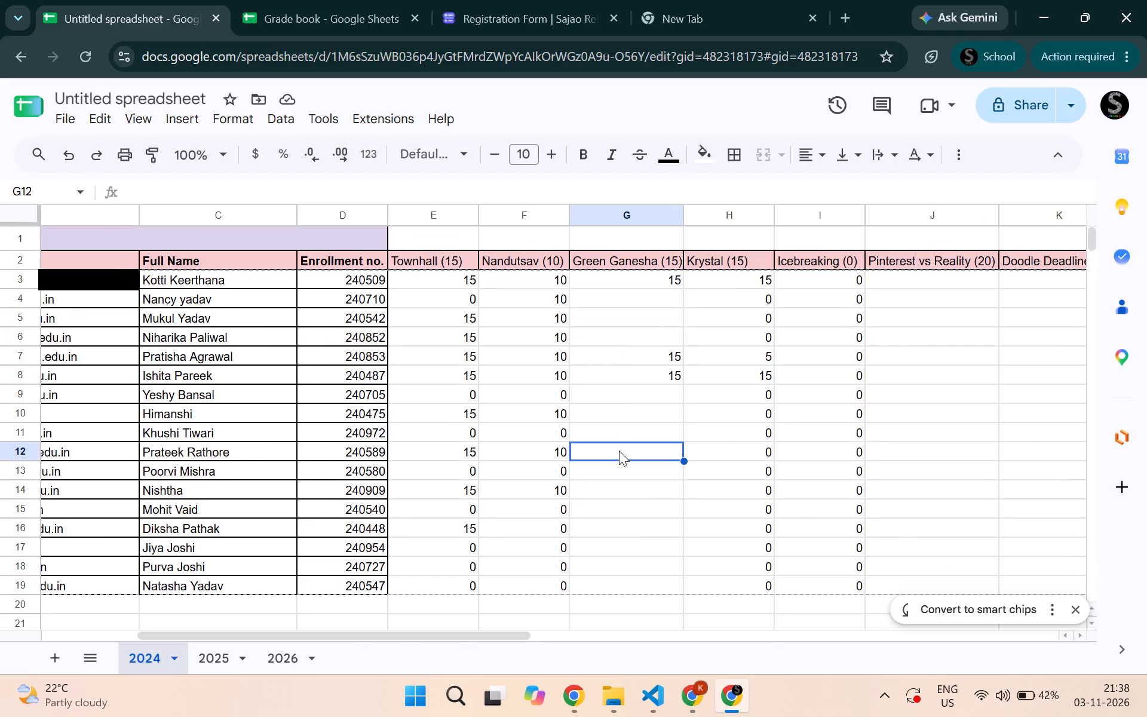
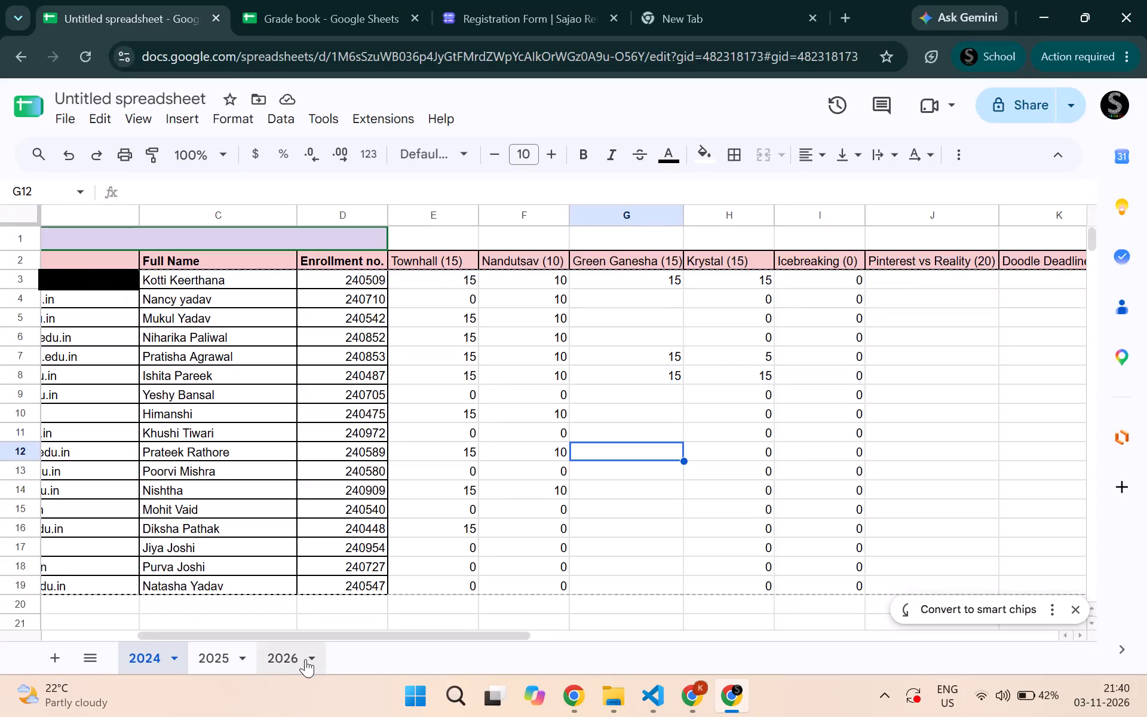
# On the 2025 sheet, enter a Krystal score of 15 for the Major members in rows 2 to 5.
pyautogui.click(235, 670)
pyautogui.scroll(2, 533, 550)
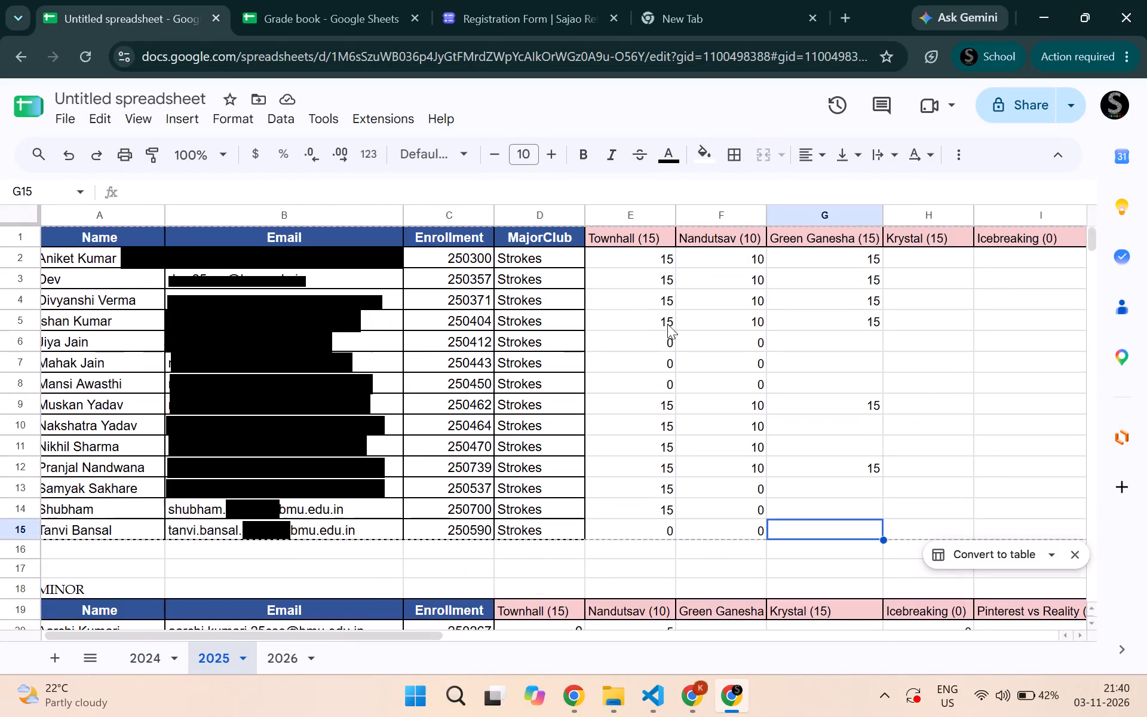
pyautogui.click(895, 258)
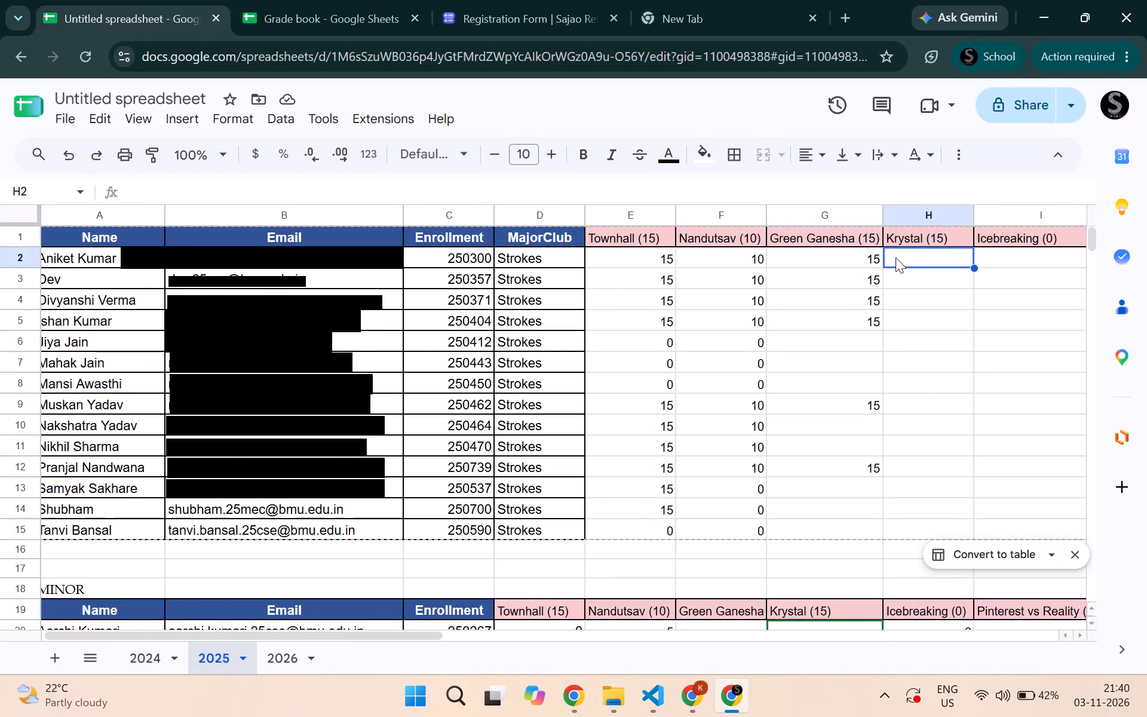
pyautogui.press('1')
pyautogui.press('5')
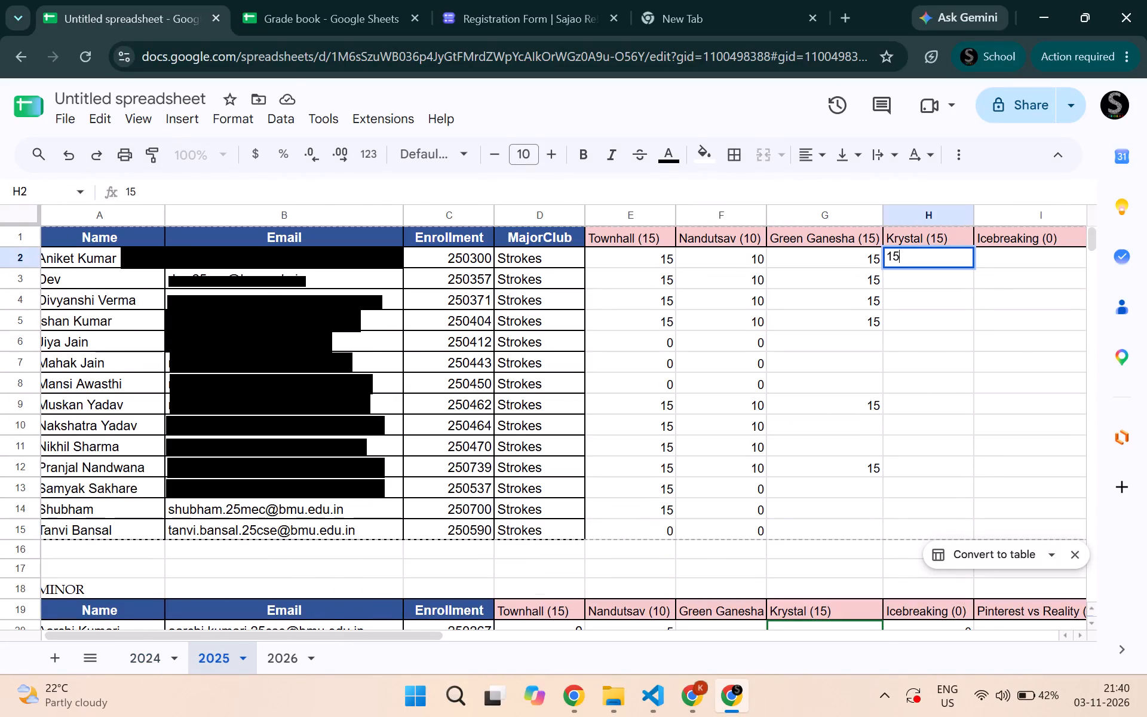
pyautogui.press('Down')
pyautogui.write('15')
pyautogui.press('Down')
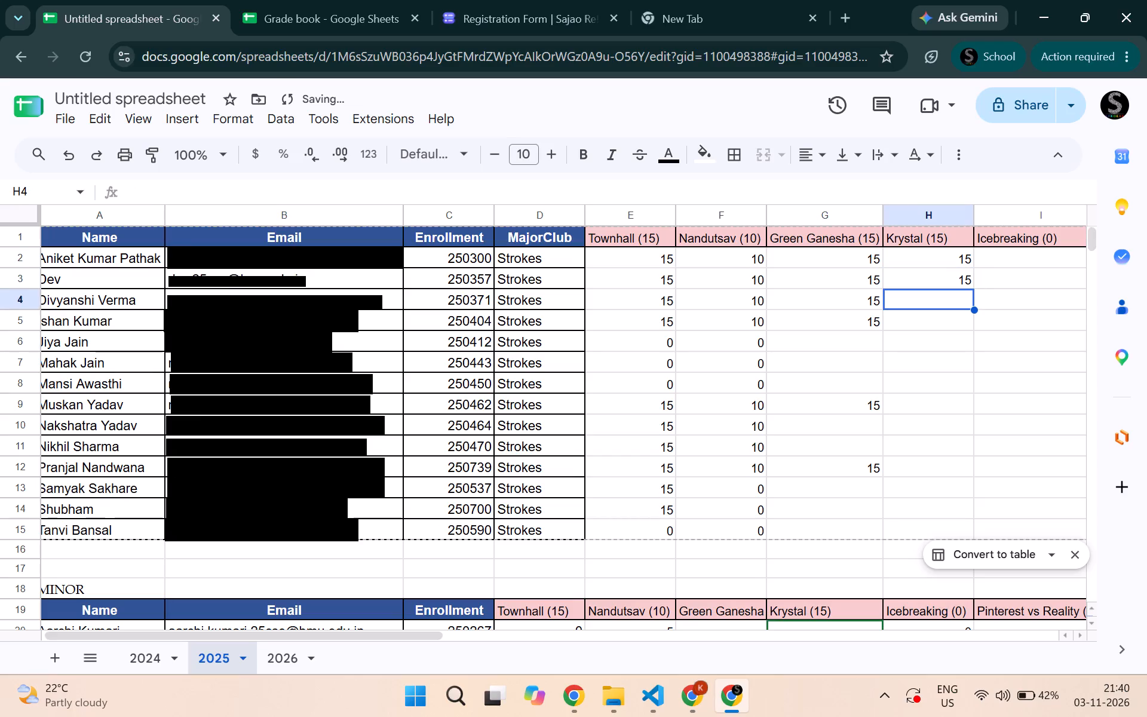
pyautogui.write('15')
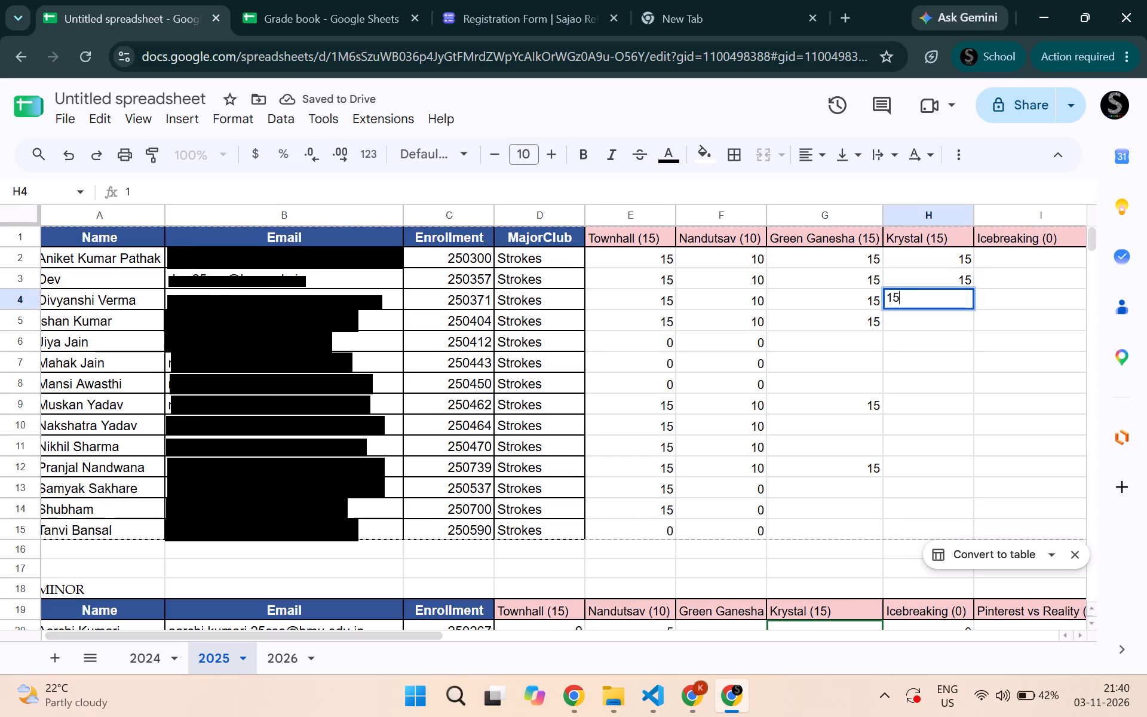
pyautogui.press('Down')
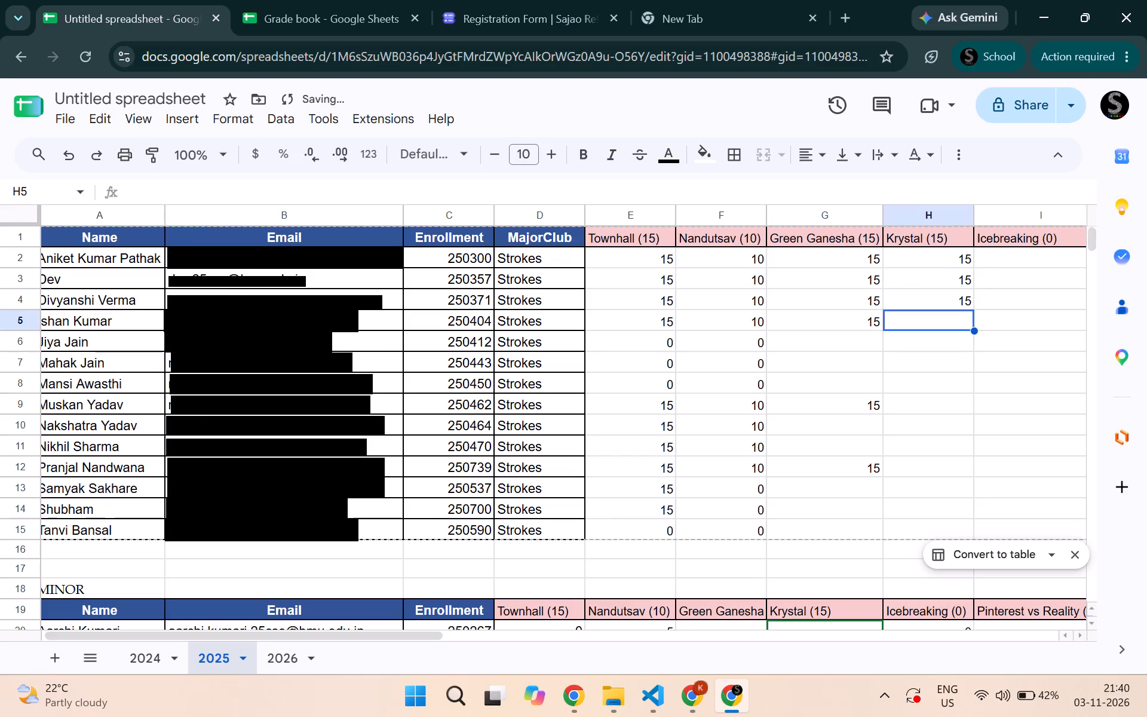
pyautogui.write('16')
pyautogui.press('BackSpace')
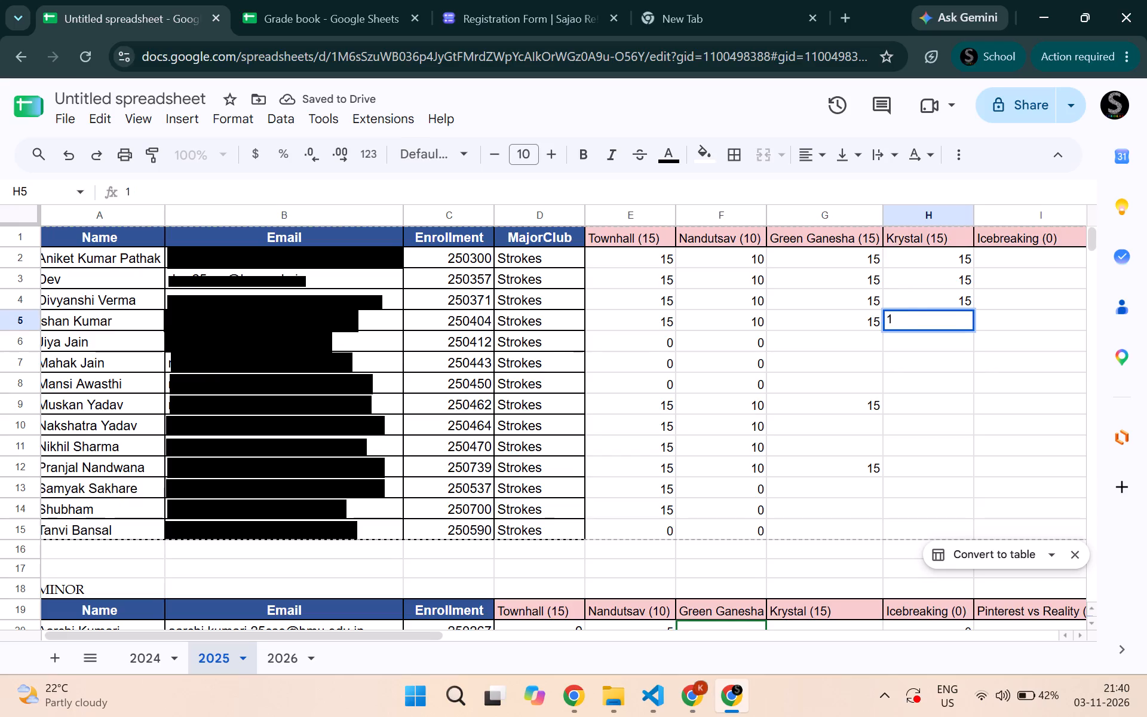
pyautogui.press('5')
pyautogui.press('Down')
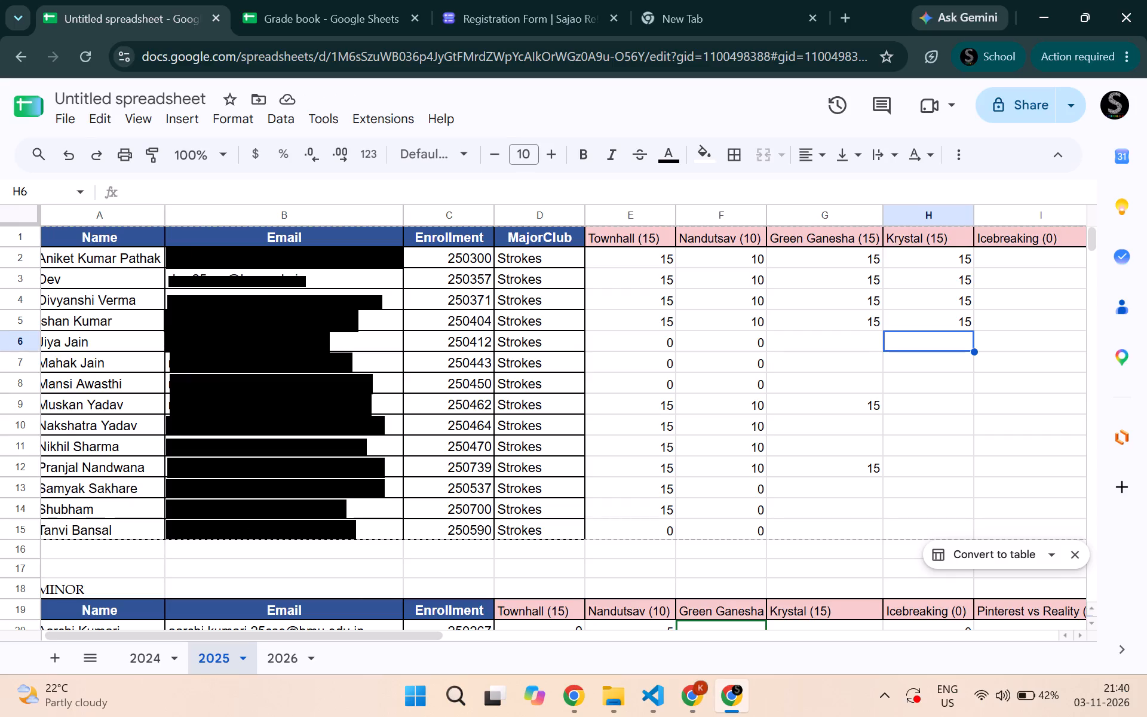
# Enter a Krystal score of 0 for the 2025 Major members in rows 6 to 8.
pyautogui.press('0')
pyautogui.press('Down')
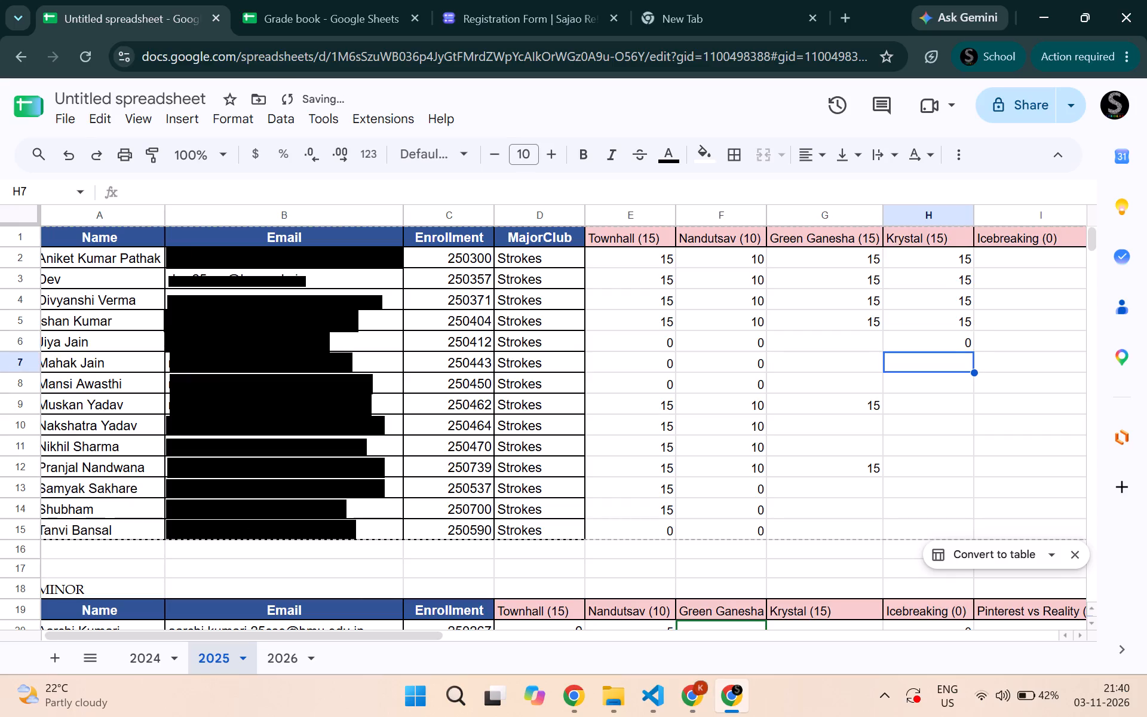
pyautogui.press('0')
pyautogui.press('Down')
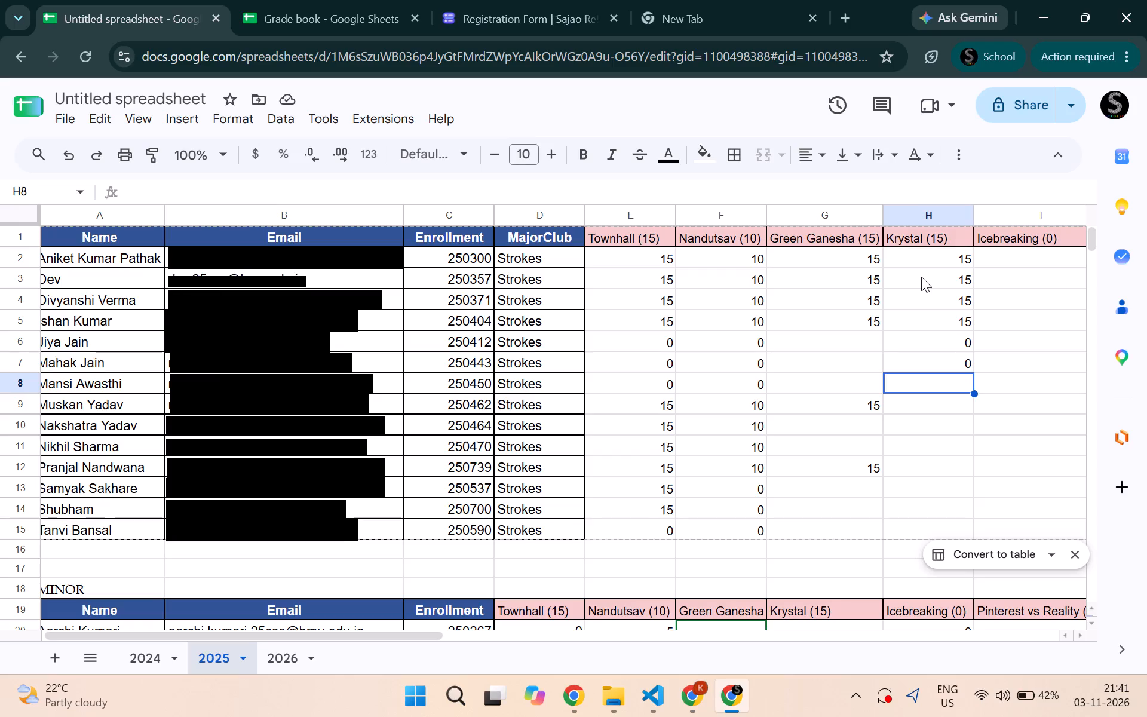
pyautogui.press('0')
pyautogui.press('Down')
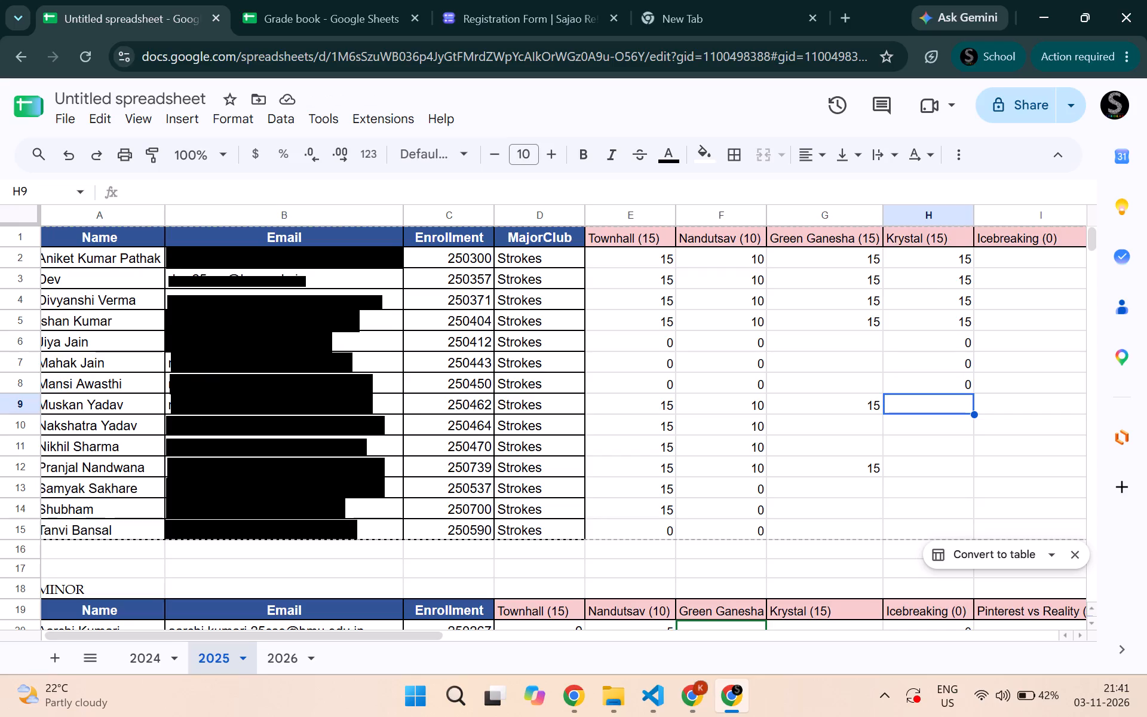
# Enter a Krystal score of 15 for the 2025 Major members in rows 9 to 13.
pyautogui.write('15')
pyautogui.press('Return')
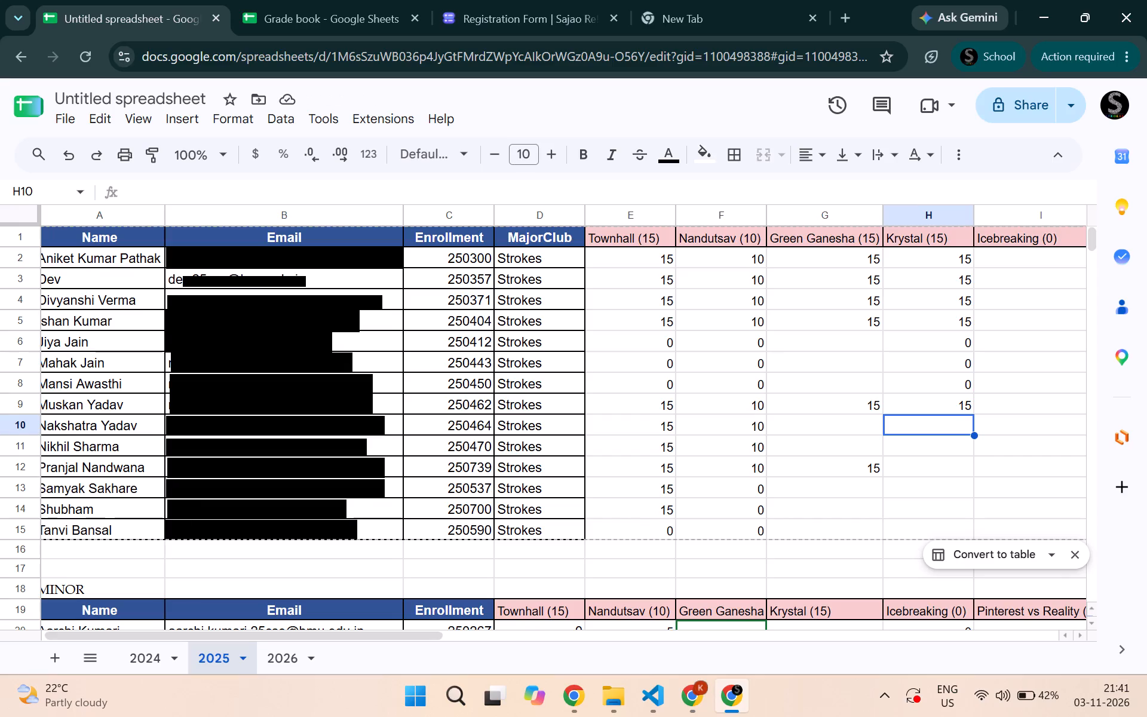
pyautogui.write('15')
pyautogui.press('Down')
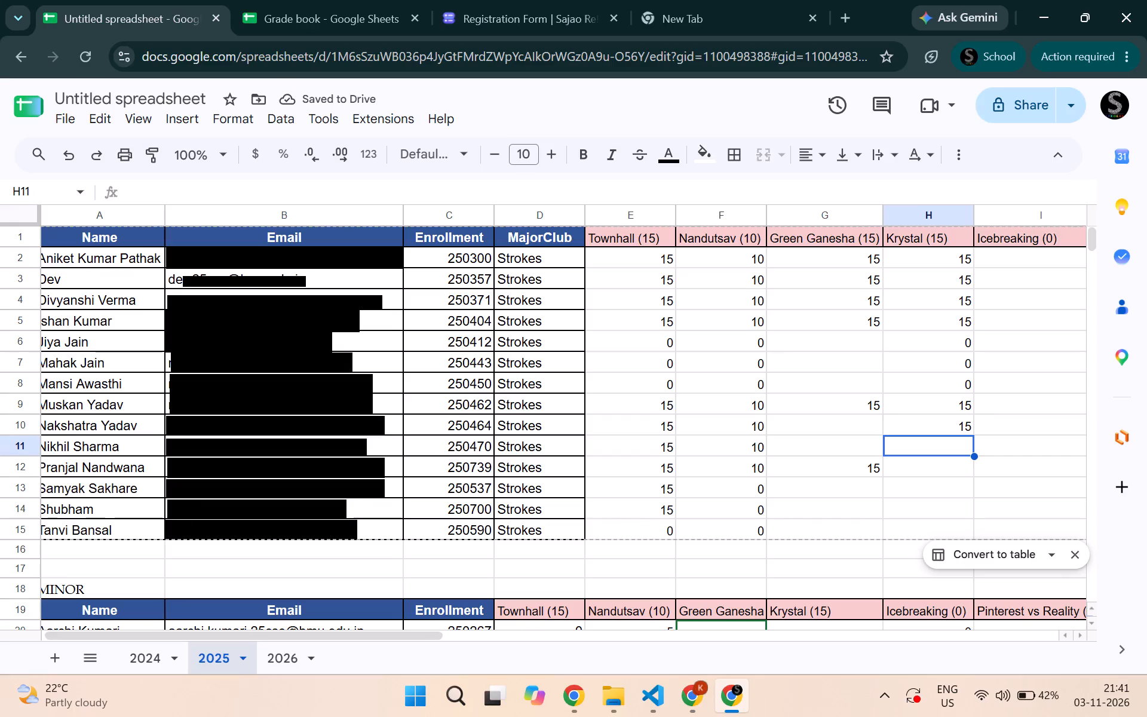
pyautogui.write('15')
pyautogui.press('Down')
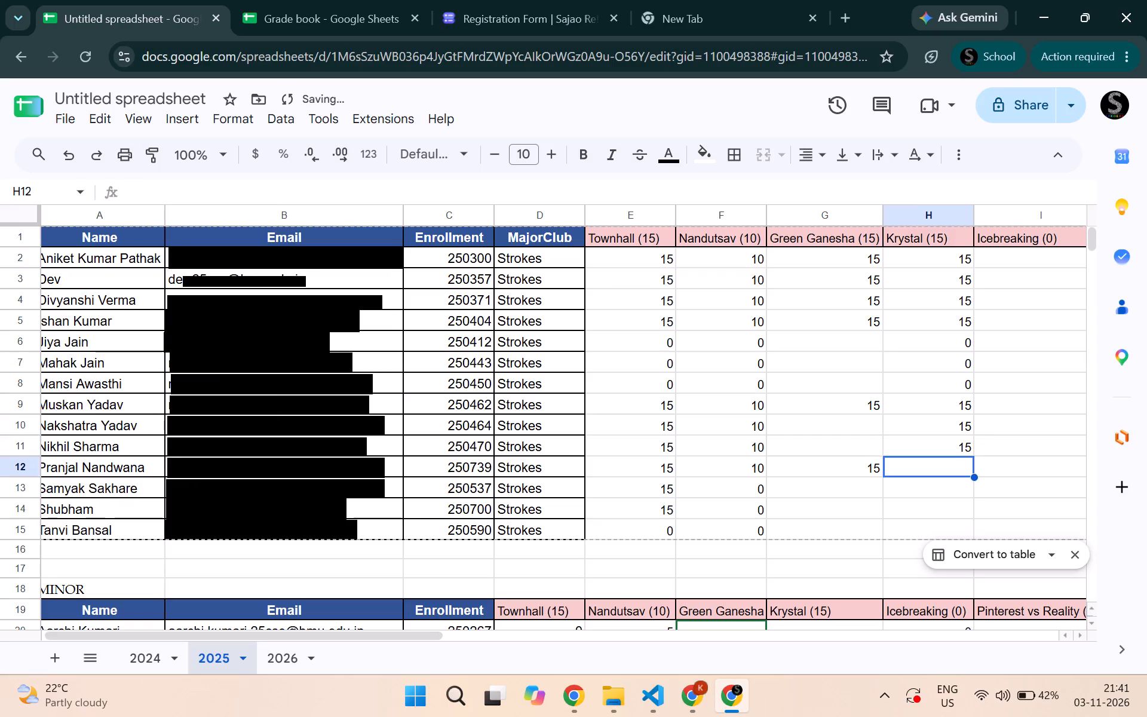
pyautogui.press('1')
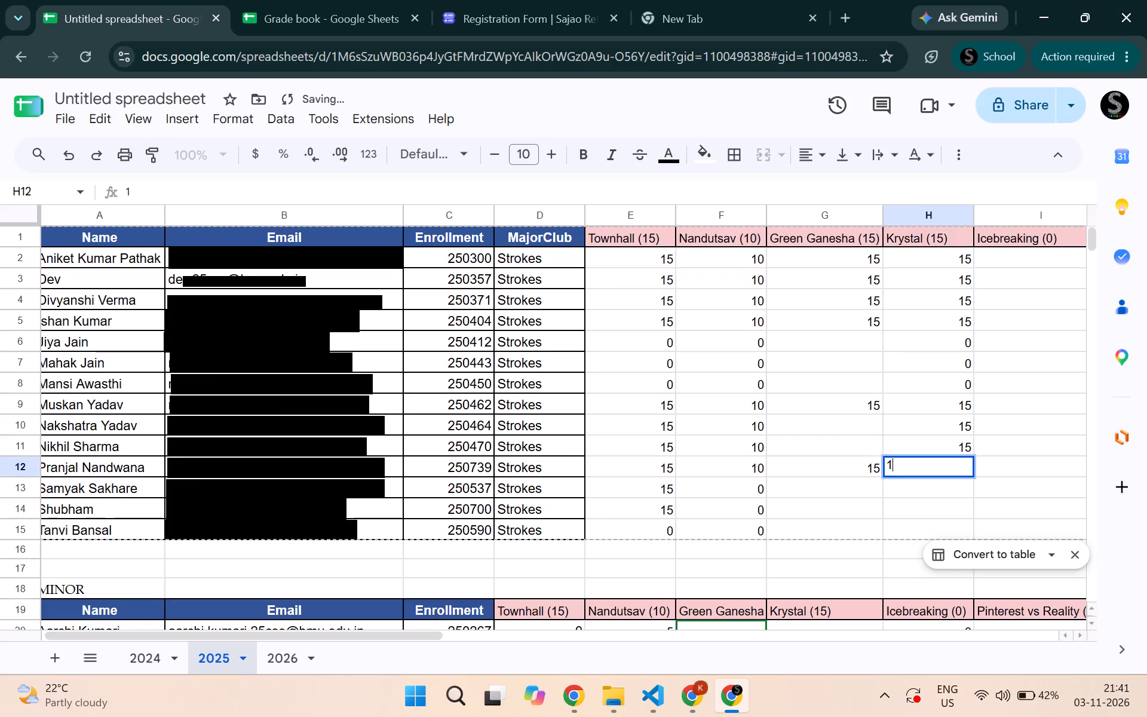
pyautogui.press('5')
pyautogui.press('Down')
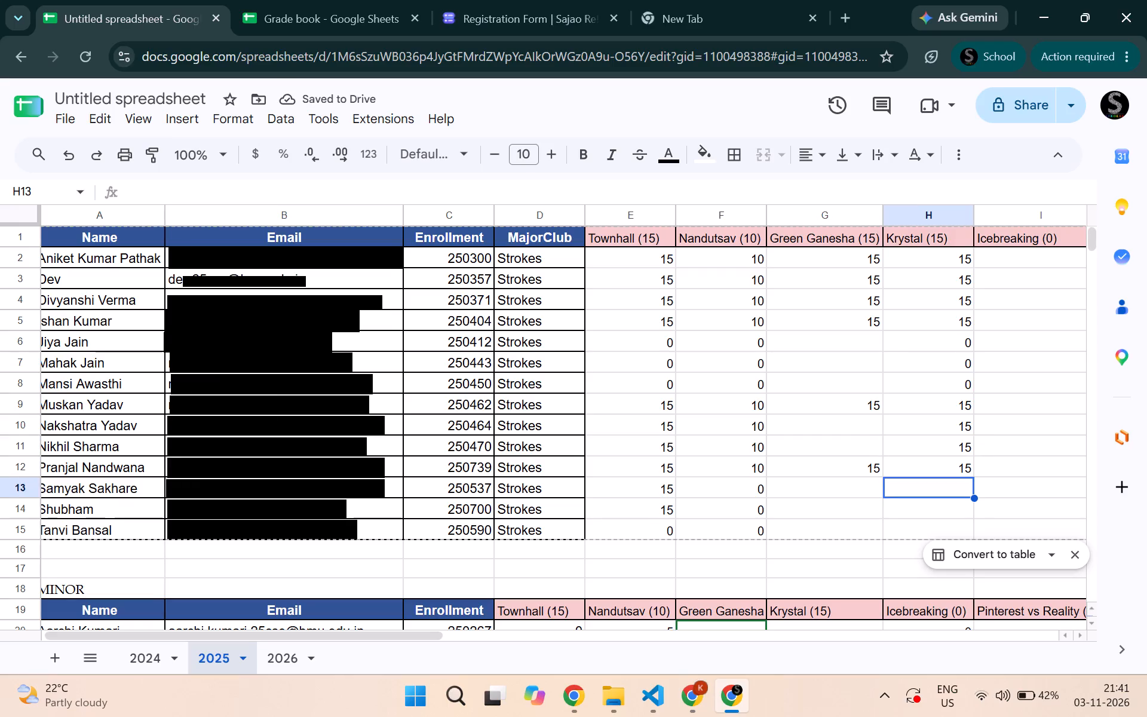
pyautogui.press('1')
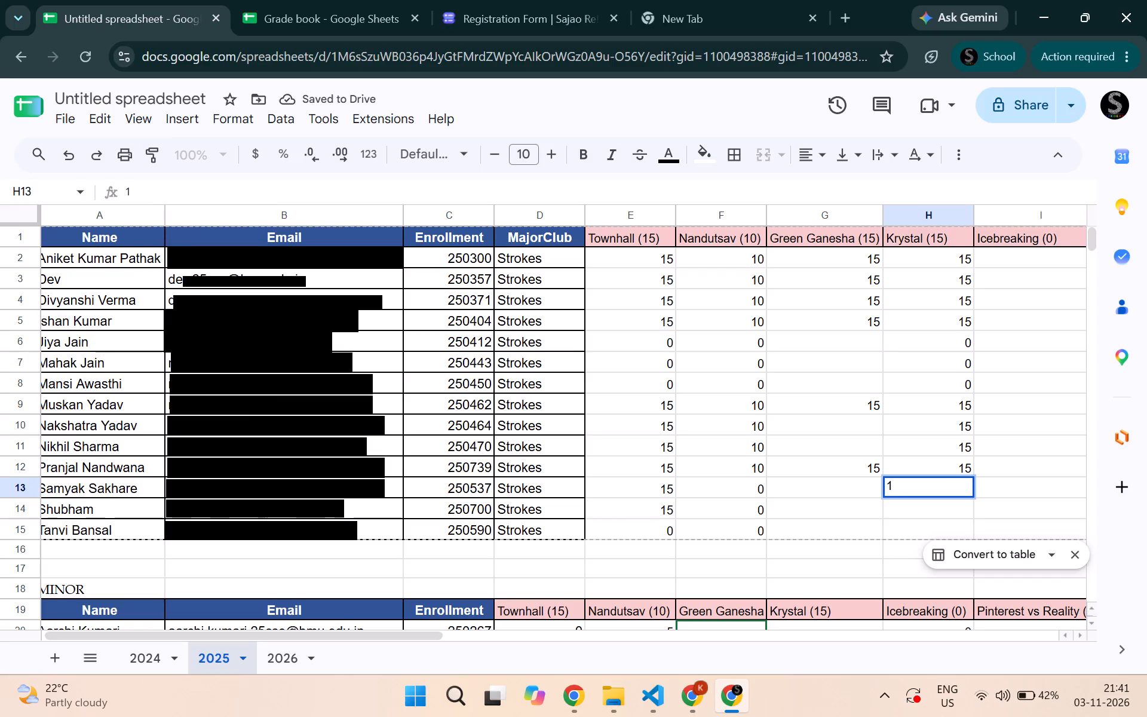
pyautogui.press('5')
pyautogui.press('Down')
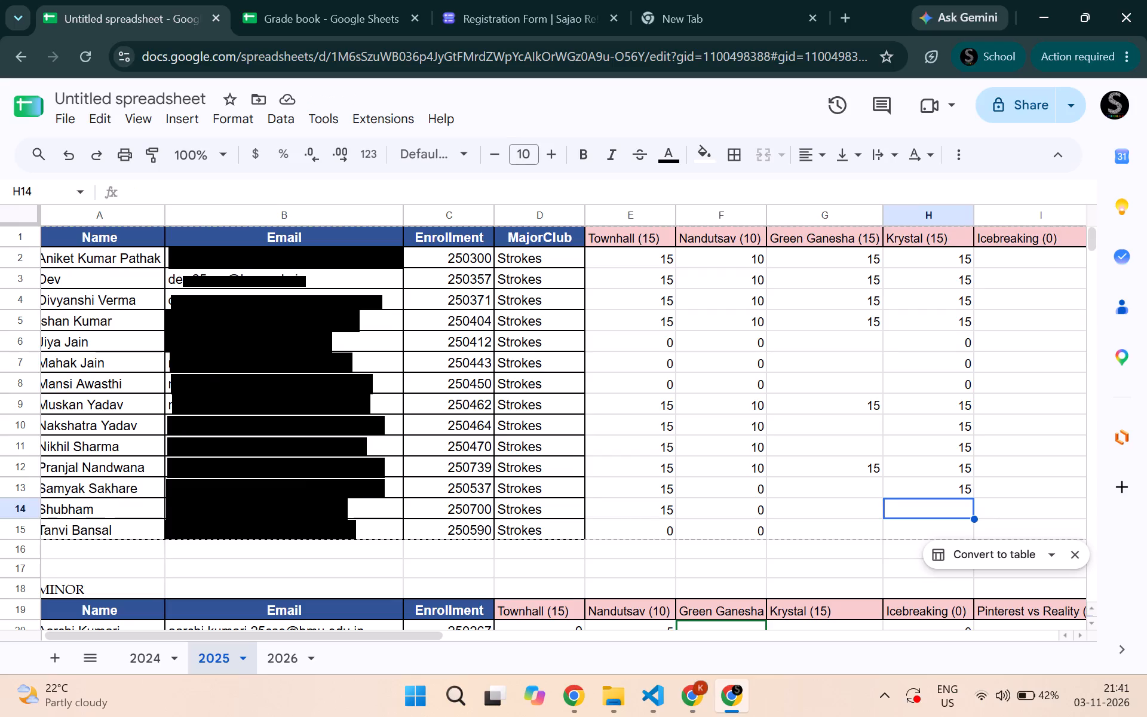
# Enter a Krystal score of 0 for the 2025 Major members in rows 14 and 15.
pyautogui.press('0')
pyautogui.press('Down')
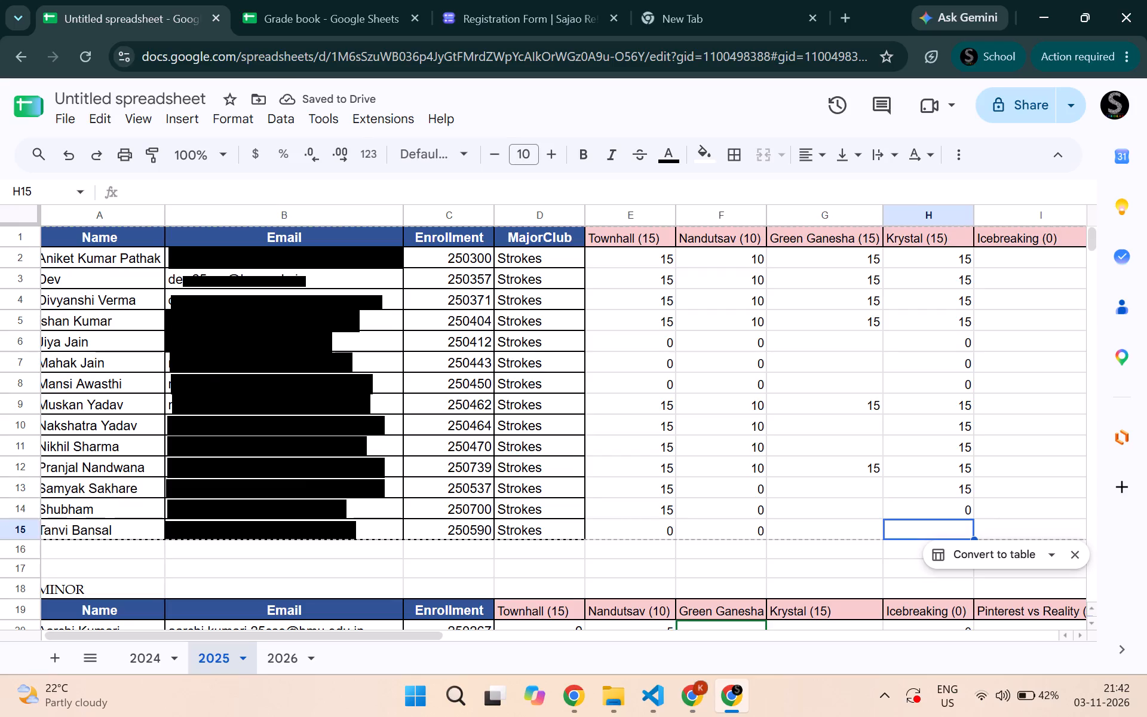
pyautogui.press('0')
pyautogui.scroll(-1, 921, 277)
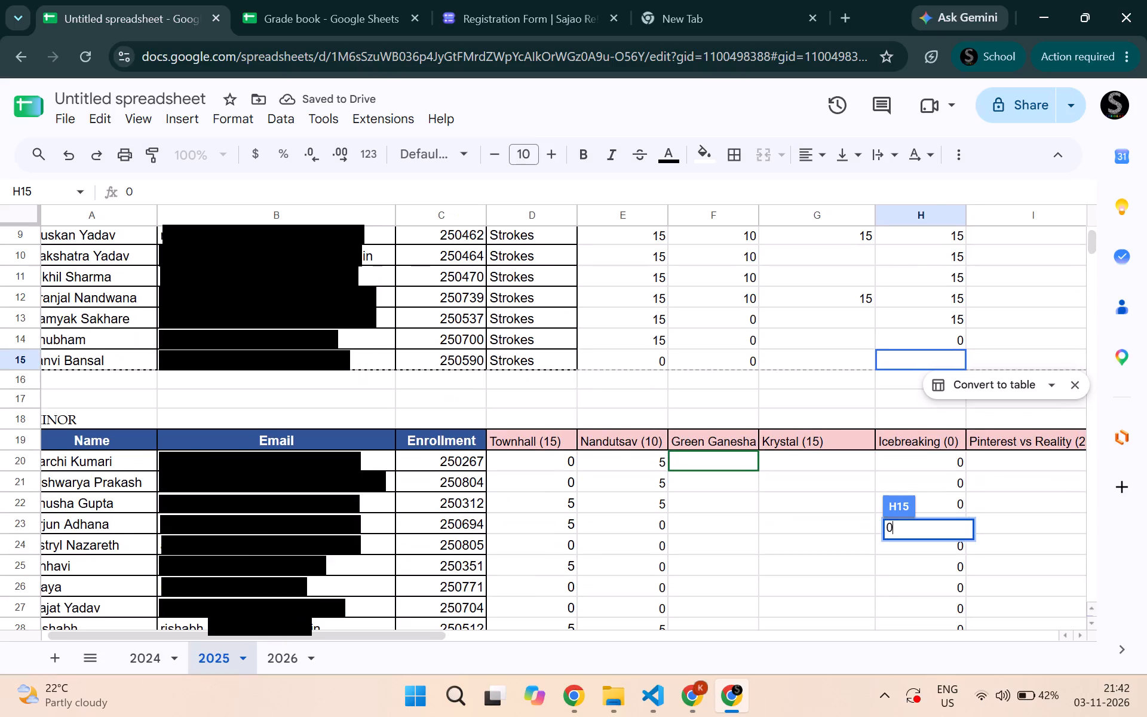
pyautogui.click(877, 472)
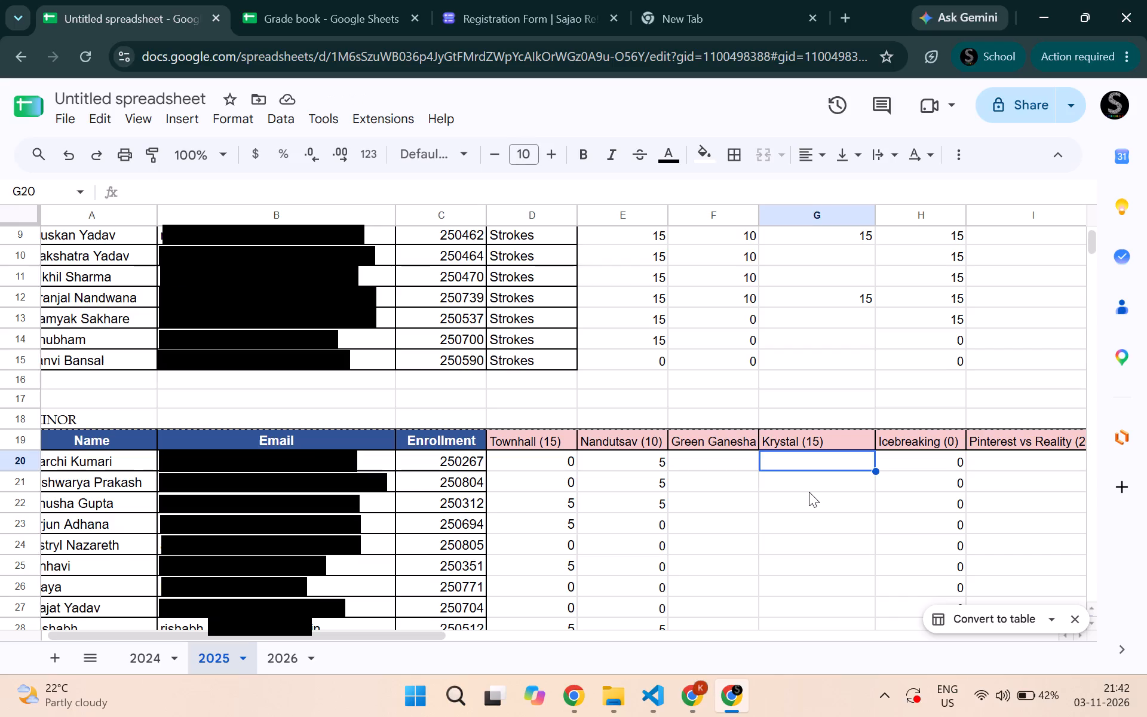
# Review the 2025 Major members' event scores and the Minor table's Green Ganesha and Krystal columns from row 20.
pyautogui.scroll(1, 809, 492)
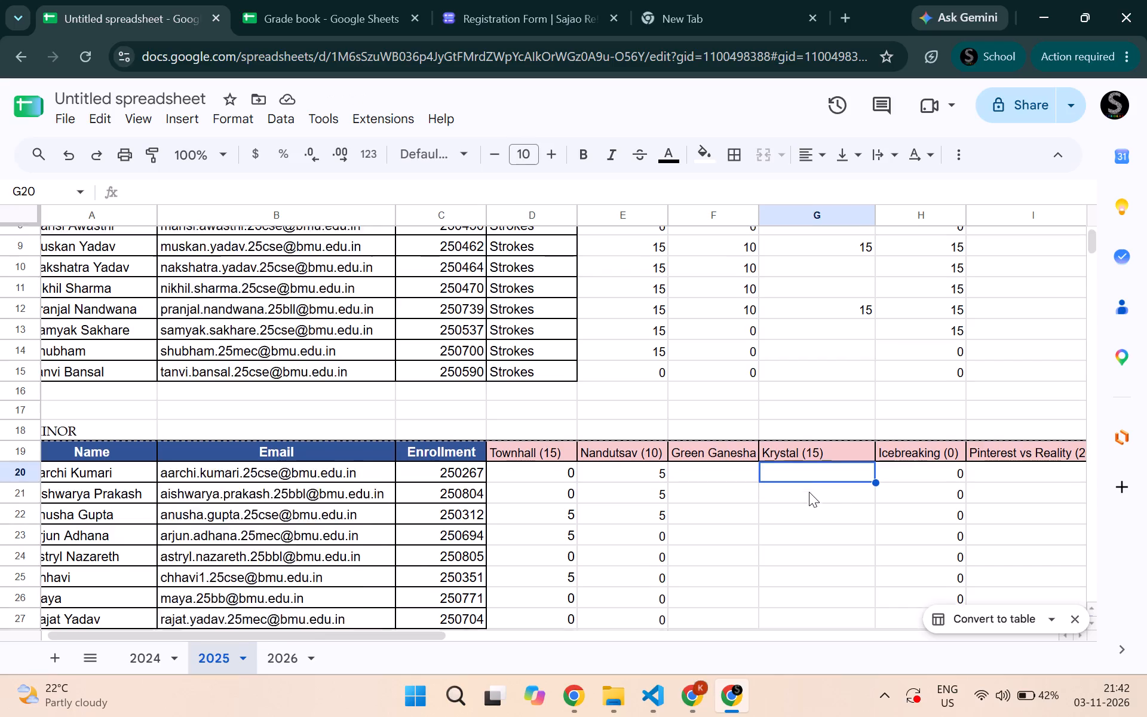
pyautogui.scroll(2, 809, 492)
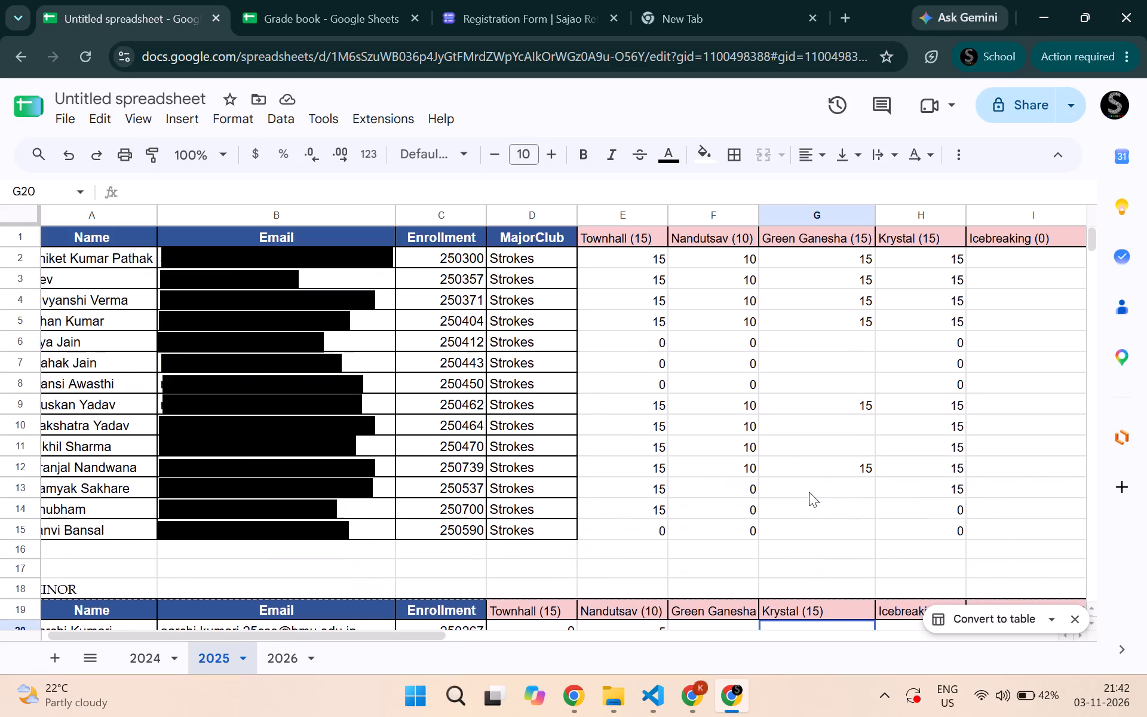
pyautogui.scroll(1, 809, 492)
pyautogui.hscroll(-2, 908, 492)
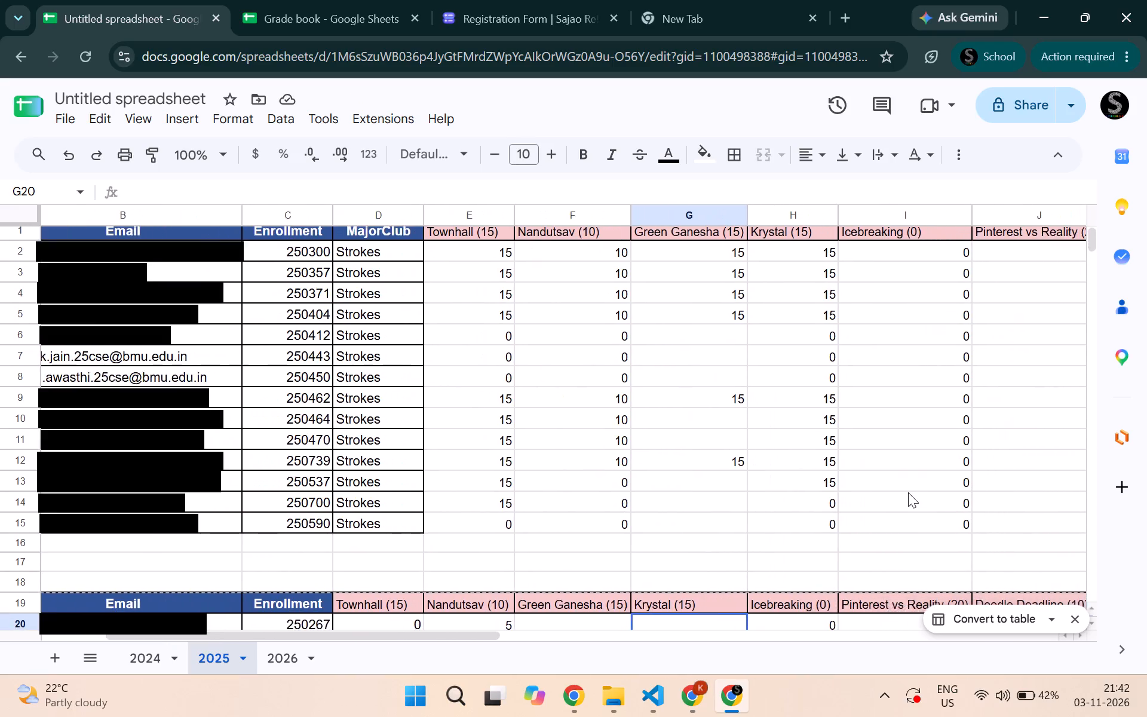
pyautogui.scroll(-2, 908, 492)
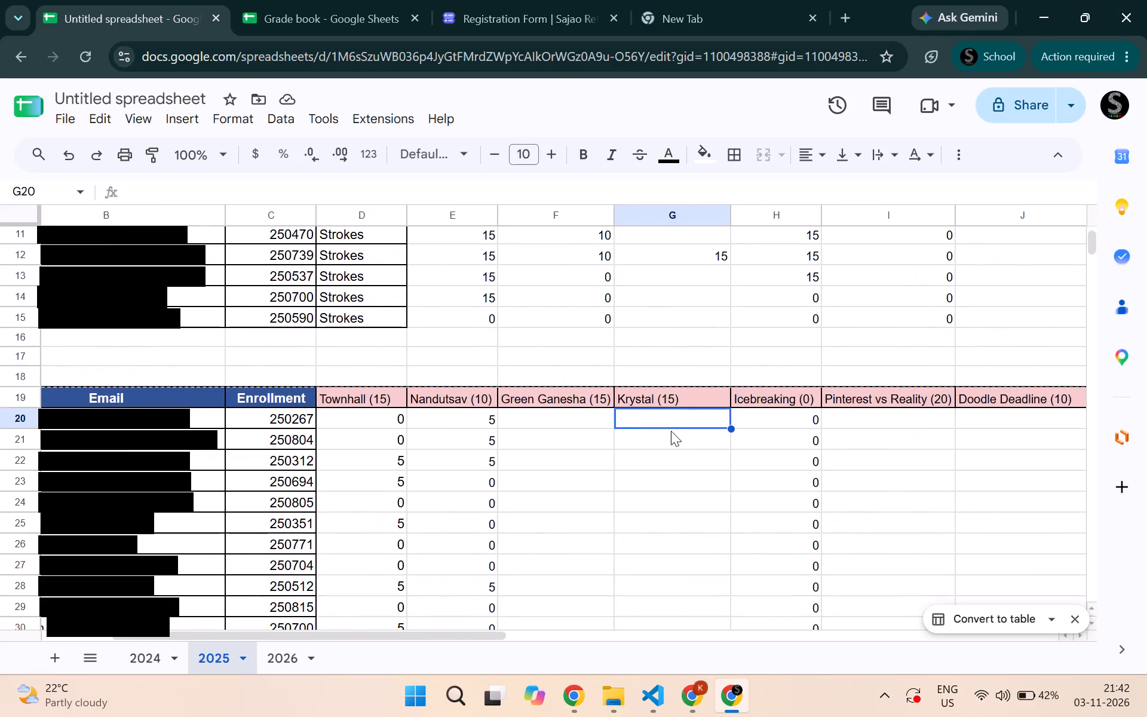
pyautogui.hscroll(1, 671, 431)
pyautogui.click(665, 469)
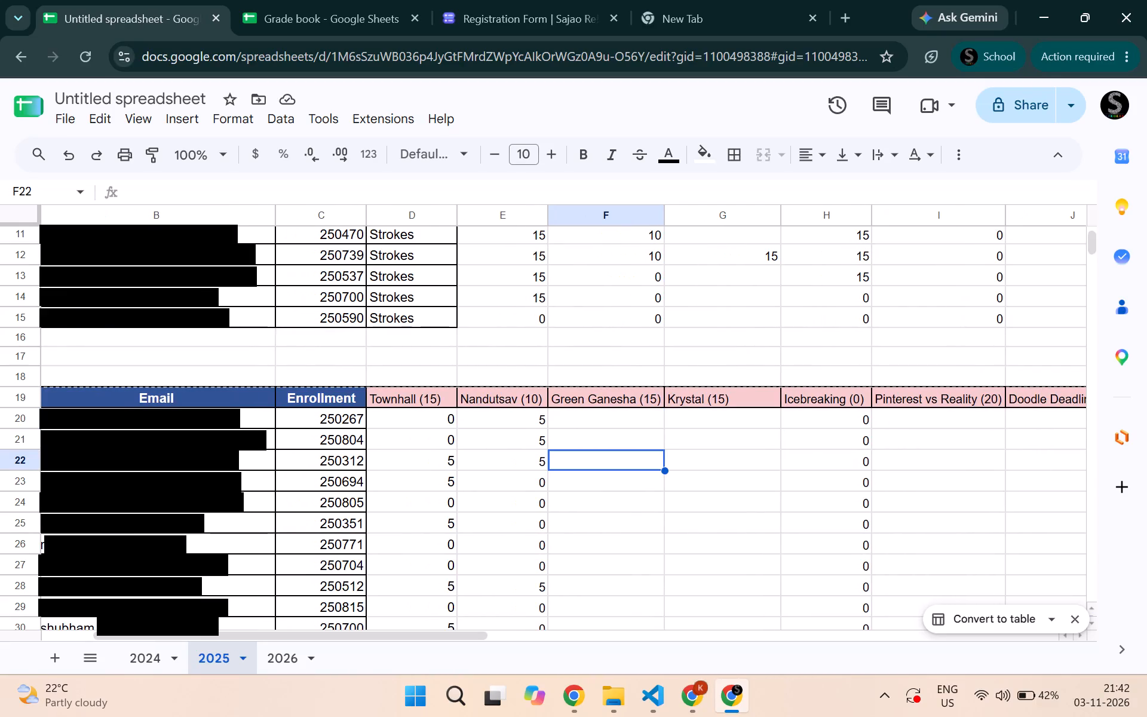
pyautogui.scroll(2, 665, 469)
pyautogui.scroll(-1, 665, 469)
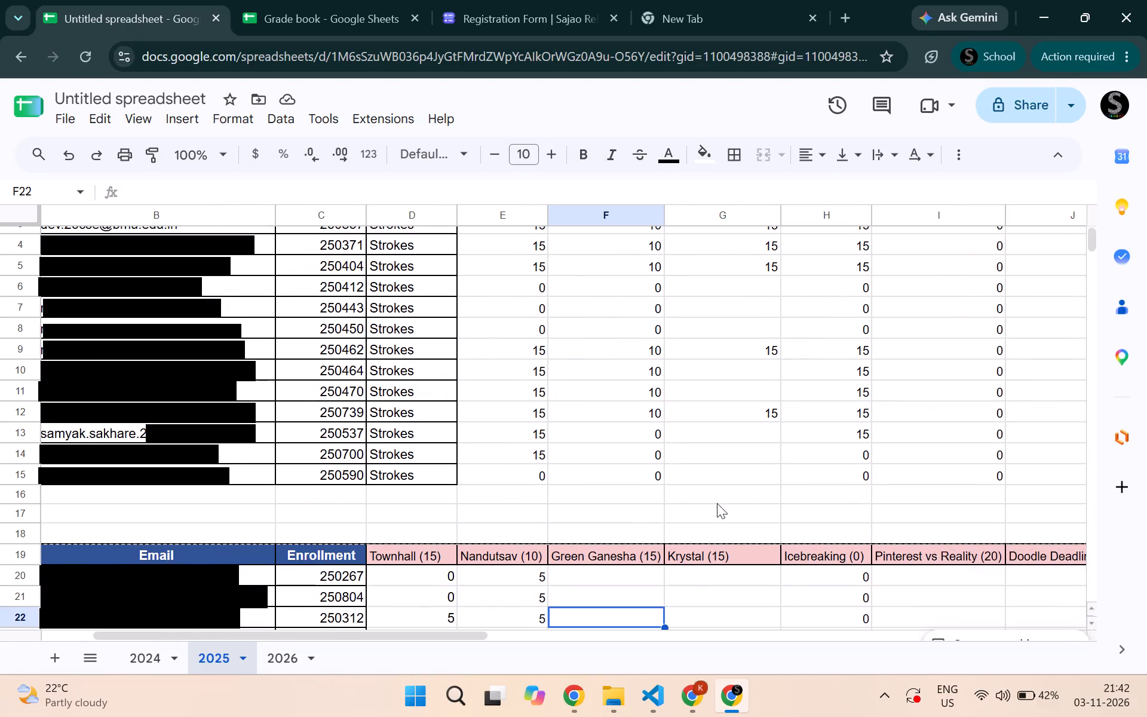
pyautogui.click(696, 574)
pyautogui.click(696, 574)
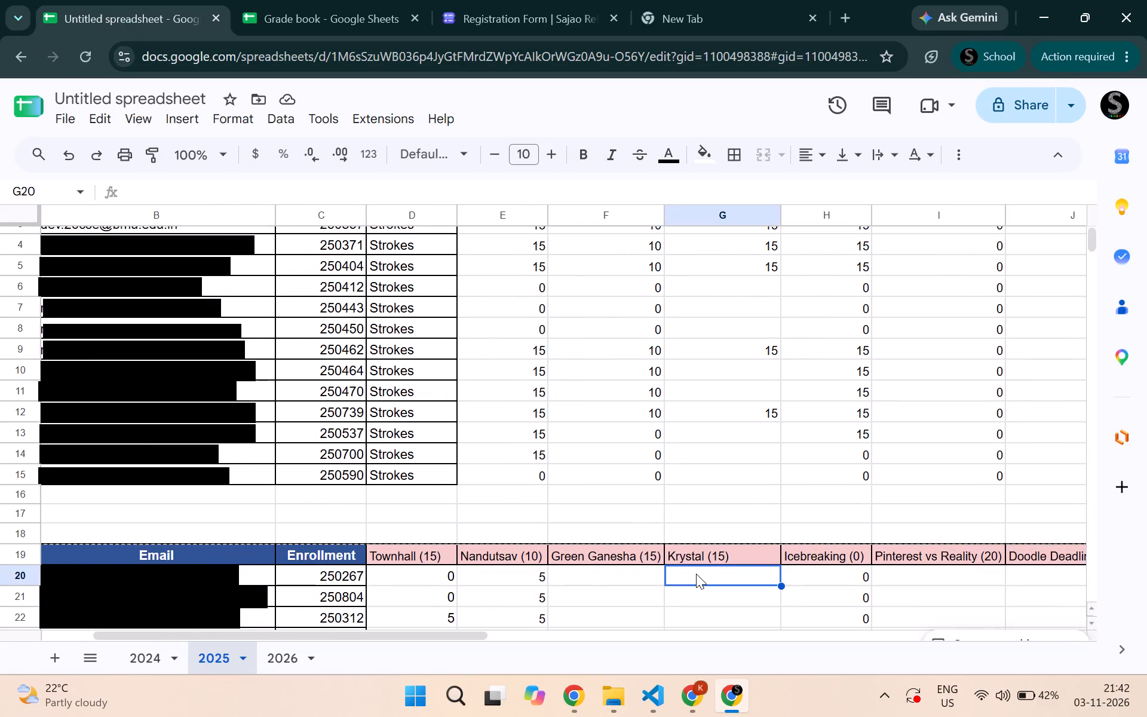
pyautogui.hscroll(1, 696, 574)
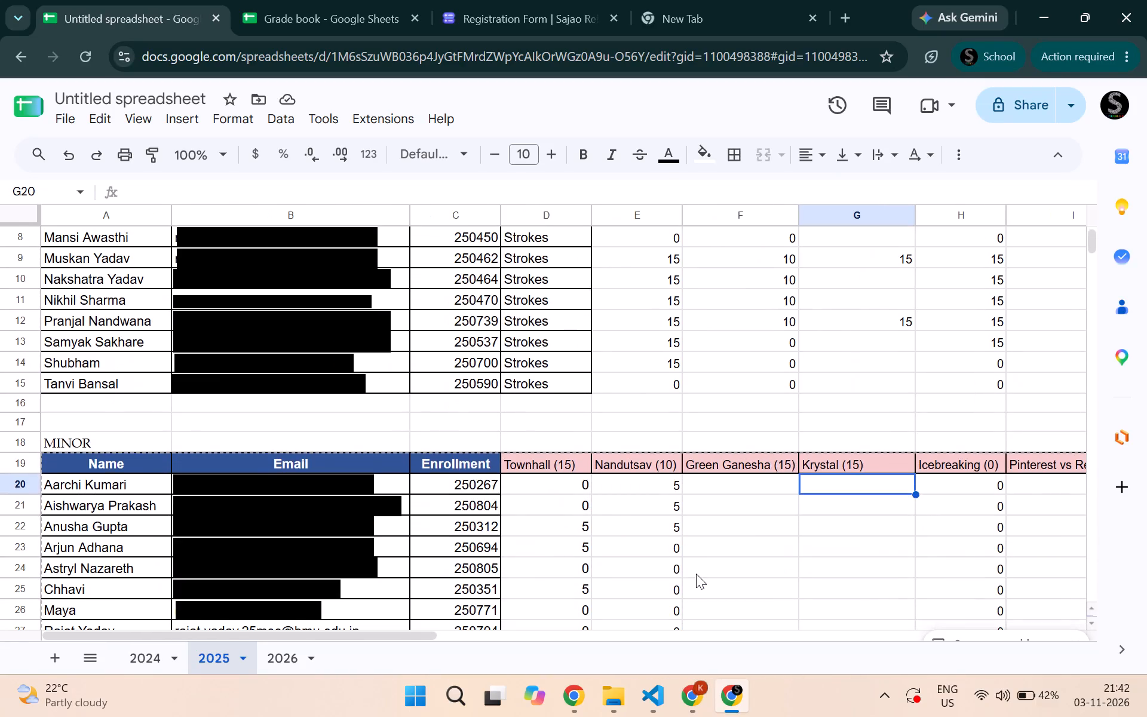